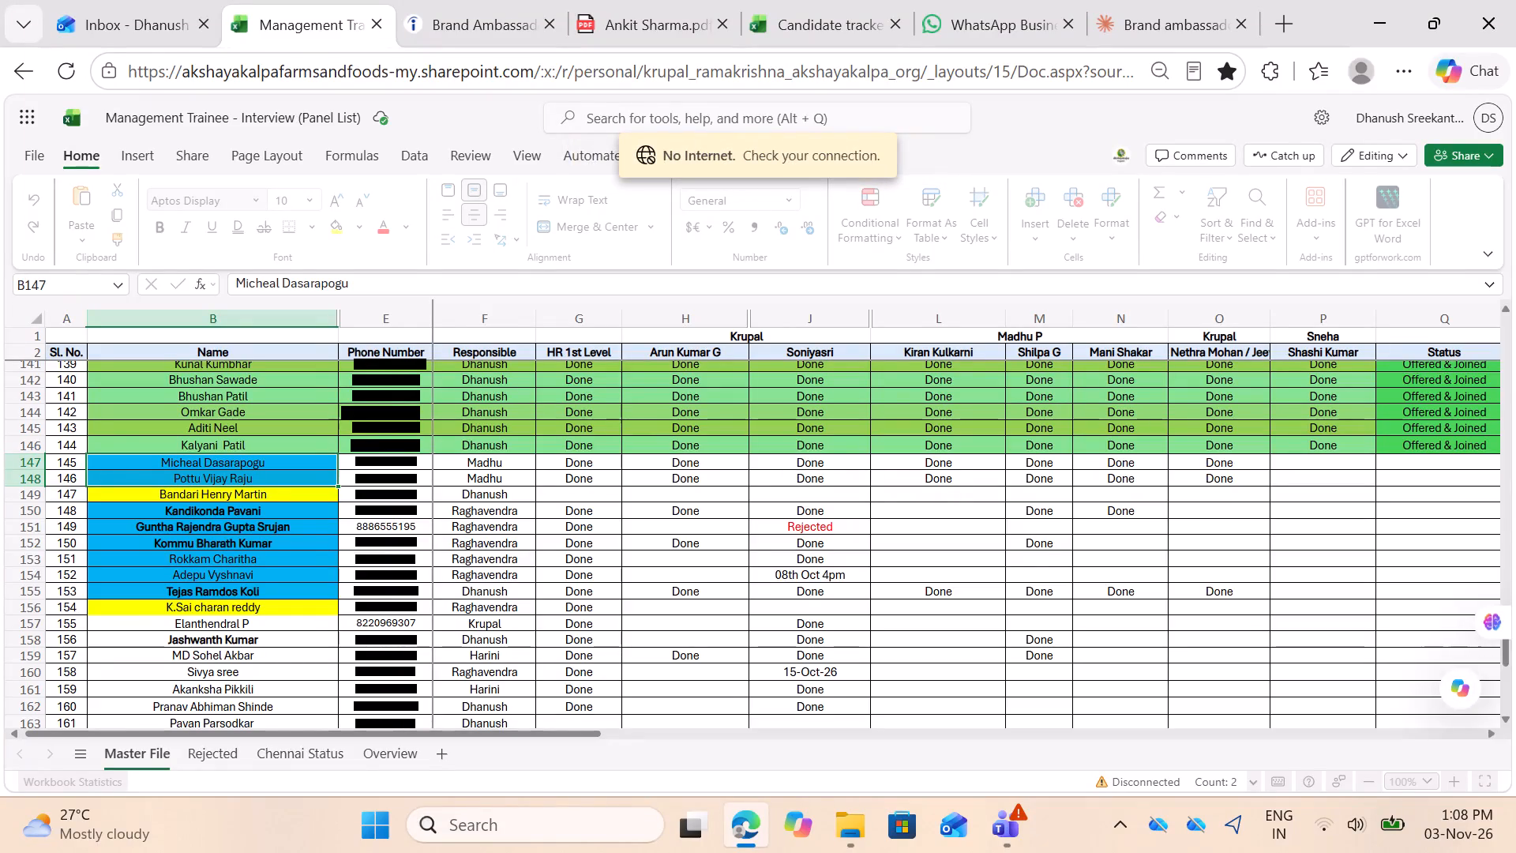
left_click(799, 476)
left_click(813, 519)
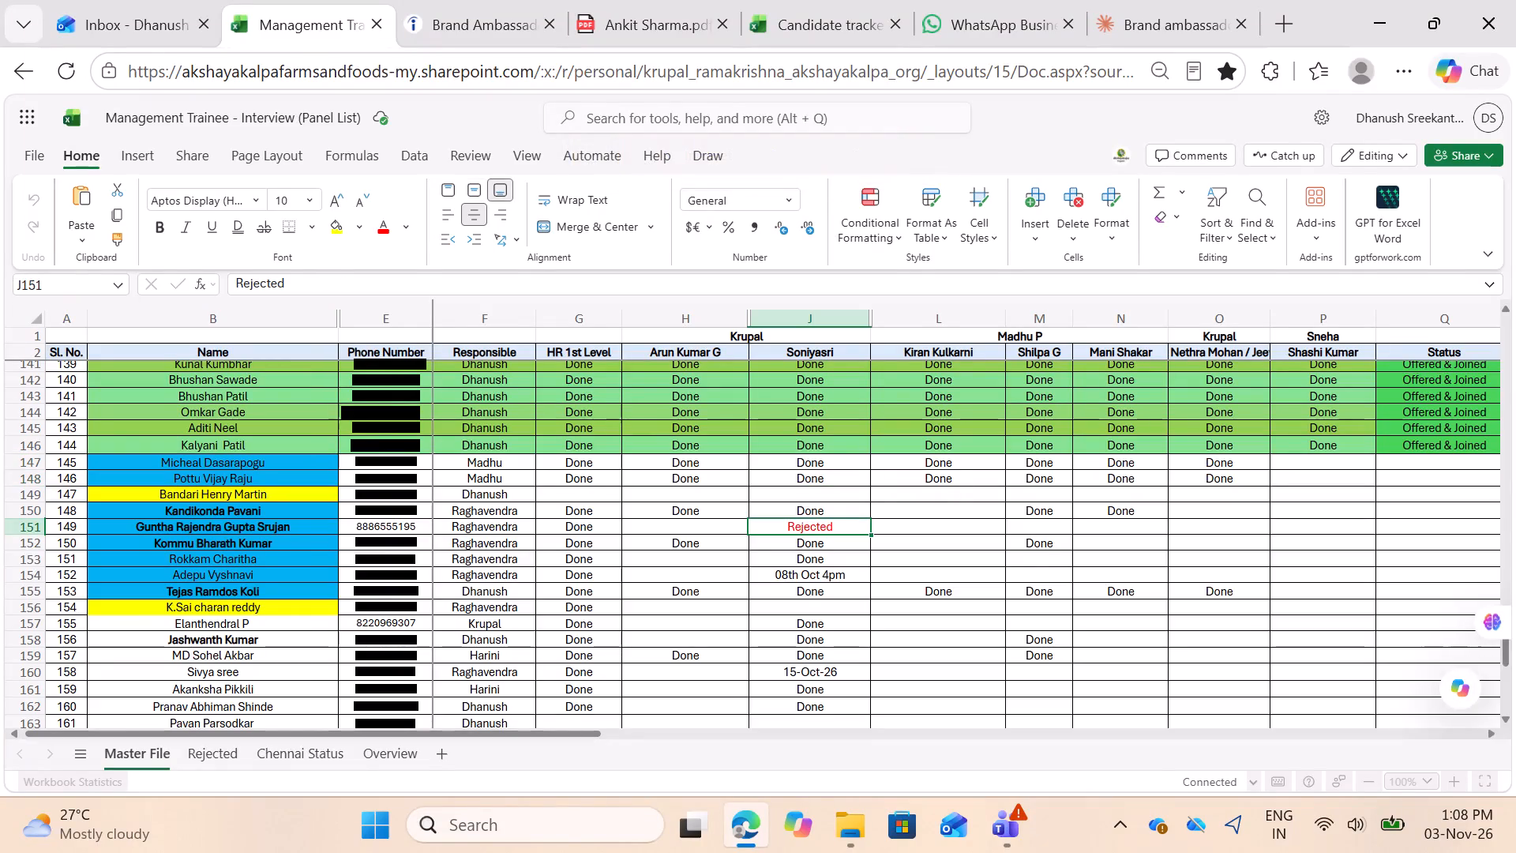
left_click(811, 509)
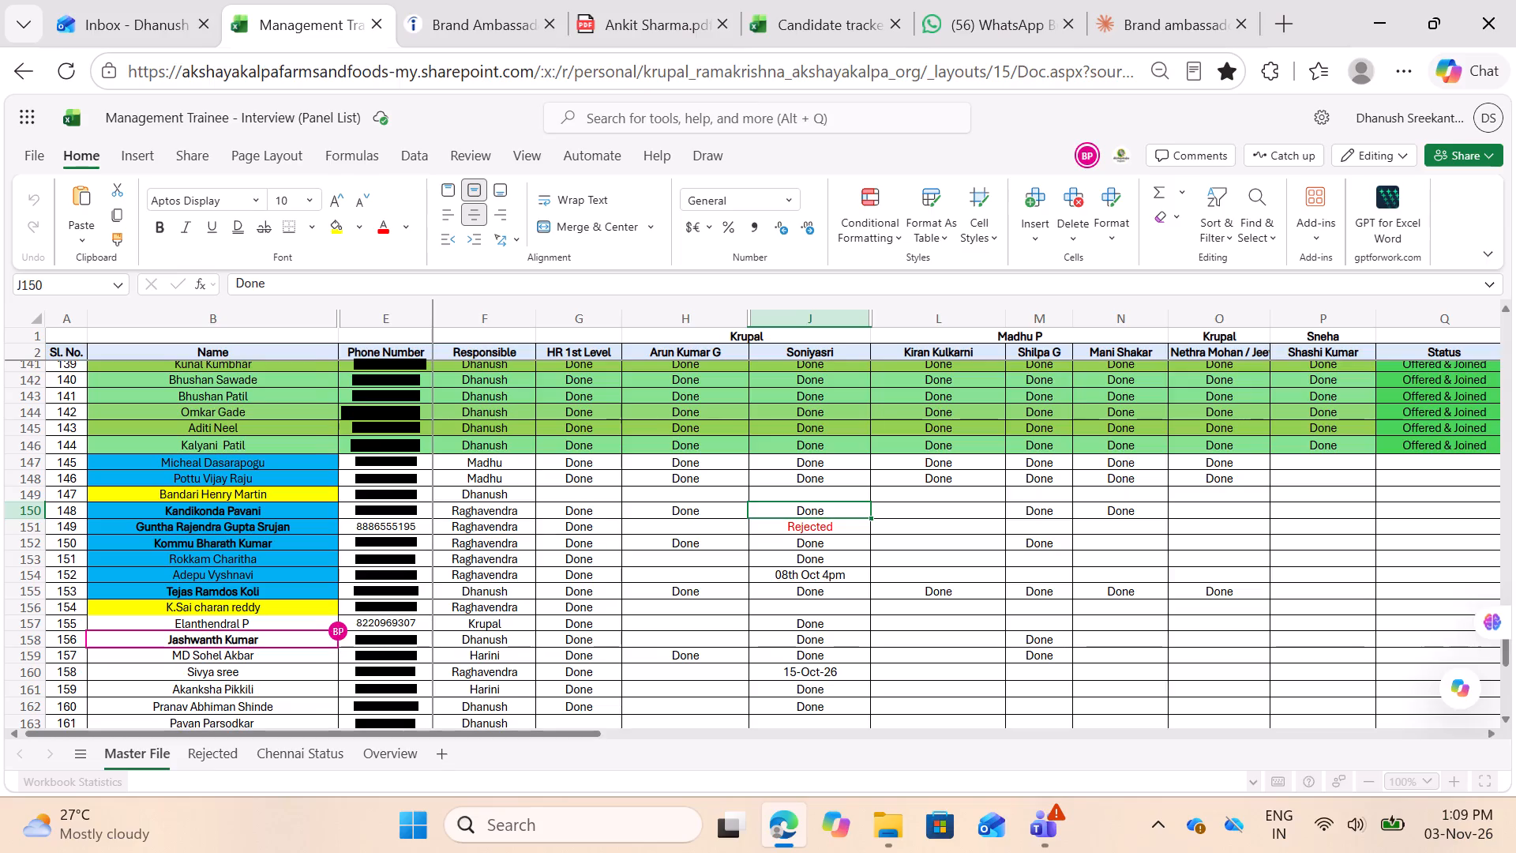
key("Right")
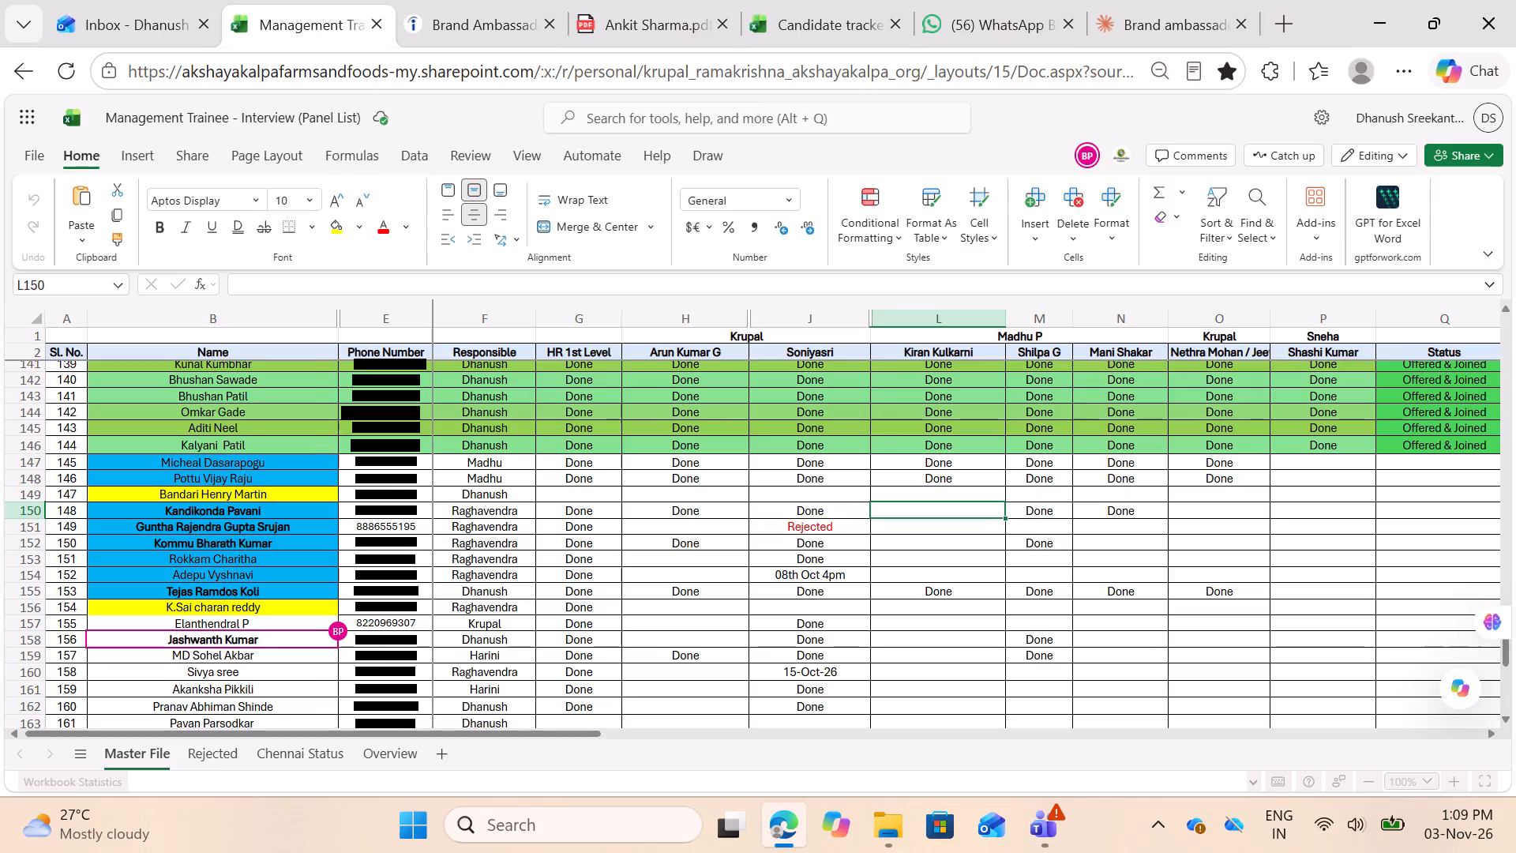
key("Left")
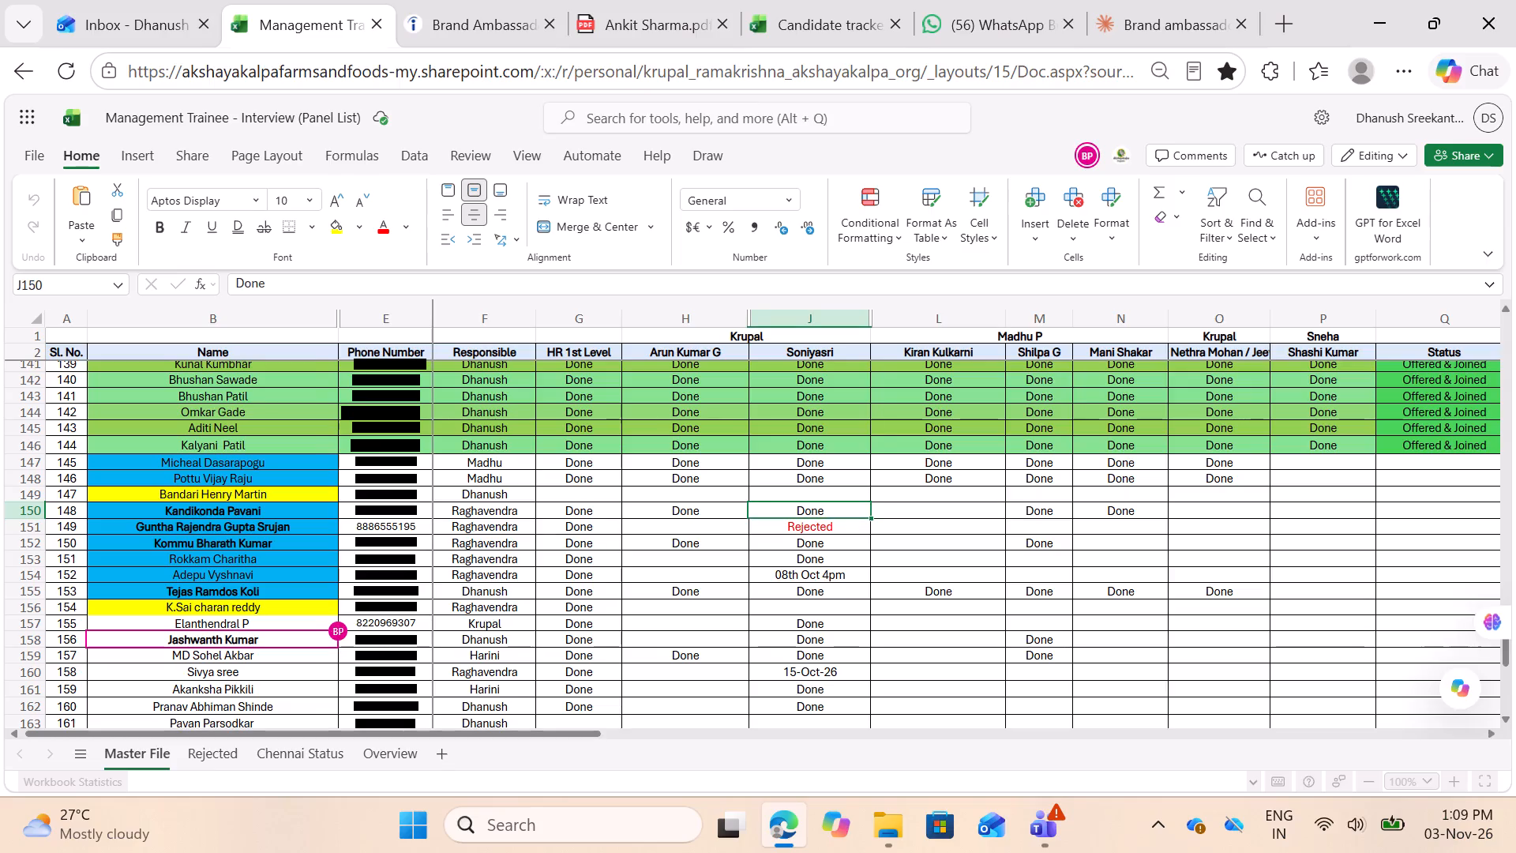
key("Left")
key("Left")
key("Right")
key("Right")
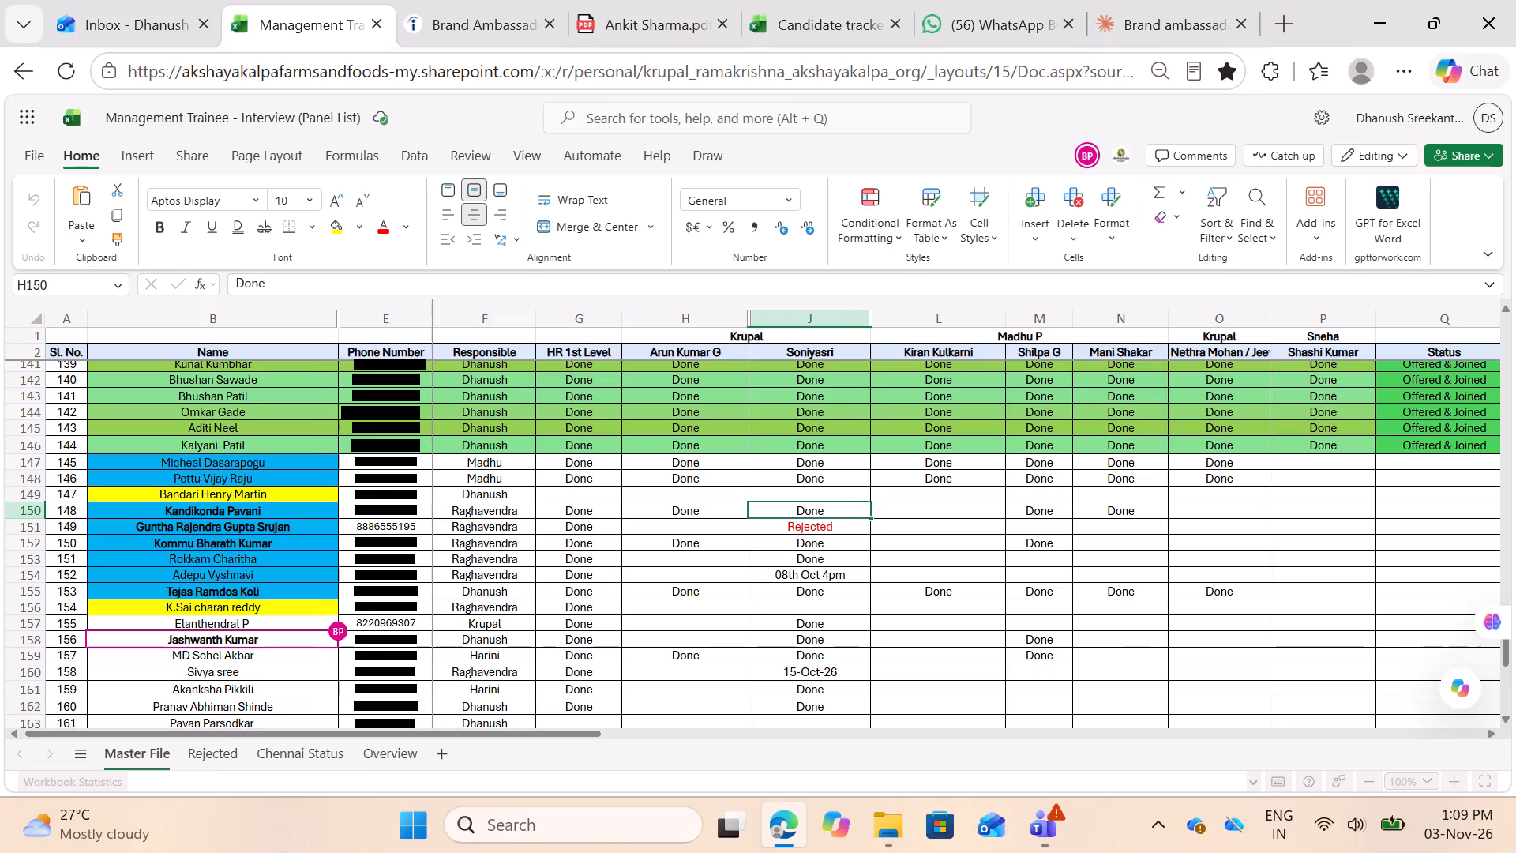
key("Right")
key("Left")
key("Left")
key("Left")
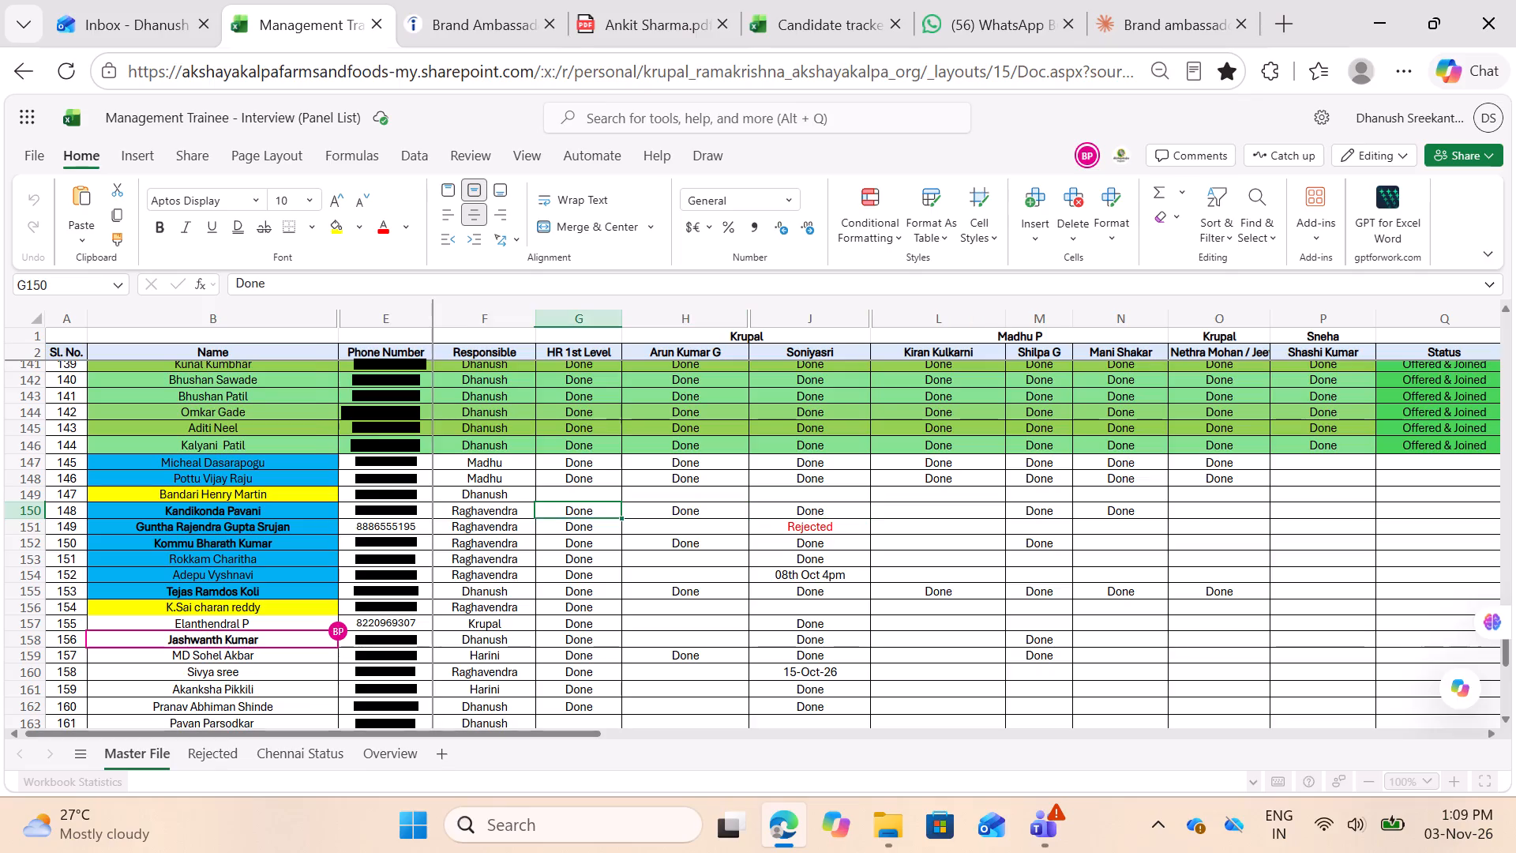
key("Left")
key("Left")
key("Right")
key("Right")
key("Right")
key("Right")
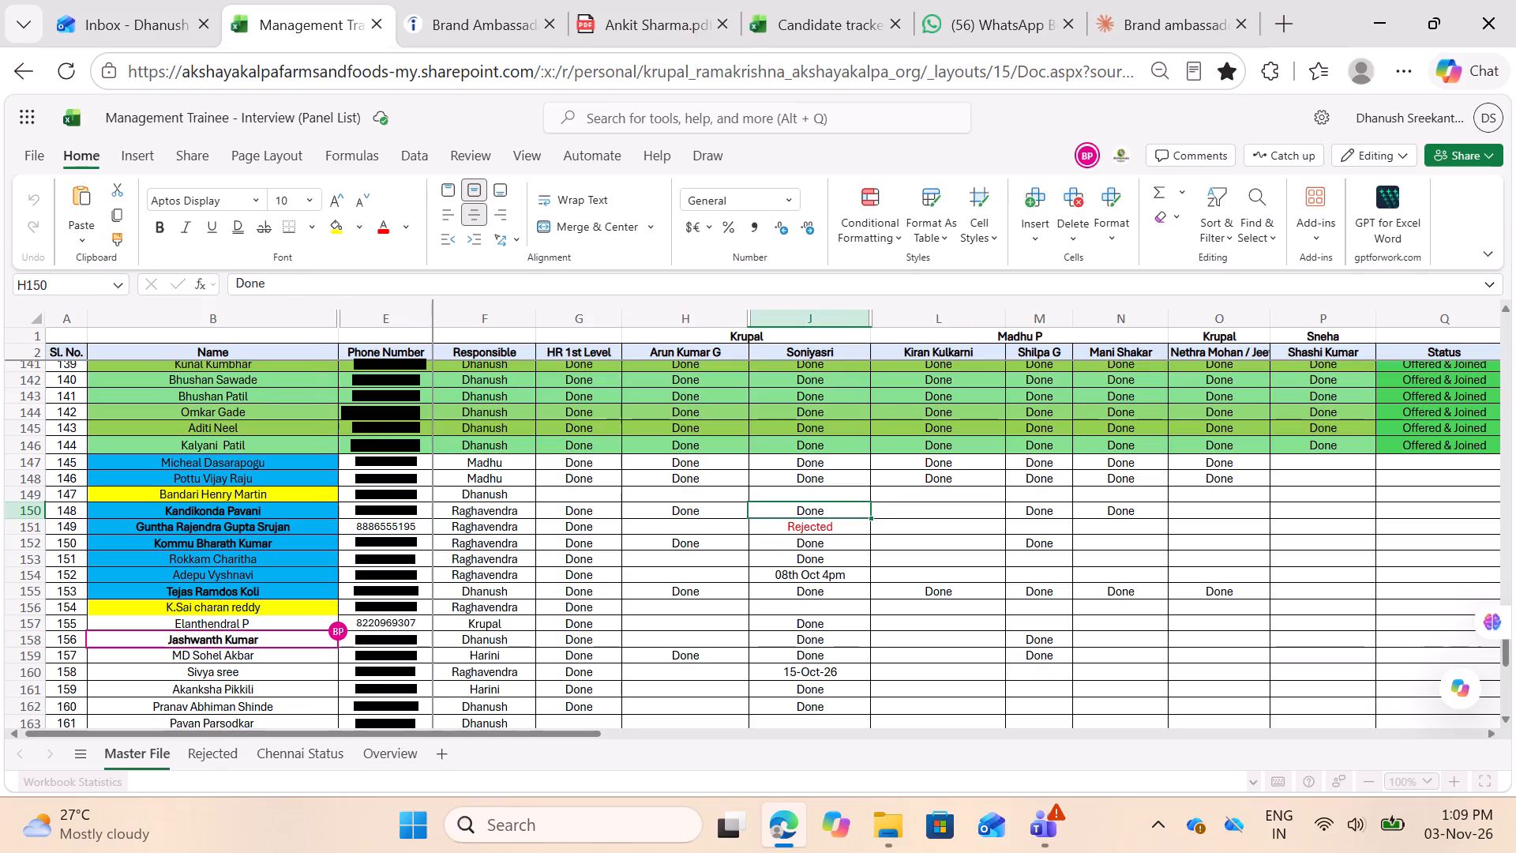
key("Right")
key("Right")
key("Right")
key("Right")
key("Right")
key("Right")
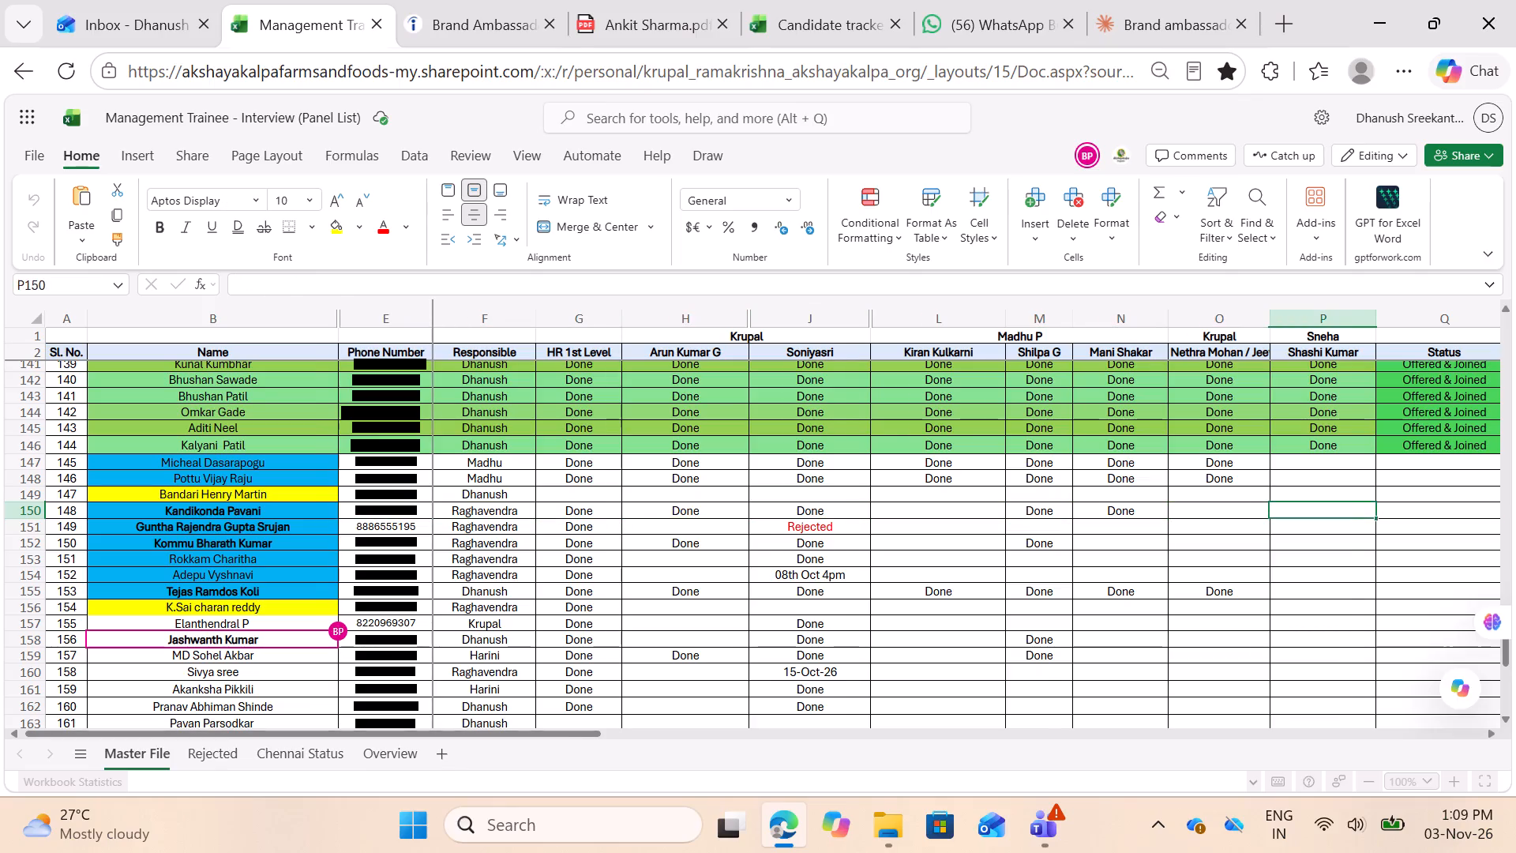
key("Left")
key("Left")
key("Left")
key("Left")
key("Left")
key("Left")
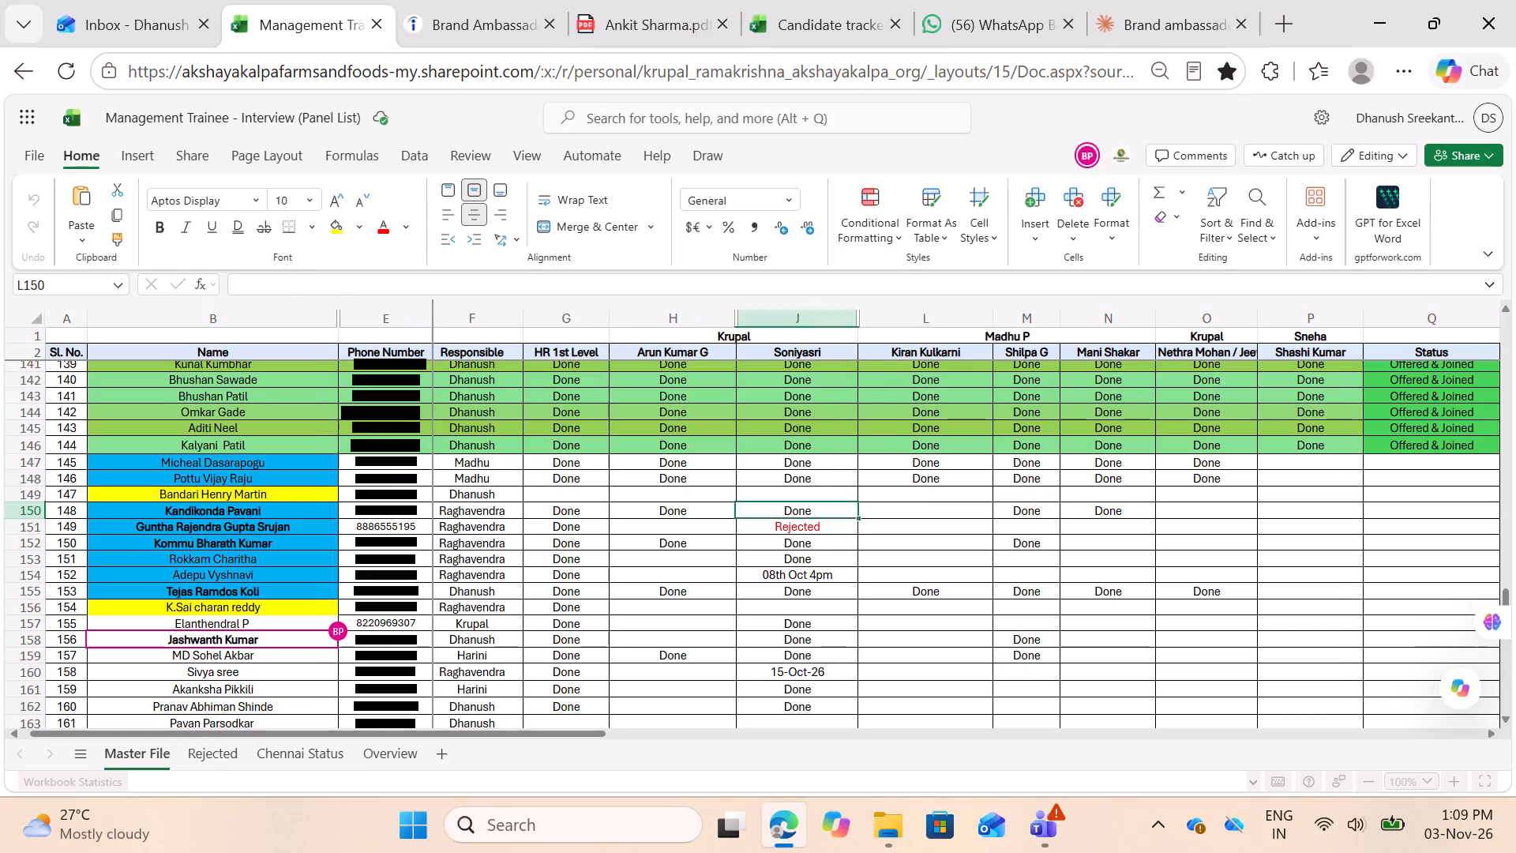
key("Left")
key("Right")
key("Right")
key("Right")
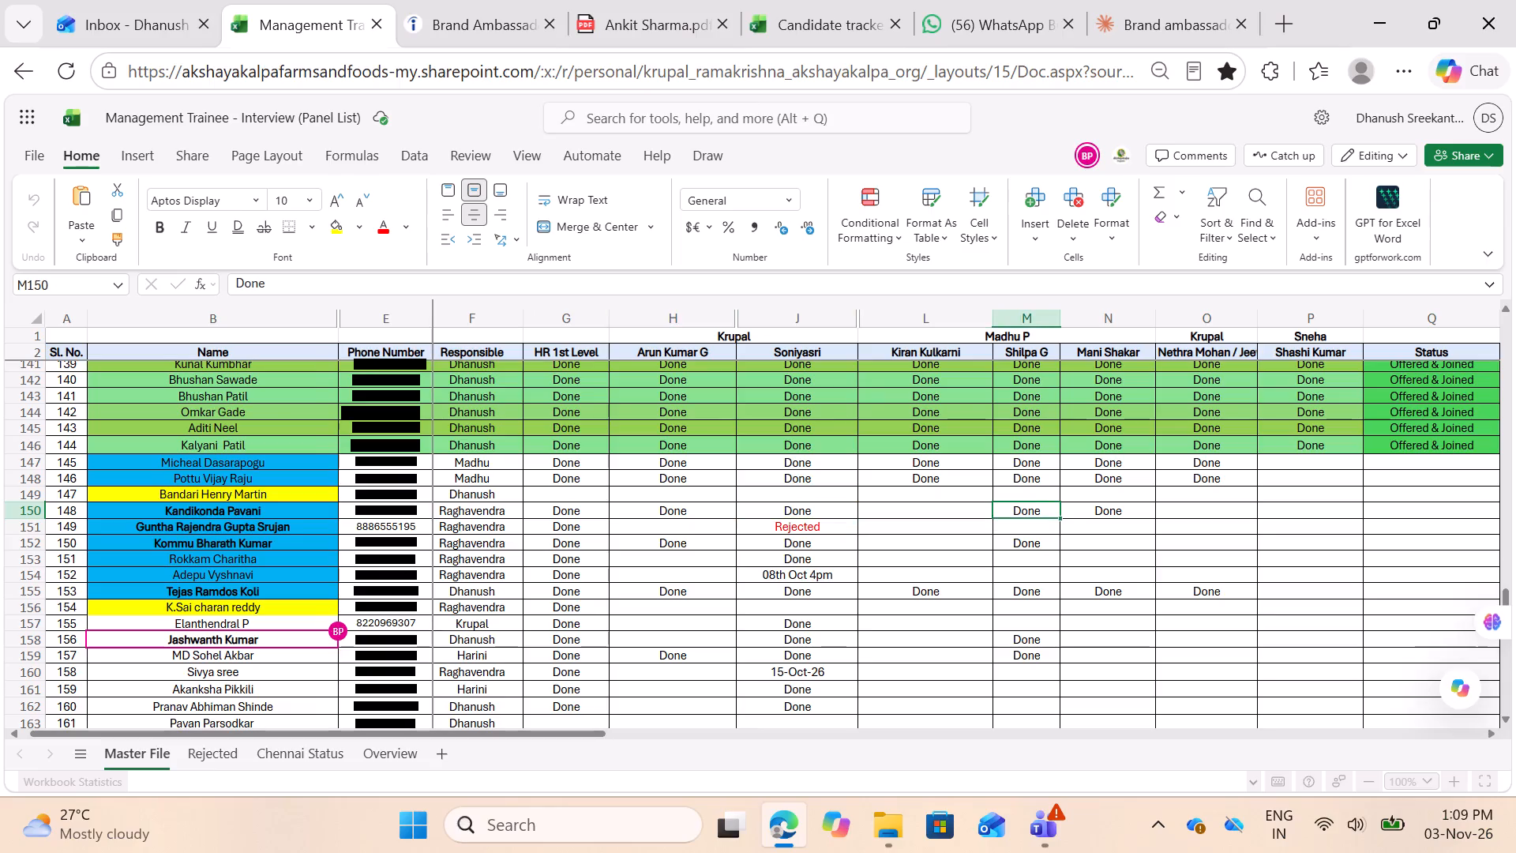
key("Right")
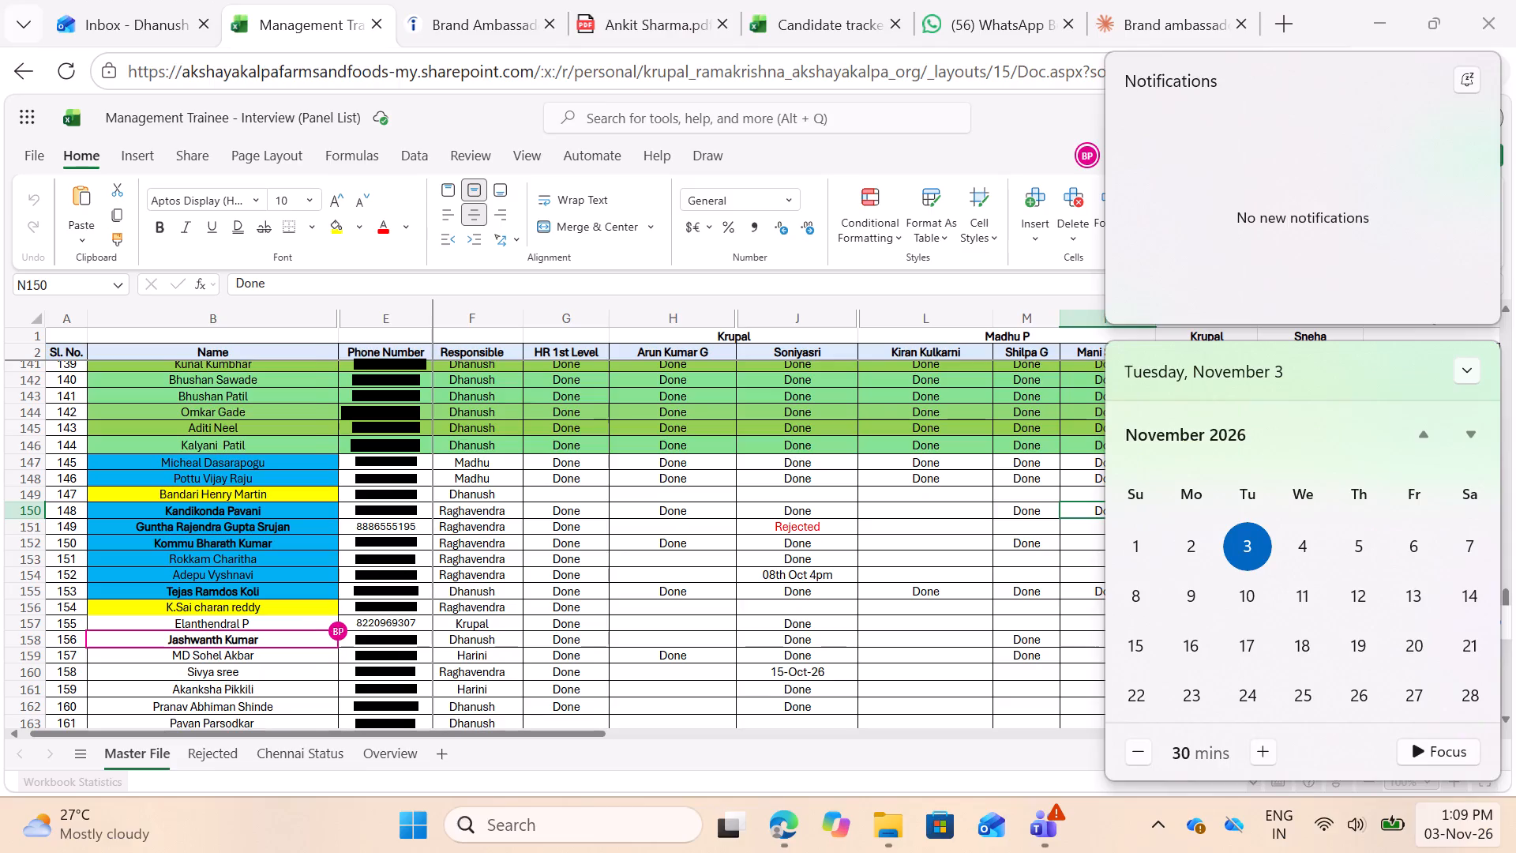
Check the first days of October 2026, up to the 9th, in the system calendar.
scroll(1405, 595, "up", 1)
scroll(1323, 618, "up", 6)
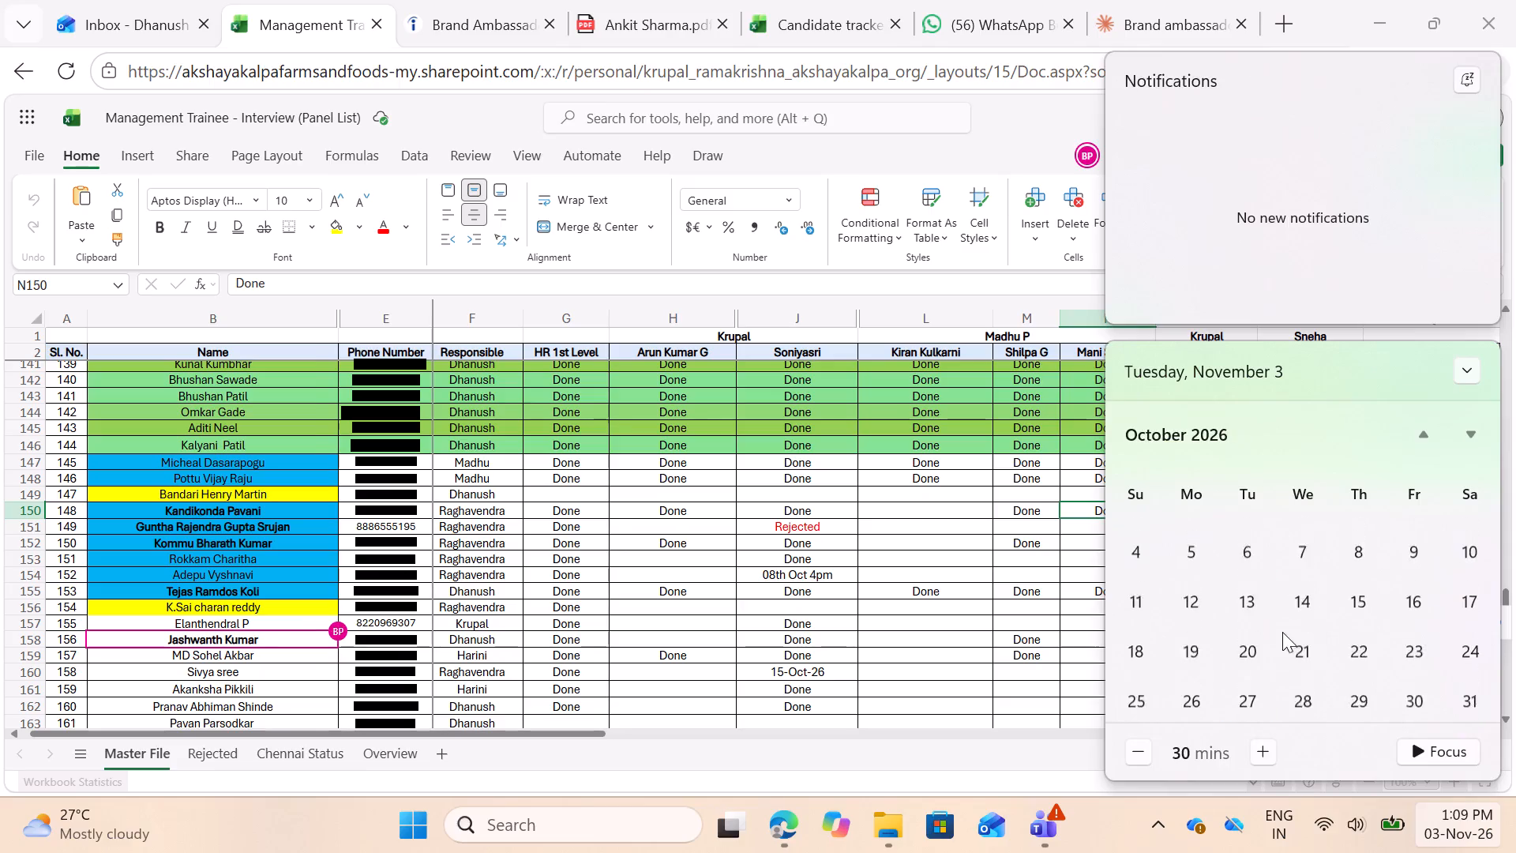
scroll(1281, 628, "up", 2)
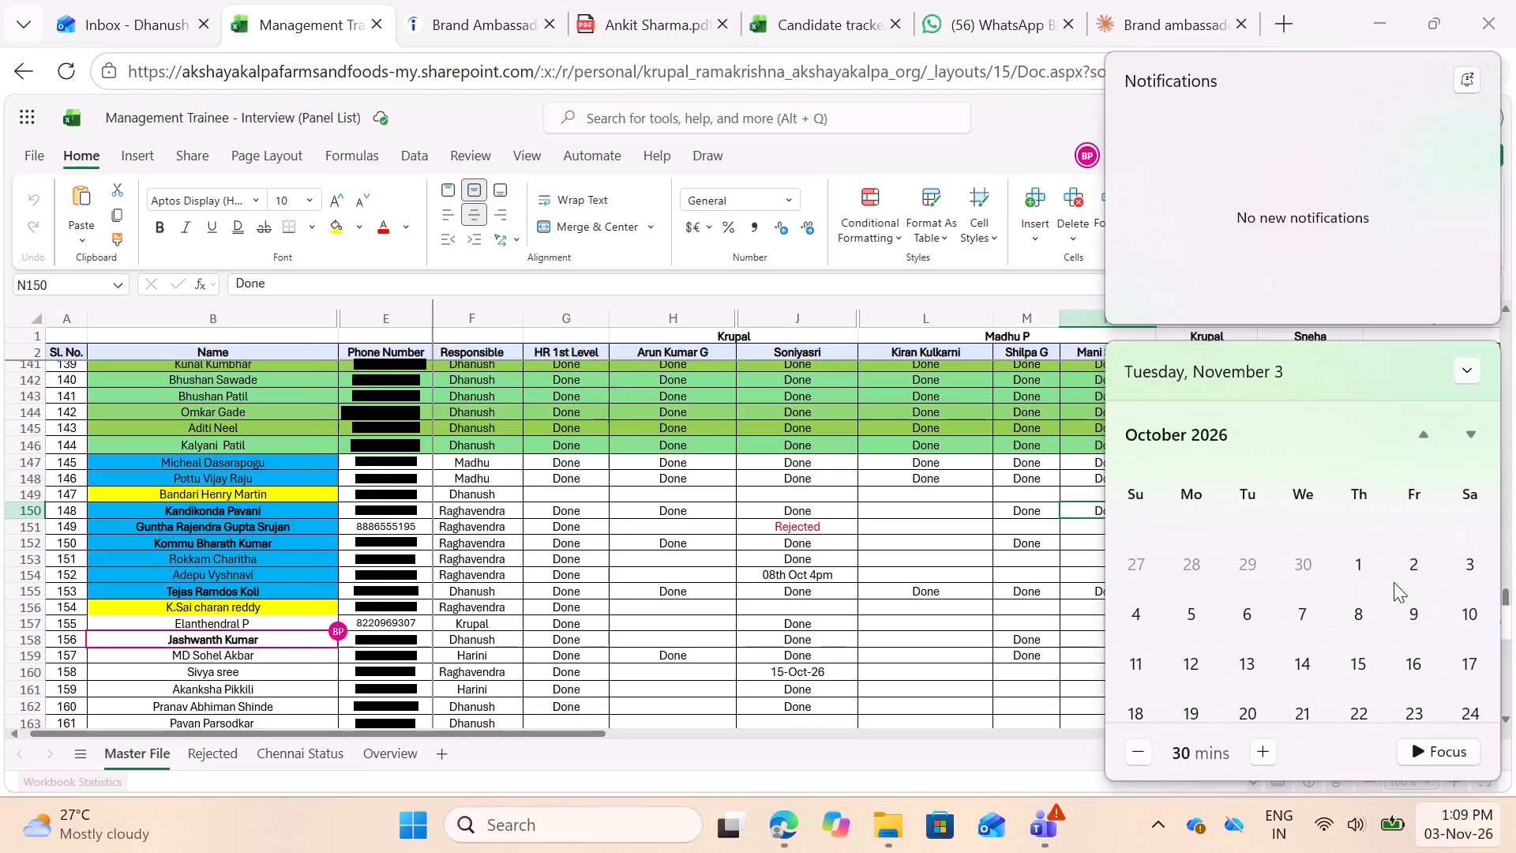
left_click(1467, 560)
left_click(1143, 614)
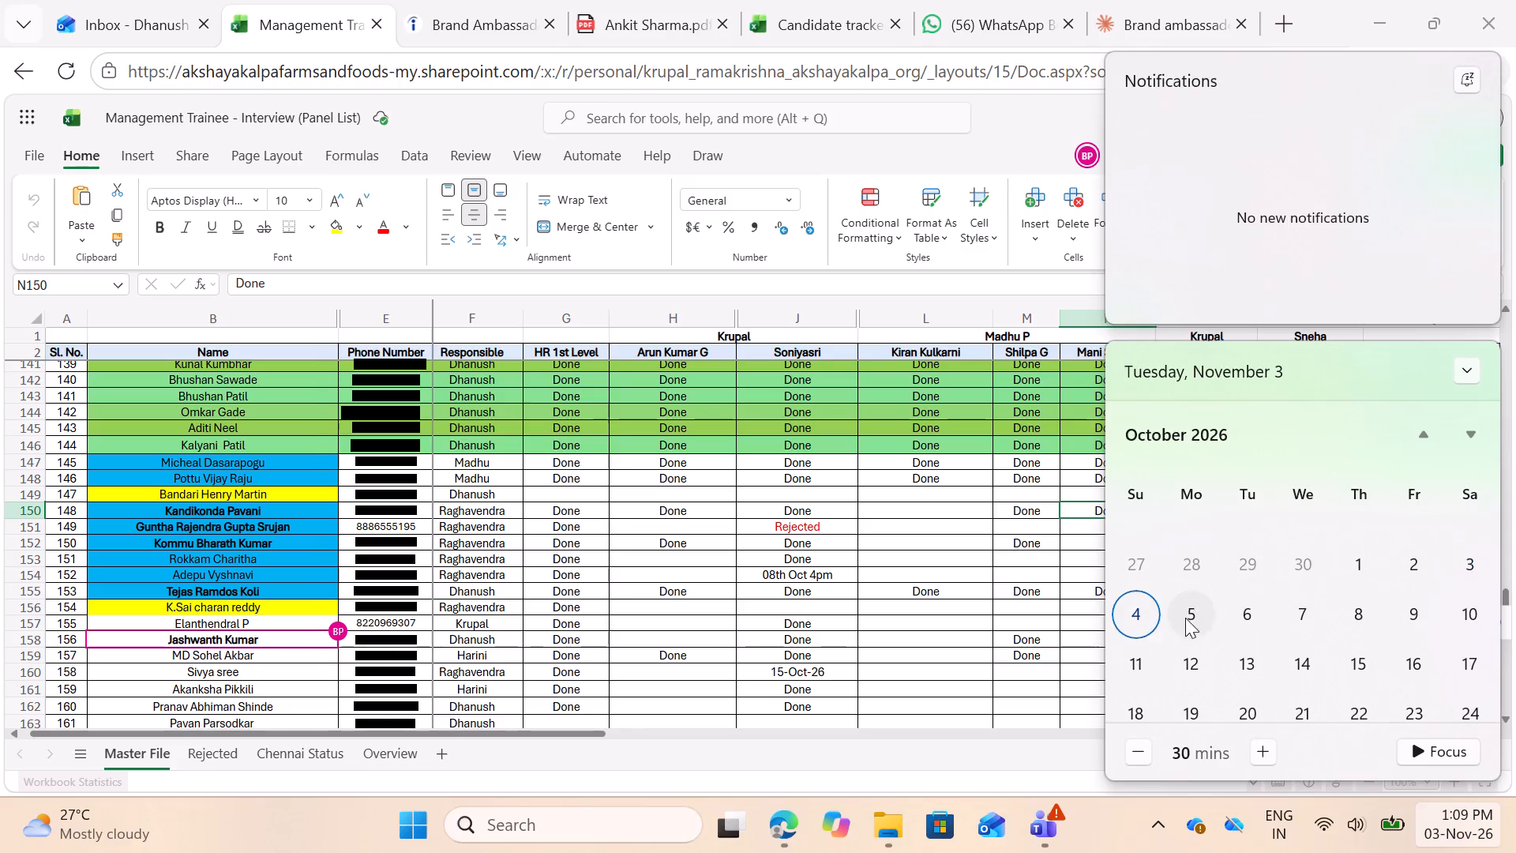
left_click(1185, 617)
left_click(1238, 609)
left_click(1297, 612)
left_click(1352, 620)
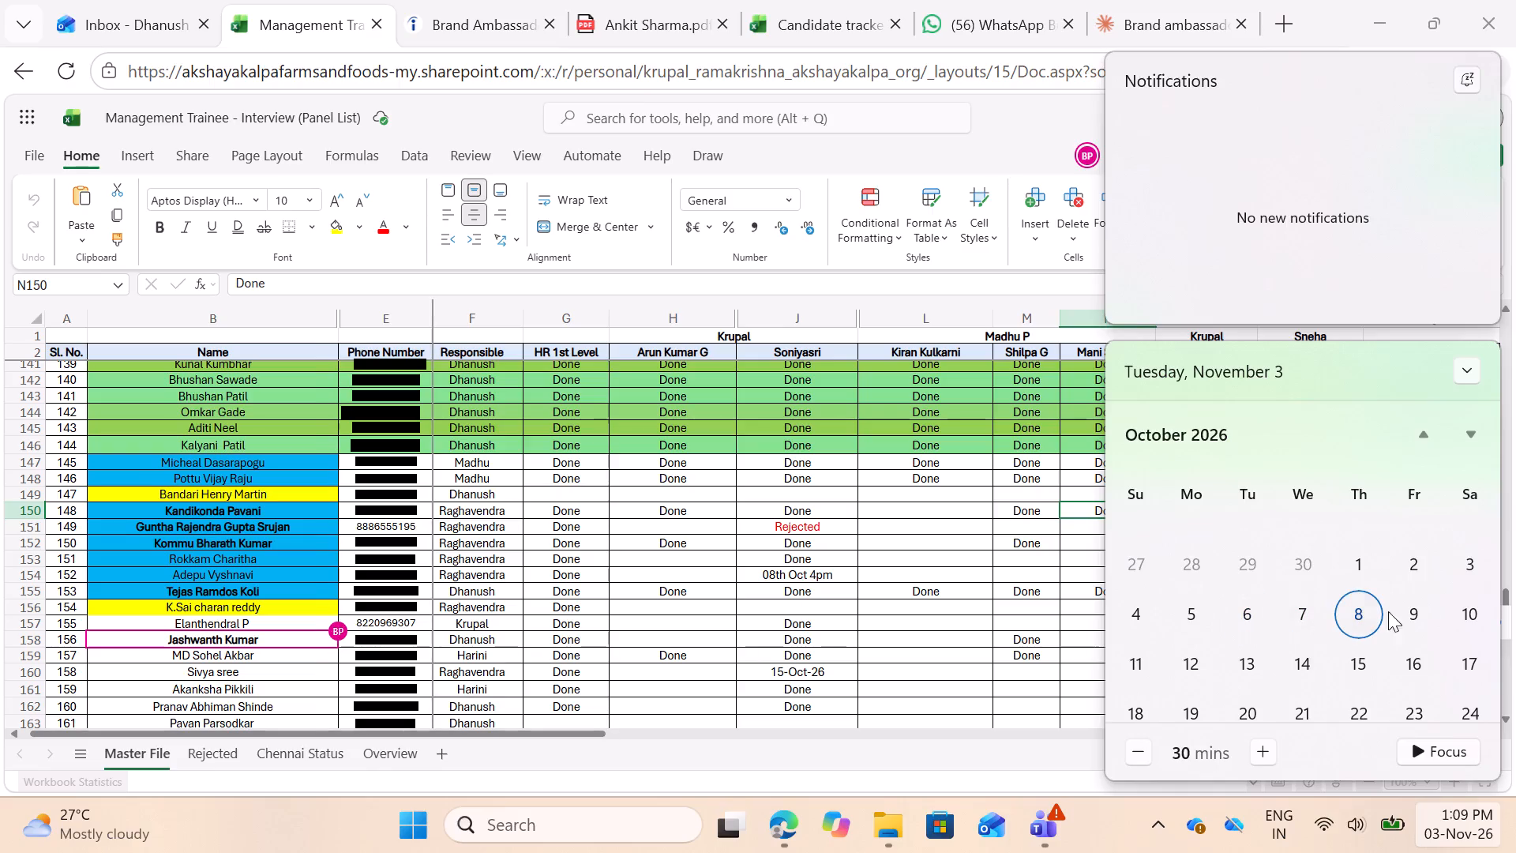
left_click(1405, 611)
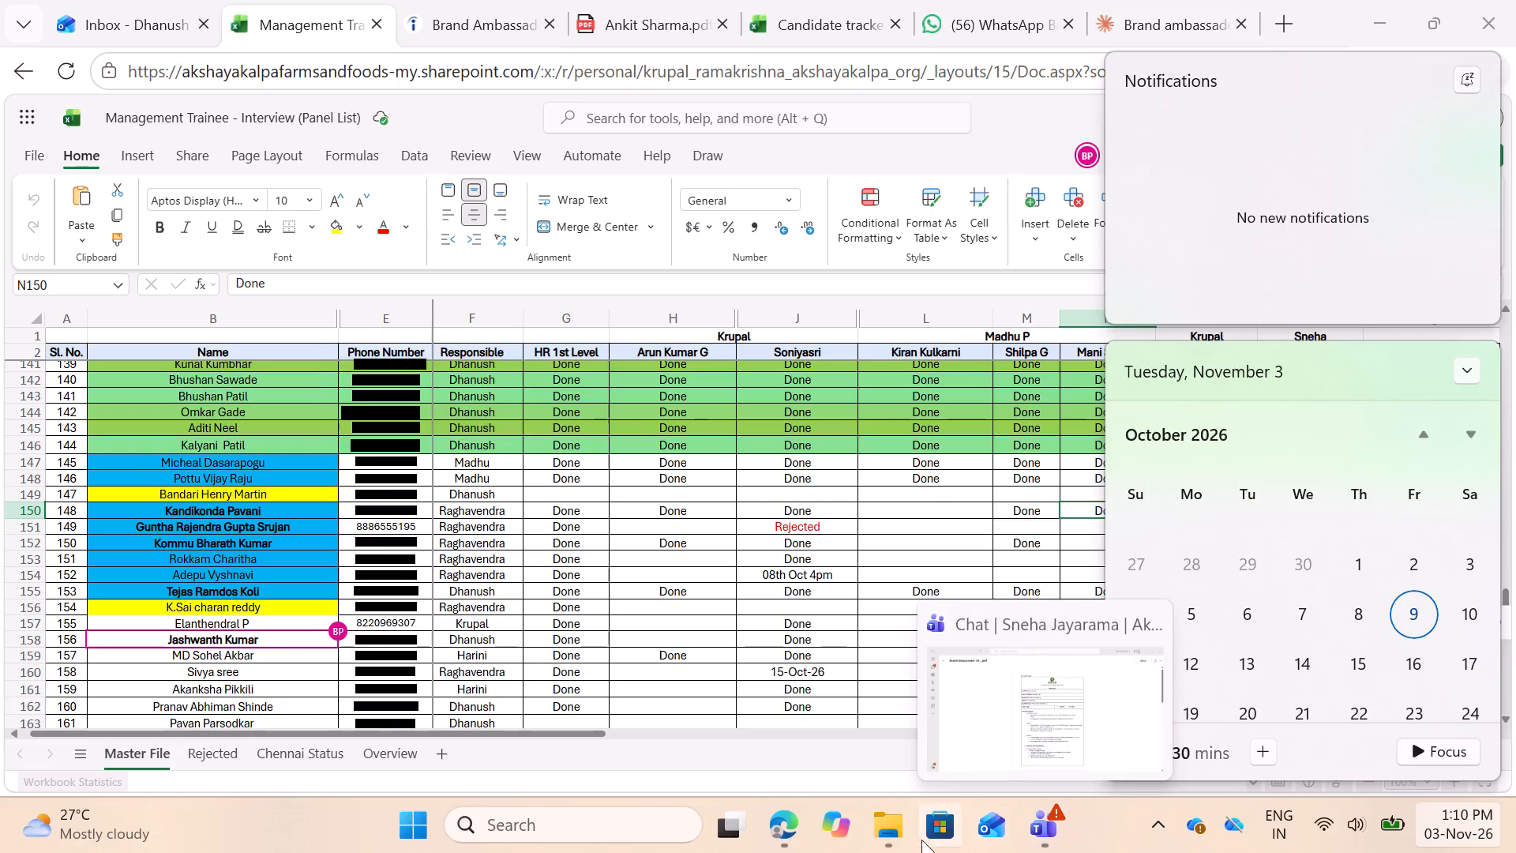
Open the bookmarked Attendance Mumbai and pune interns workbook in a new browser tab.
left_click(1294, 13)
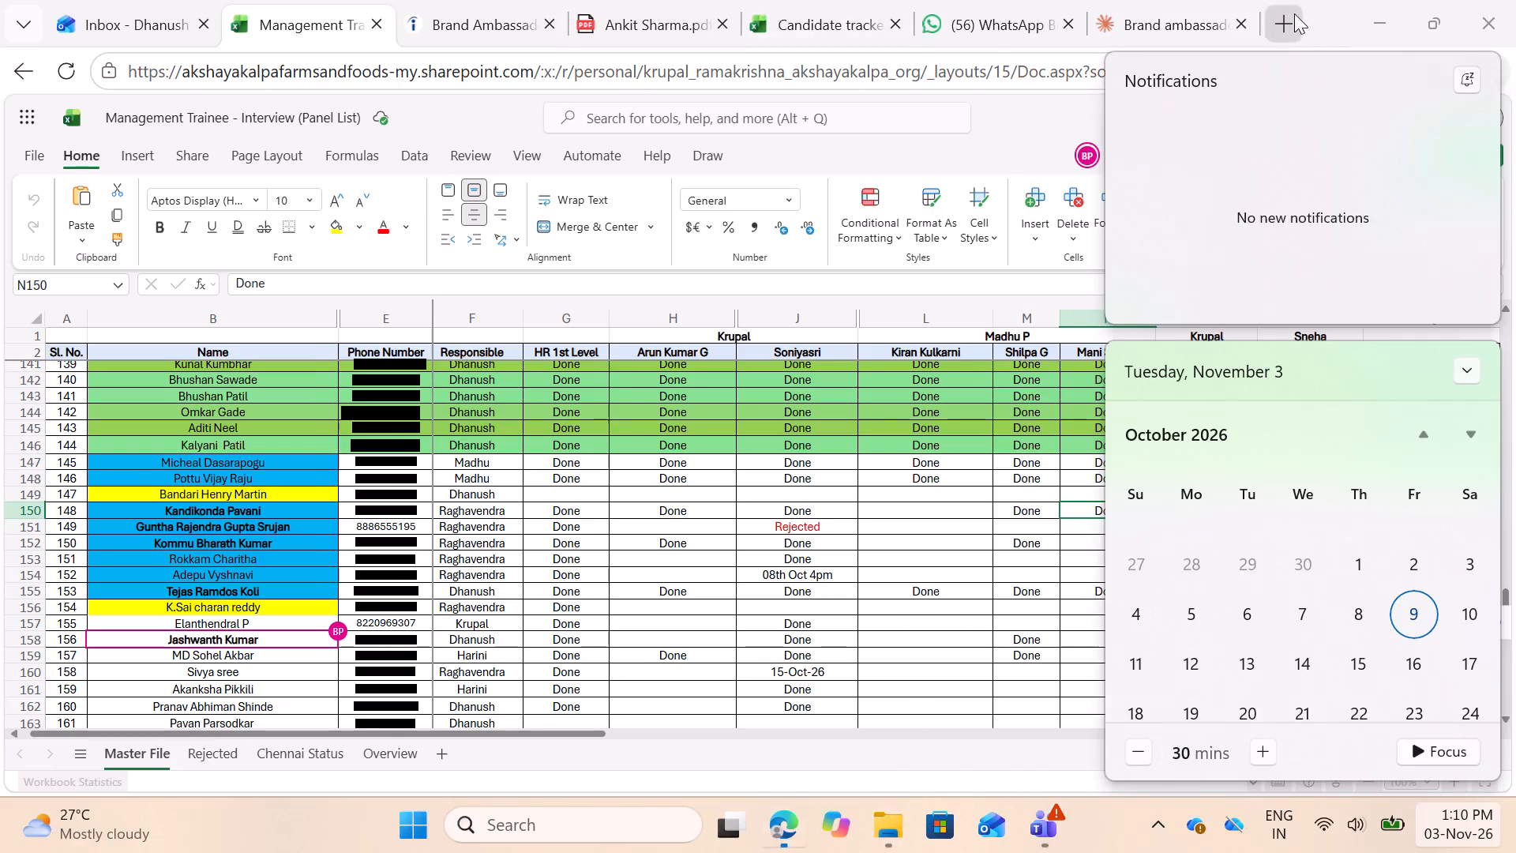
left_click(1469, 111)
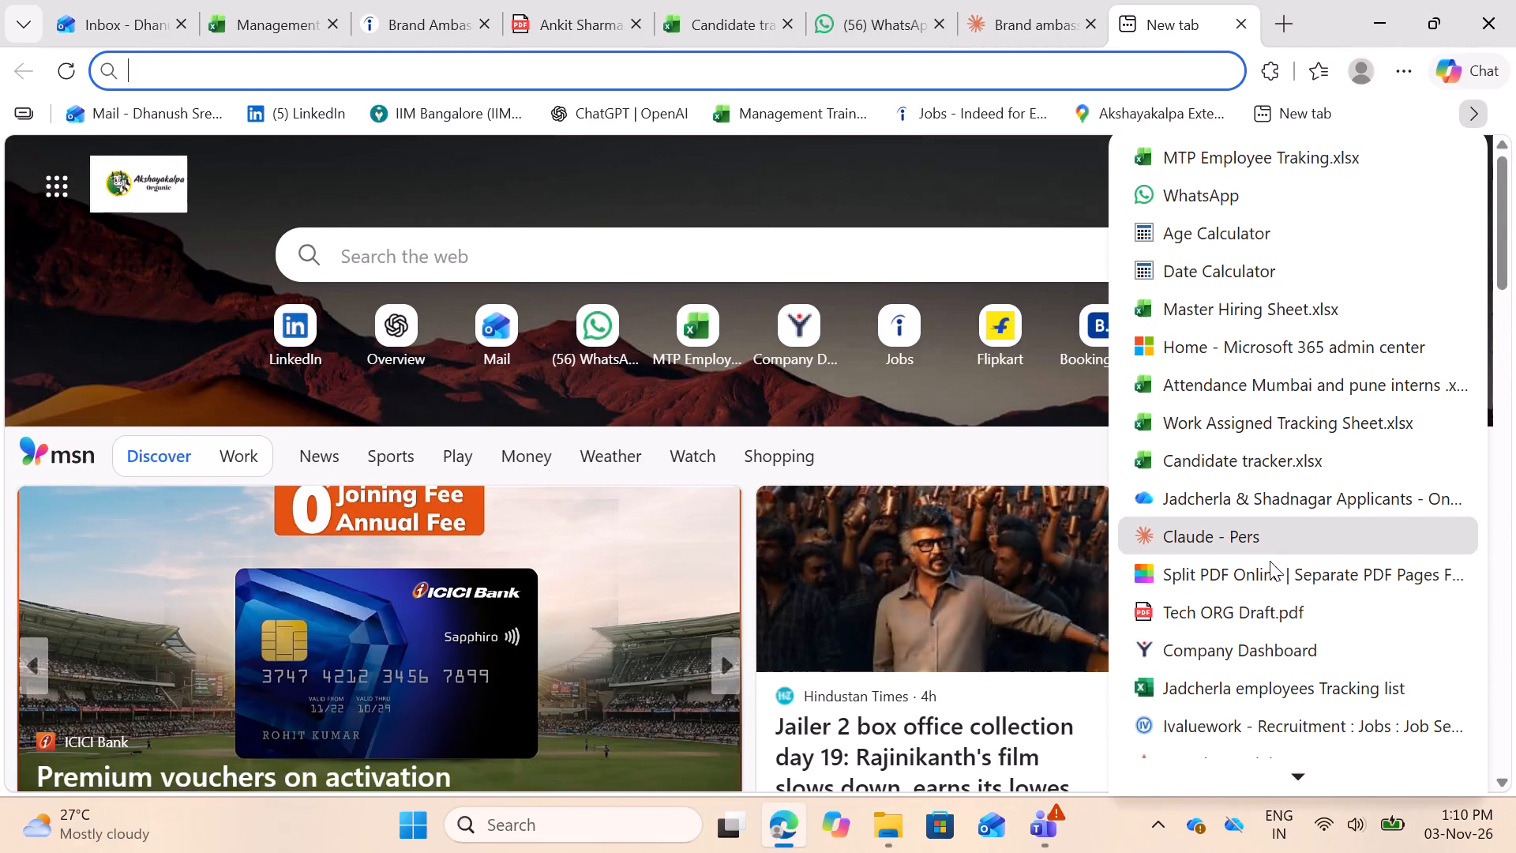
scroll(1270, 561, "down", 2)
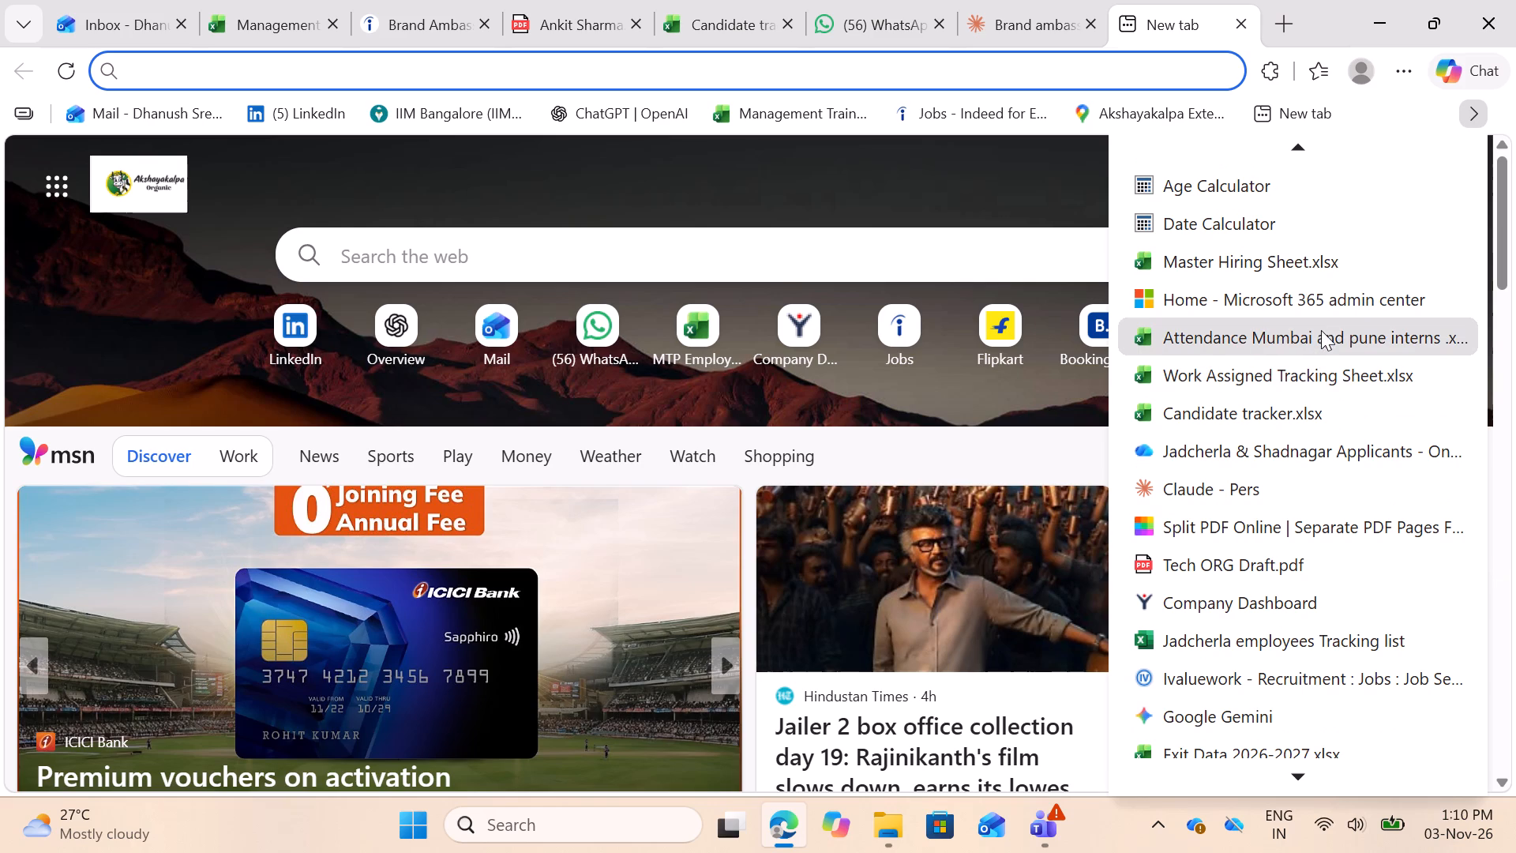
left_click(1262, 339)
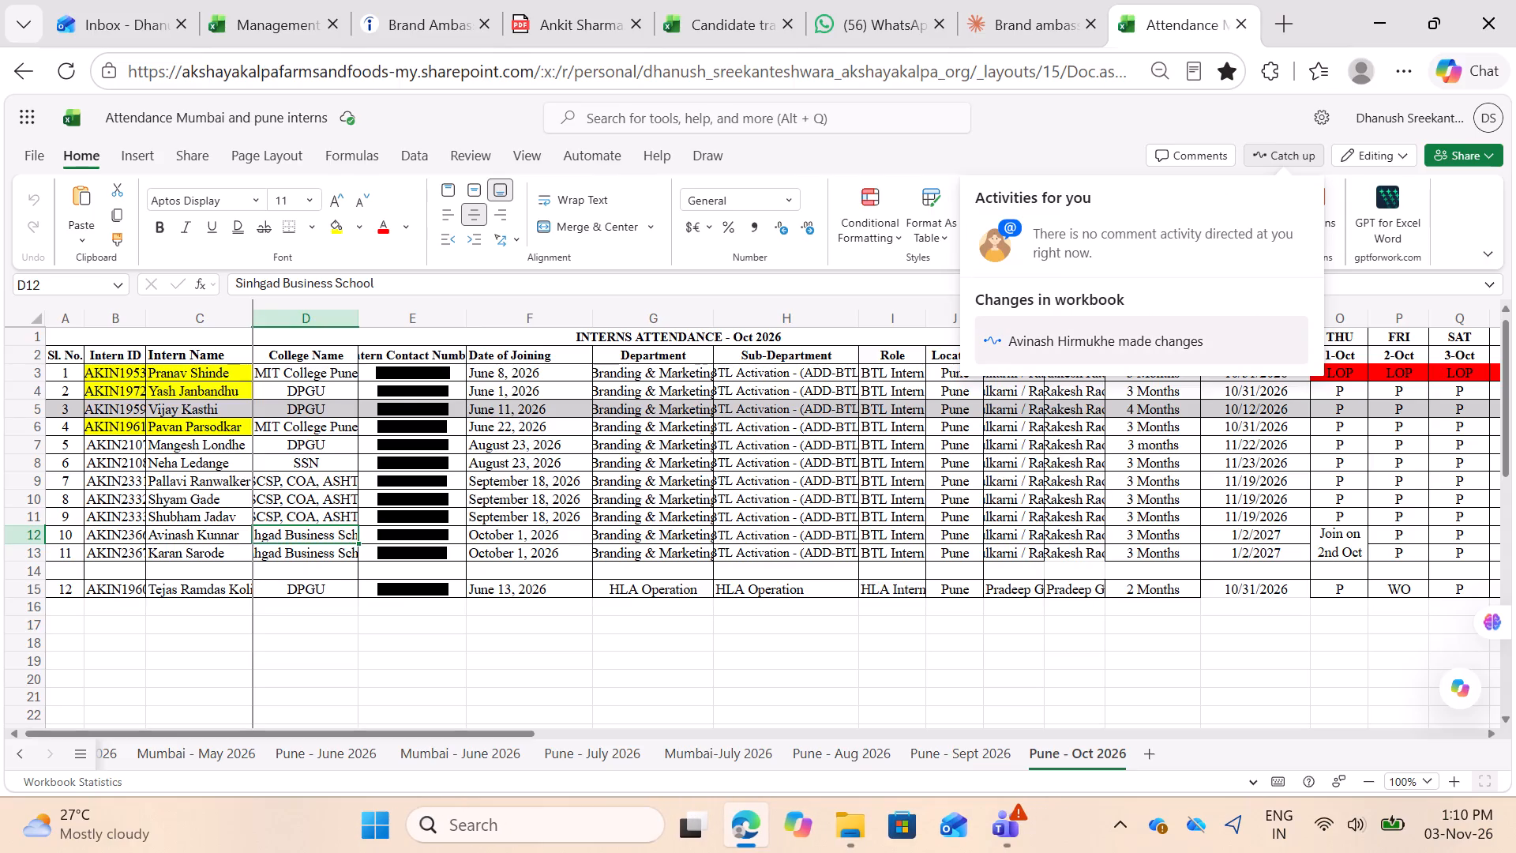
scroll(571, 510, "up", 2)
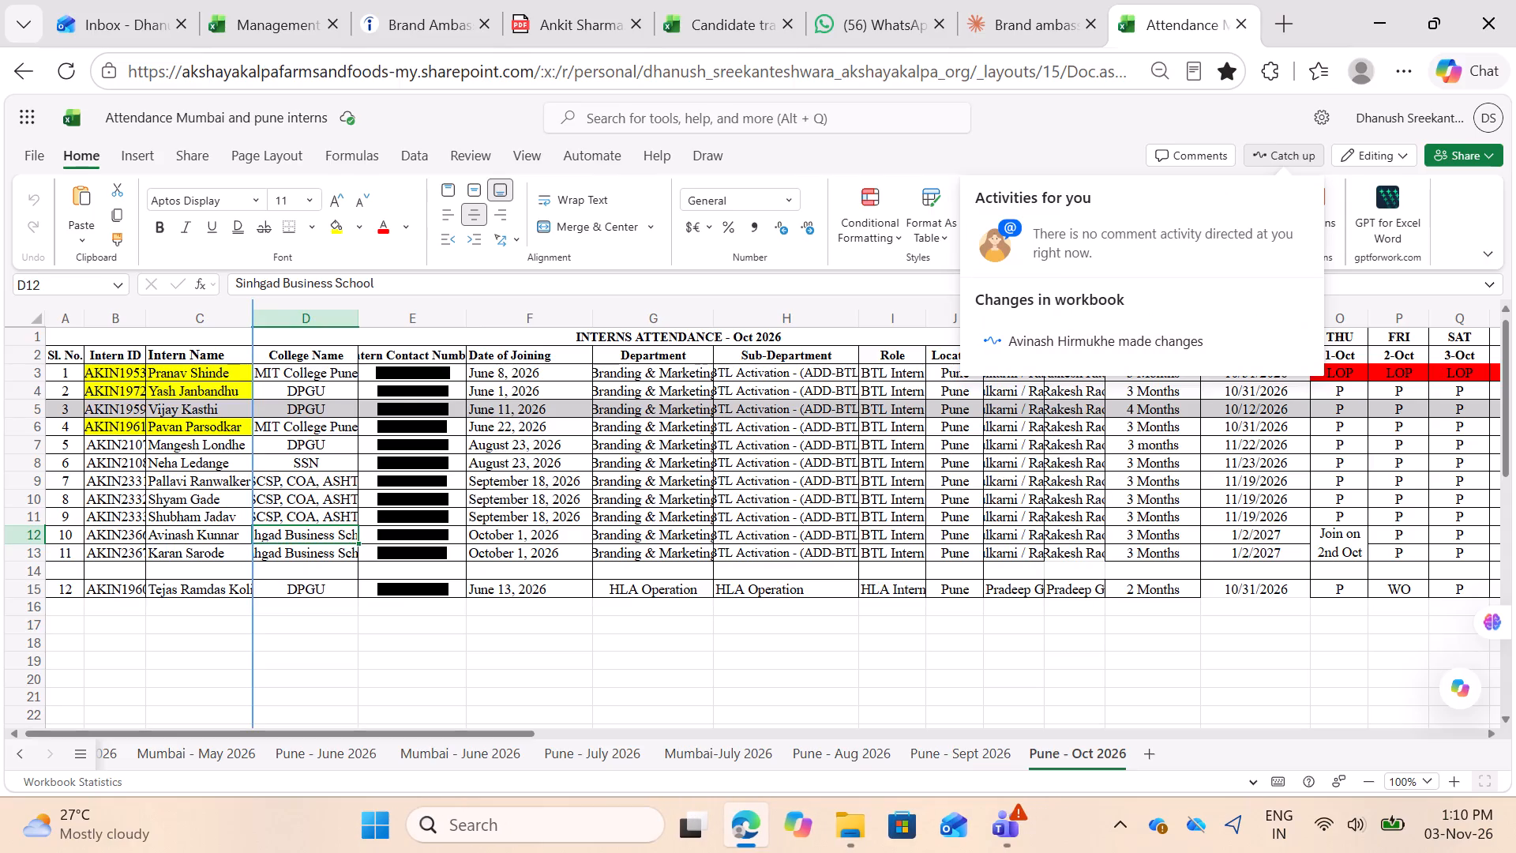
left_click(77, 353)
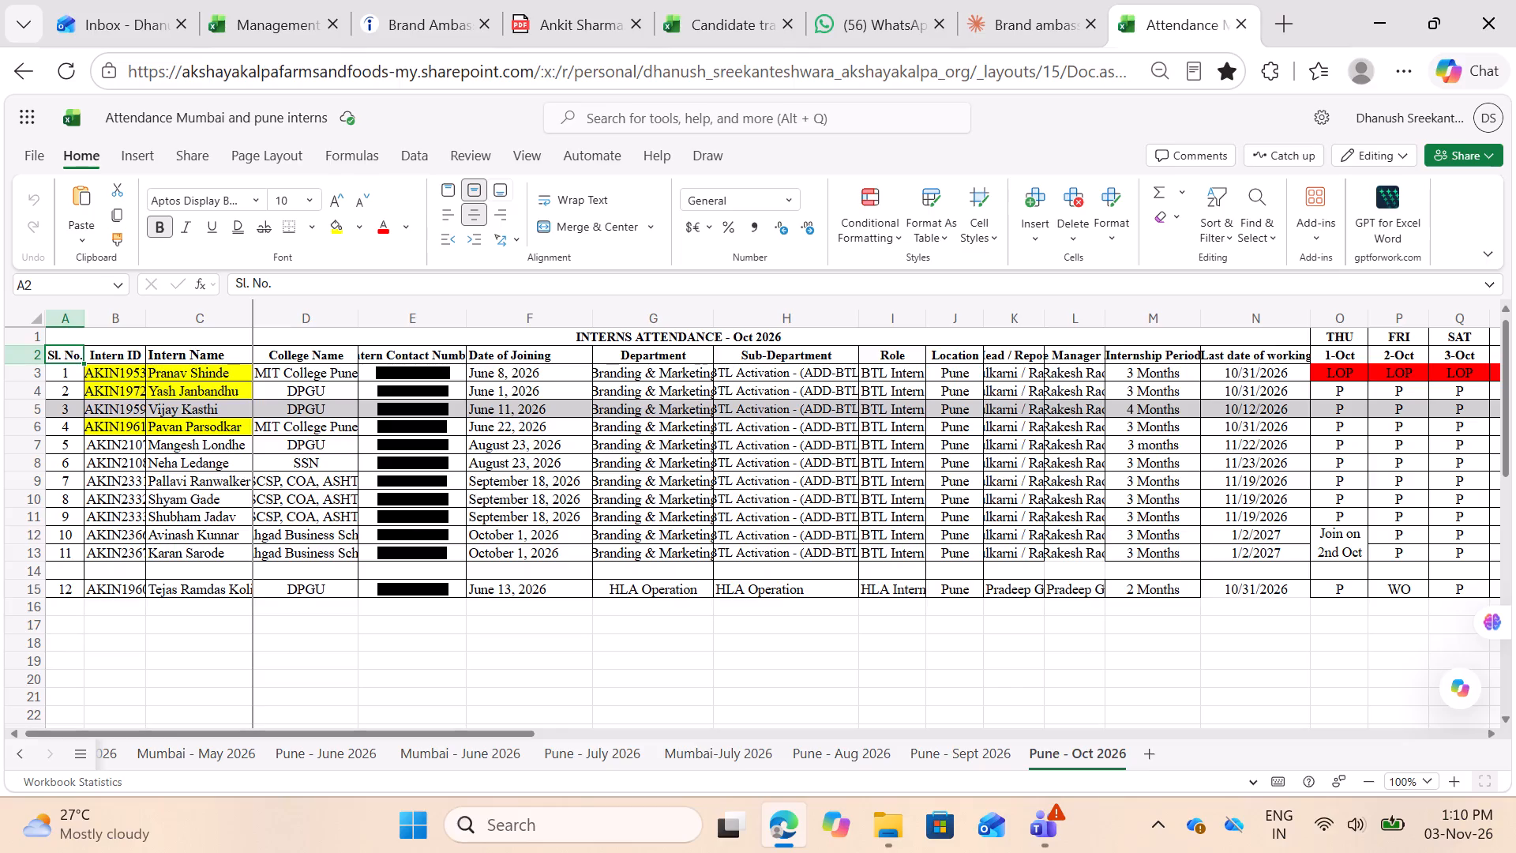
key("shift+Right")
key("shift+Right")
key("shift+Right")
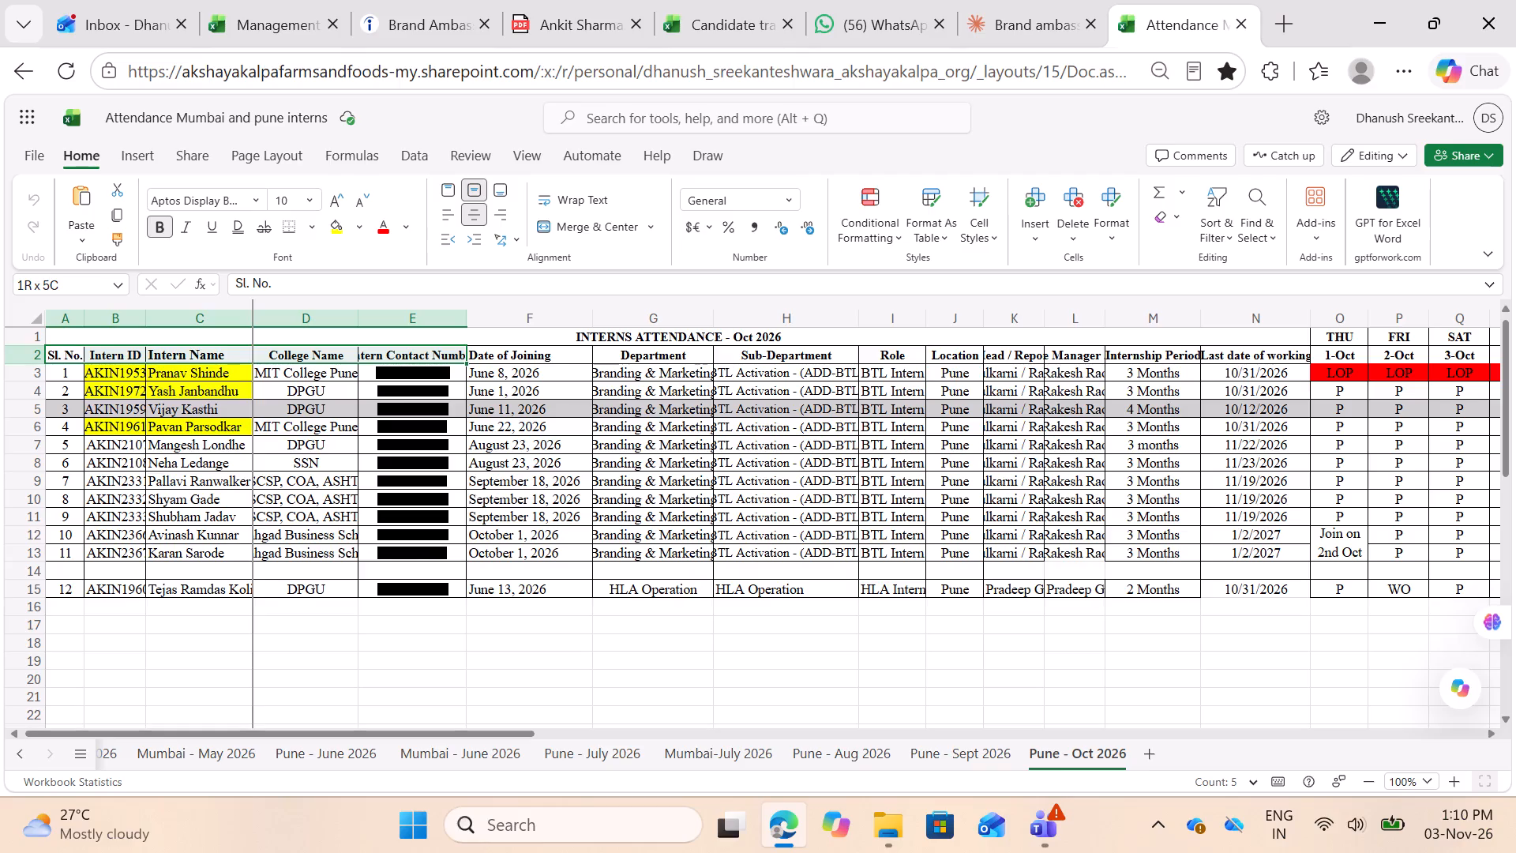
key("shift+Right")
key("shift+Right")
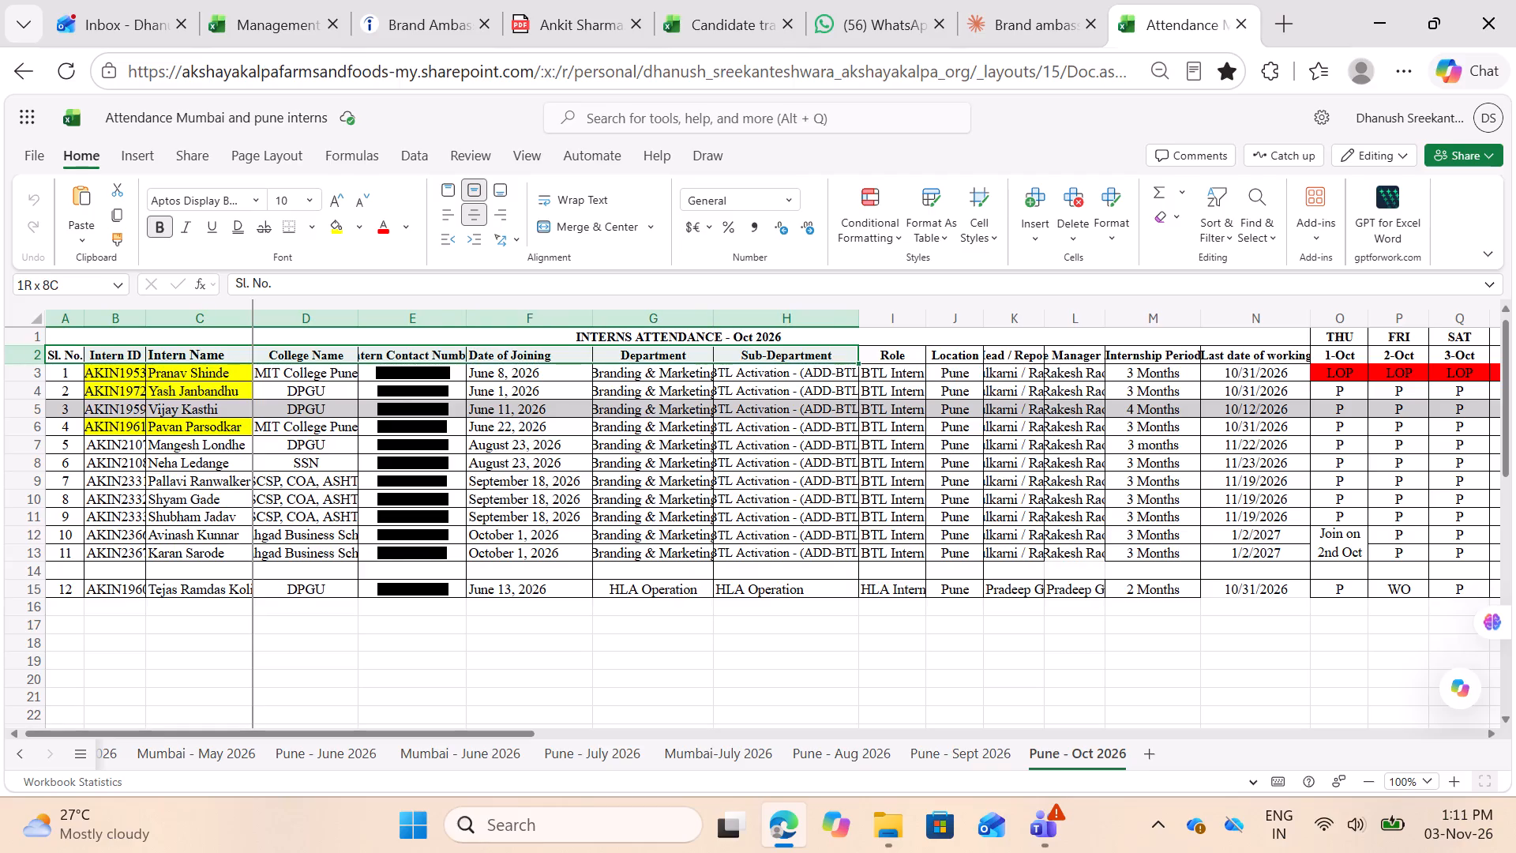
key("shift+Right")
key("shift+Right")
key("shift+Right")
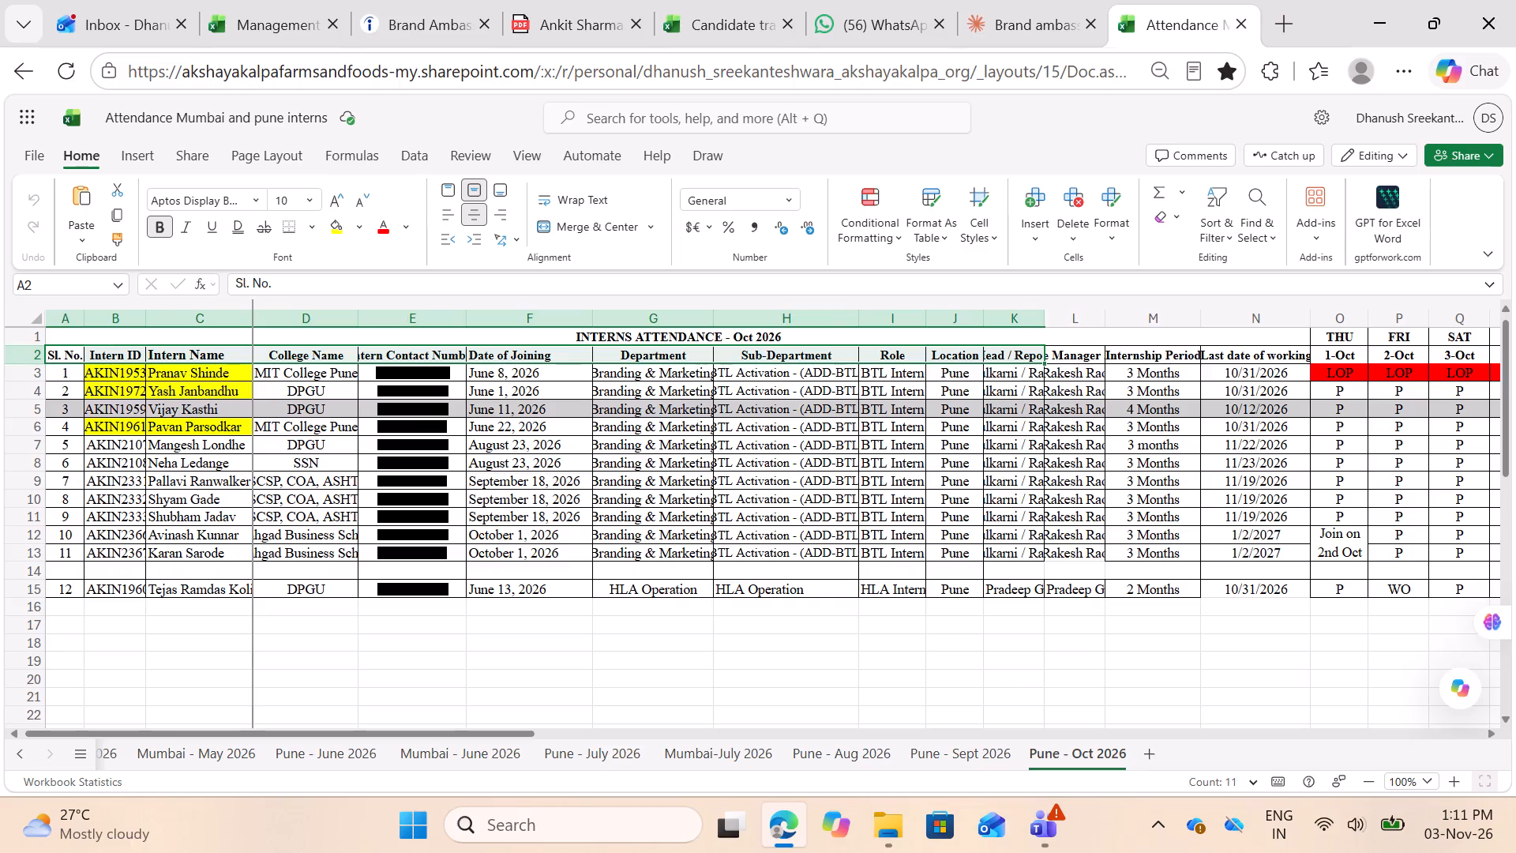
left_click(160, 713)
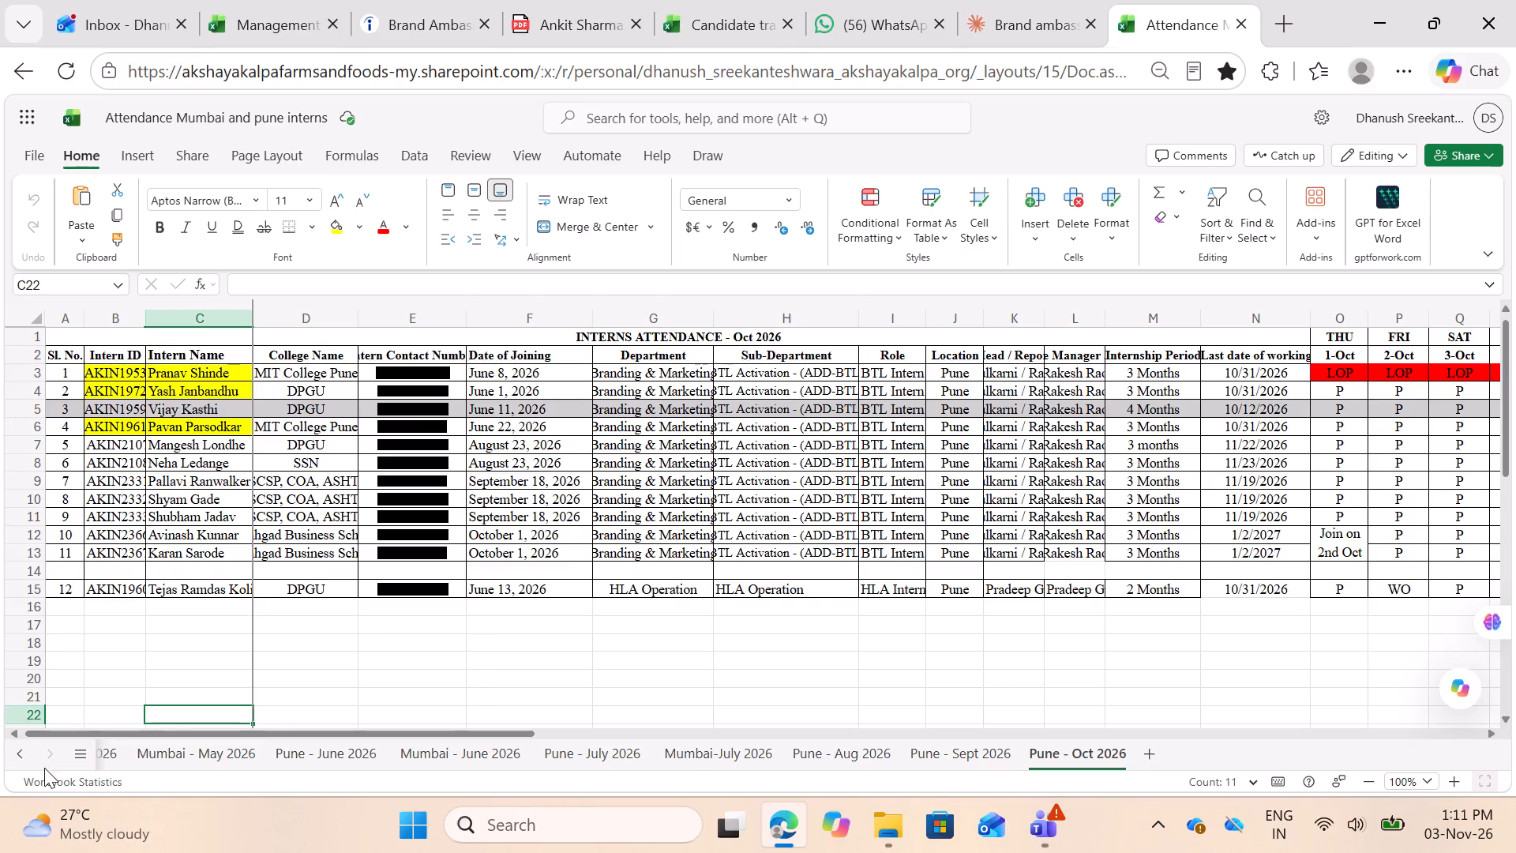
Open the Mumbai-July 2026 sheet of the attendance workbook.
triple_click(27, 752)
triple_click(27, 752)
double_click(27, 752)
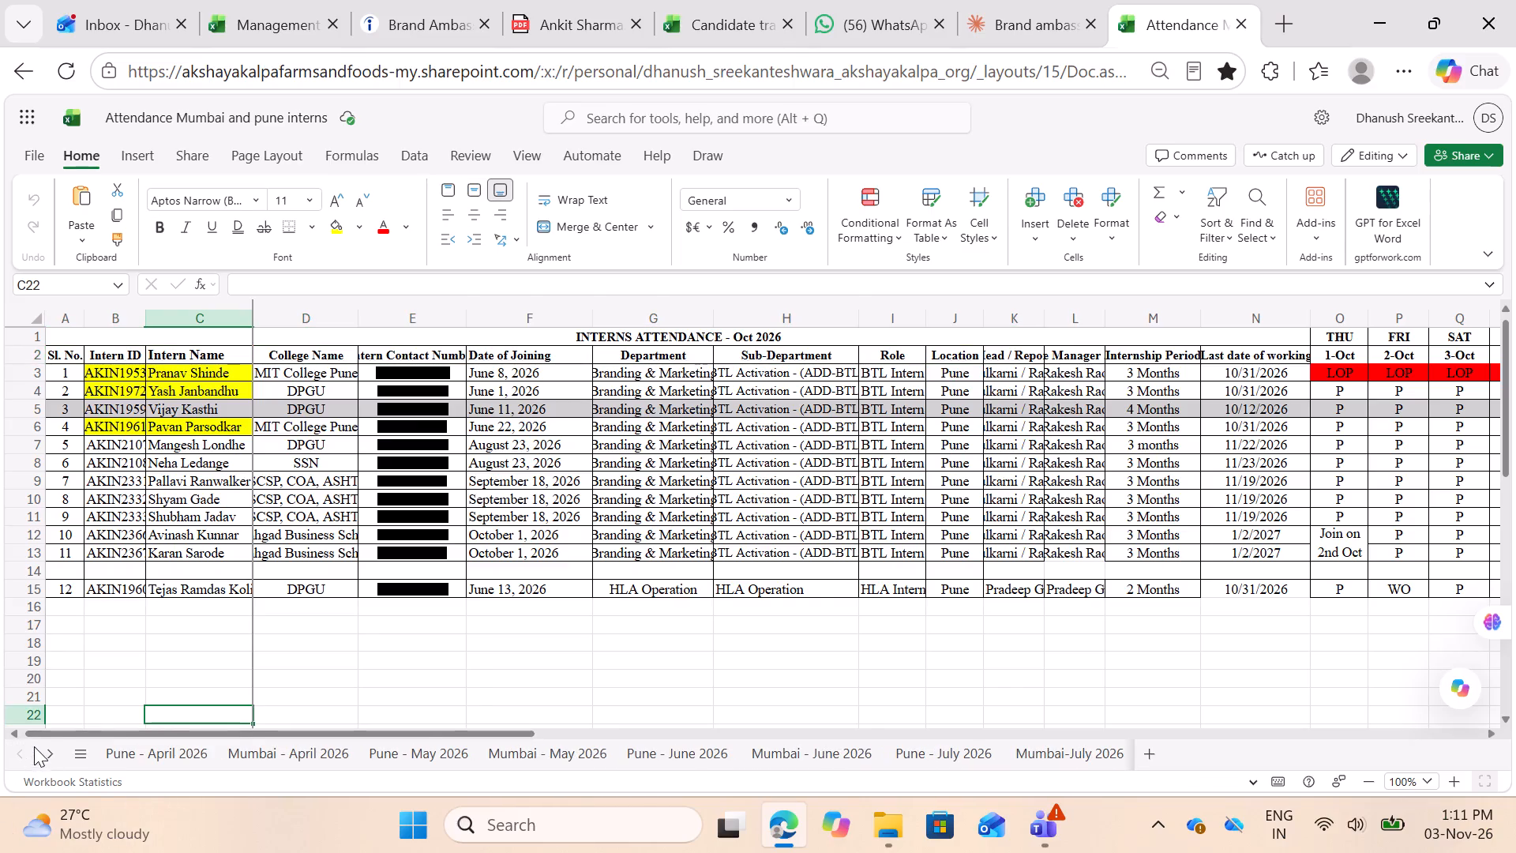
triple_click(41, 753)
double_click(41, 753)
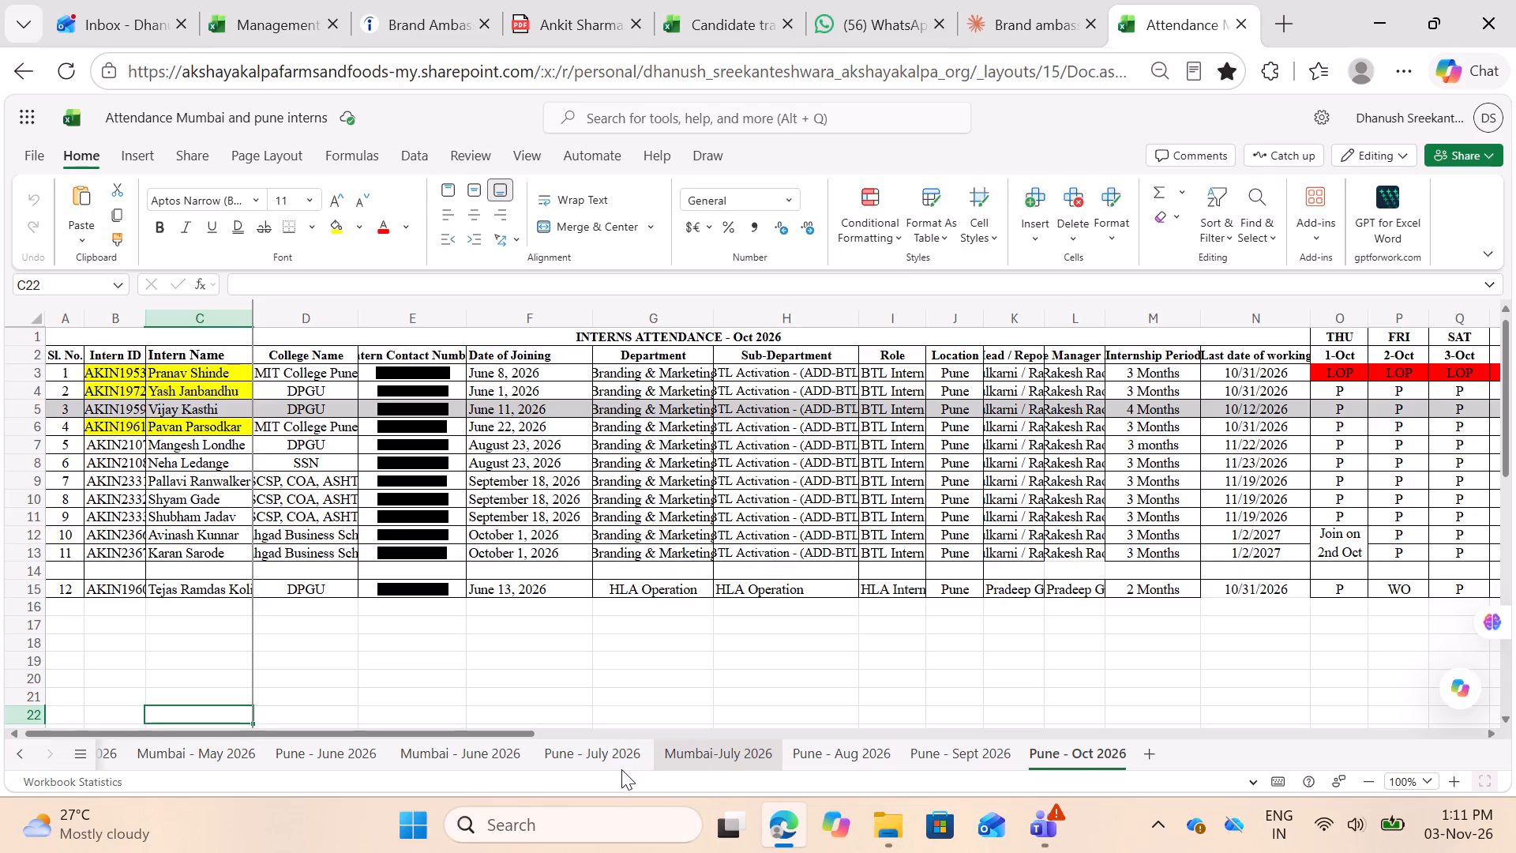
left_click(668, 753)
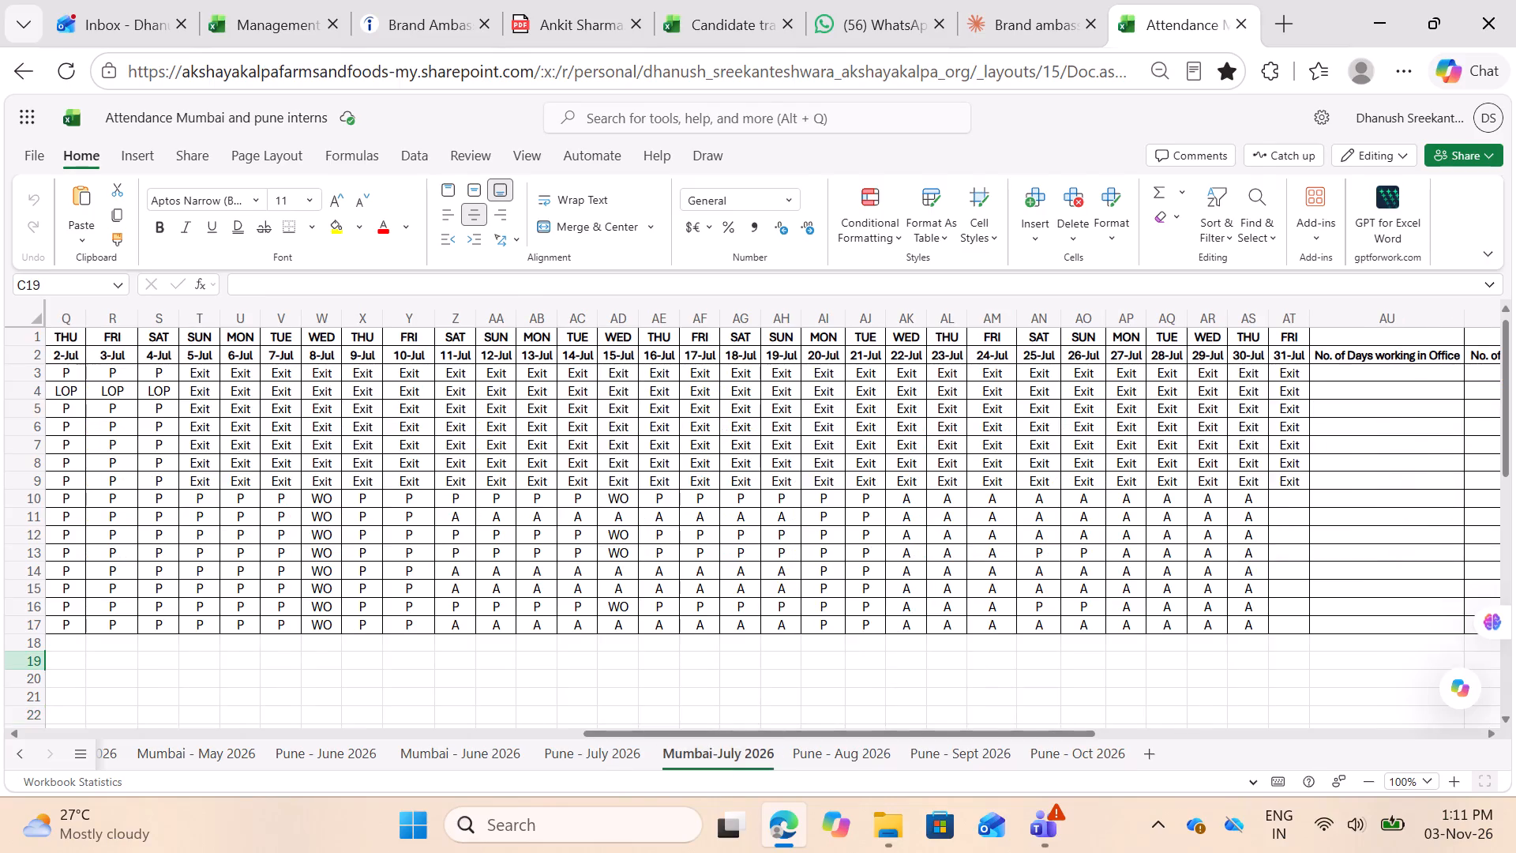
Examine the Mumbai-July 2026 attendance sheet, from the daily attendance columns back to the intern detail columns.
scroll(711, 513, "right", 8)
scroll(553, 494, "right", 2)
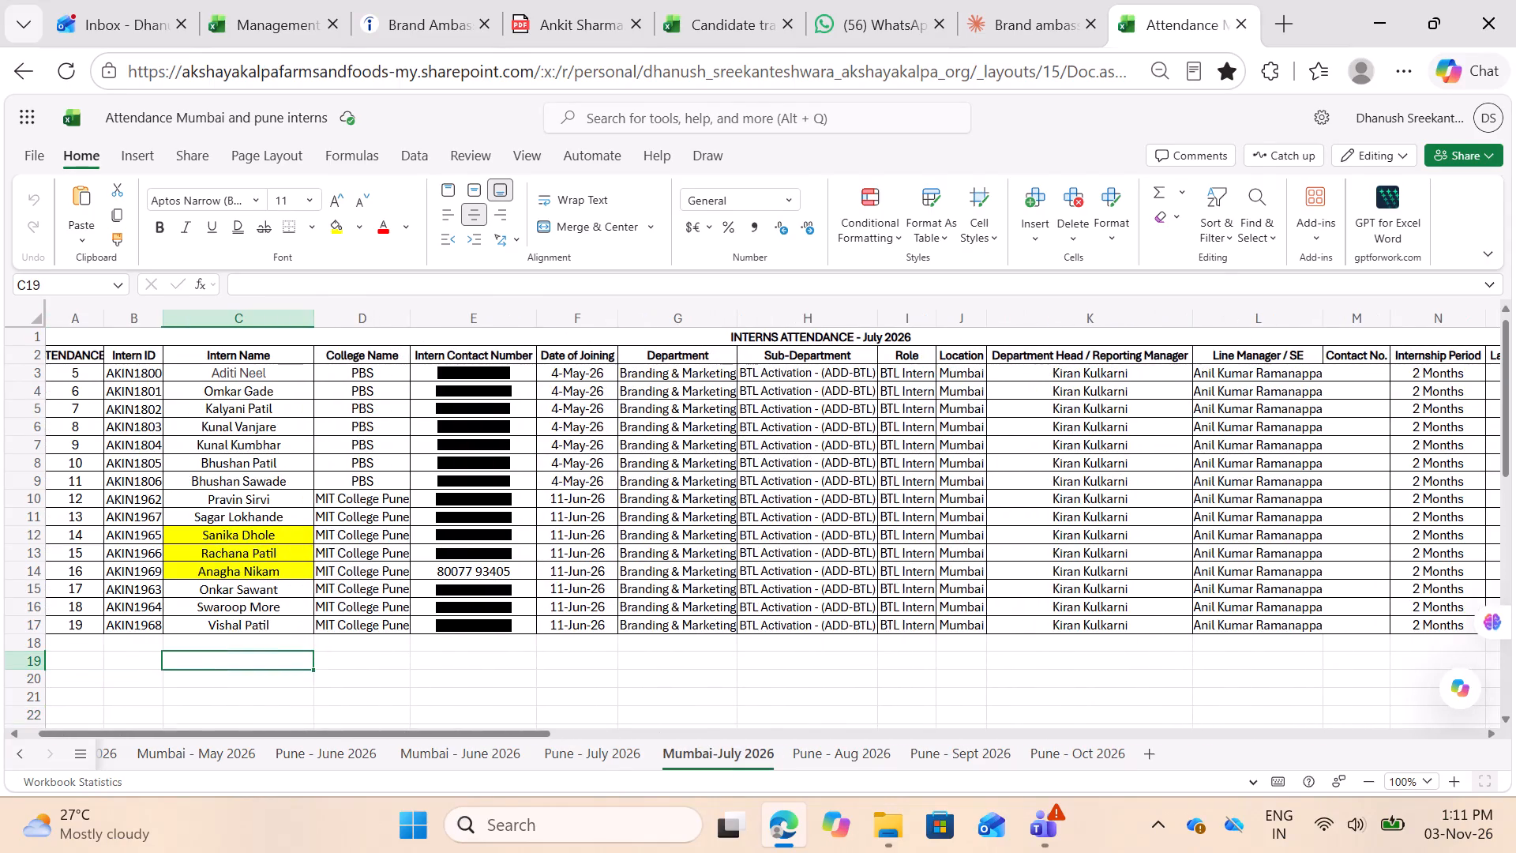
scroll(265, 416, "right", 7)
scroll(328, 412, "right", 6)
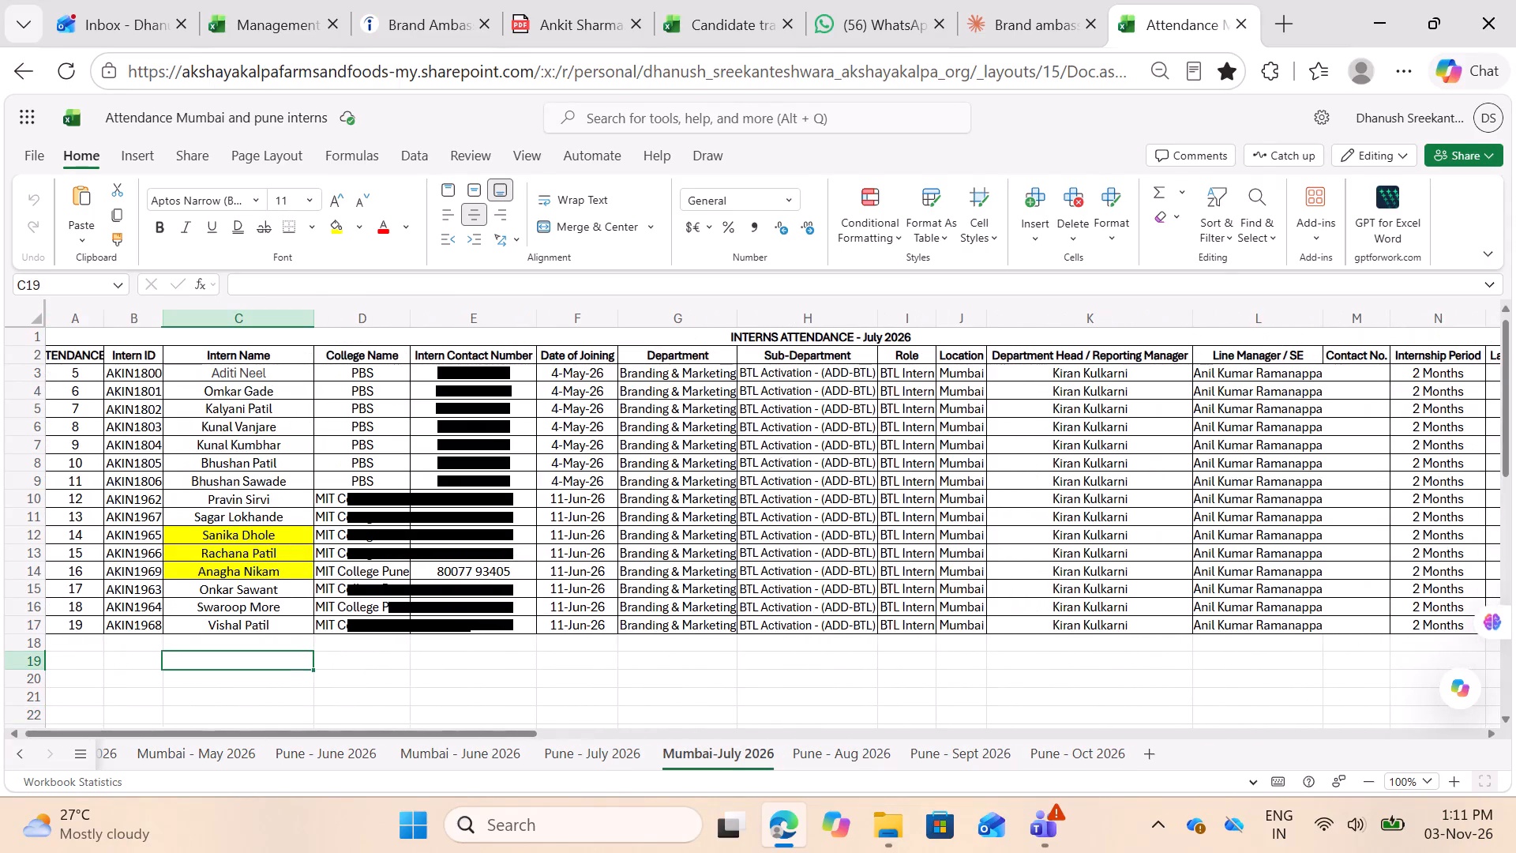
scroll(125, 423, "up", 1)
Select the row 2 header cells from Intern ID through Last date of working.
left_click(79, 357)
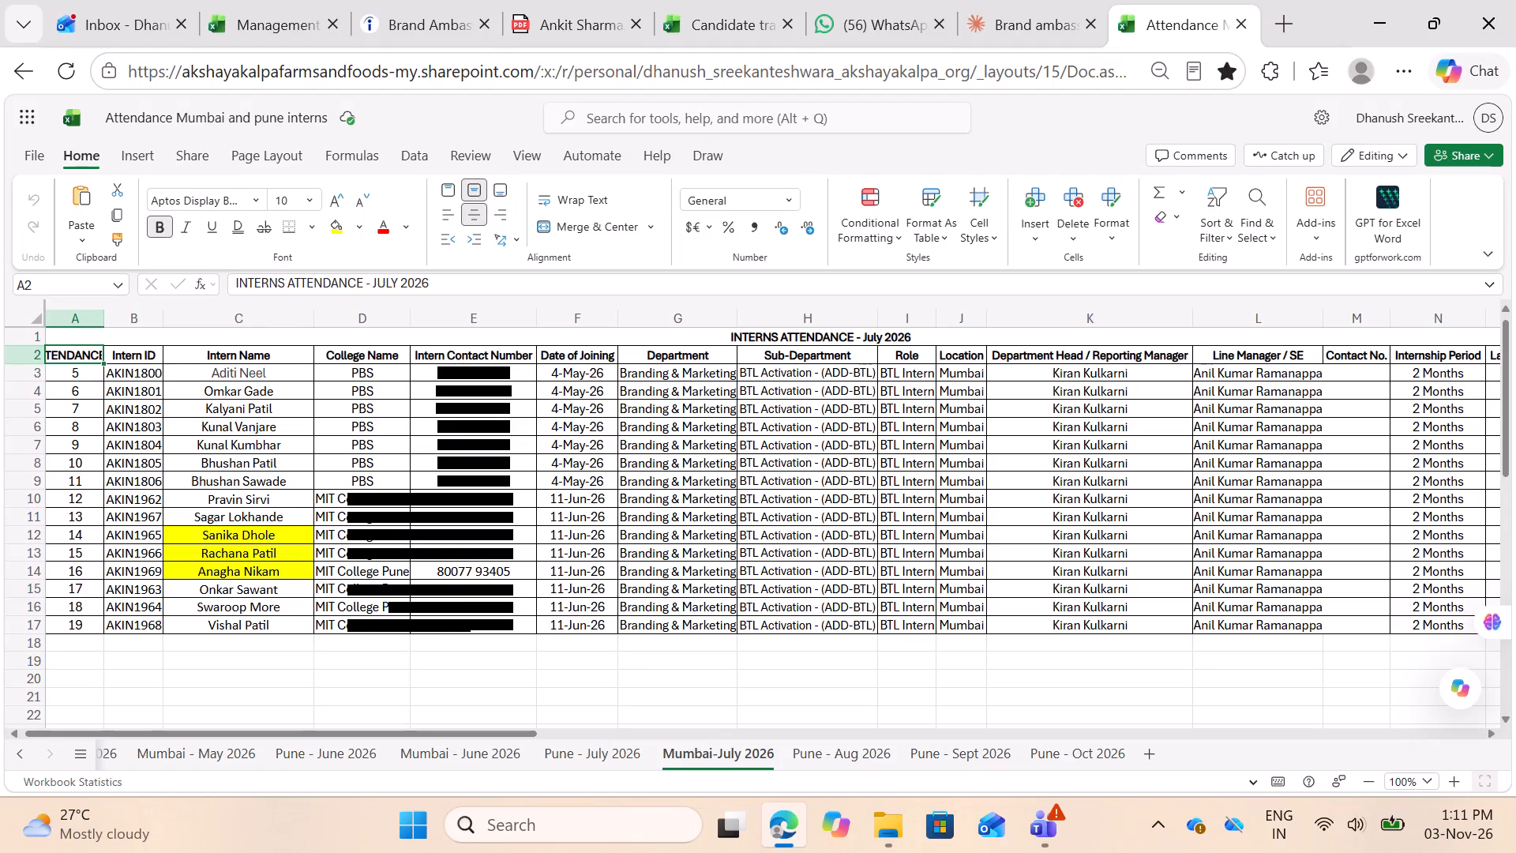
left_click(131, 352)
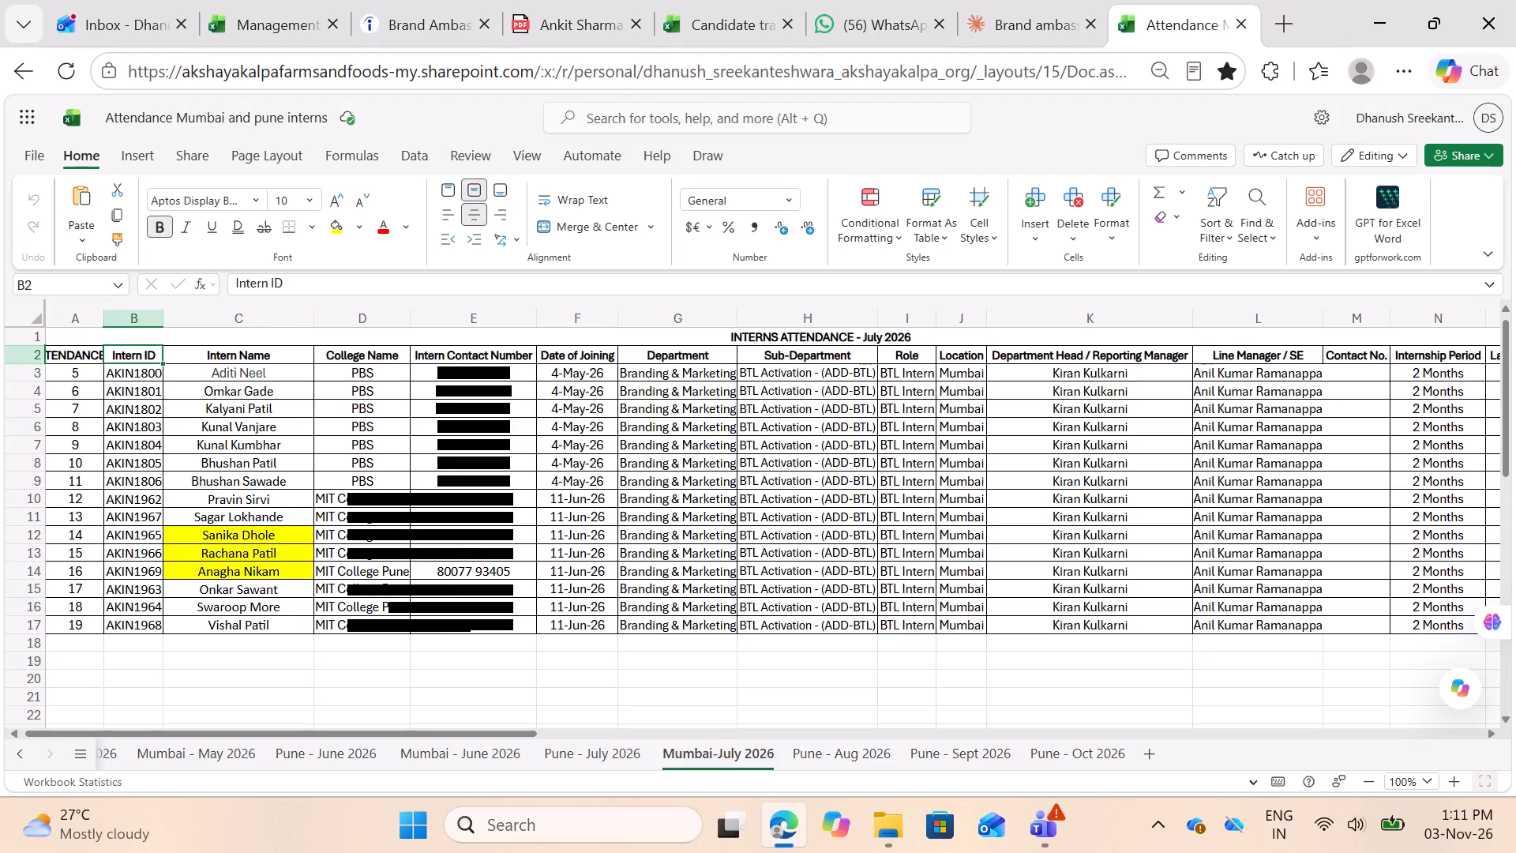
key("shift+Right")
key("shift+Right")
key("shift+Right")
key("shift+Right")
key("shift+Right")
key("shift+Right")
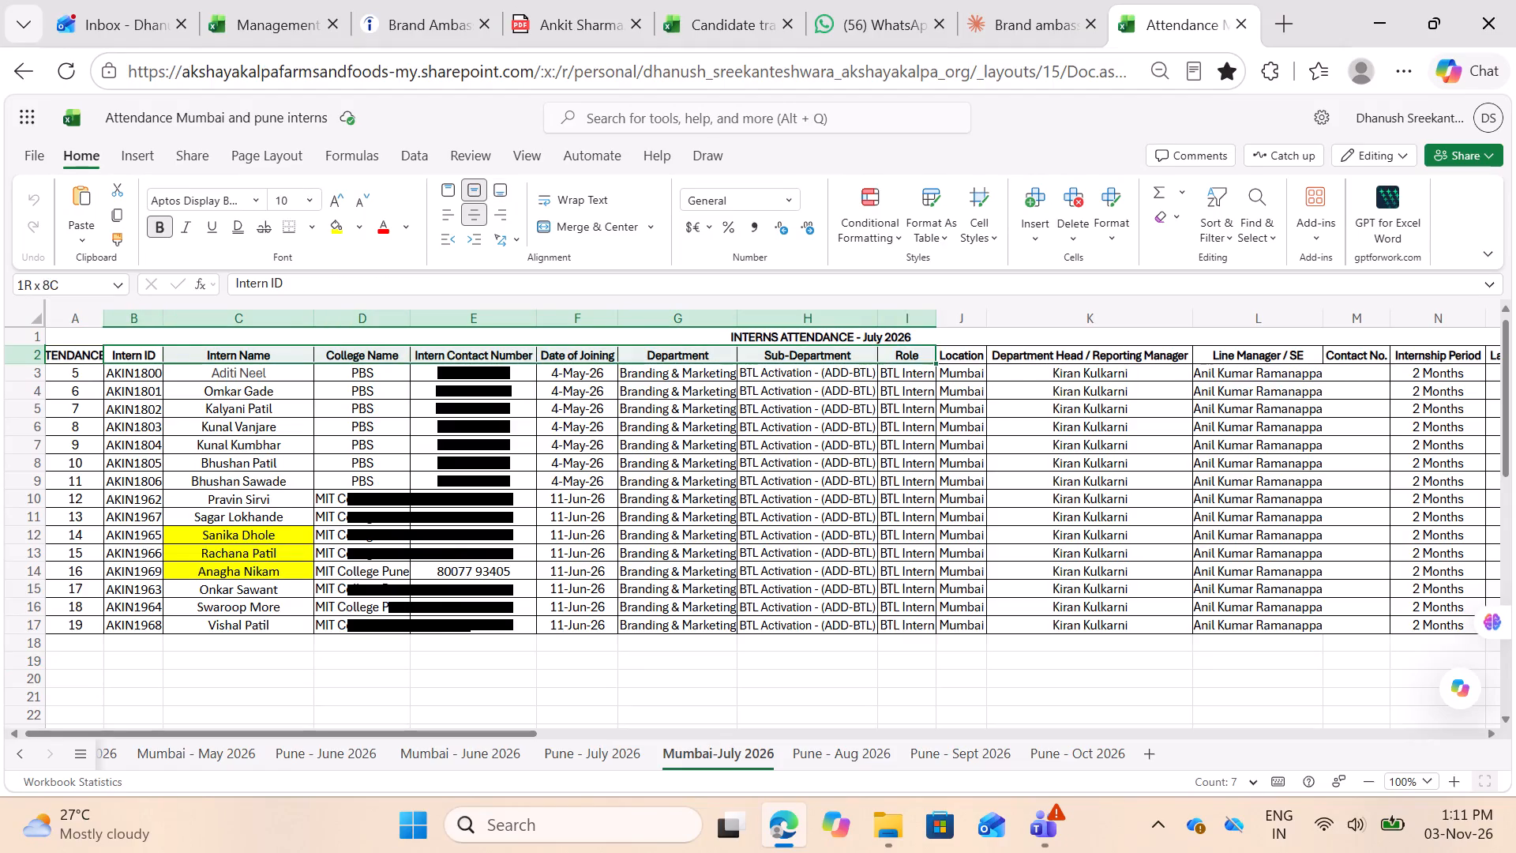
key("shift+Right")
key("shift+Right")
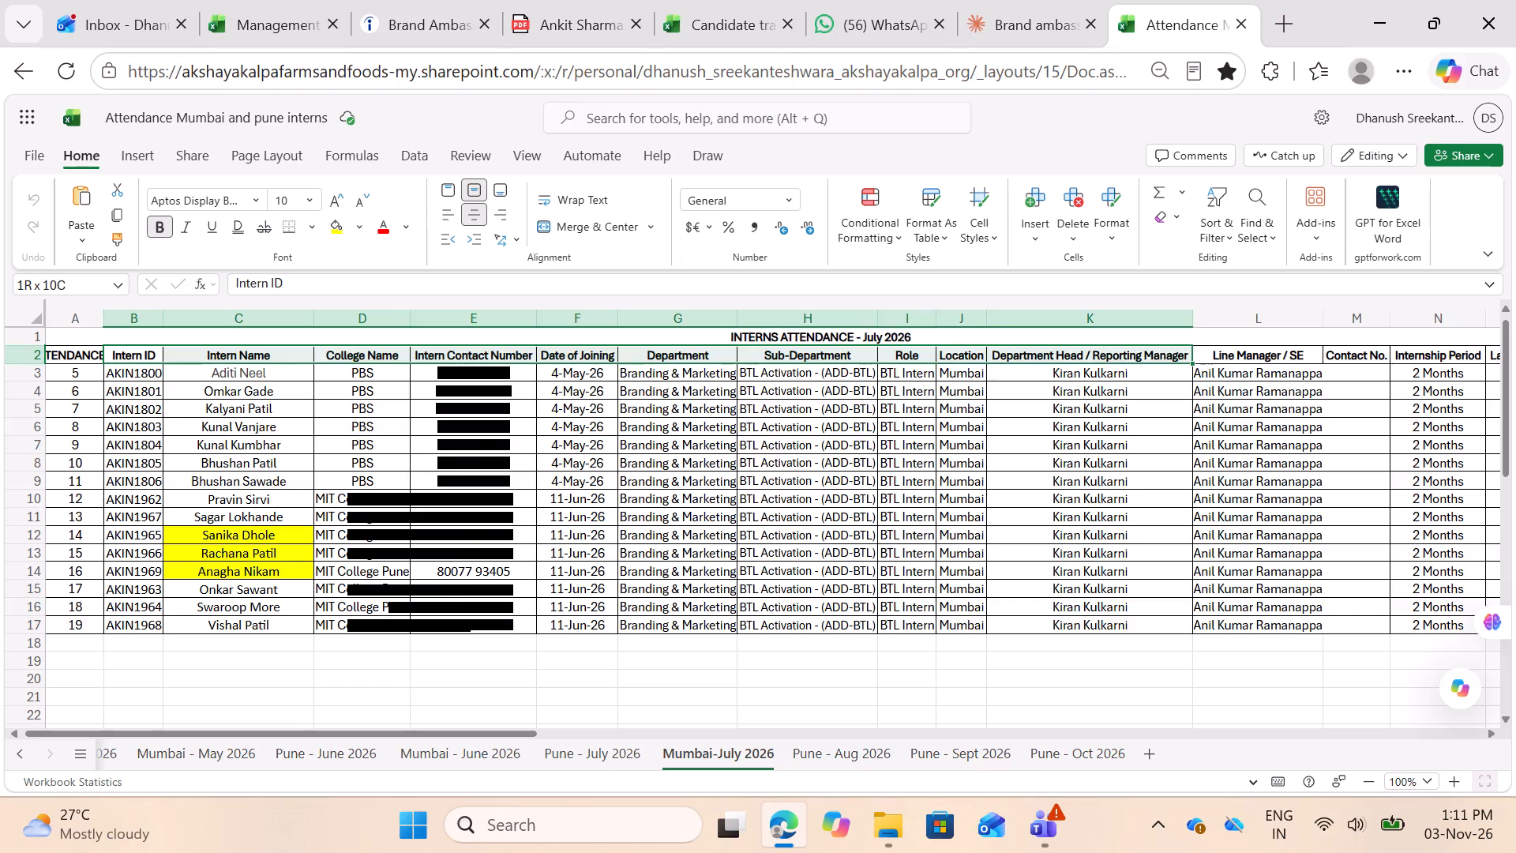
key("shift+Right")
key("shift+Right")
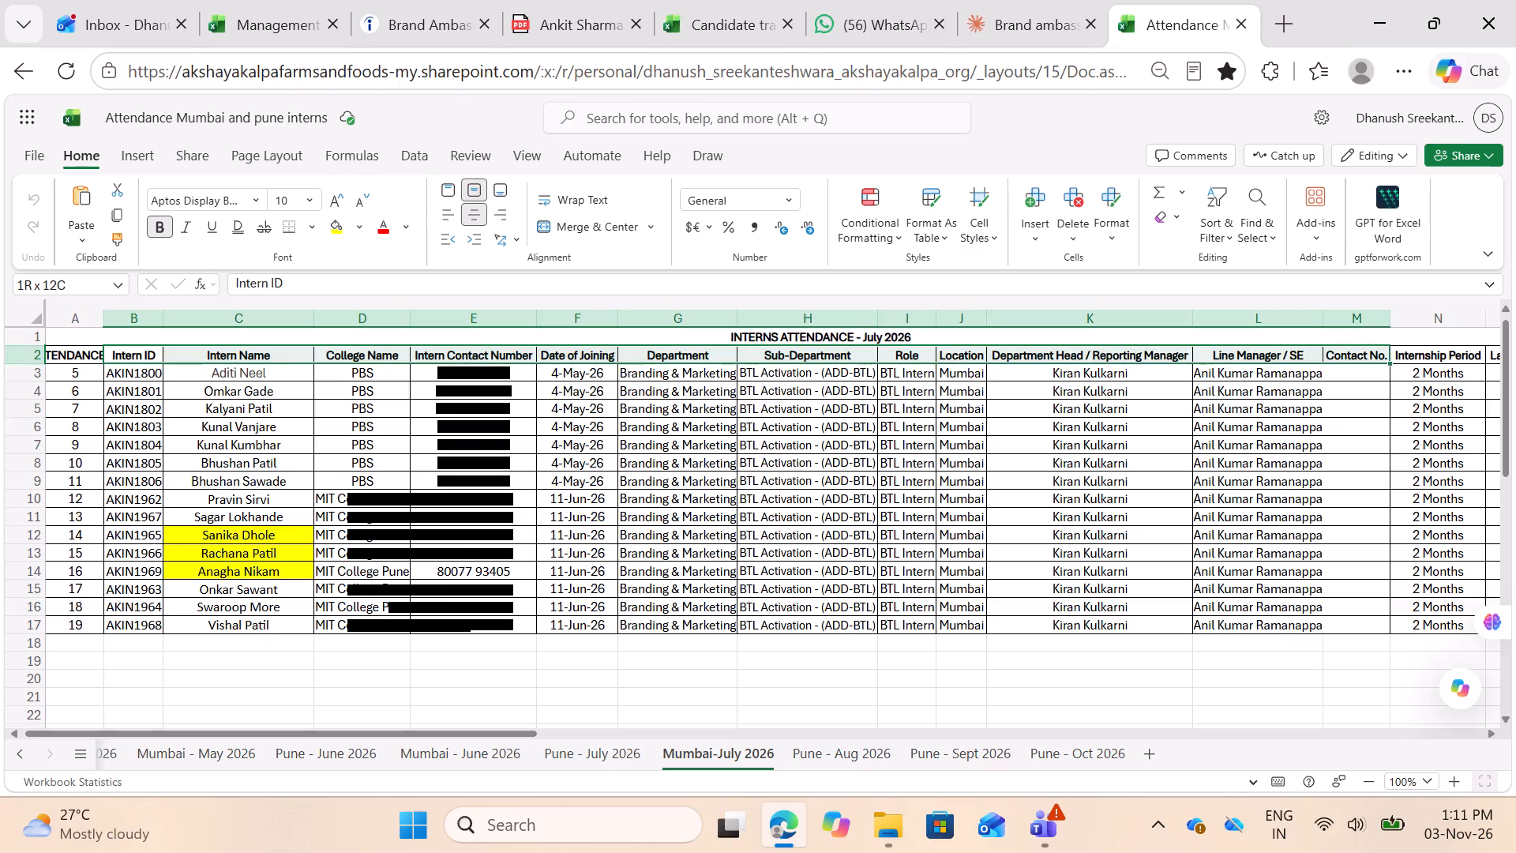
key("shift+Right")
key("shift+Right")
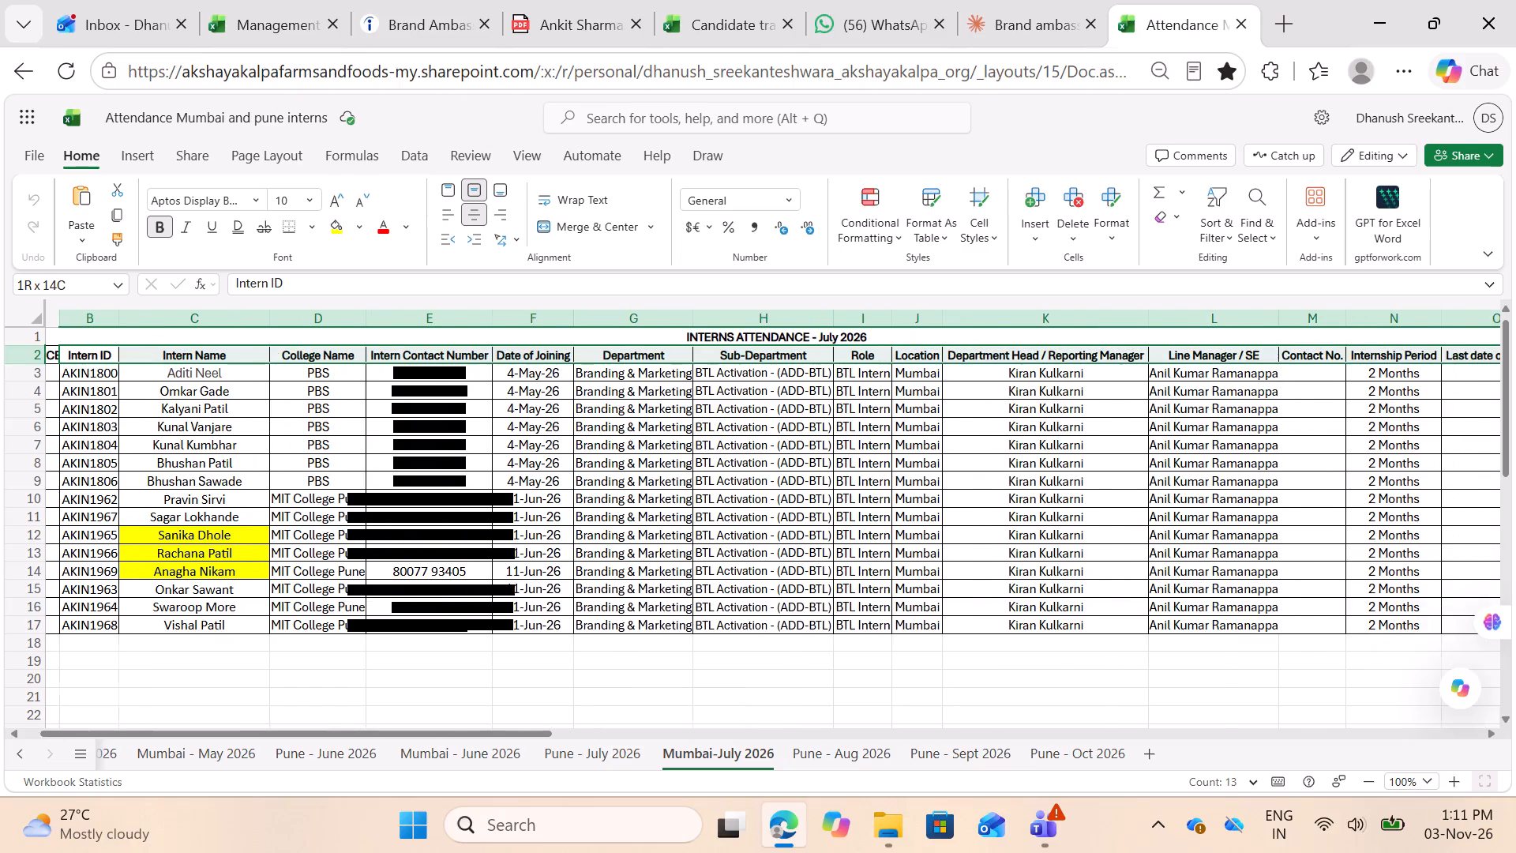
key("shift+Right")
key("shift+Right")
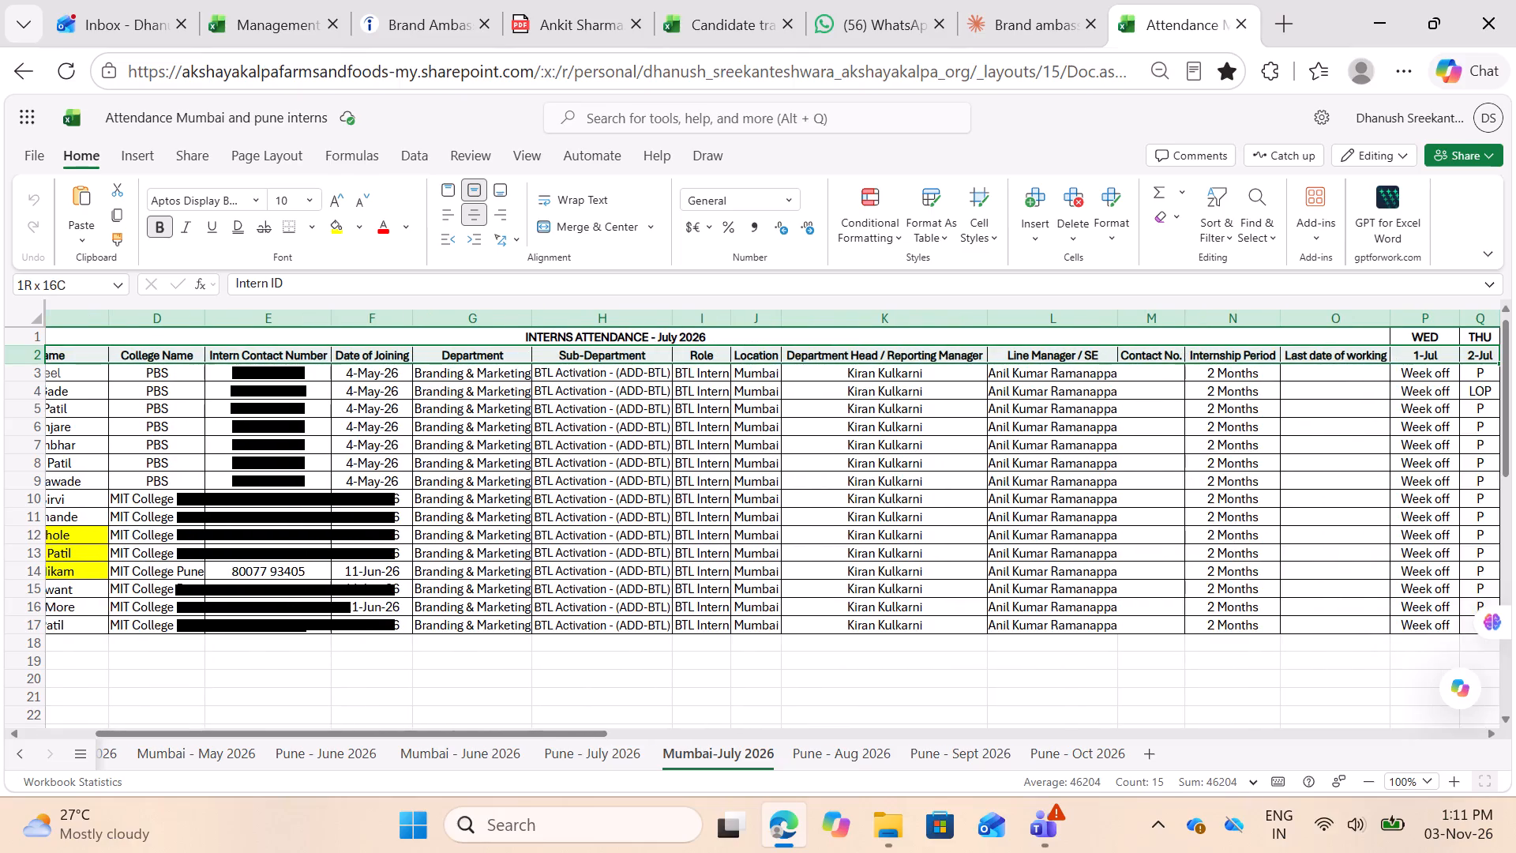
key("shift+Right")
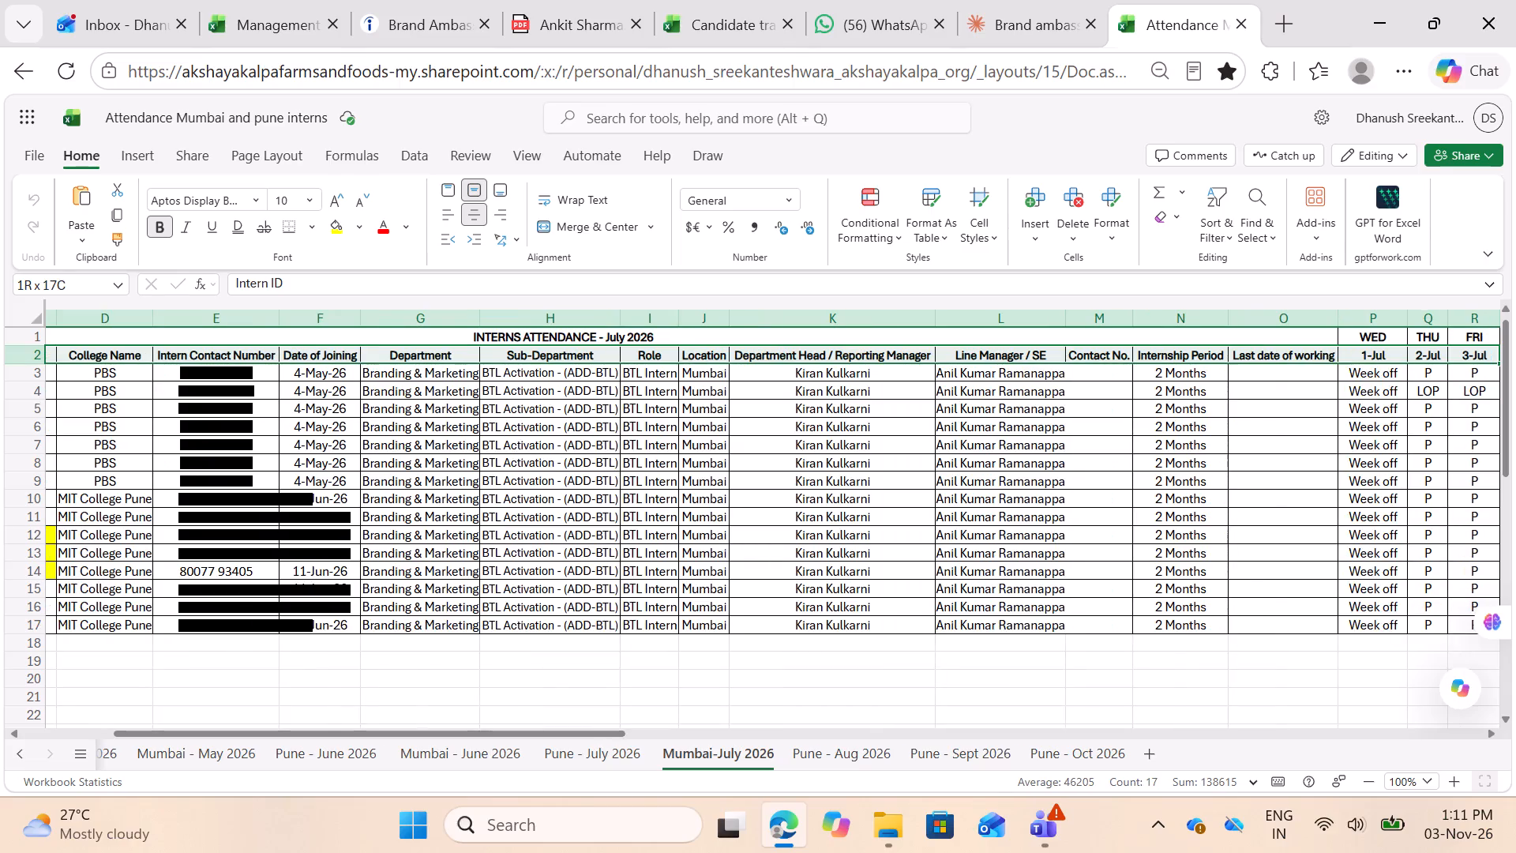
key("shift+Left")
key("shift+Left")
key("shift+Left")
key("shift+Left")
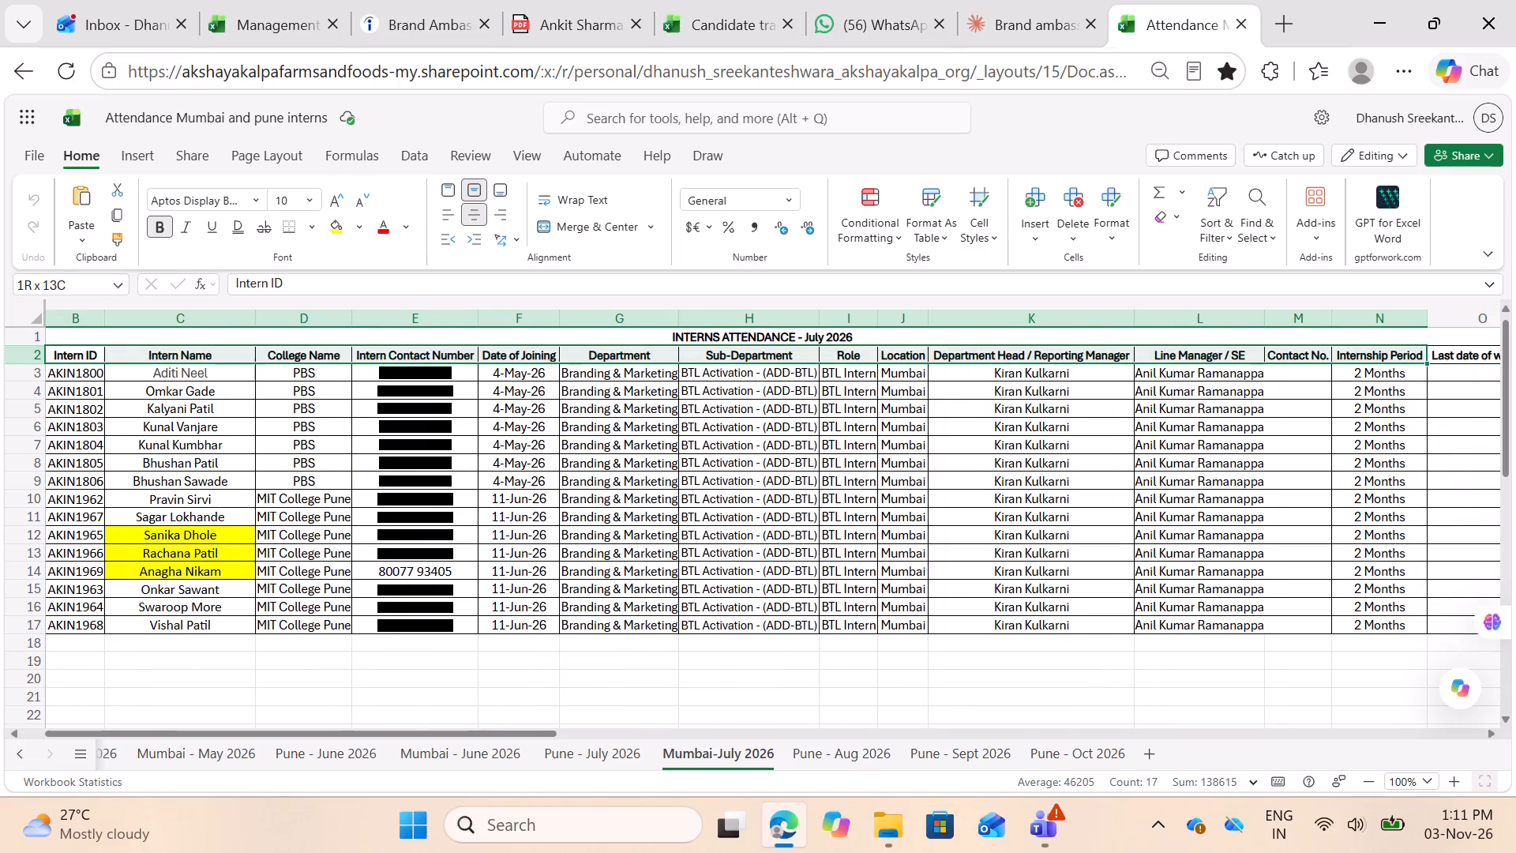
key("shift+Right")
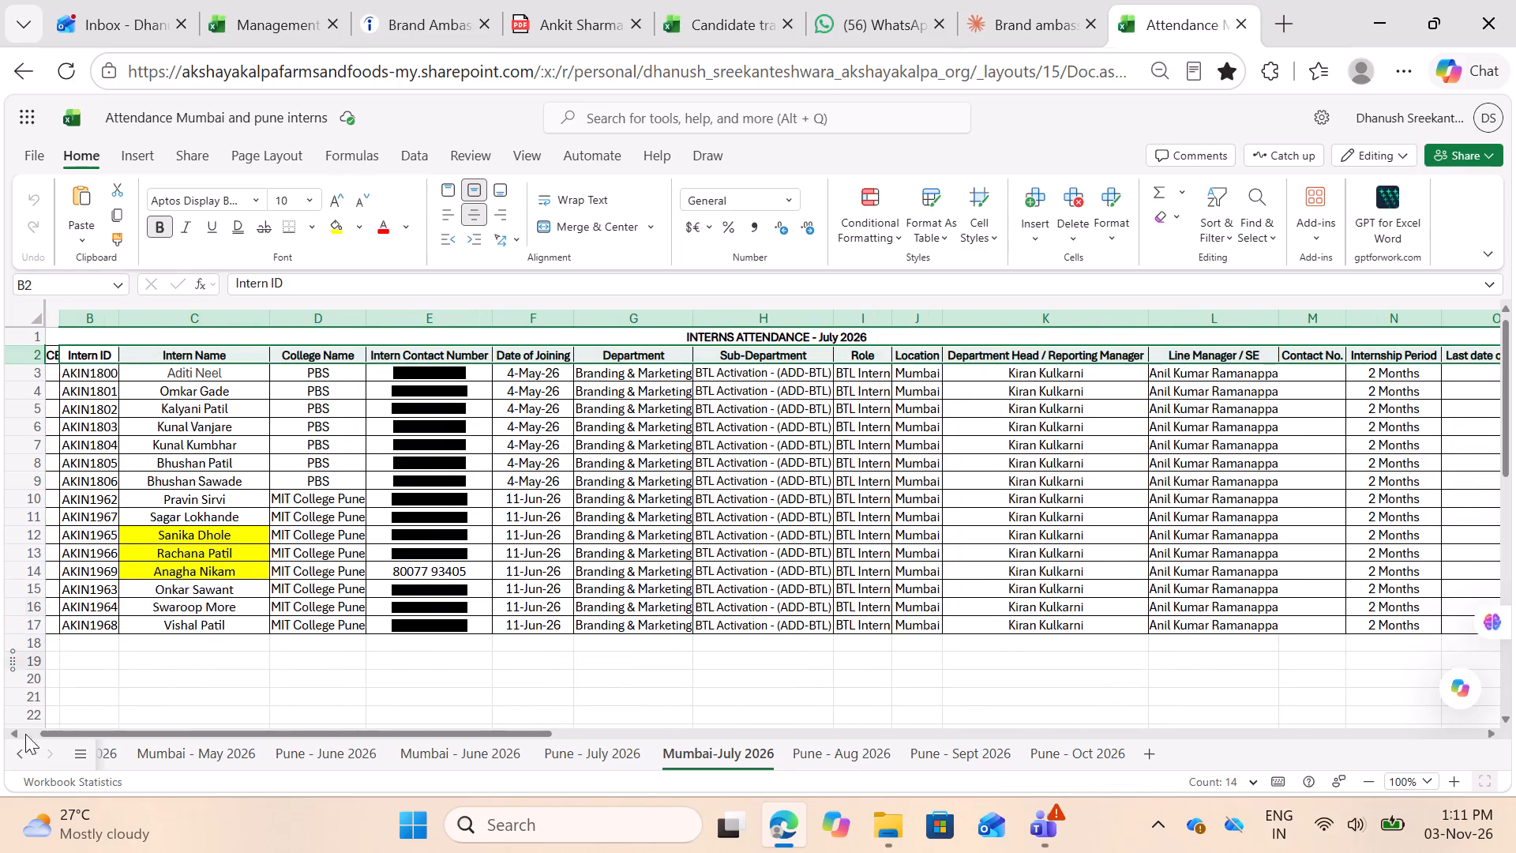
Duplicate the Mumbai-July 2026 sheet within the attendance workbook.
right_click(687, 753)
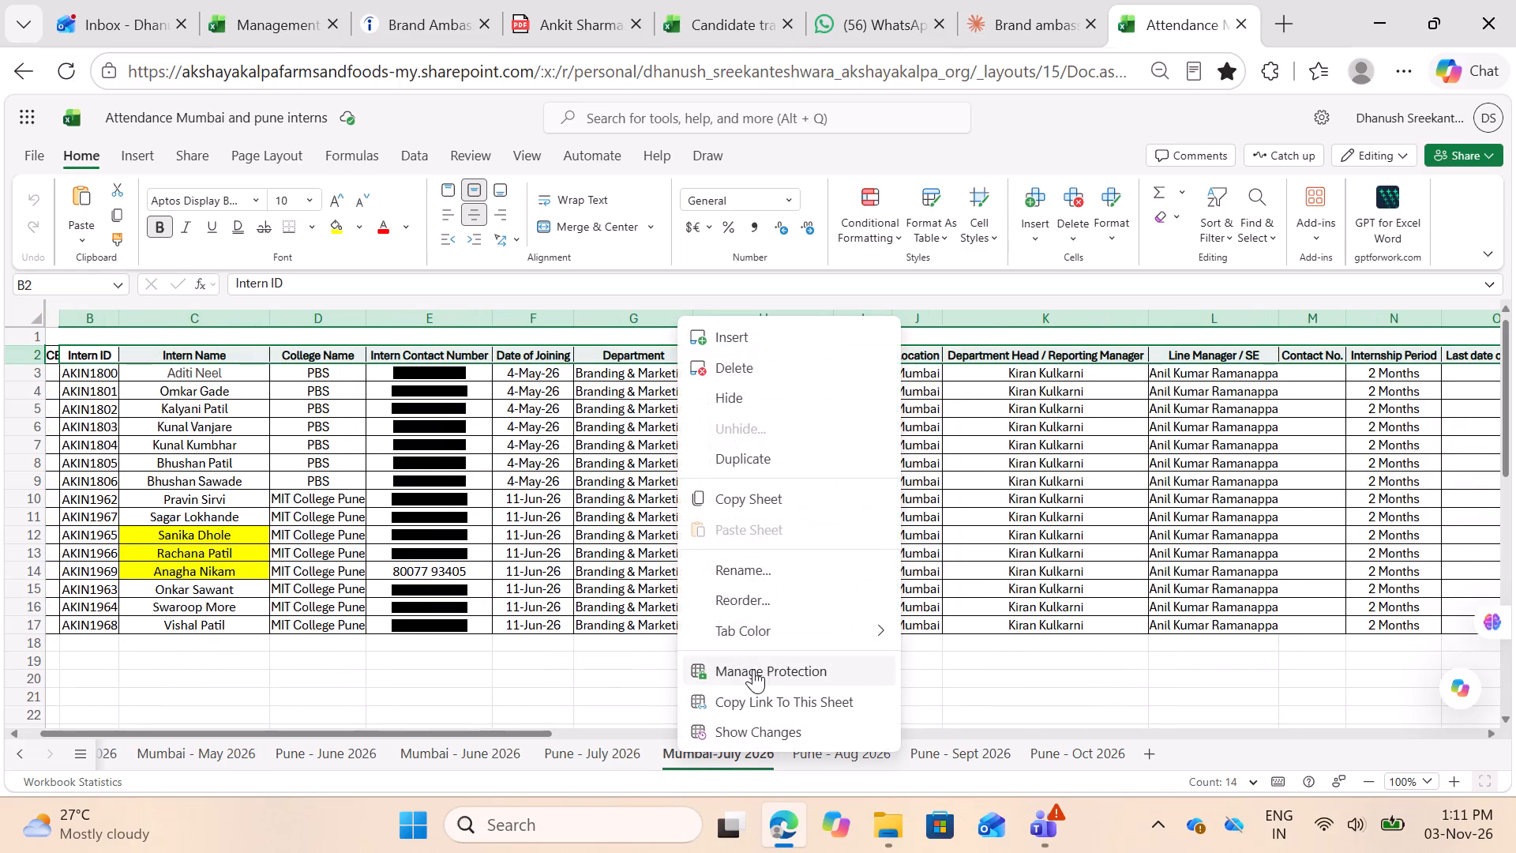
left_click(770, 453)
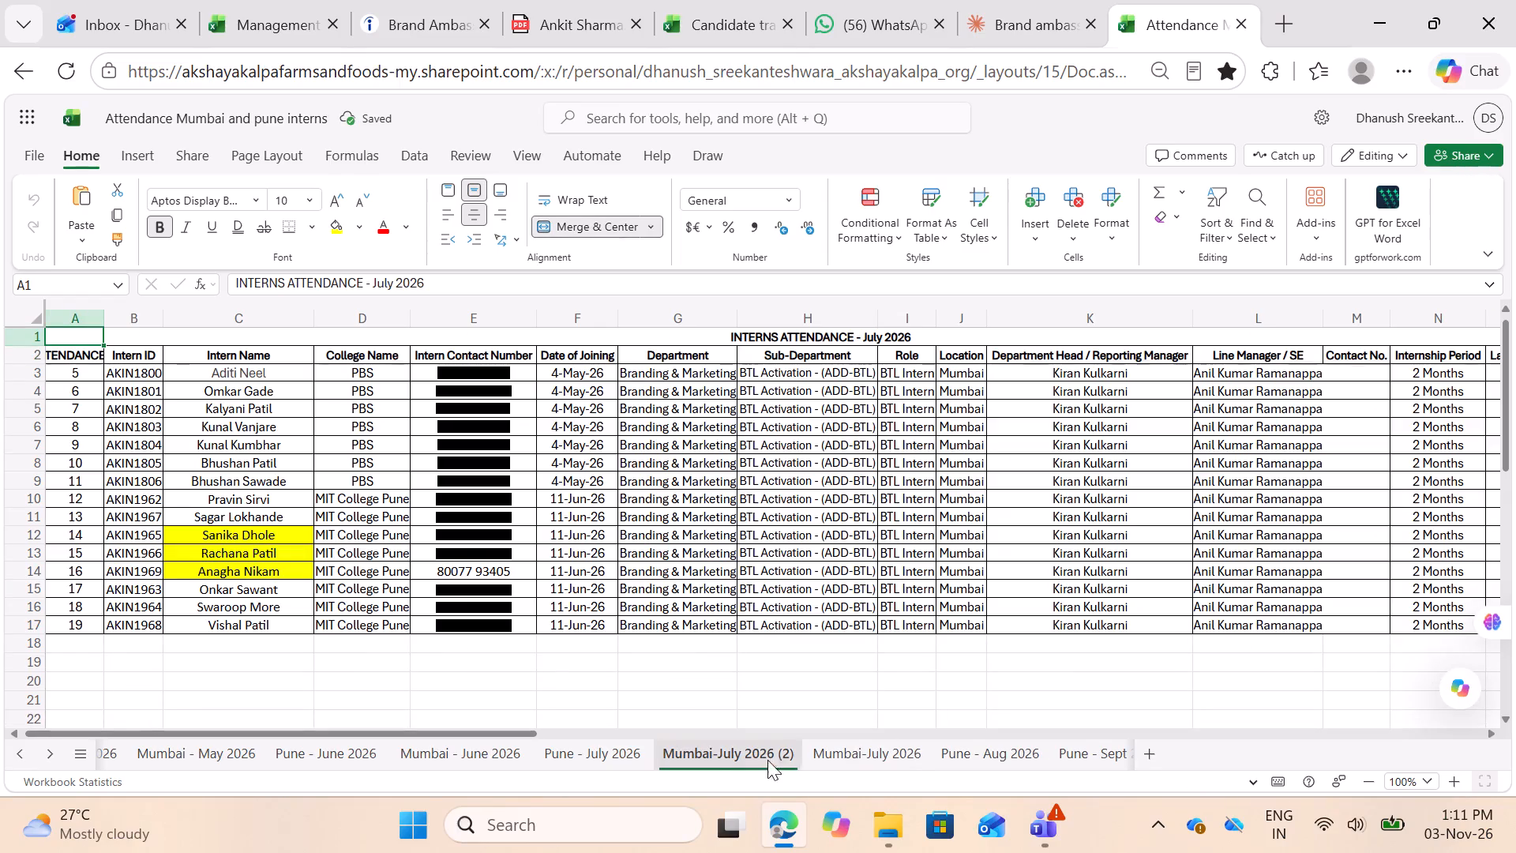
Rename the duplicated sheet as Mumbai-October 2026.
double_click(730, 748)
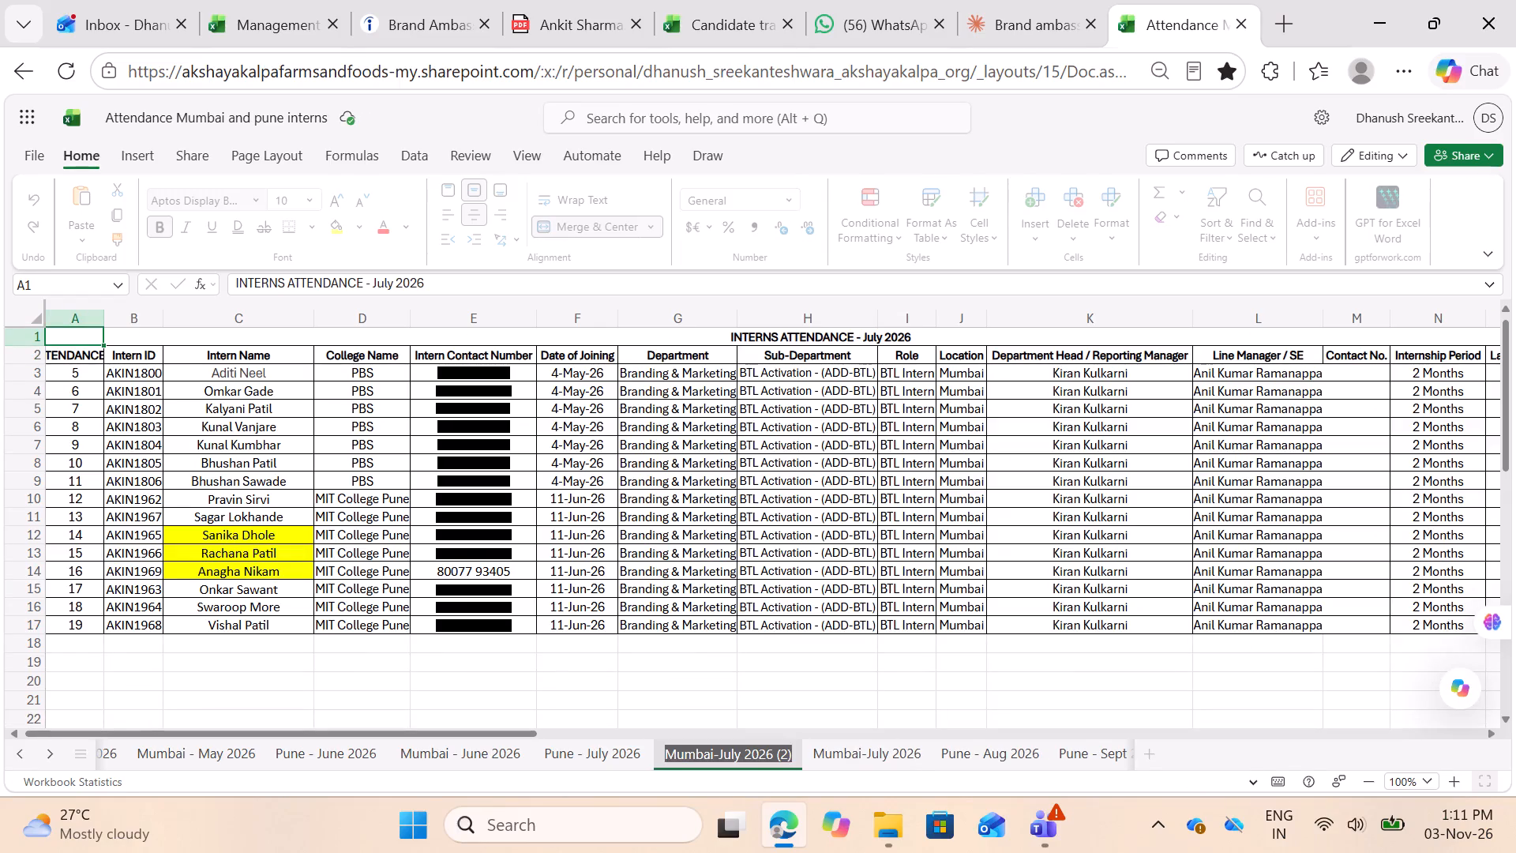
left_click(743, 753)
left_click(740, 755)
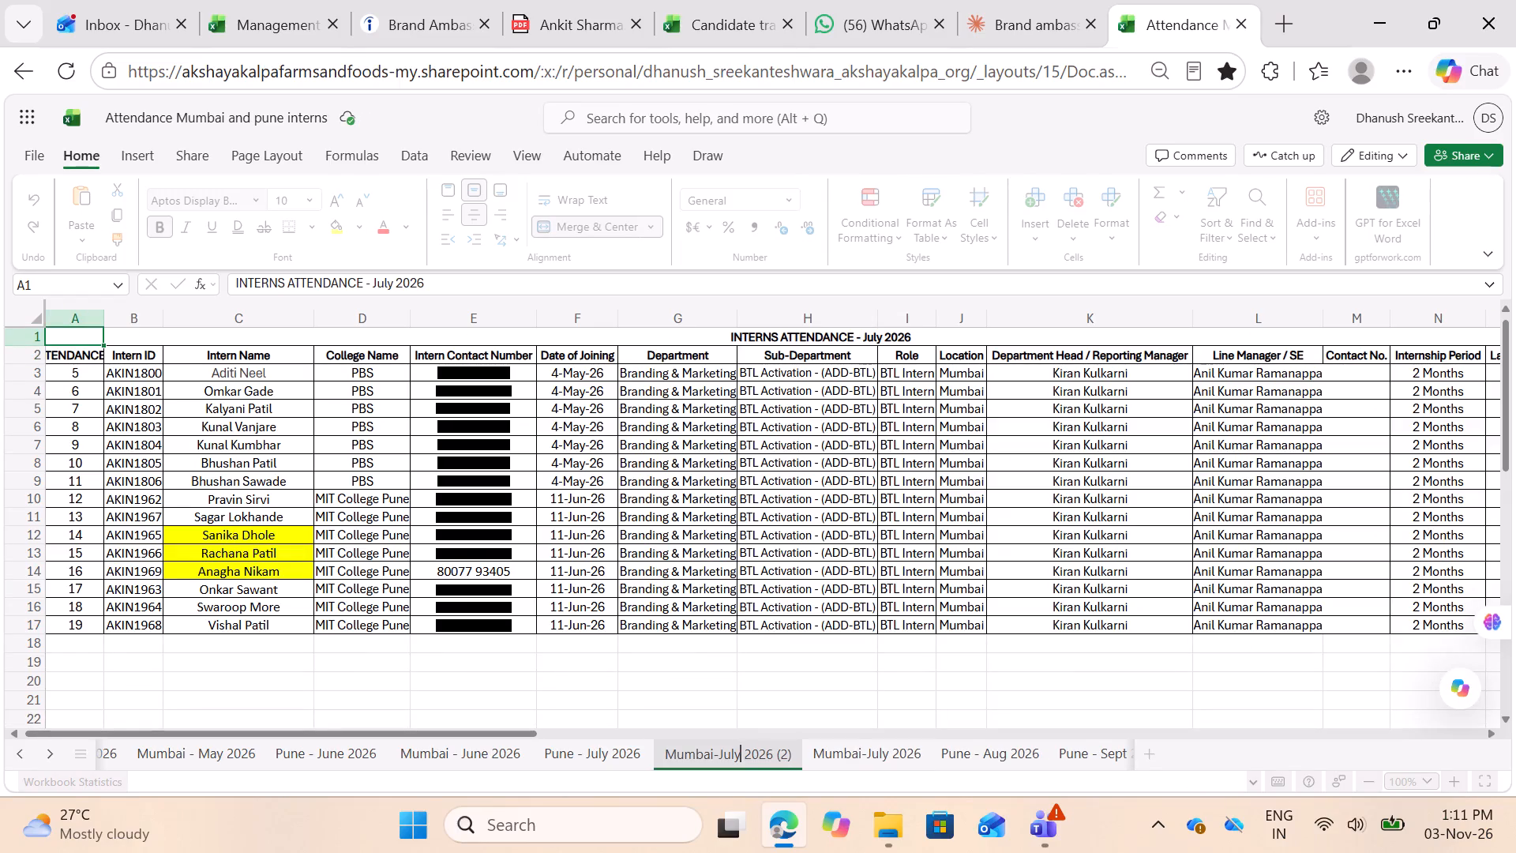
key("BackSpace")
key("BackSpace")
key("BackSpace")
key("BackSpace")
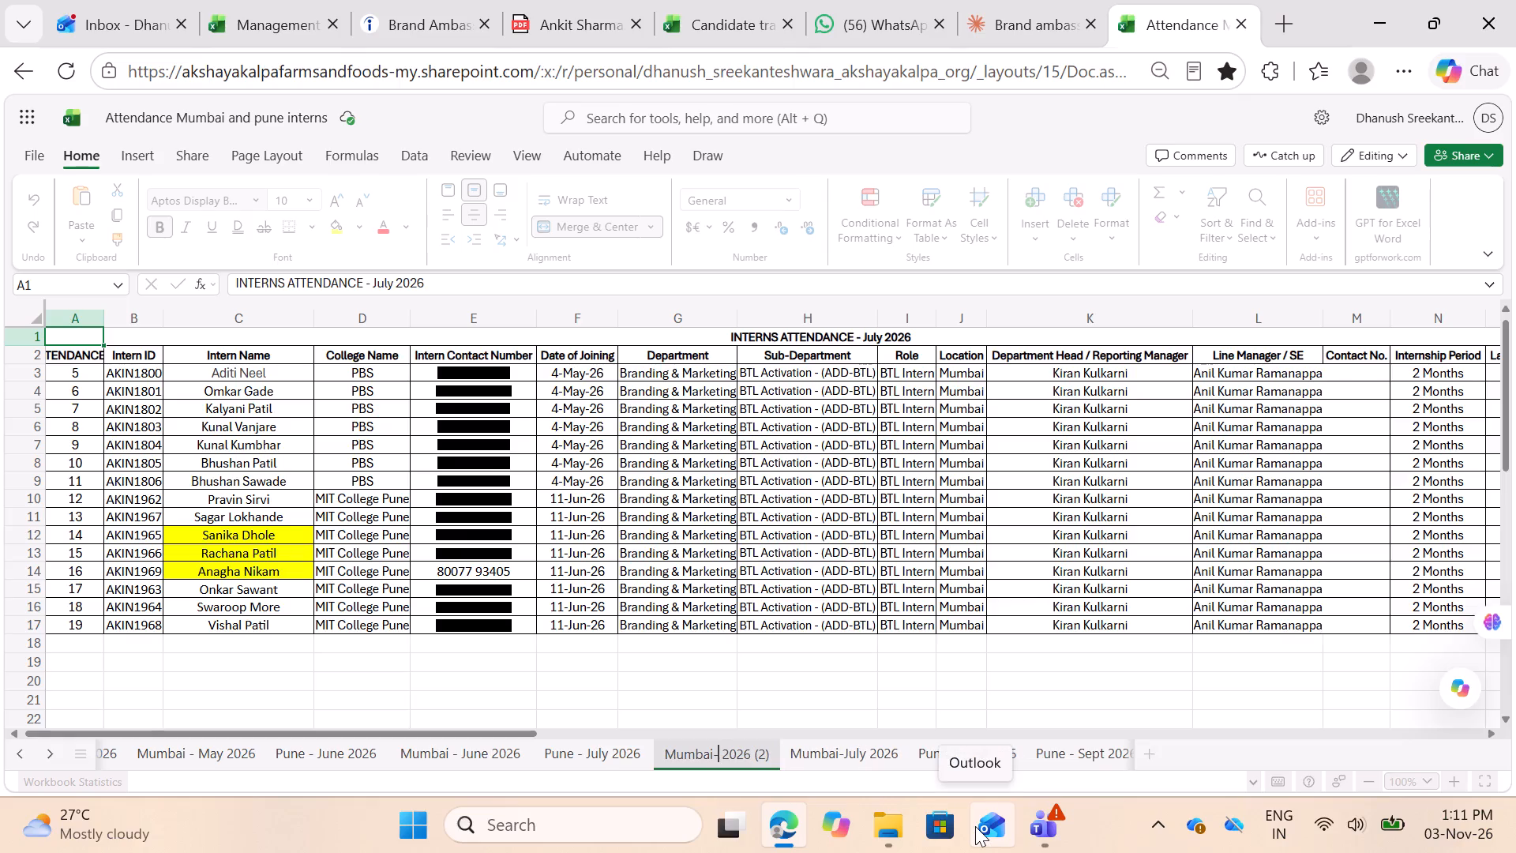
type("October")
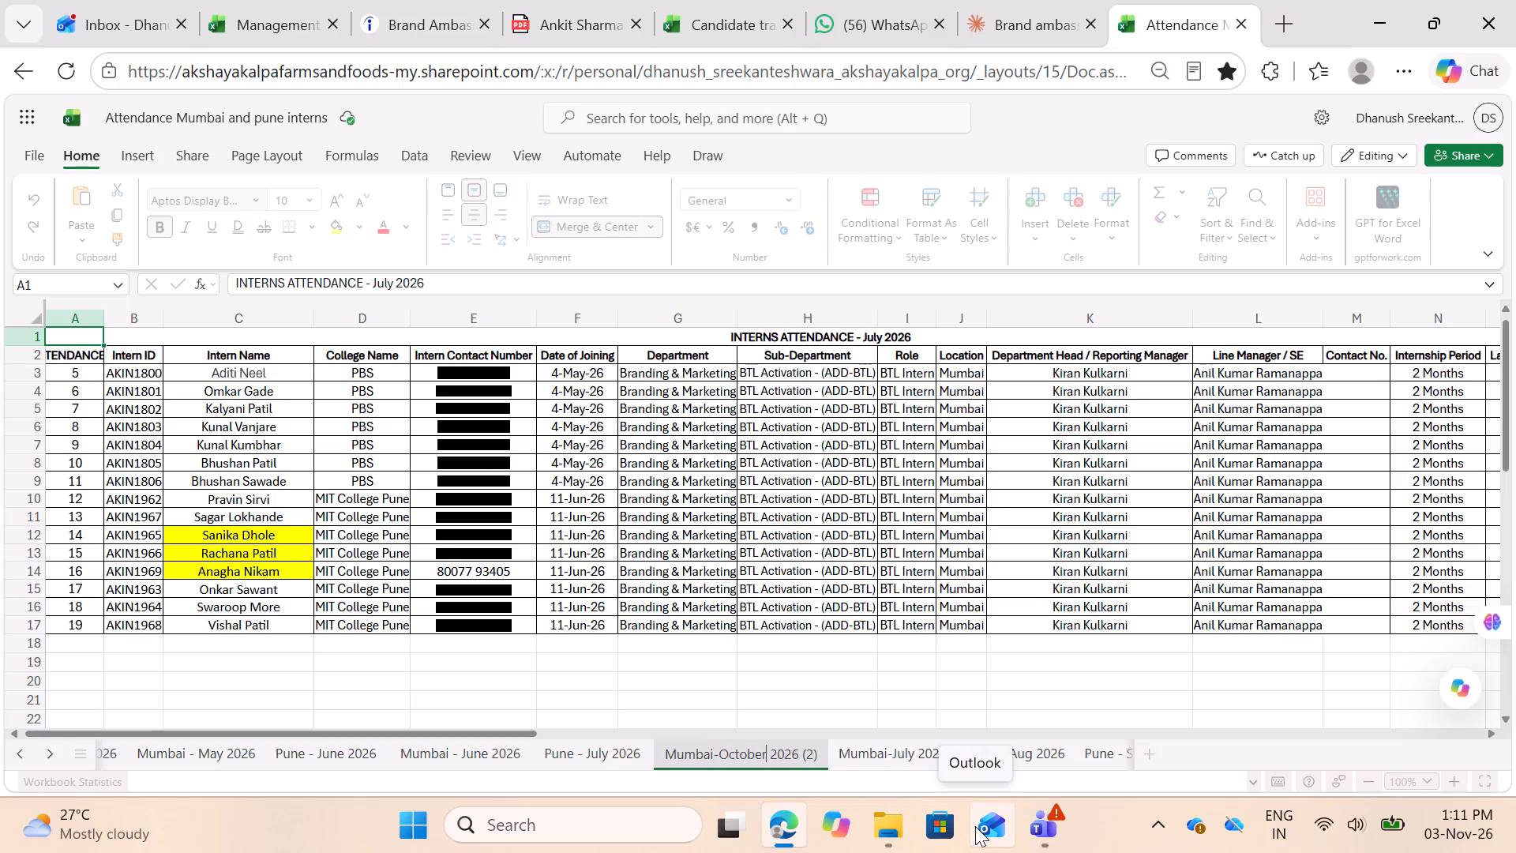
left_click(818, 753)
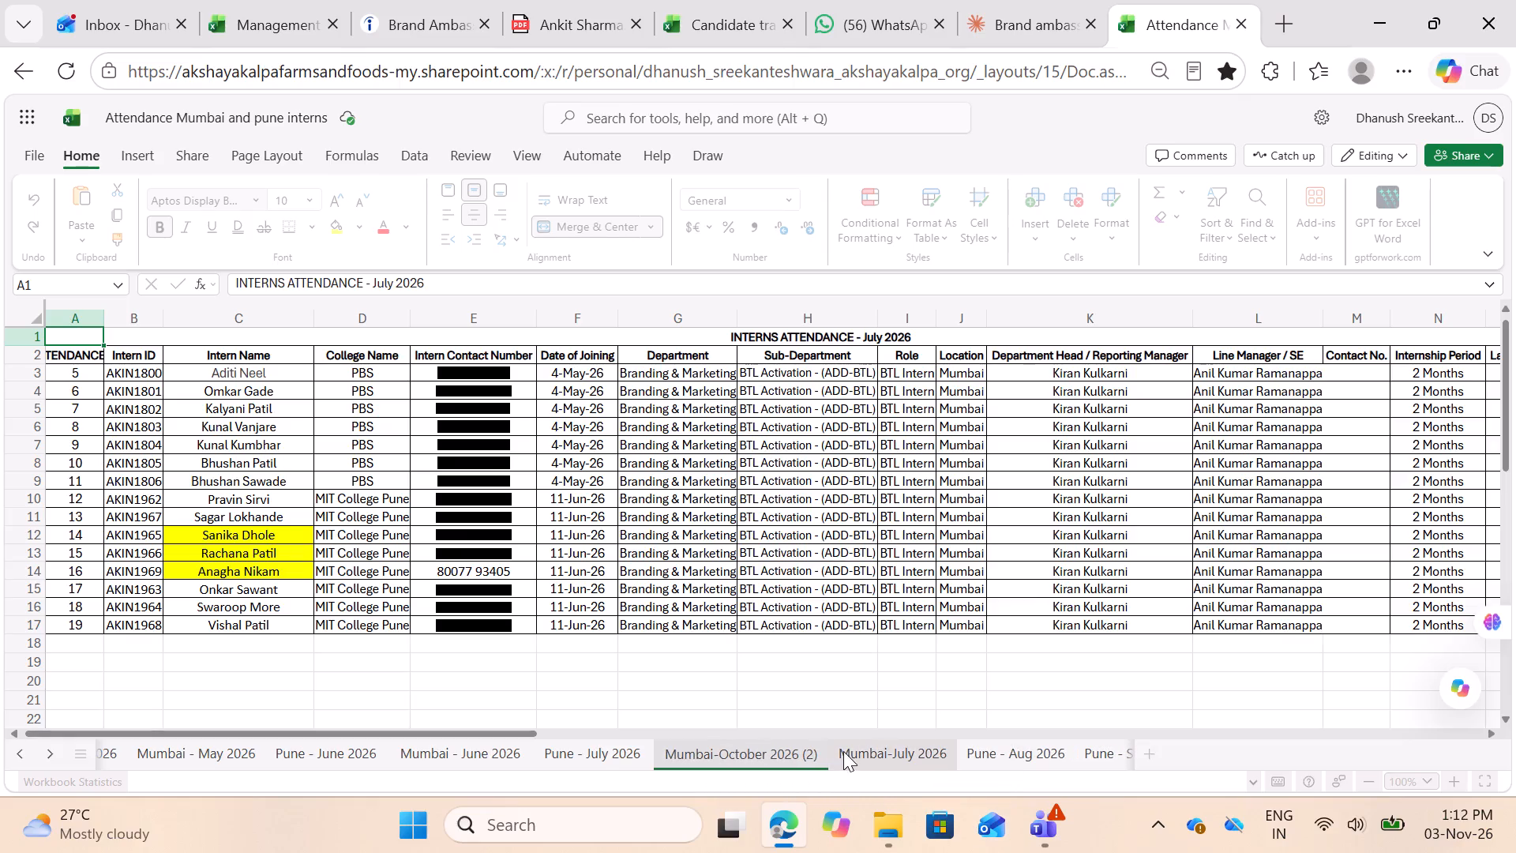
key("BackSpace")
key("BackSpace")
key("BackSpace")
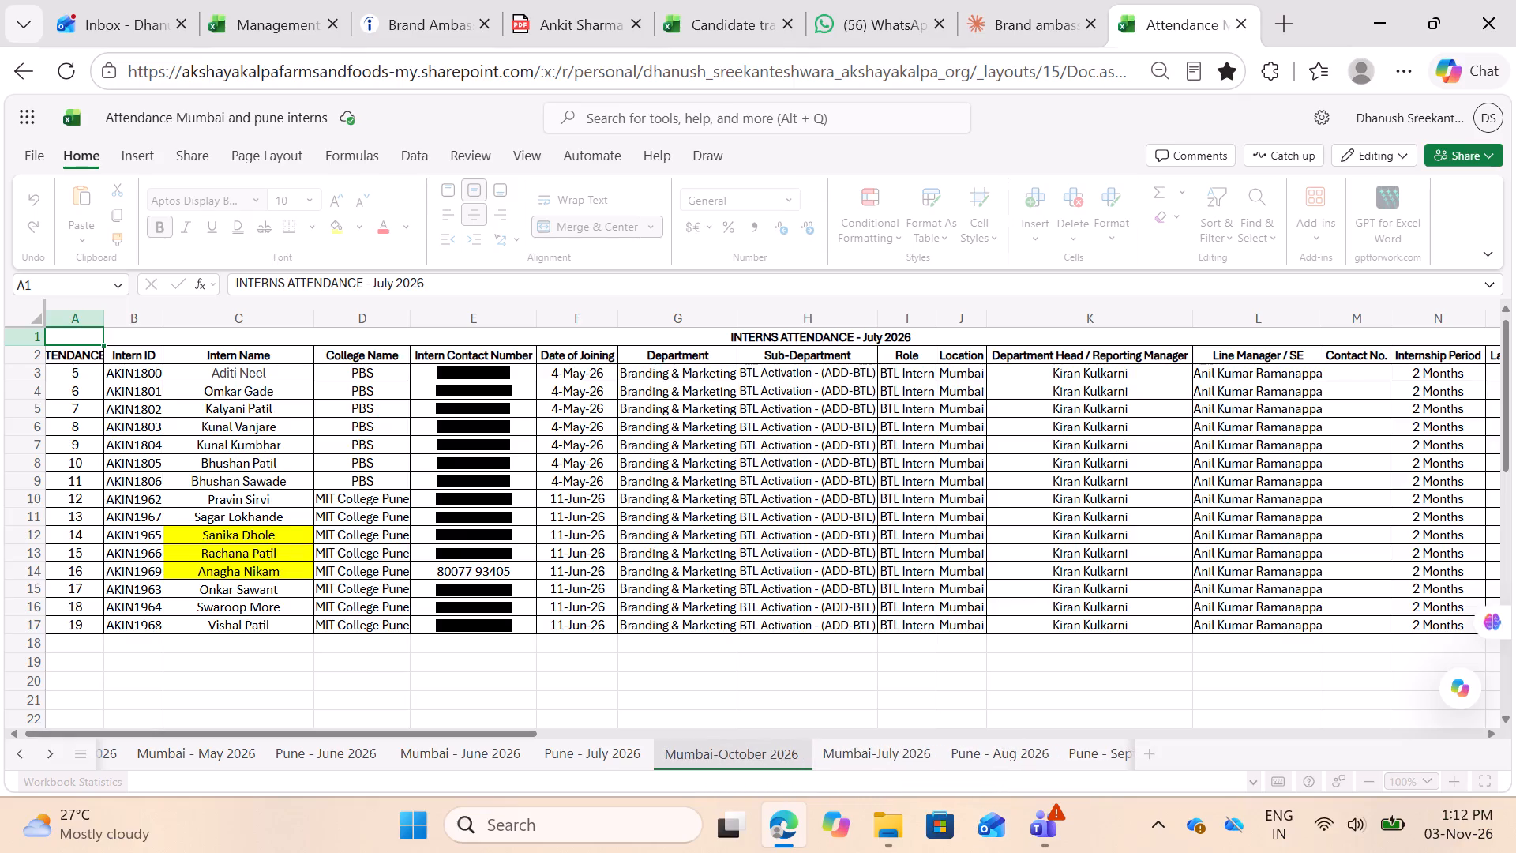
left_click(737, 690)
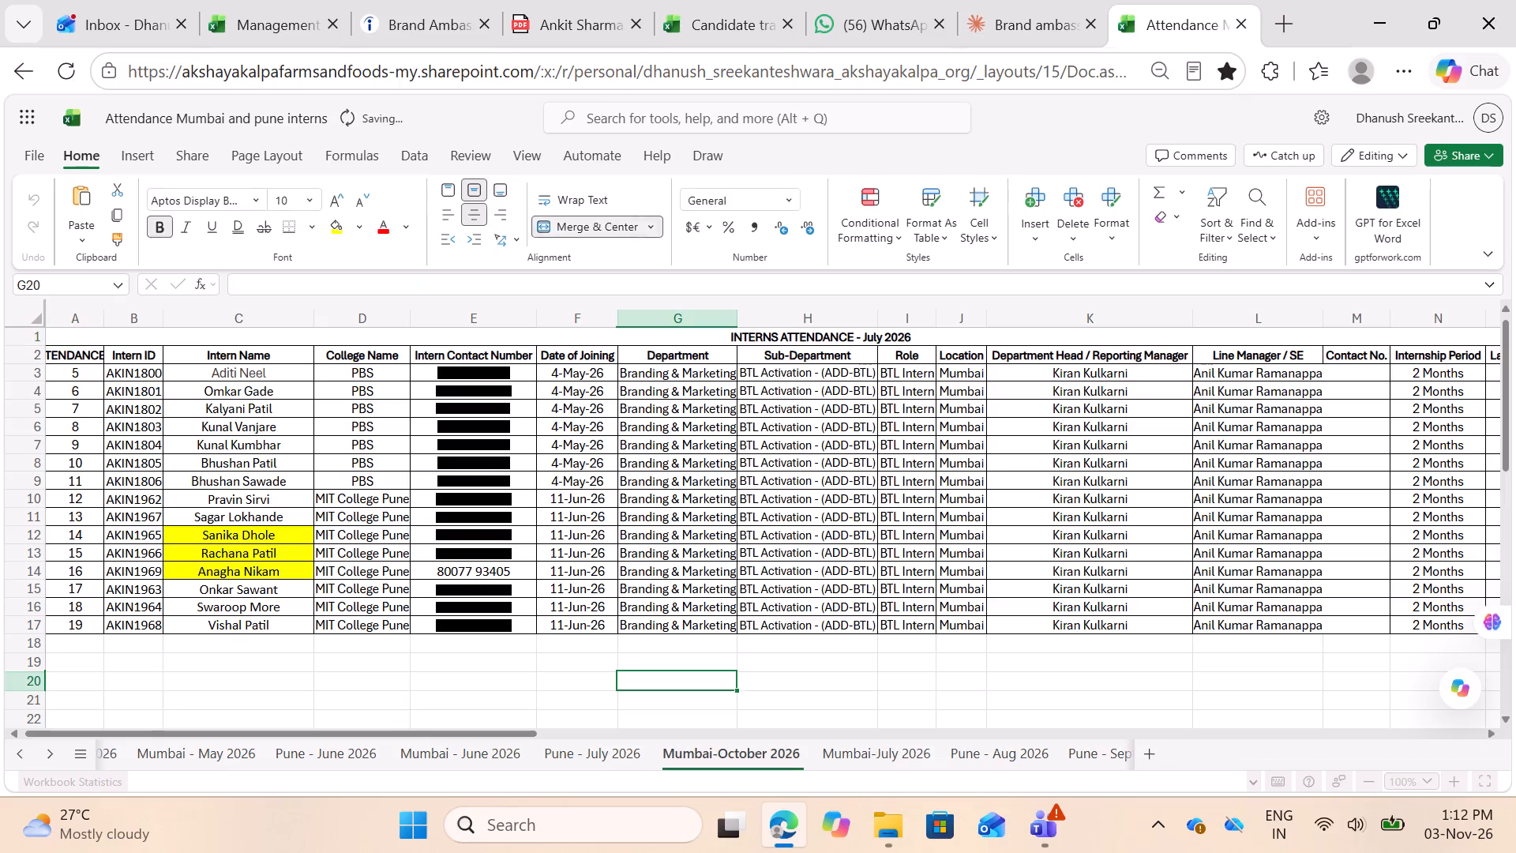
Replace the header in cell A2 of the Mumbai-October 2026 sheet with SL No.
scroll(747, 625, "up", 1)
scroll(569, 582, "right", 4)
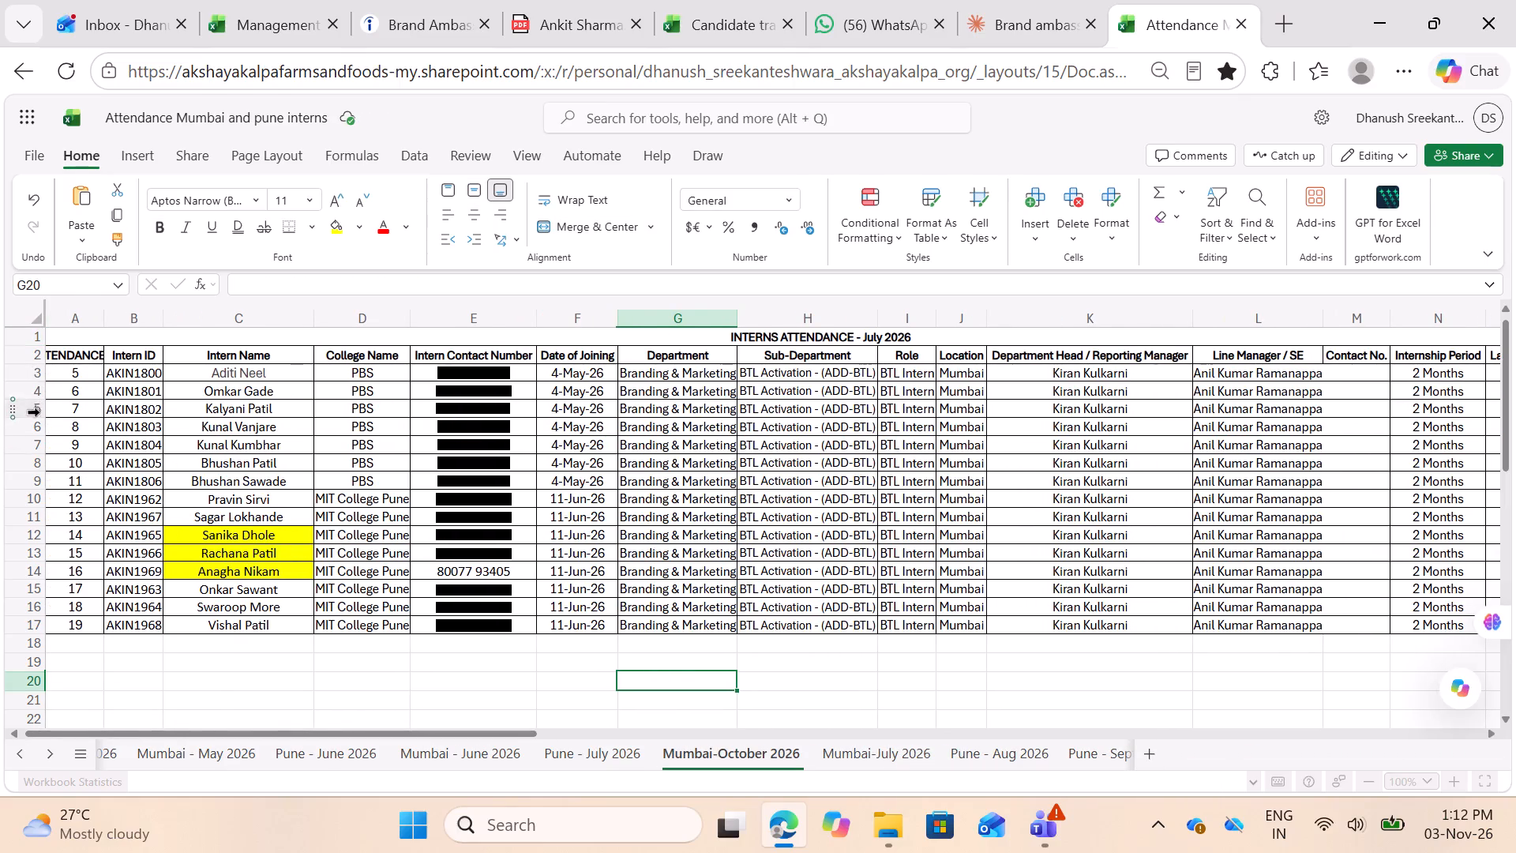
left_click(89, 350)
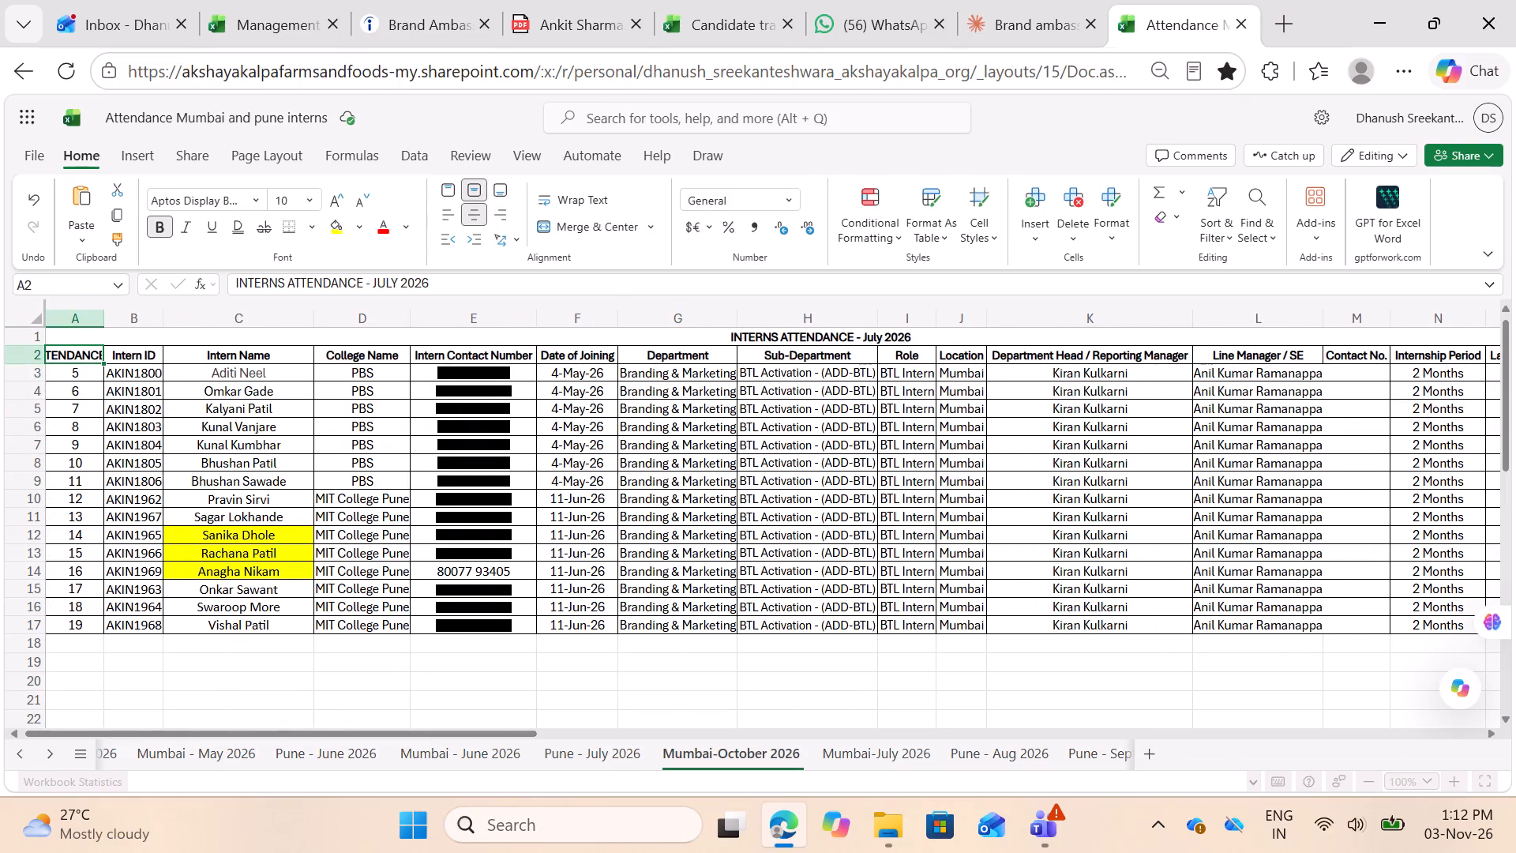
type("SL No")
key("Tab")
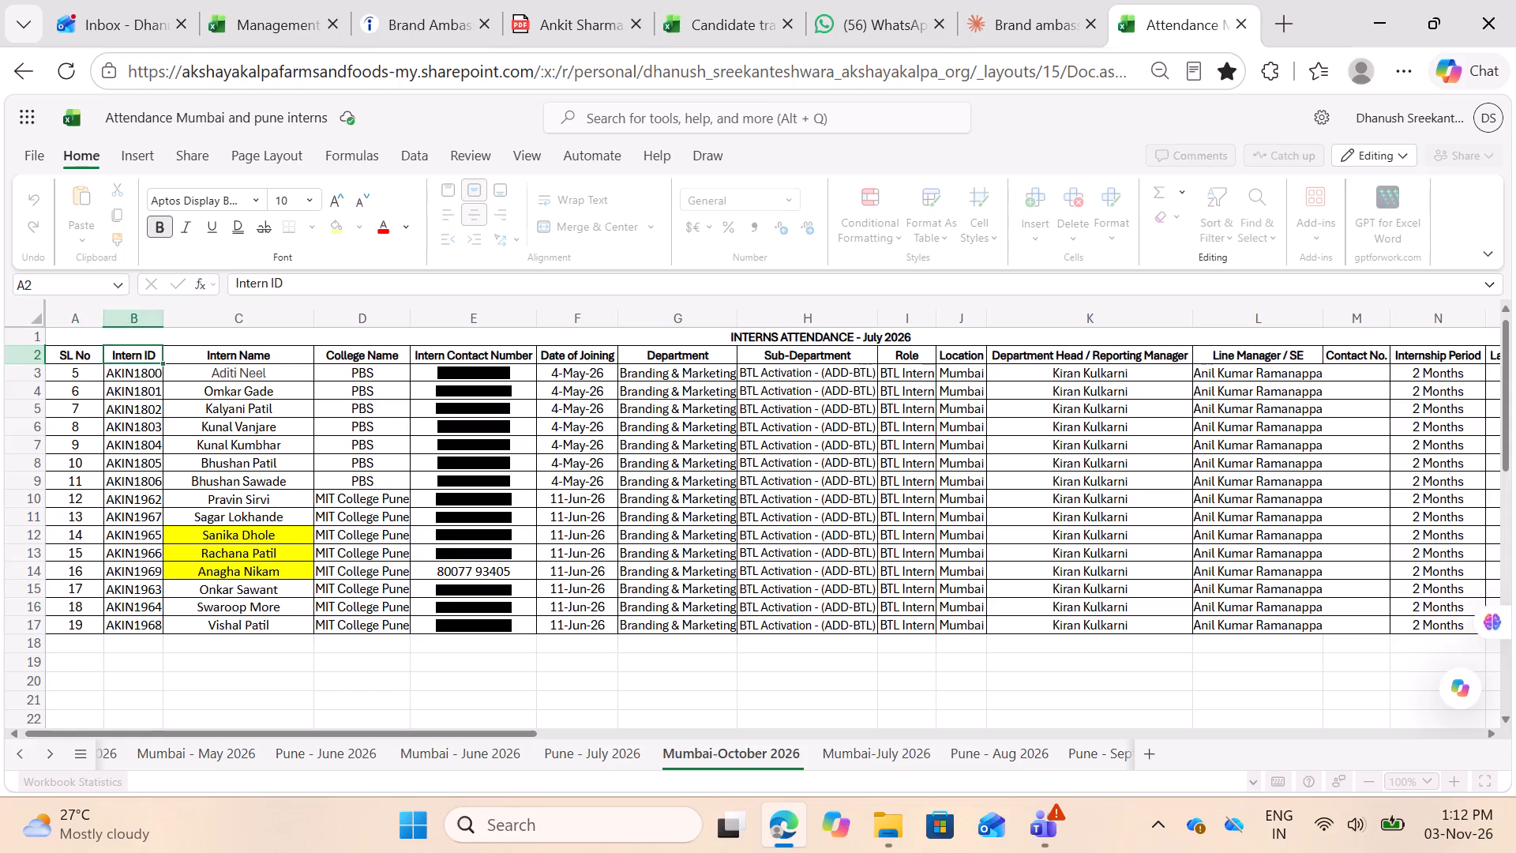
key("shift+Tab")
Renumber the SL No column with 1 in A3 and 2 in A4, and fill the series down to 6 in A8.
left_click(77, 379)
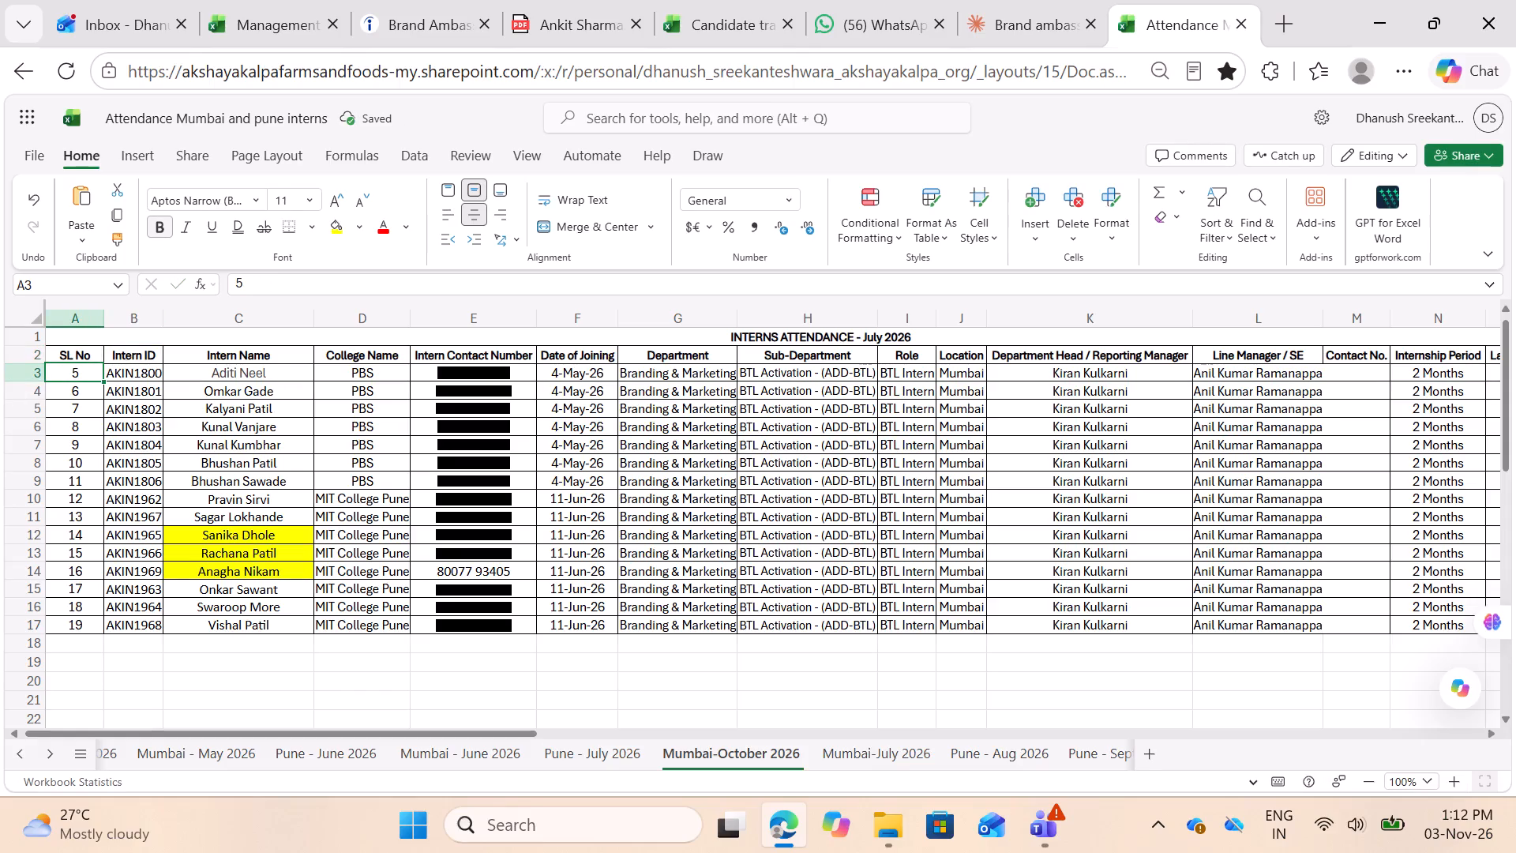
key("1")
key("Tab")
key("shift+Tab")
left_click(83, 394)
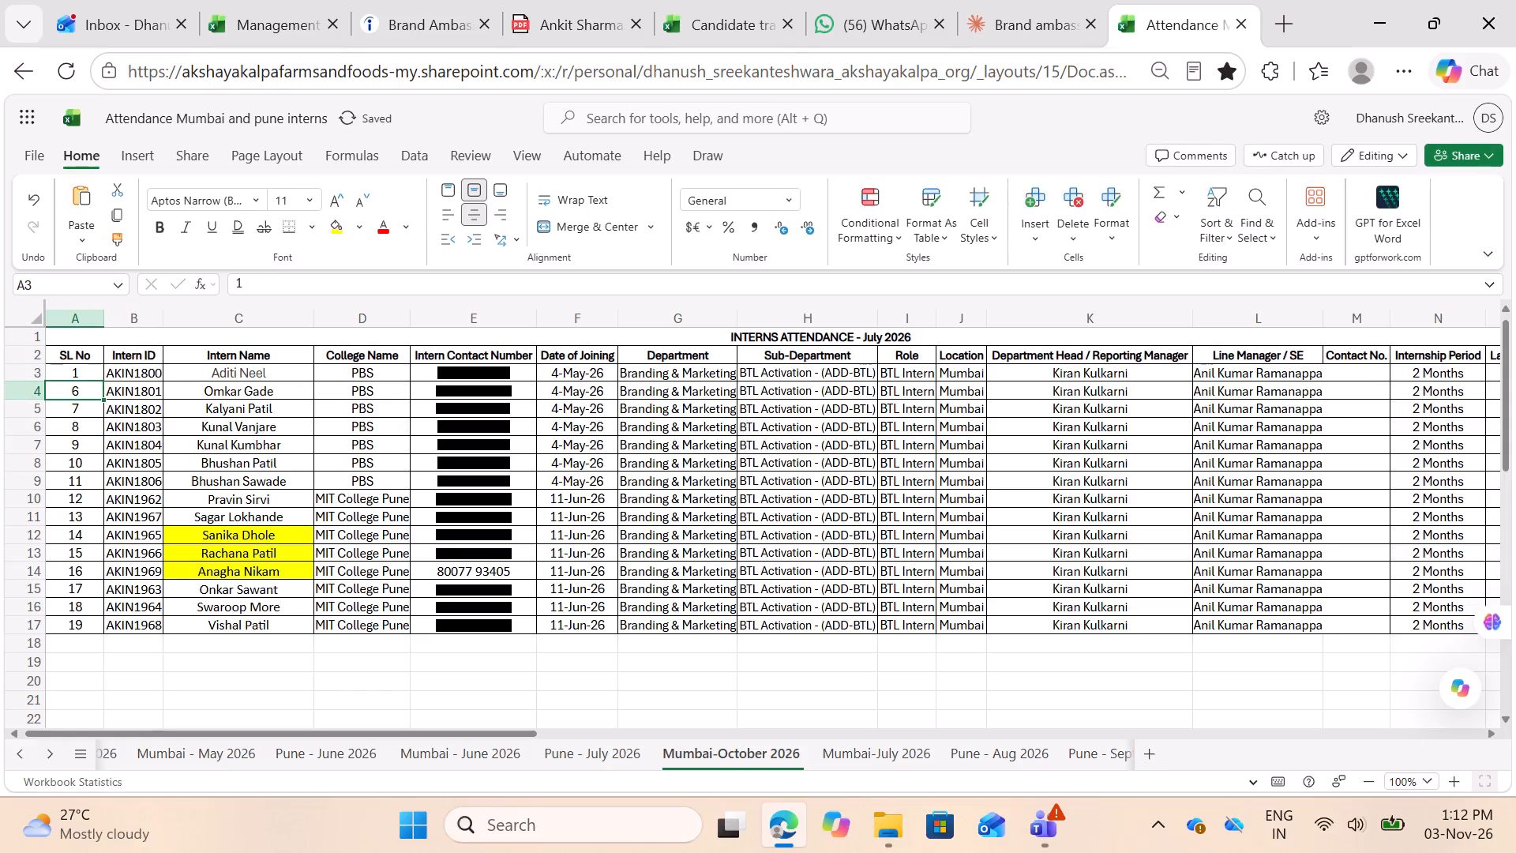
key("2")
key("Tab")
key("shift+Tab")
left_click_drag(84, 374, 86, 396)
left_click_drag(101, 401, 101, 422)
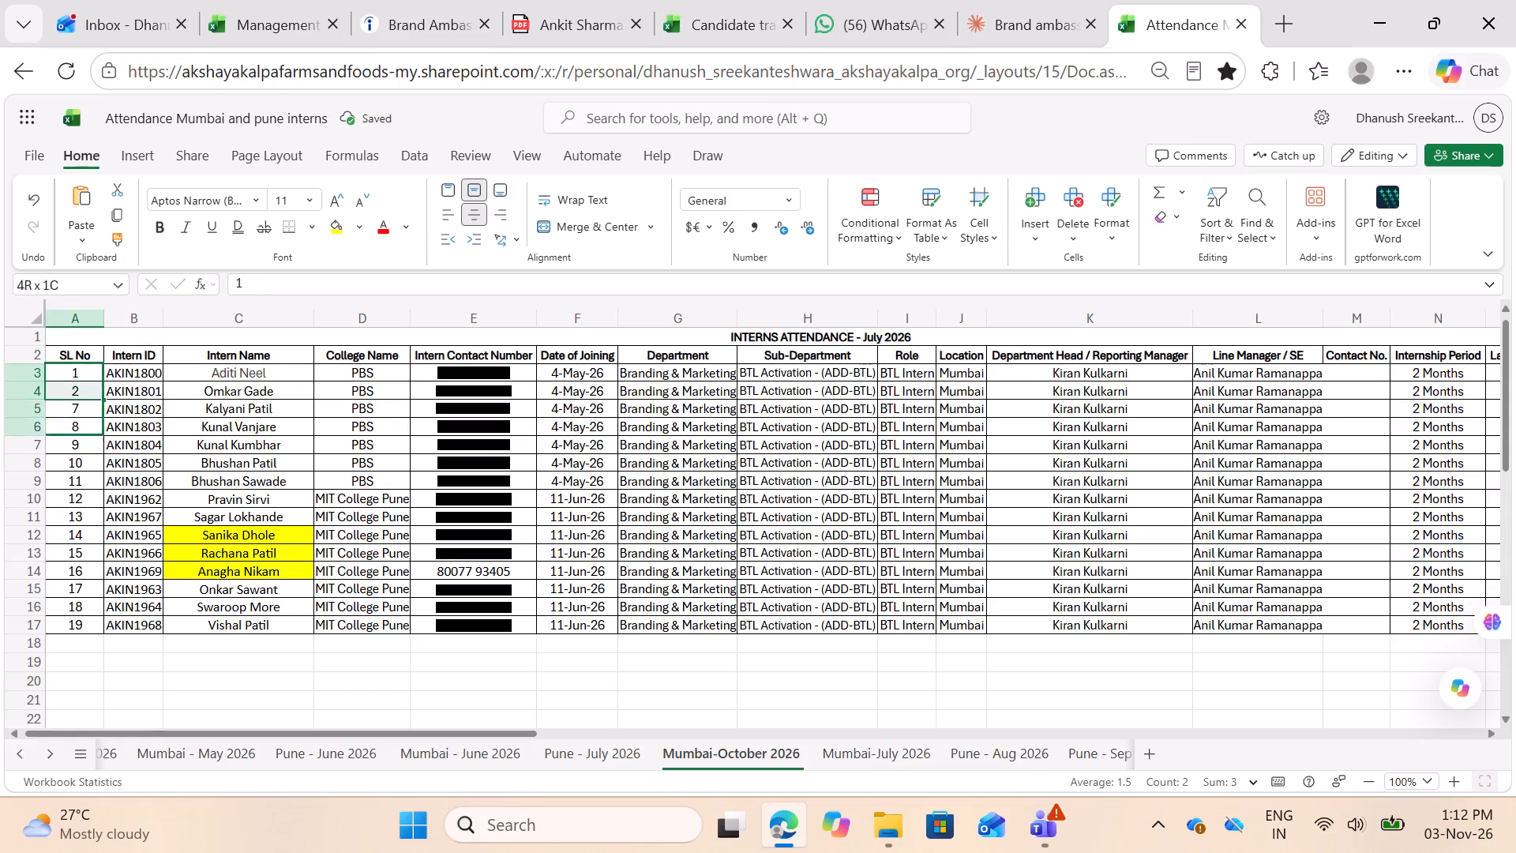
left_click_drag(101, 422, 101, 459)
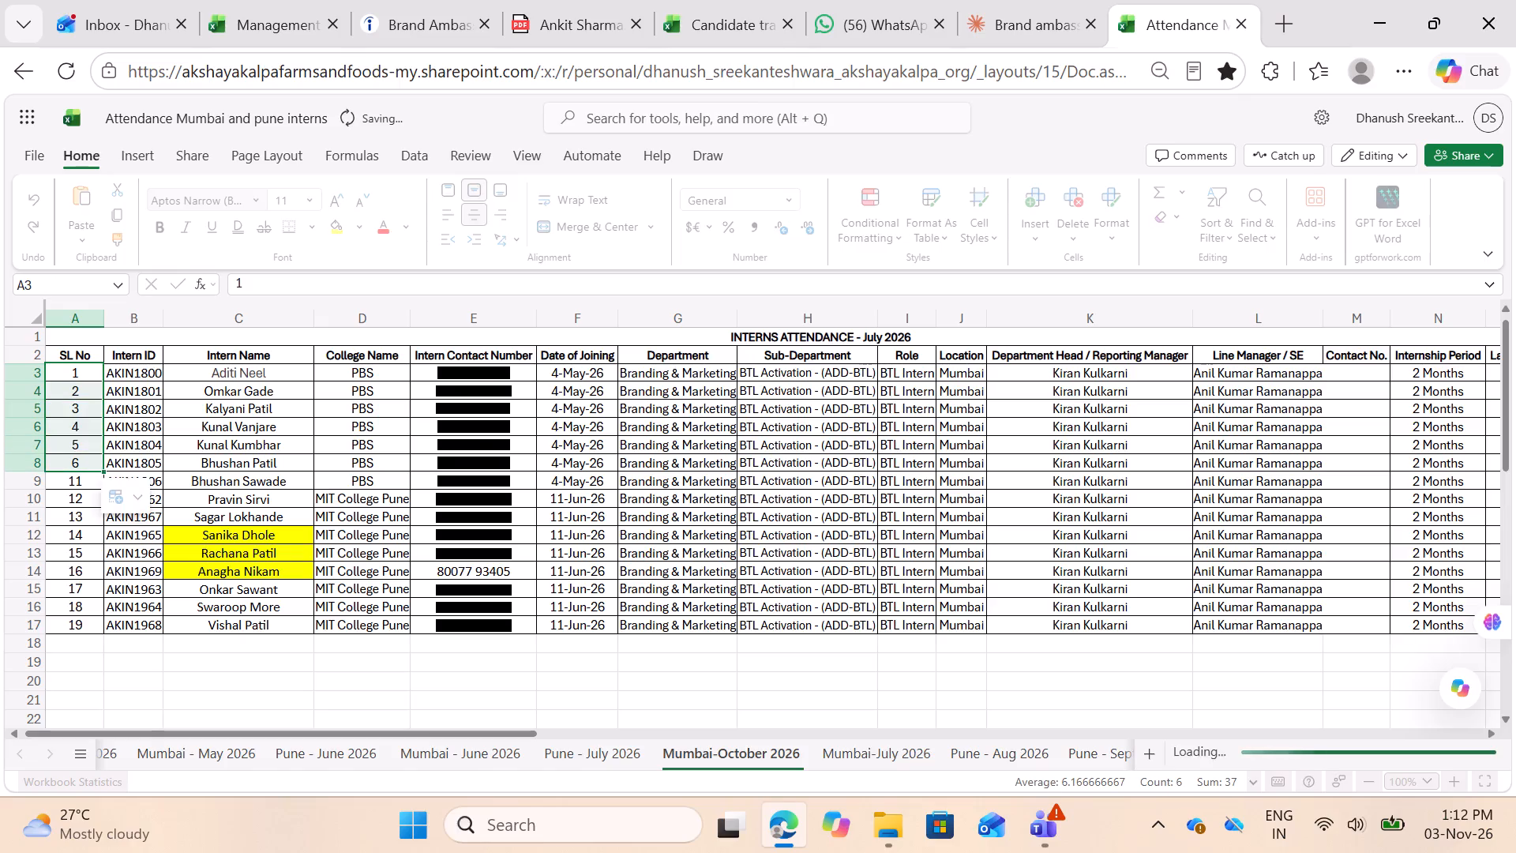
Delete rows 9 to 17, the intern records below serial number 6, from the Mumbai-October 2026 sheet.
left_click_drag(38, 481, 38, 500)
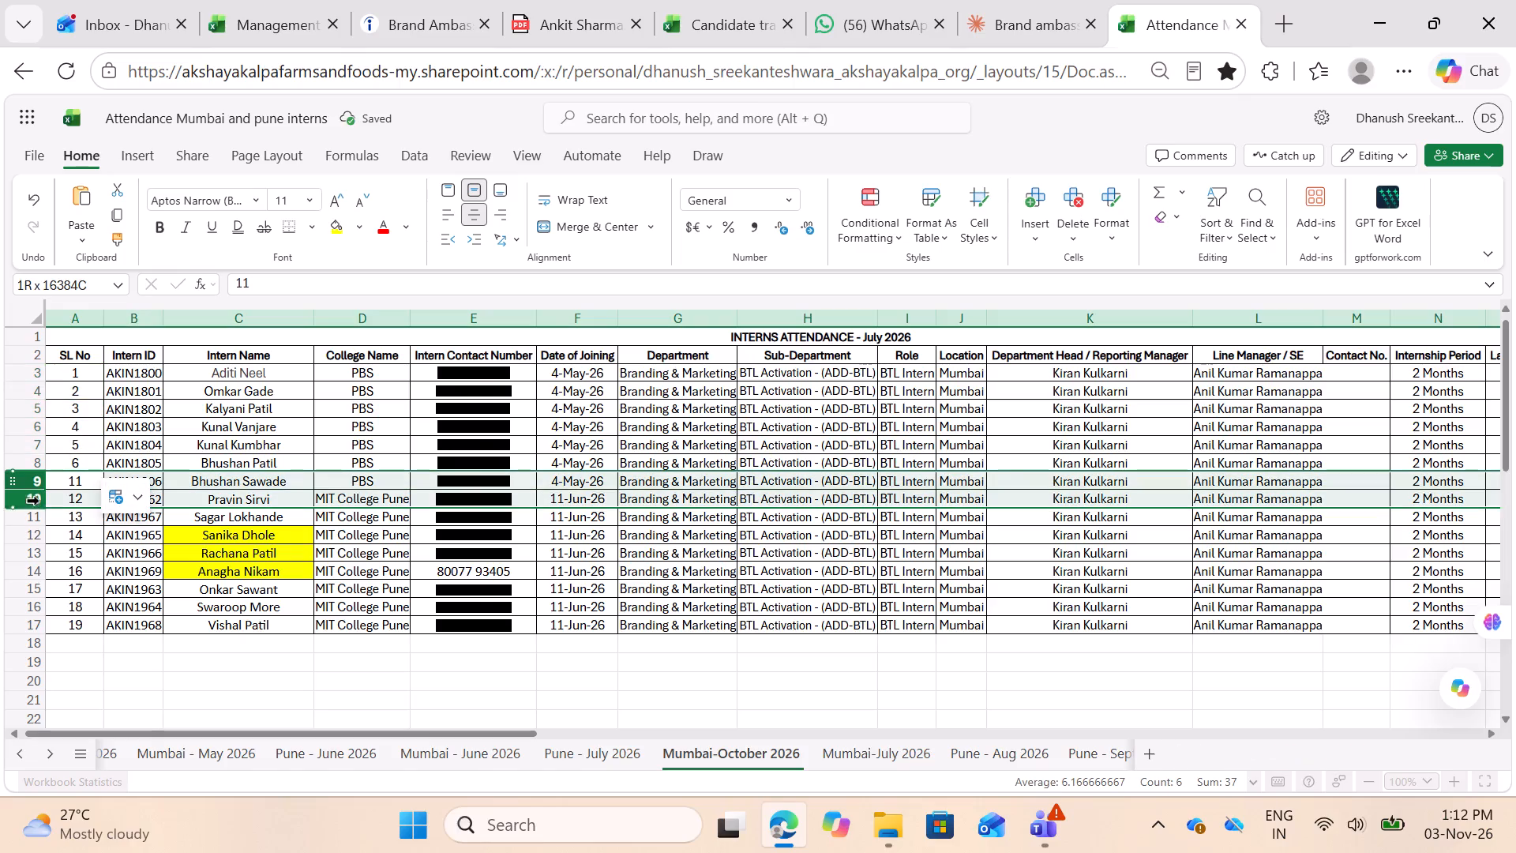
left_click_drag(38, 500, 34, 622)
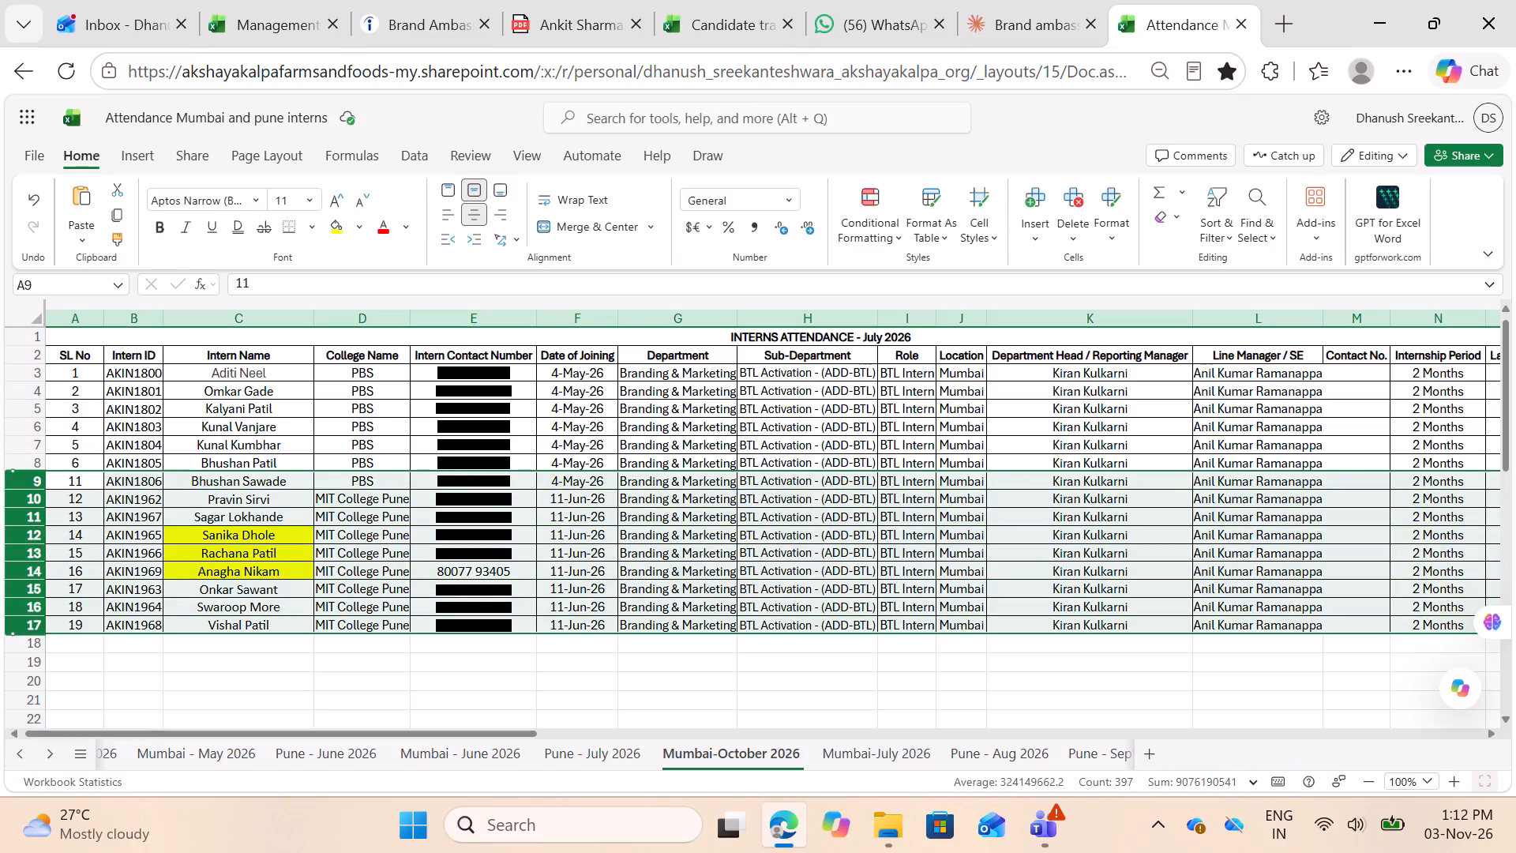
right_click(118, 561)
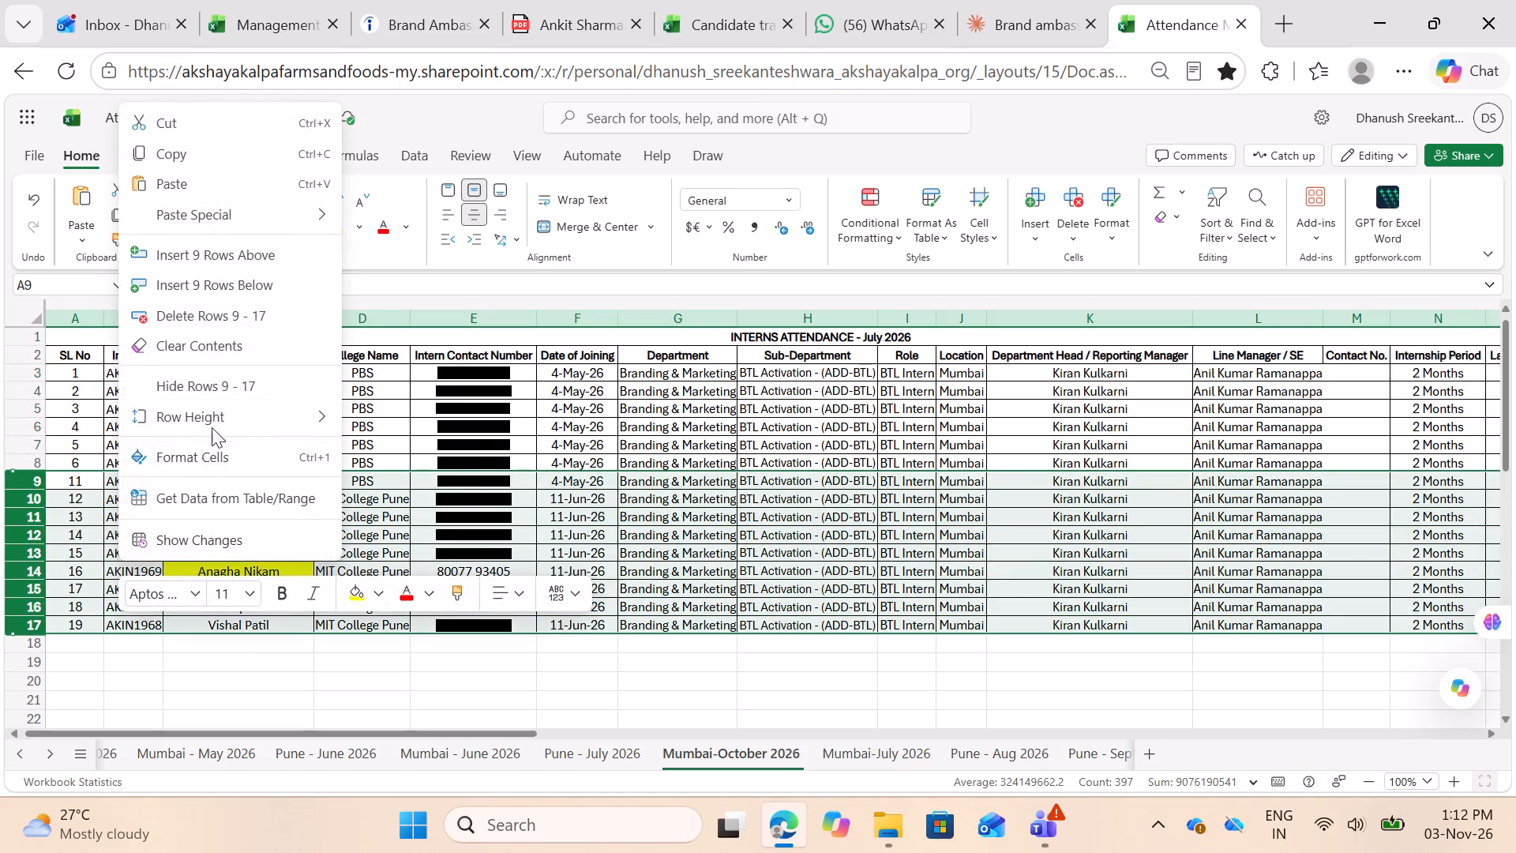
left_click(243, 311)
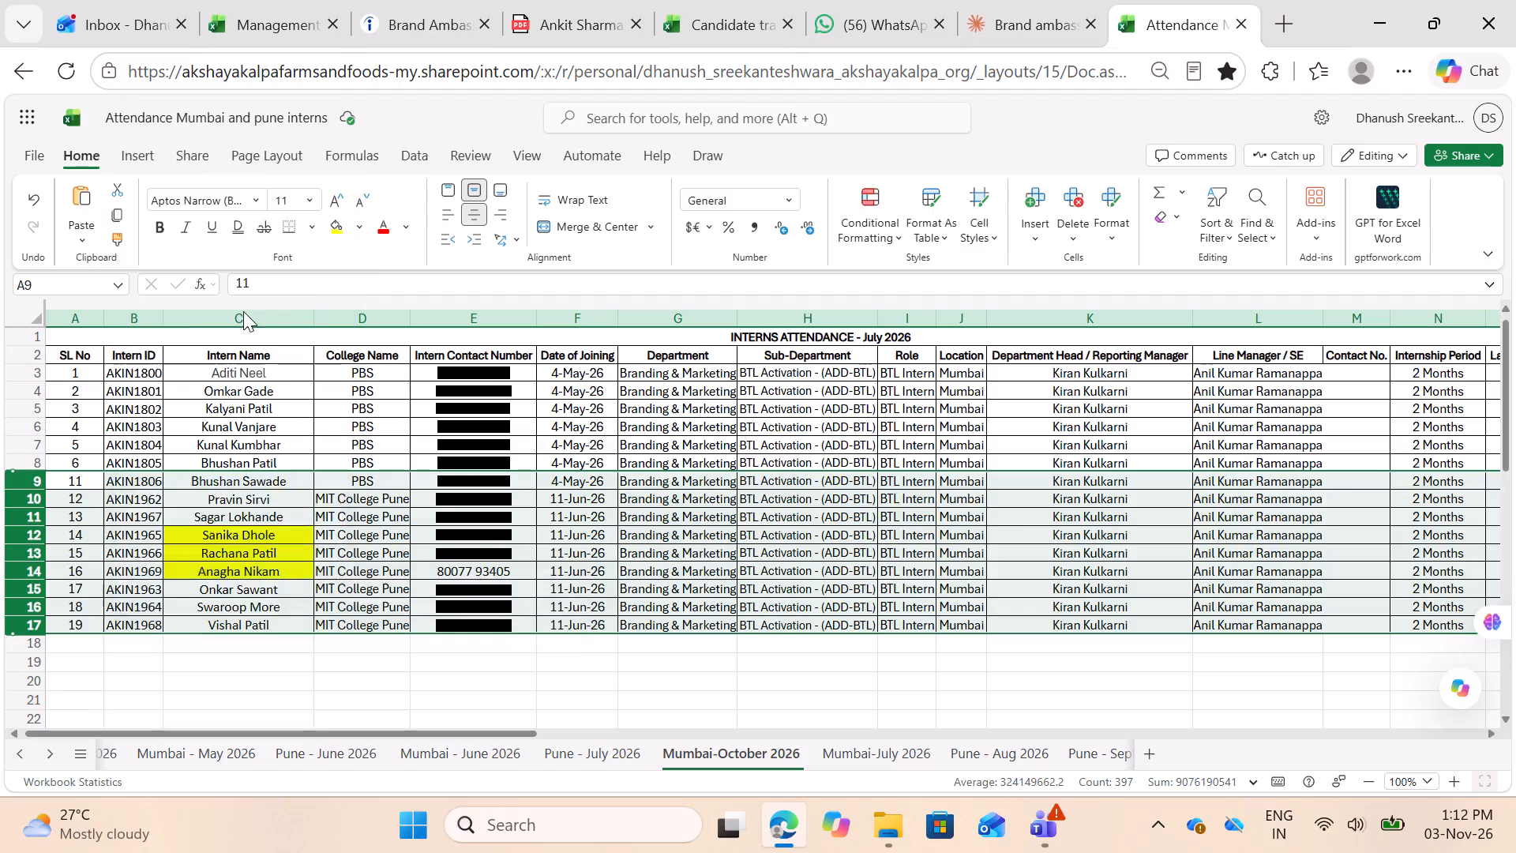
left_click(137, 554)
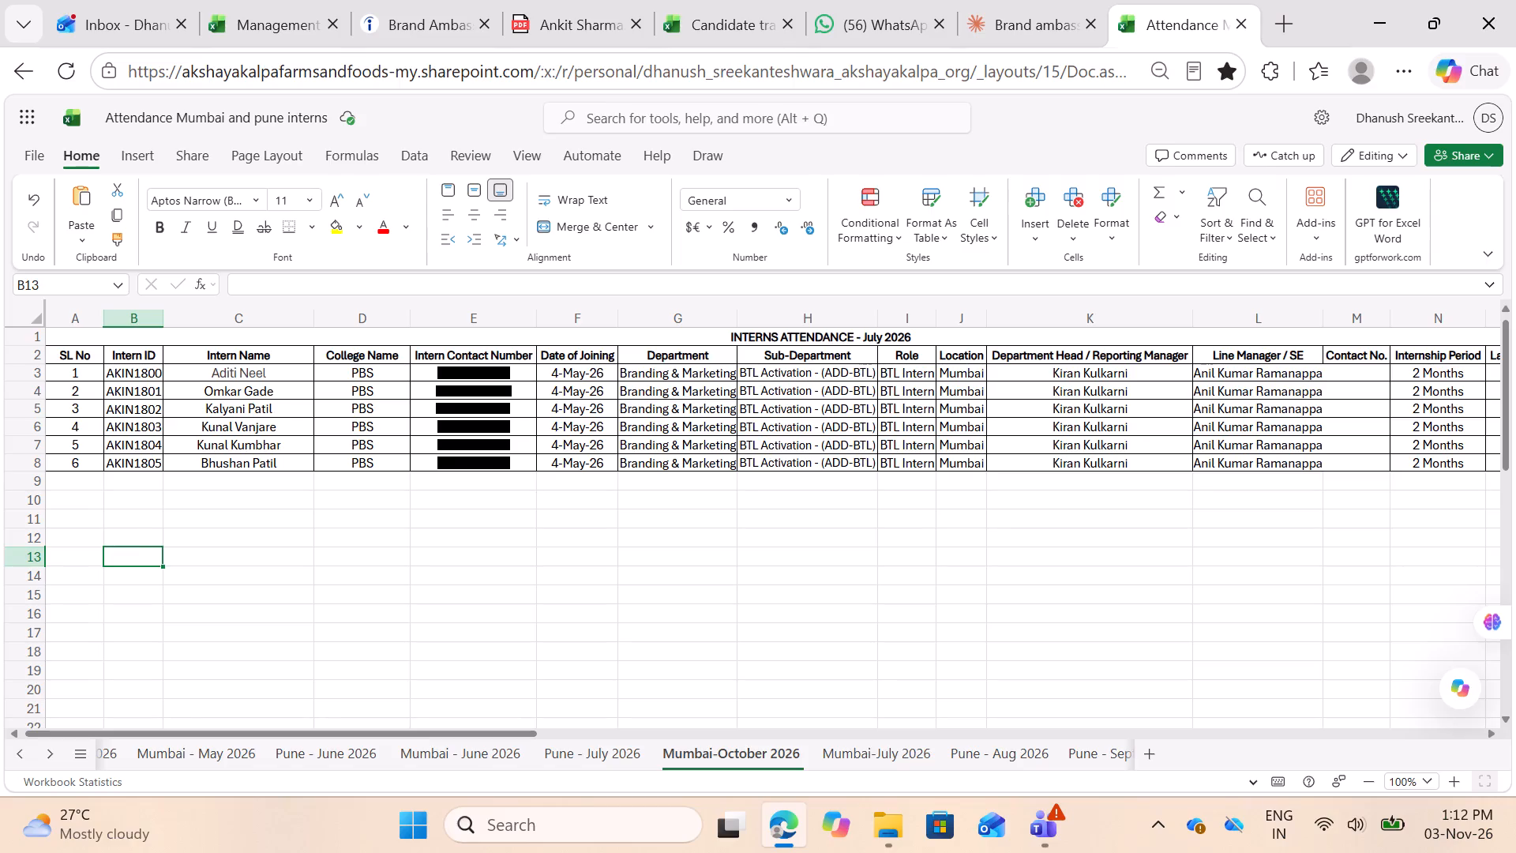
Change the first intern's Date of Joining in cell F3 to 10/3/2026.
left_click(569, 376)
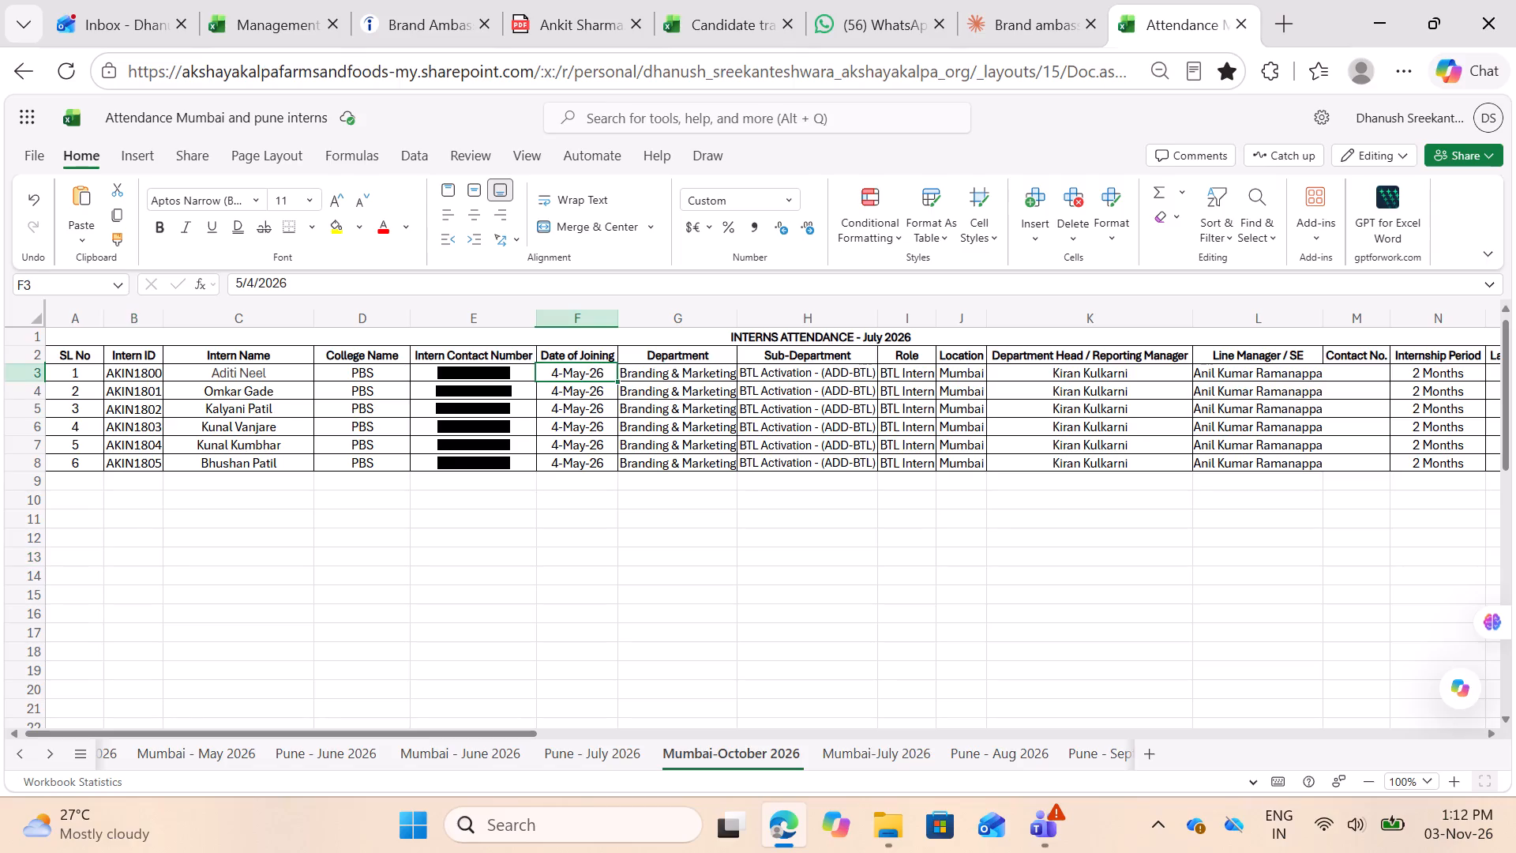
left_click(242, 283)
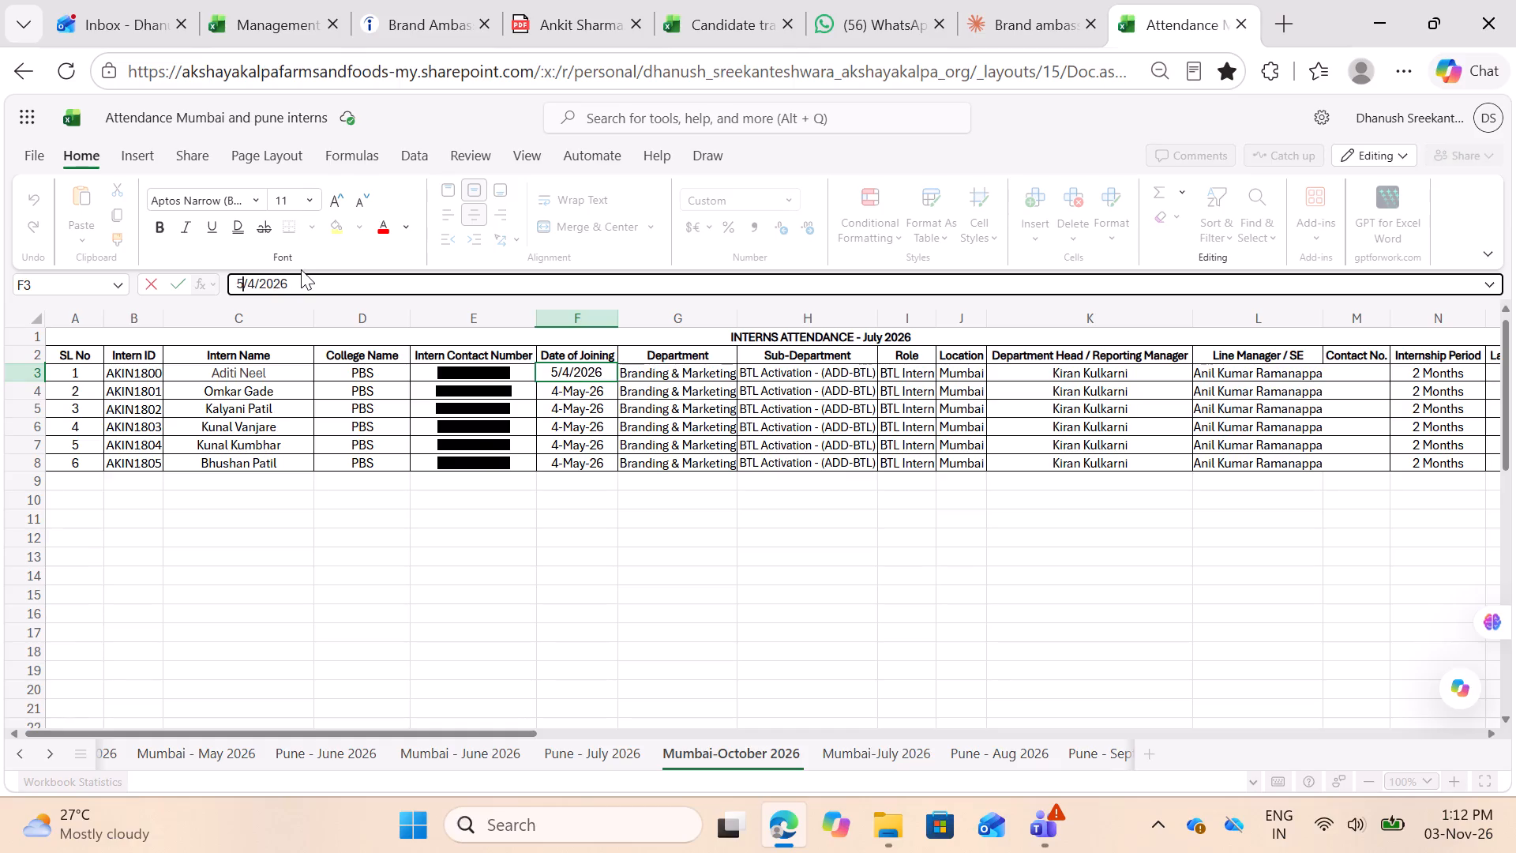
key("BackSpace")
type("10")
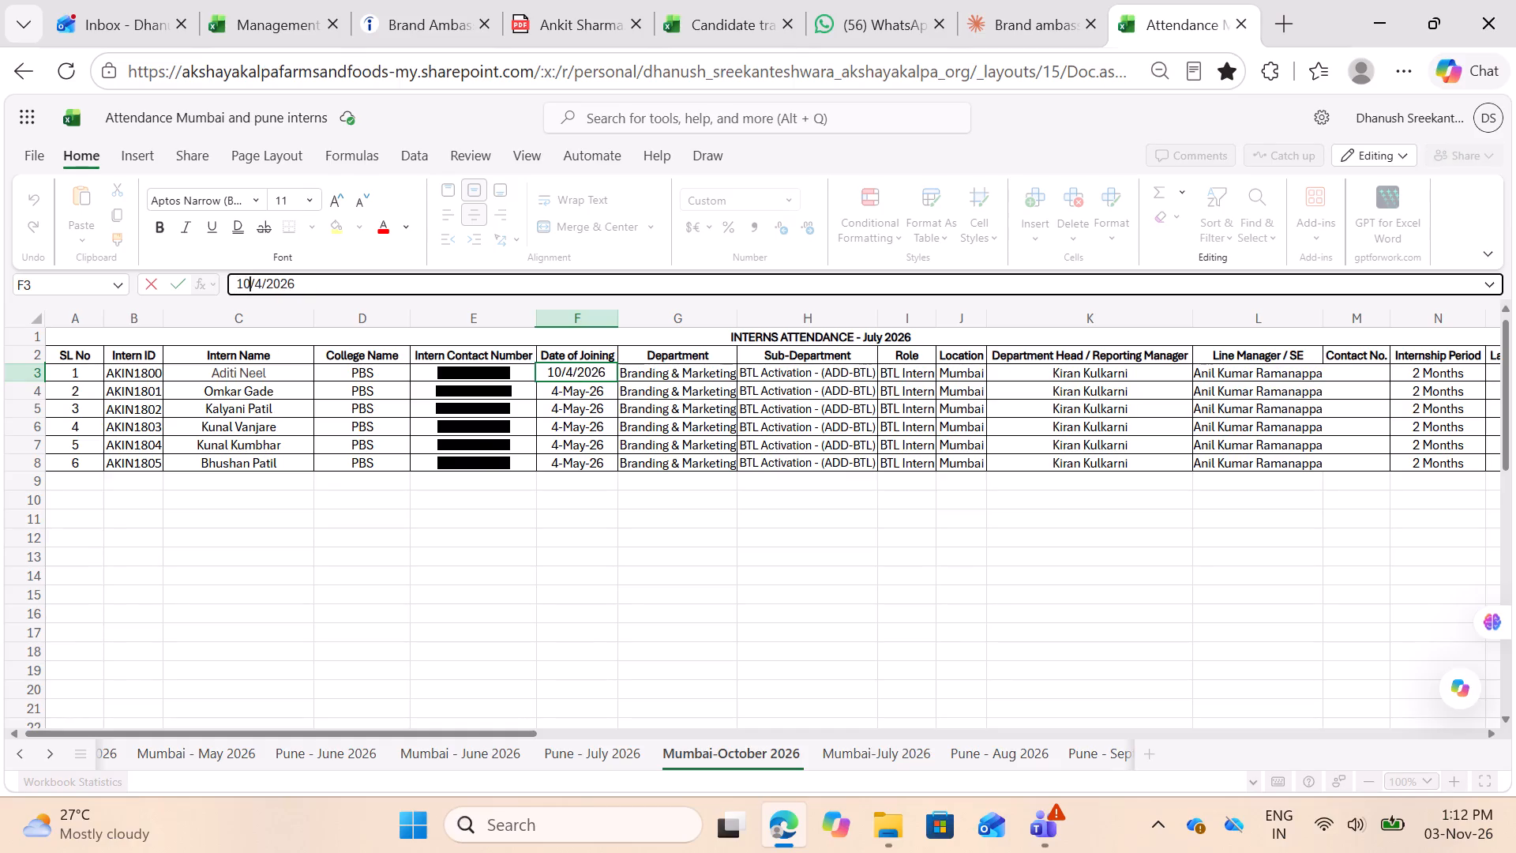
key("Right")
key("Right")
key("BackSpace")
key("3")
key("Tab")
key("shift+Tab")
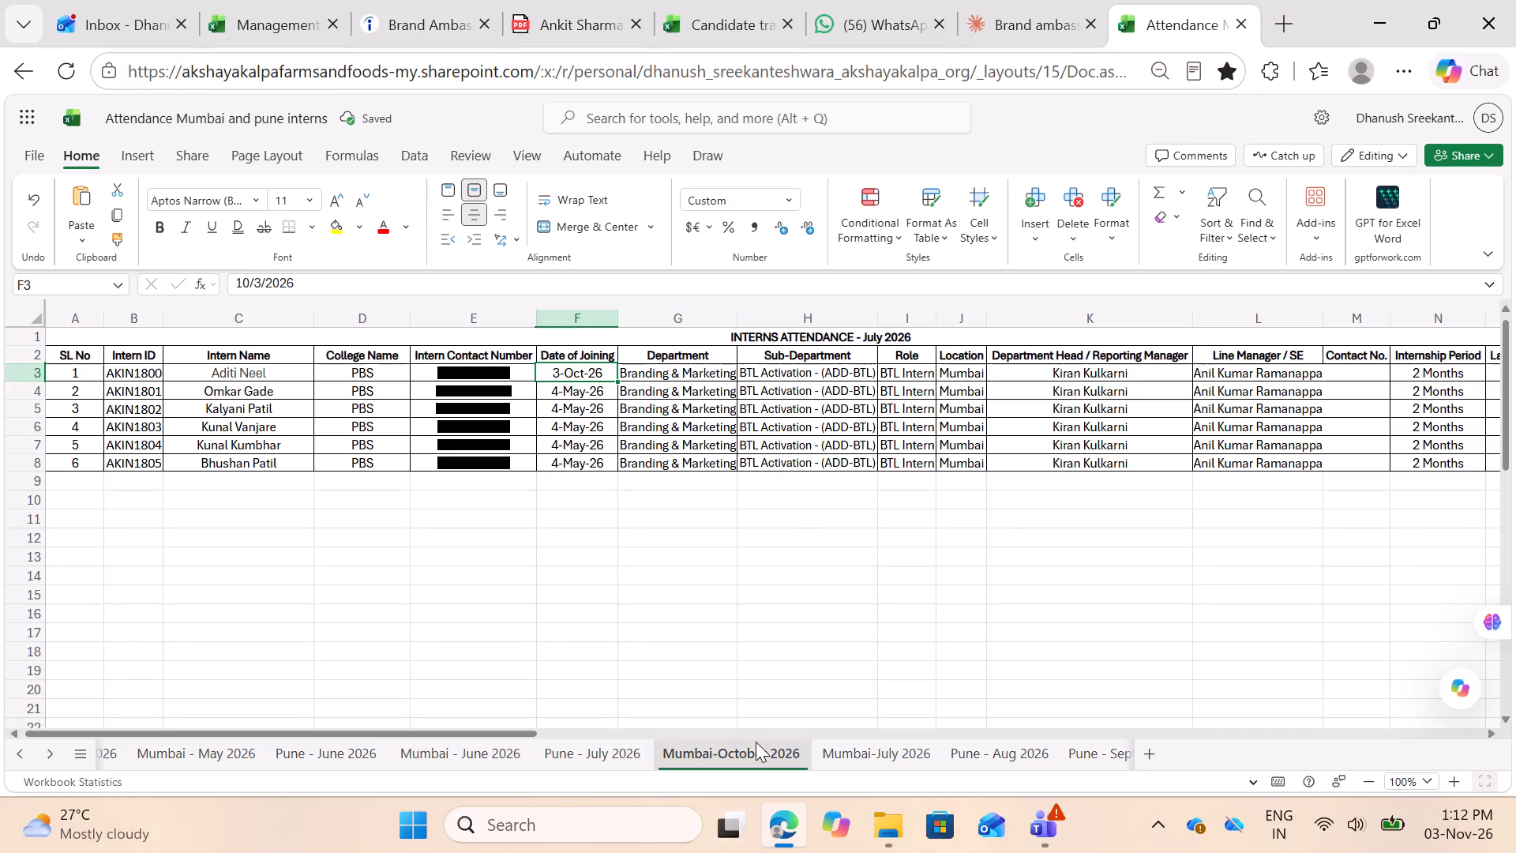
Copy the joining date from F3 to the remaining interns' Date of Joining cells, F4 to F8.
key("ctrl+c")
left_click_drag(580, 392, 579, 463)
key("ctrl+v")
left_click(553, 558)
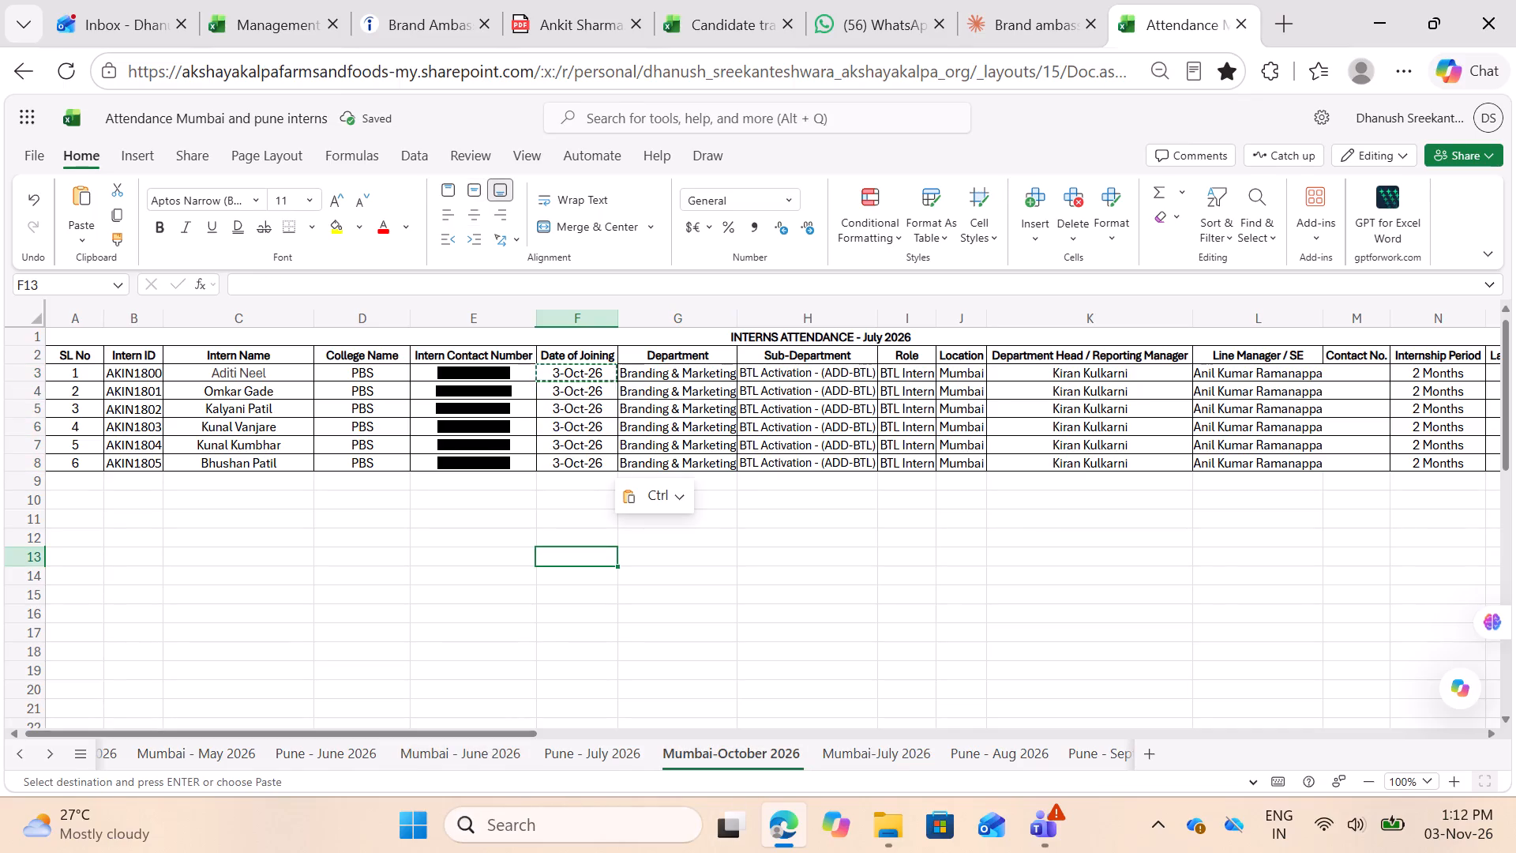
Clear the Intern Contact Number entries of all six interns in cells E3 to E8.
left_click_drag(442, 374, 456, 463)
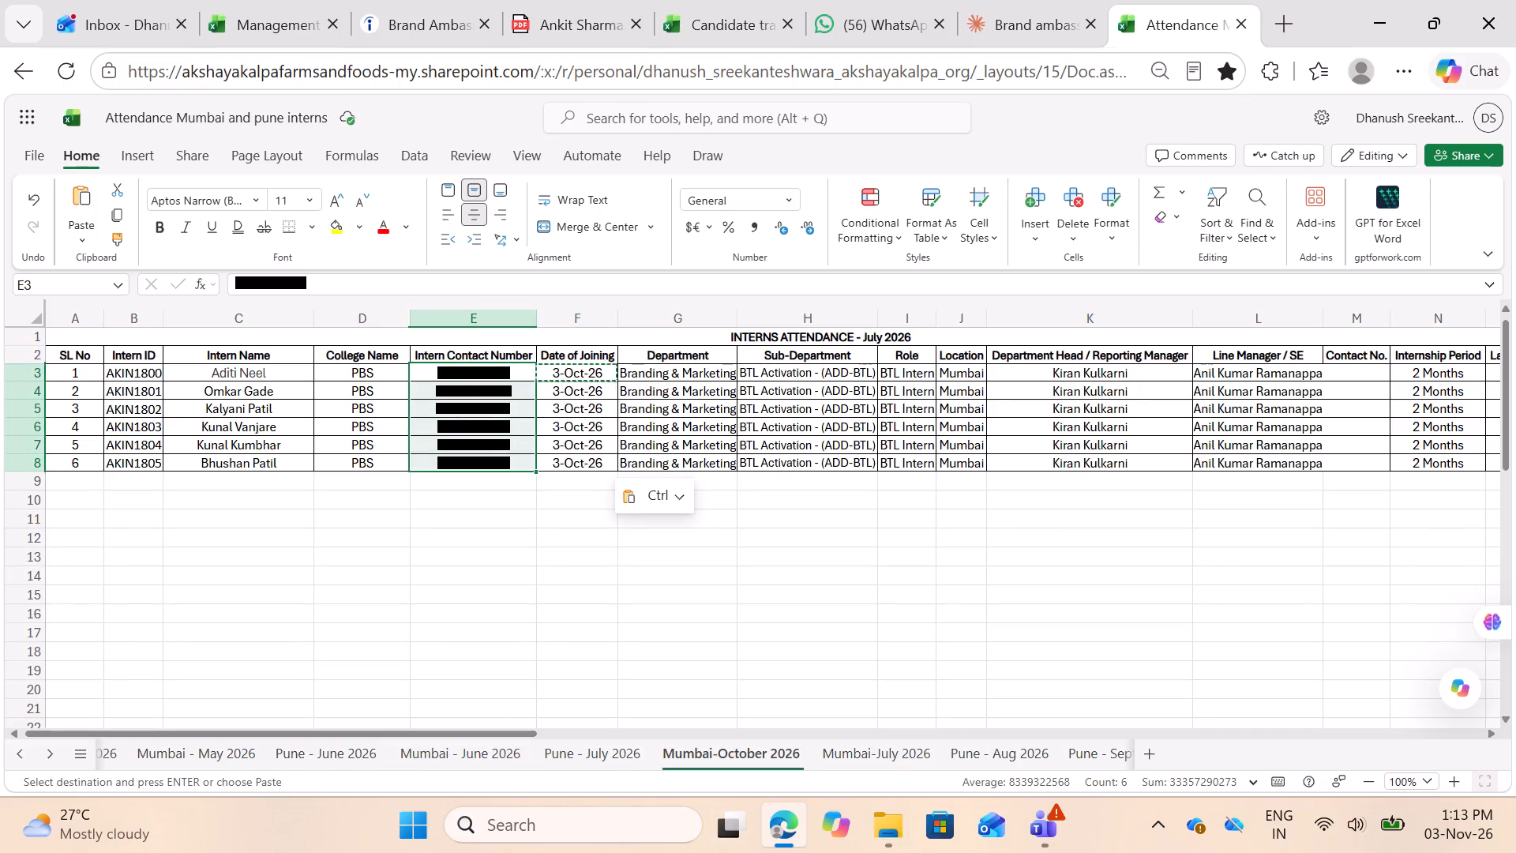
key("Delete")
Select the first intern's College Name entry in cell D3.
left_click_drag(370, 374, 370, 385)
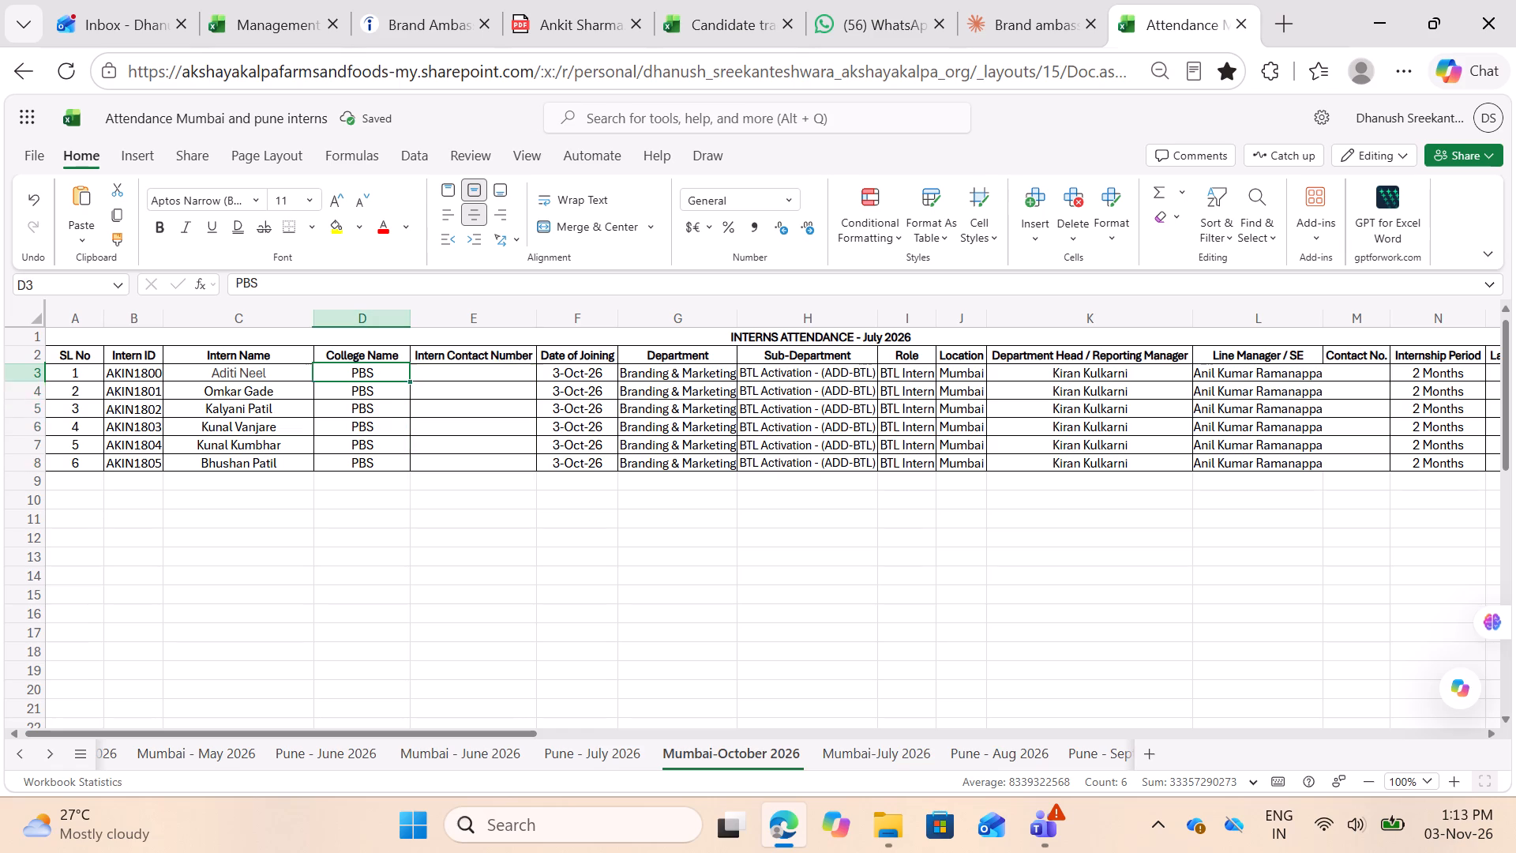
Clear the College Name entries of all six interns in cells D3 to D8.
left_click_drag(370, 385, 370, 460)
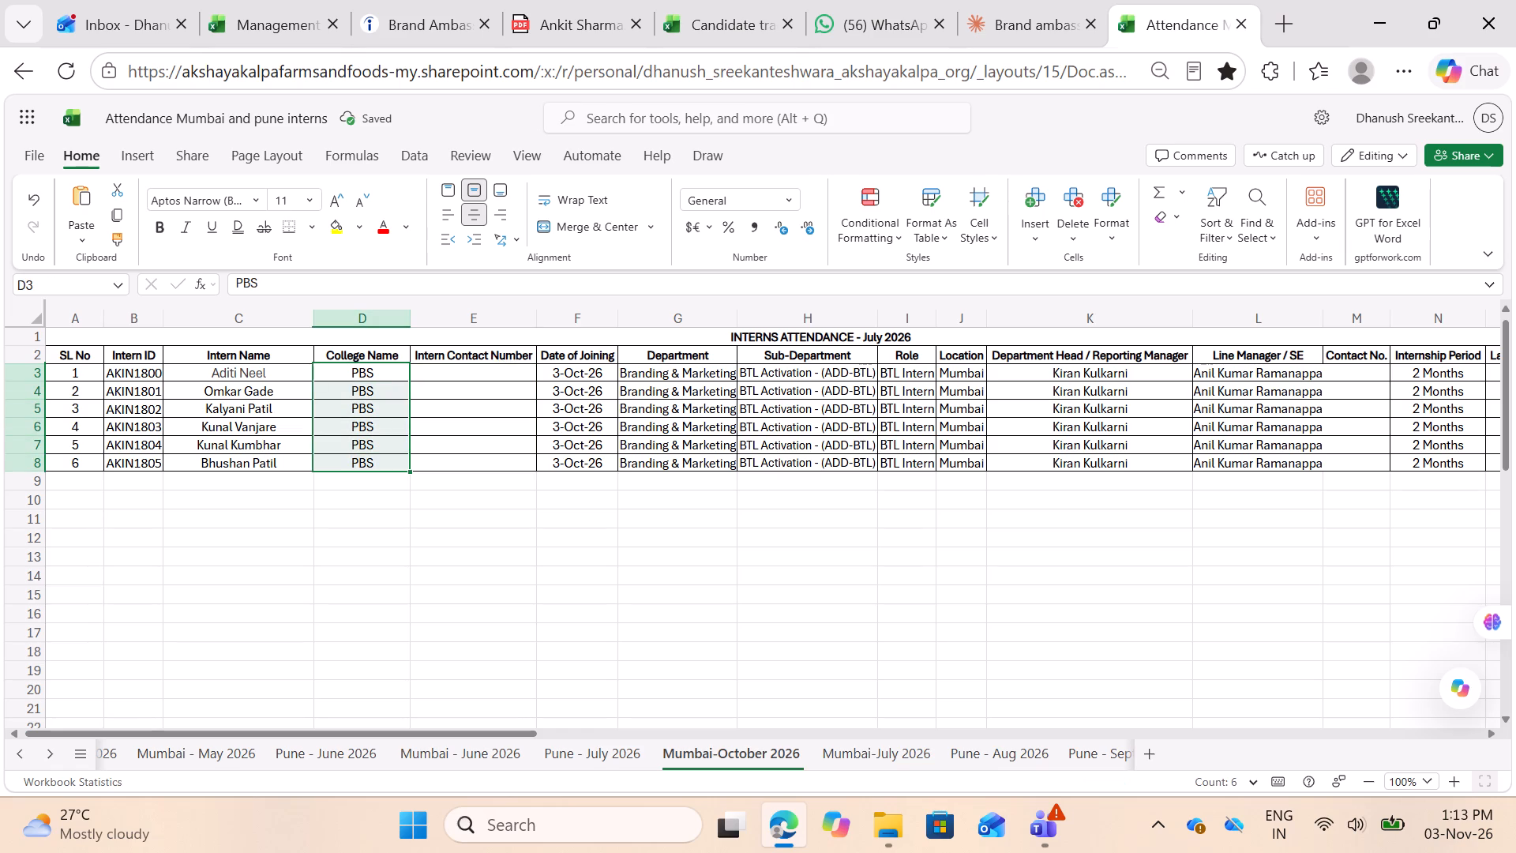
key("Delete")
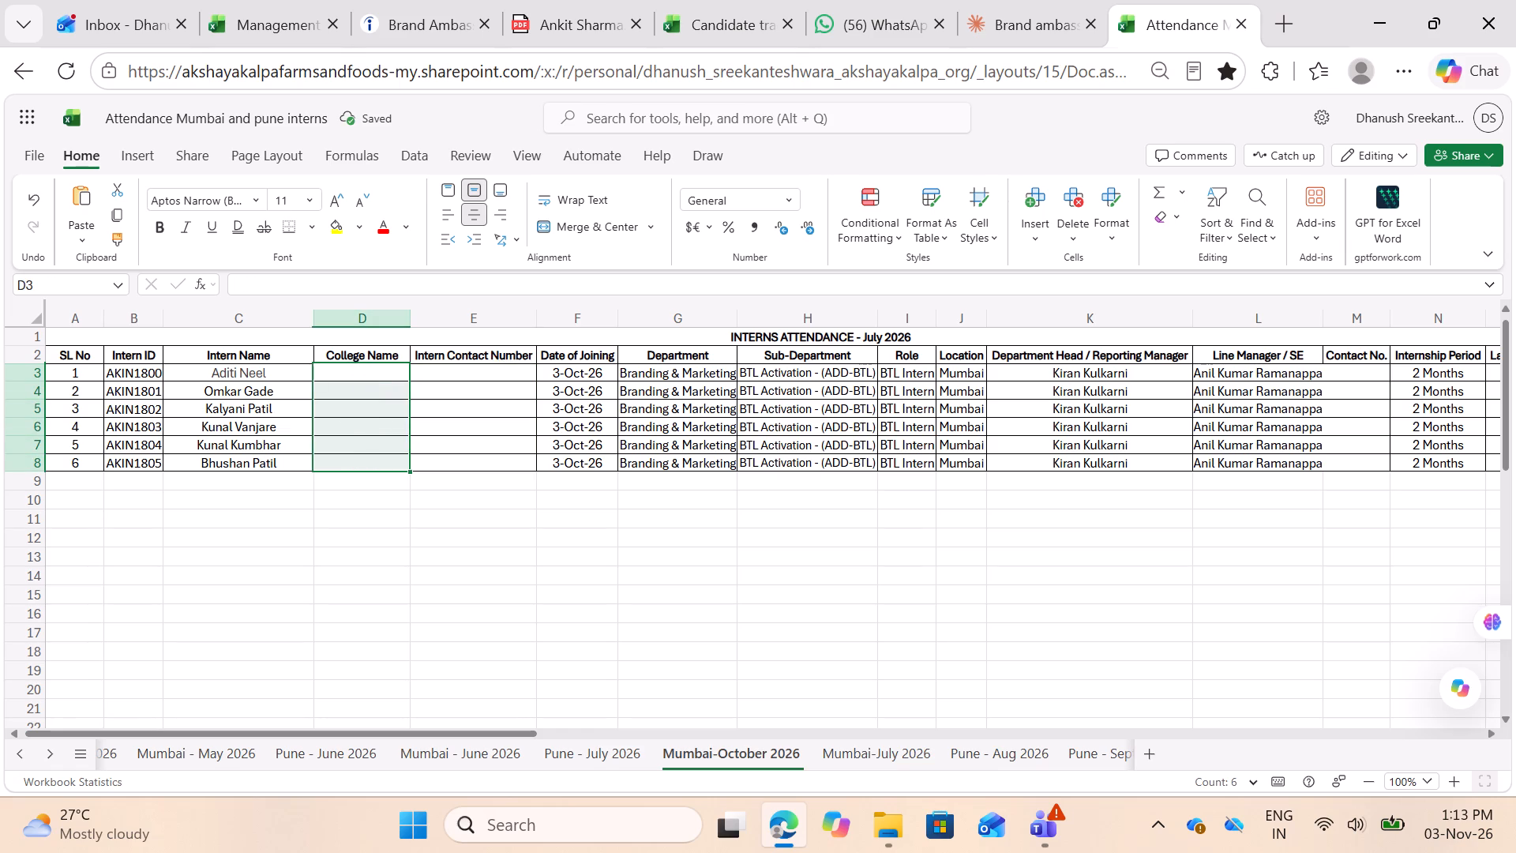
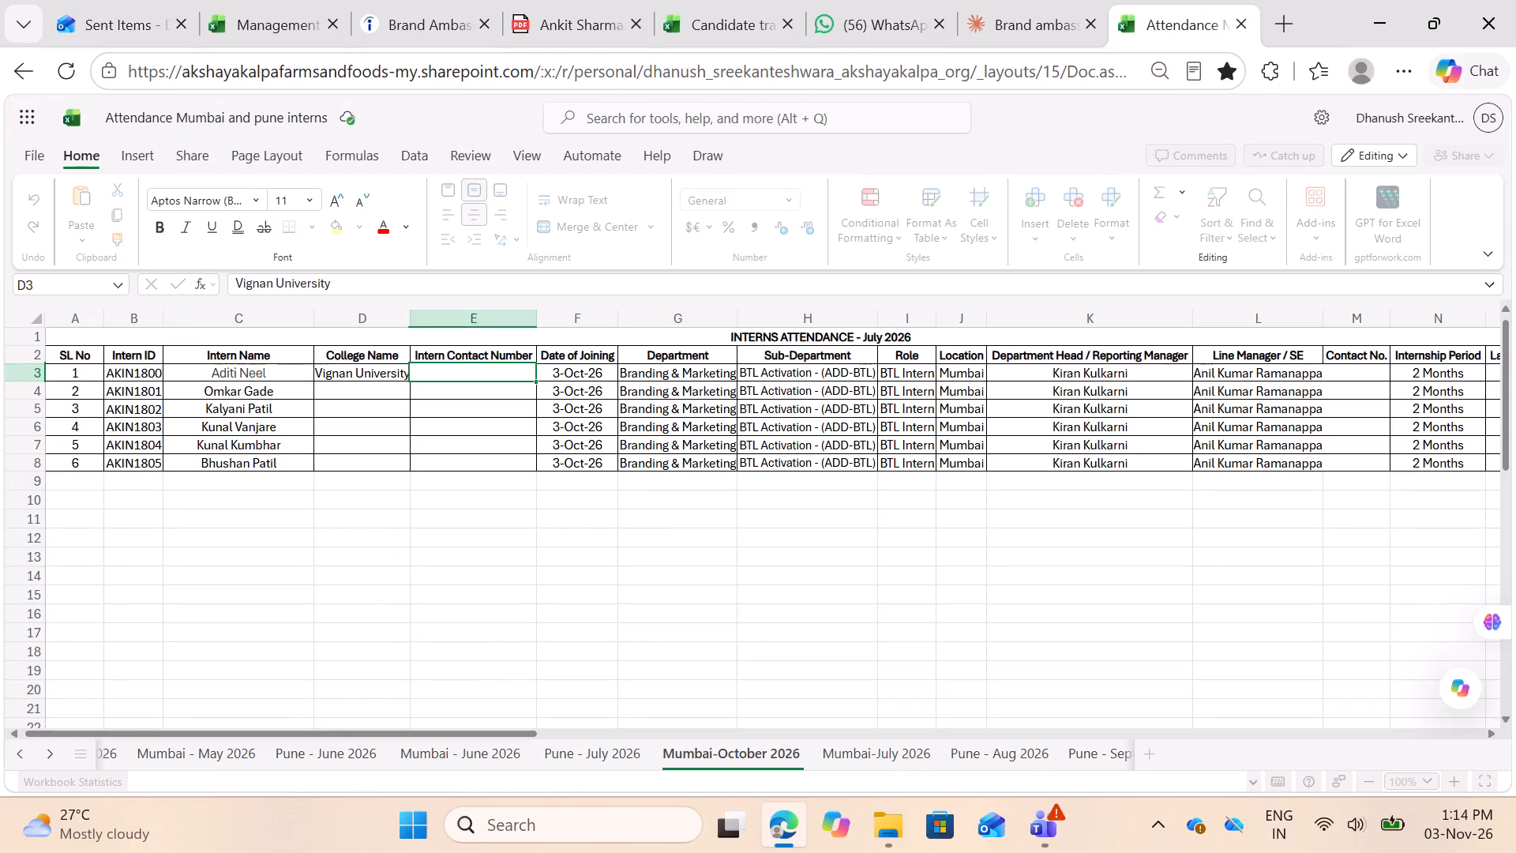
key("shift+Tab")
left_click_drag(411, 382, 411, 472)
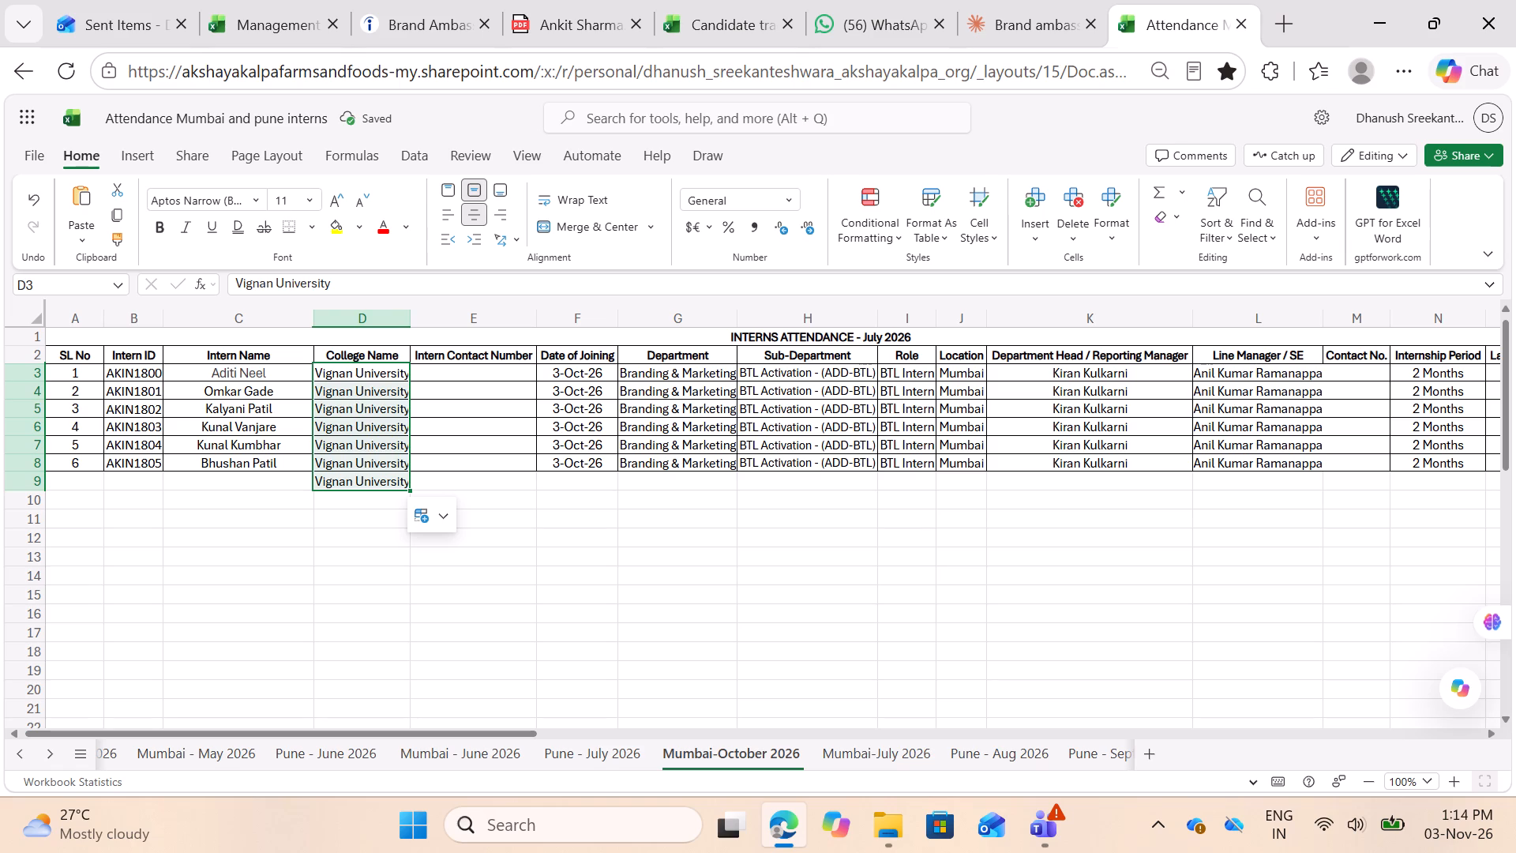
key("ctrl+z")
Copy the college name Vignan University from D3 to the remaining interns' College Name cells, D4 to D8.
left_click(365, 374)
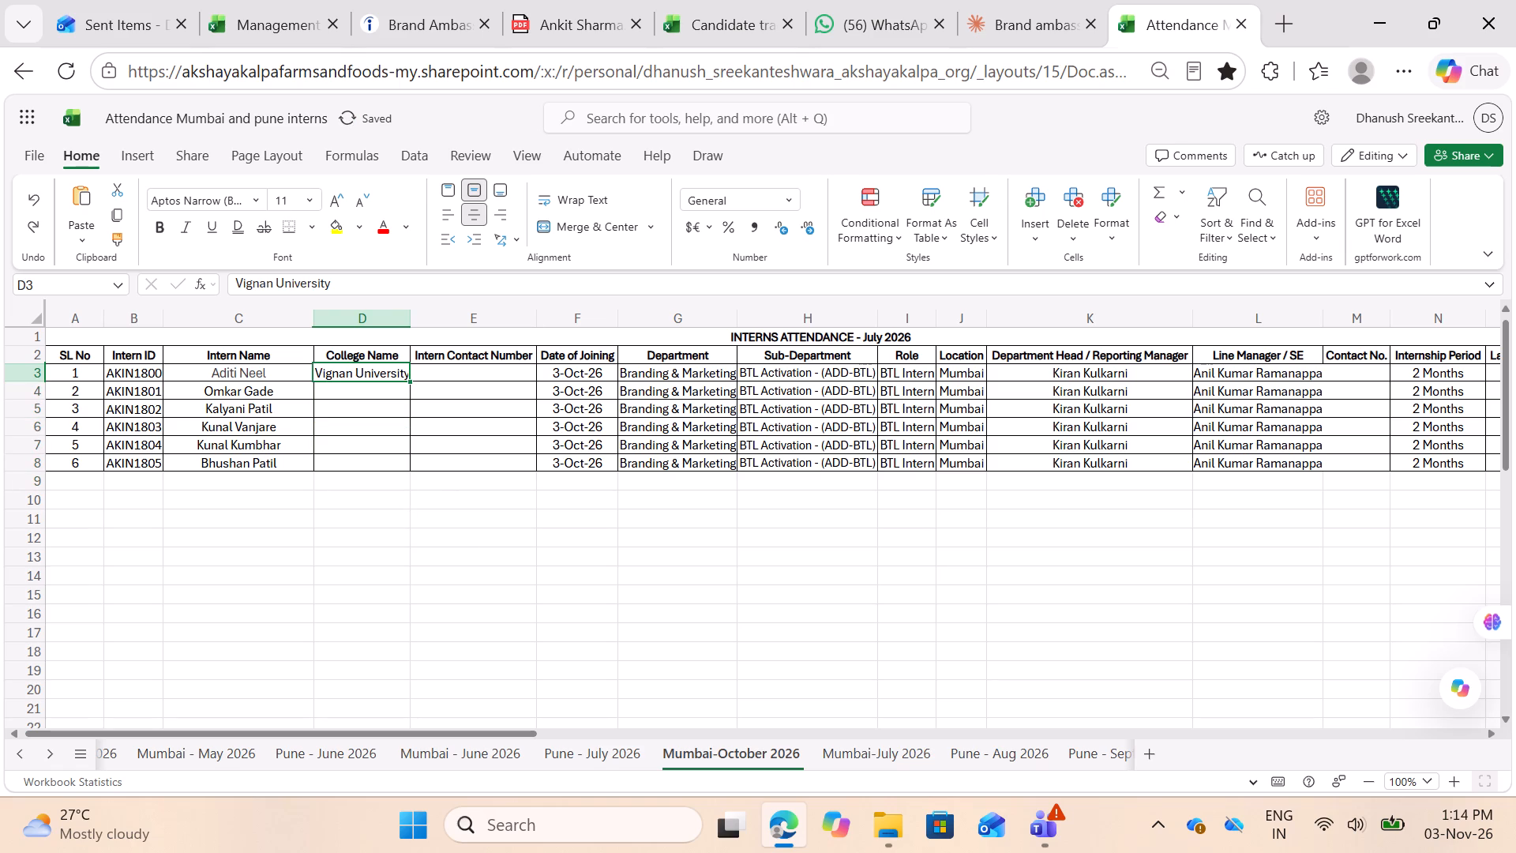
left_click_drag(411, 381, 409, 459)
left_click(486, 493)
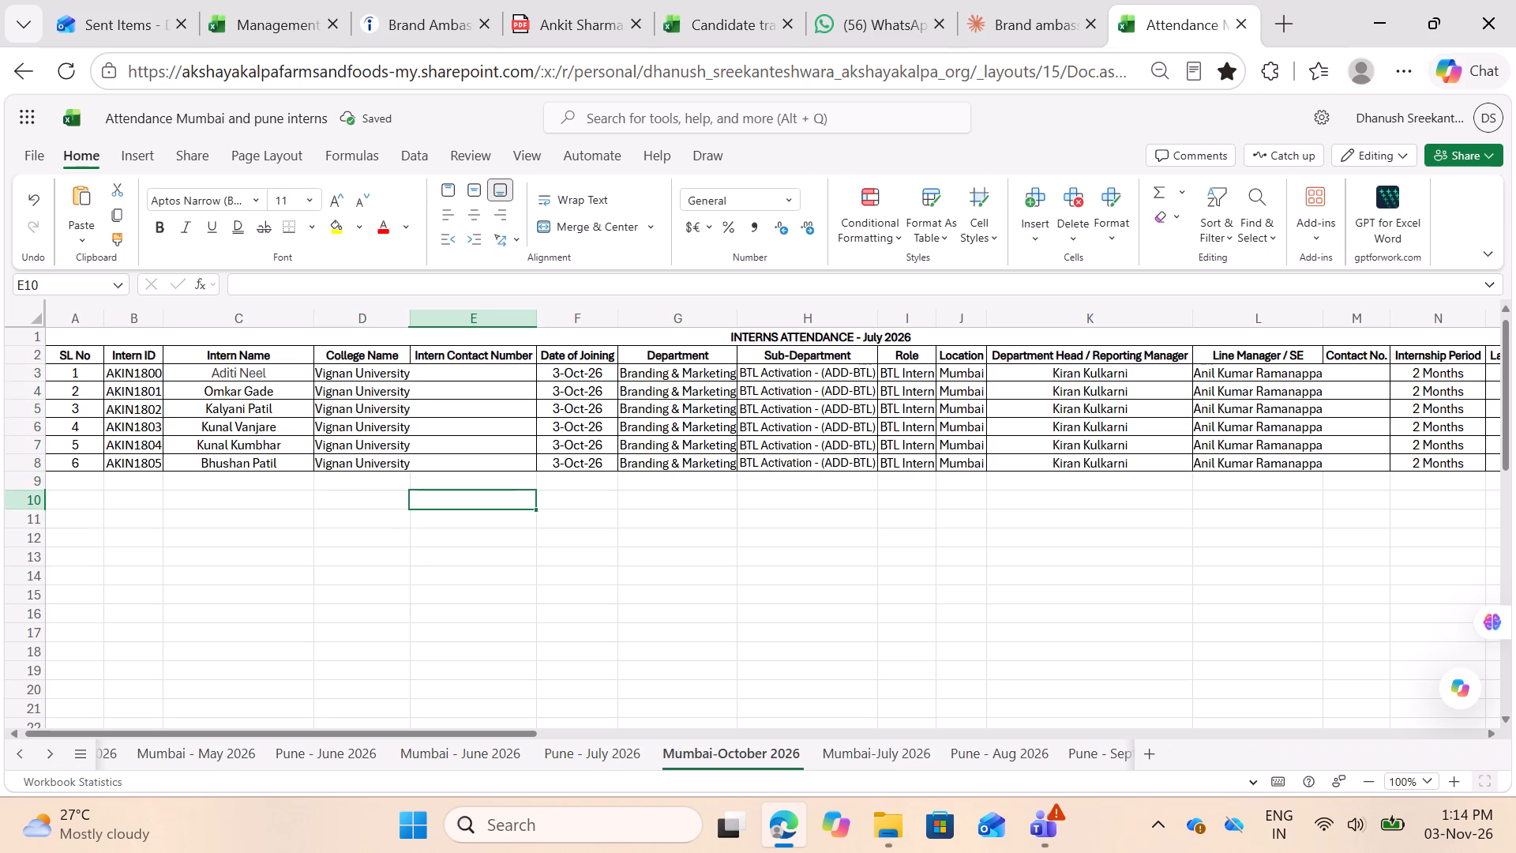
Clear the Intern ID and Intern Name entries of all six interns in cells B3 to C8.
left_click(241, 370)
left_click_drag(143, 373, 235, 405)
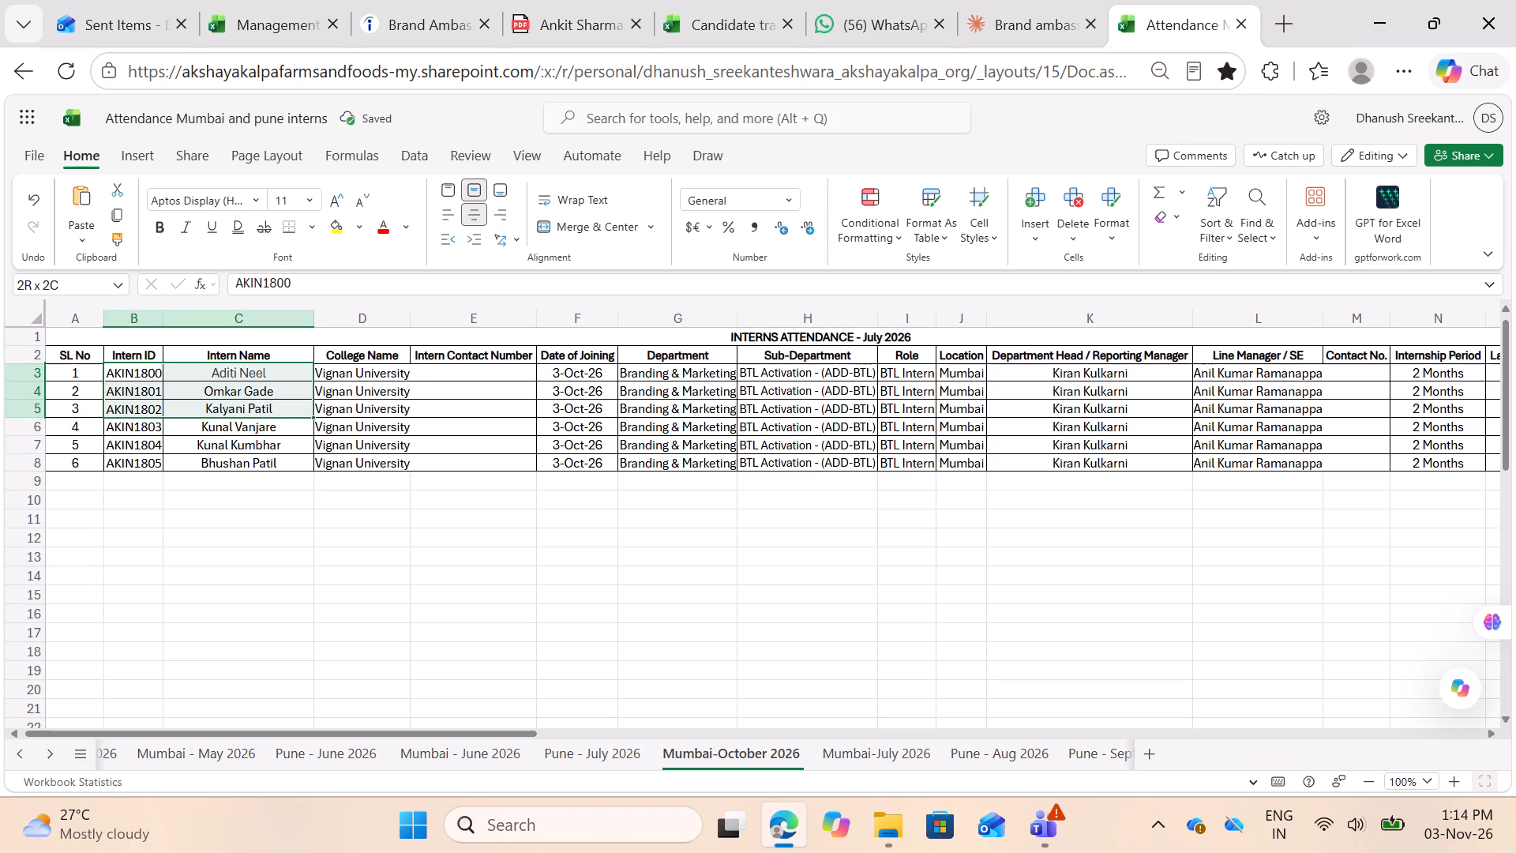
left_click_drag(235, 405, 250, 468)
key("Delete")
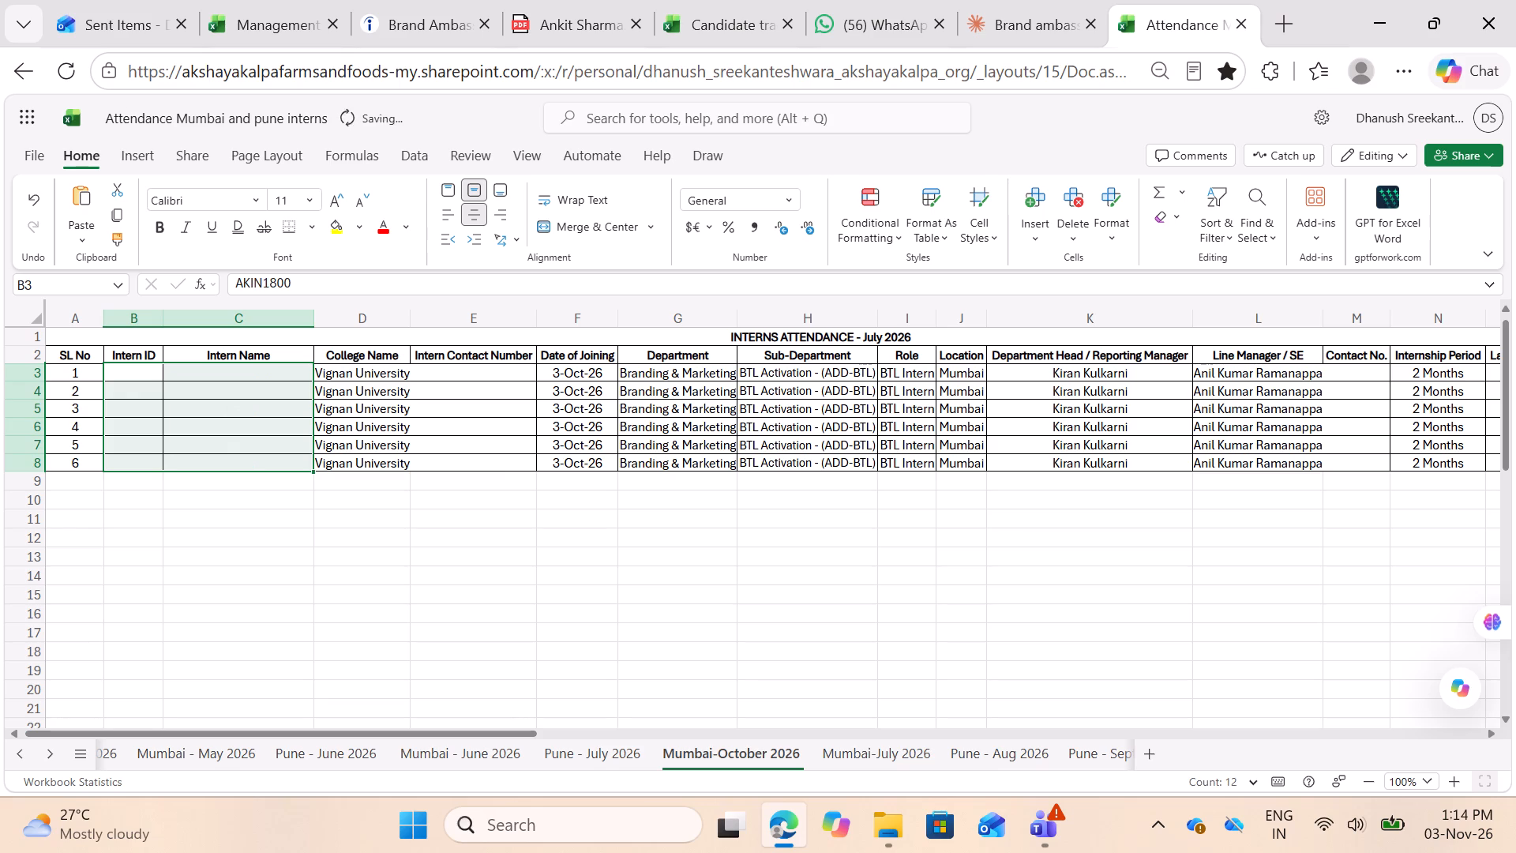
left_click(534, 482)
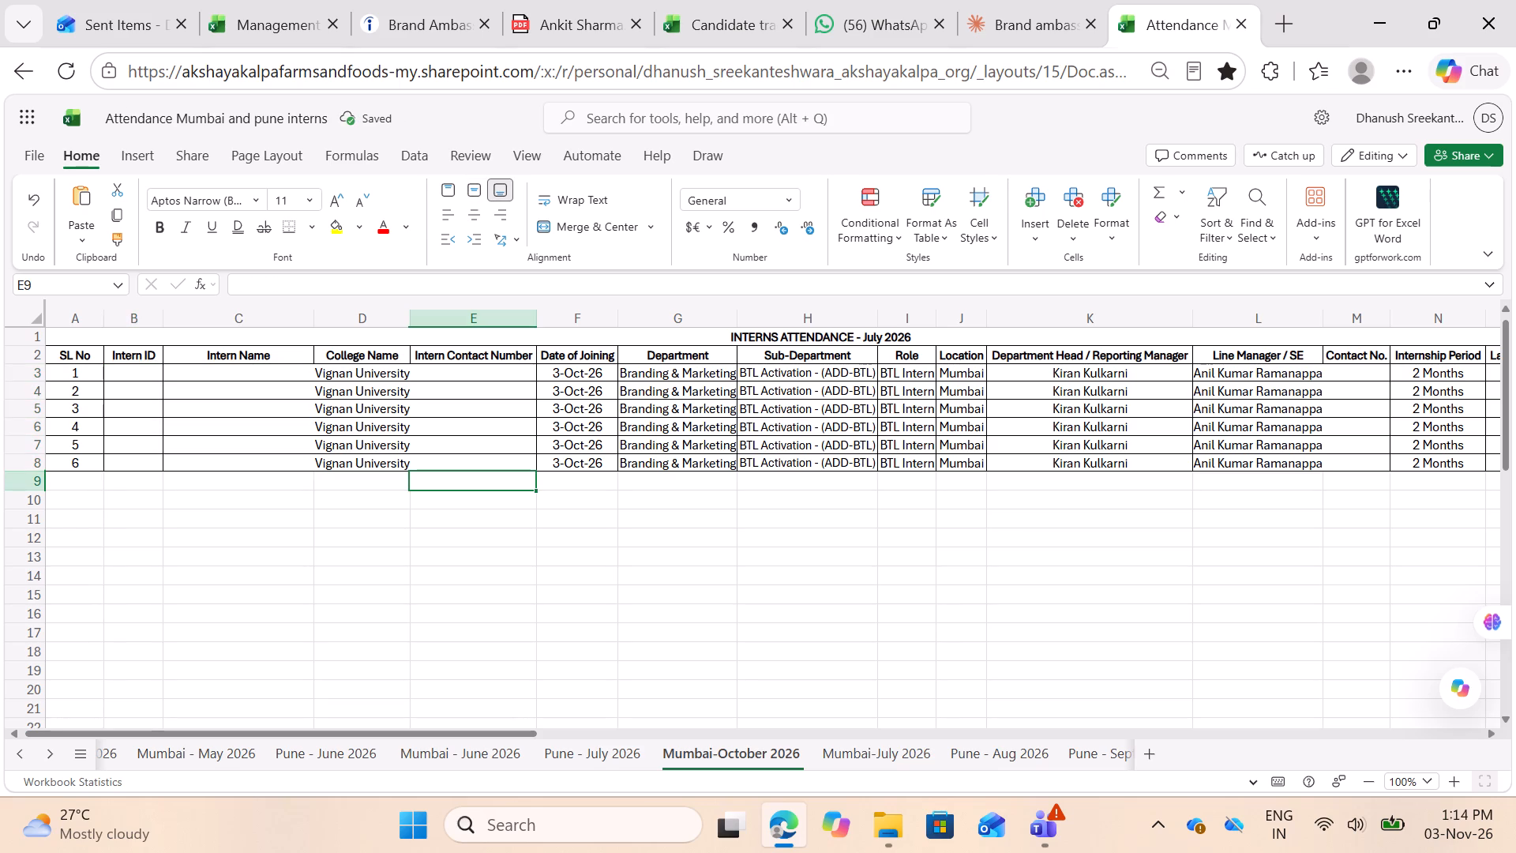
Set the Department to Marketing for all six interns in cells G3 to G8.
left_click(665, 370)
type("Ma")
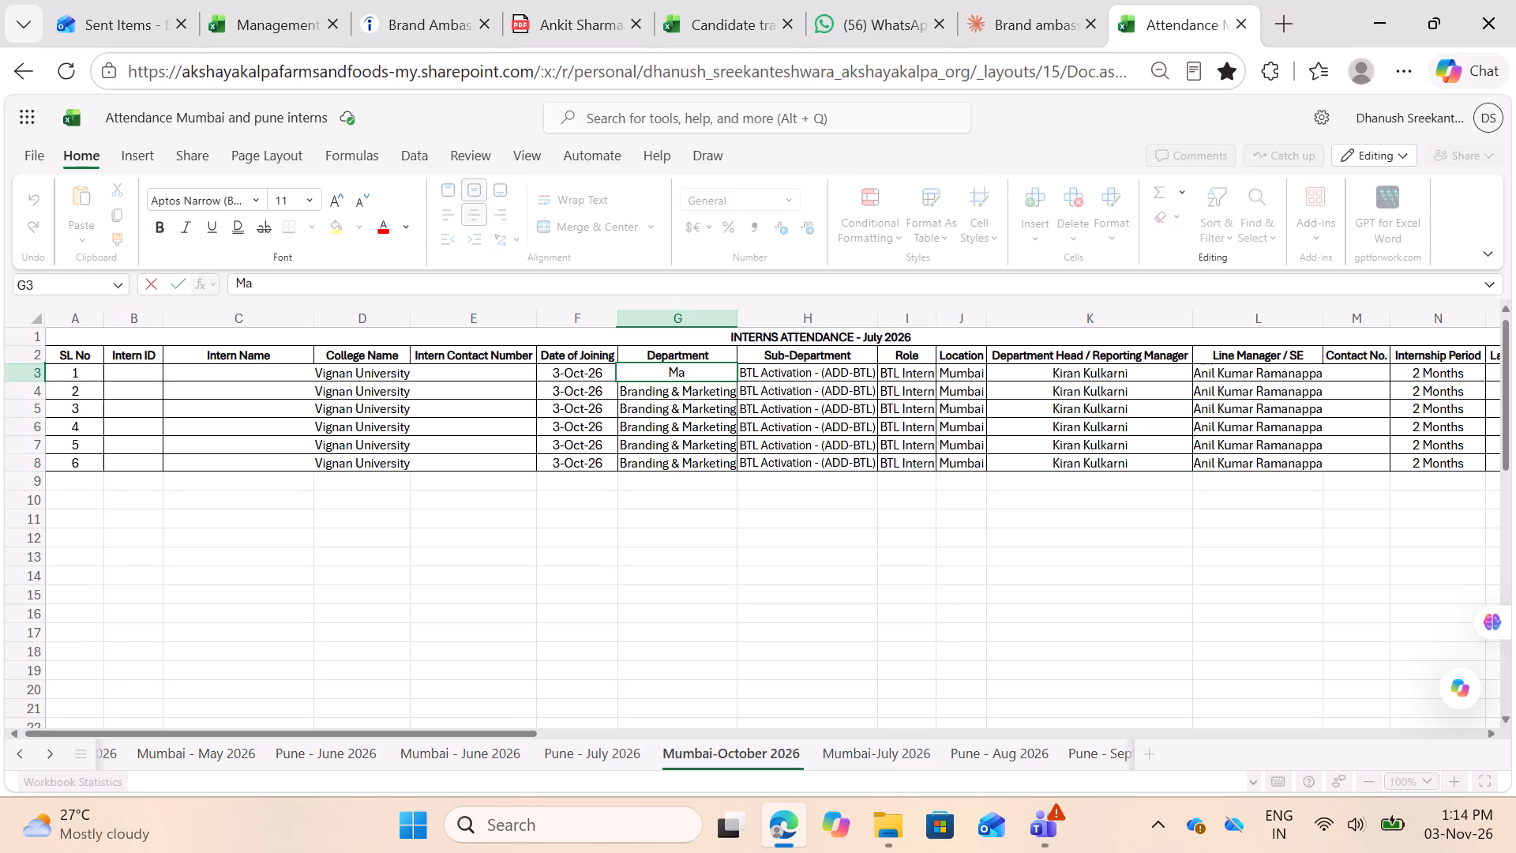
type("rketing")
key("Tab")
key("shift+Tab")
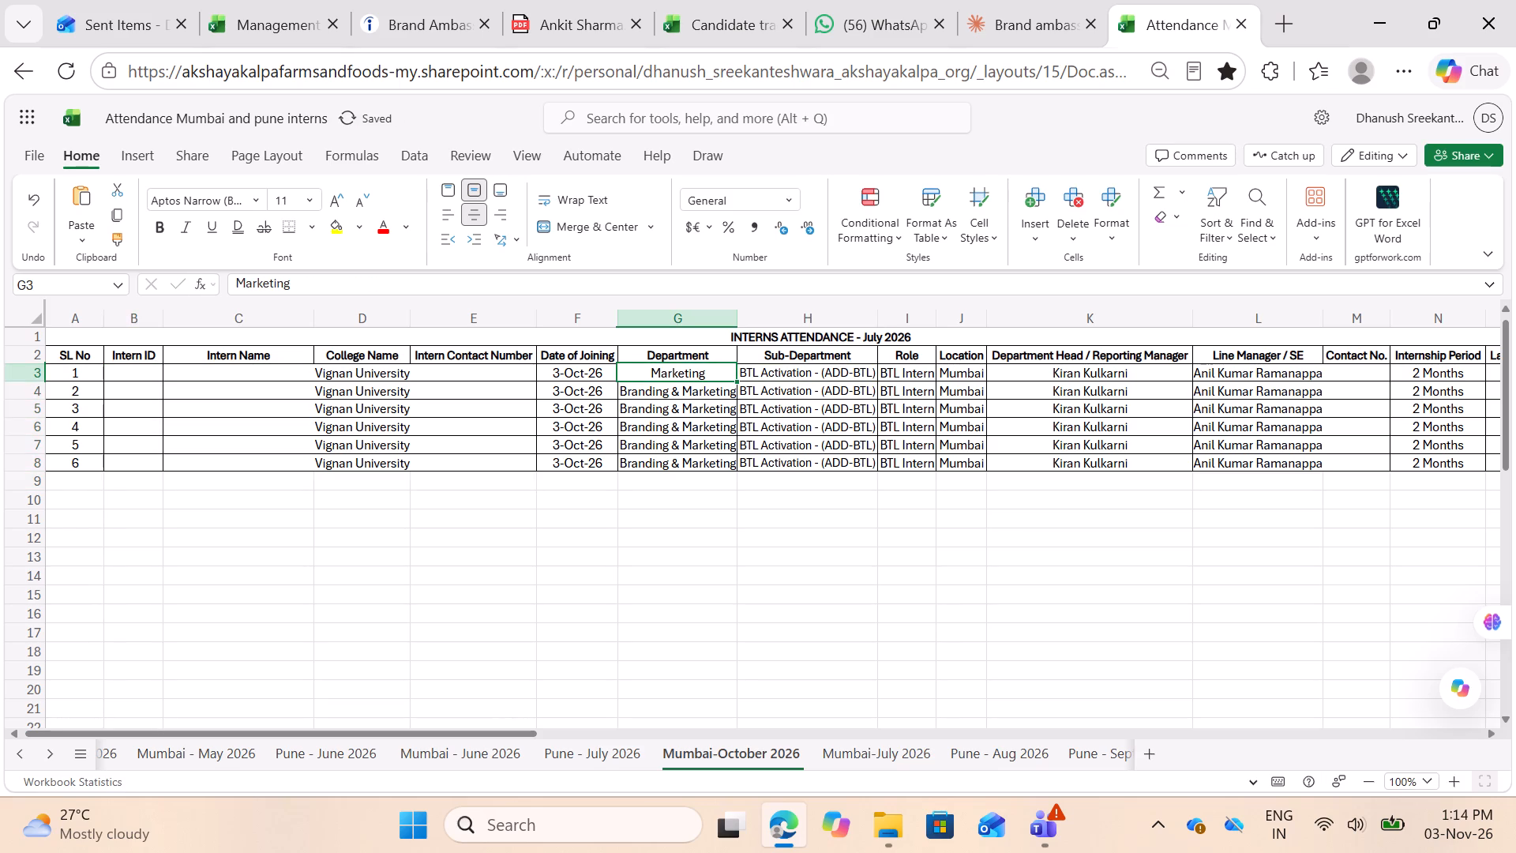
left_click_drag(737, 382, 732, 468)
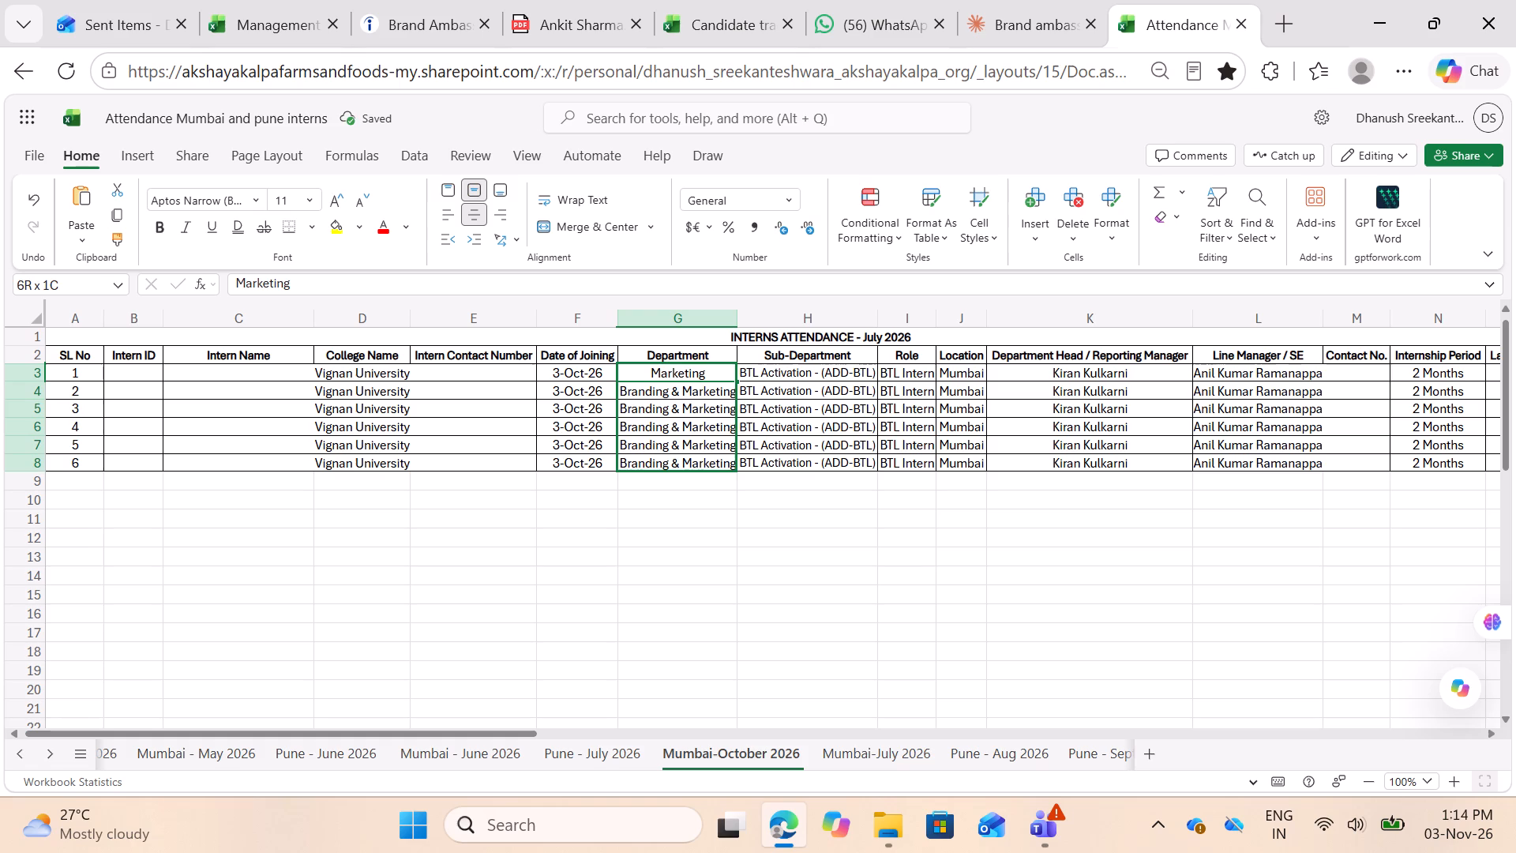
left_click_drag(732, 468, 732, 471)
left_click(812, 509)
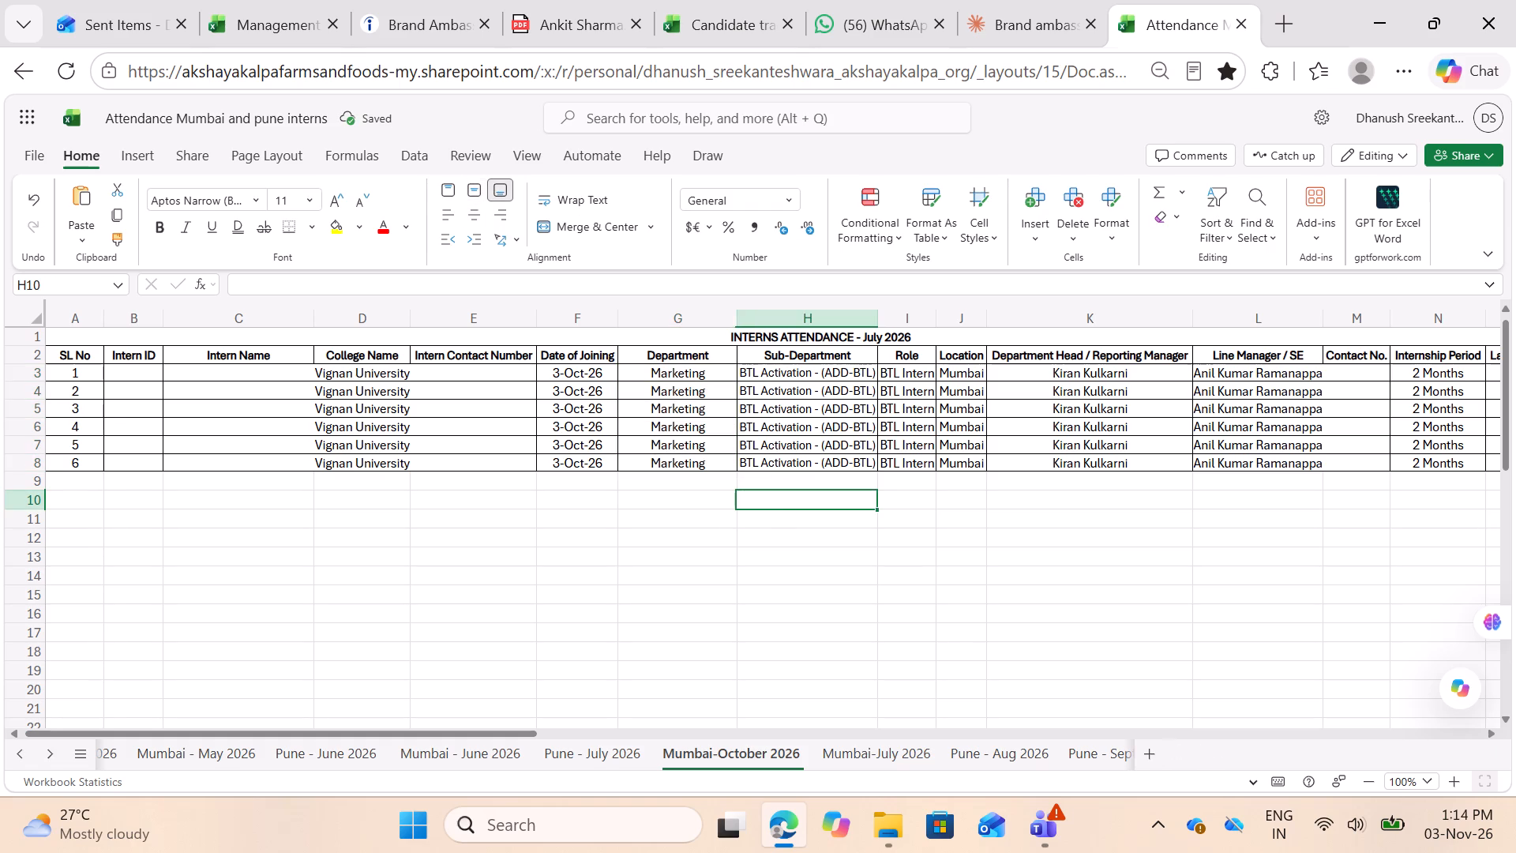
Set the Sub-Department to BTL Activations for all six interns in cells H3 to H8.
left_click(833, 373)
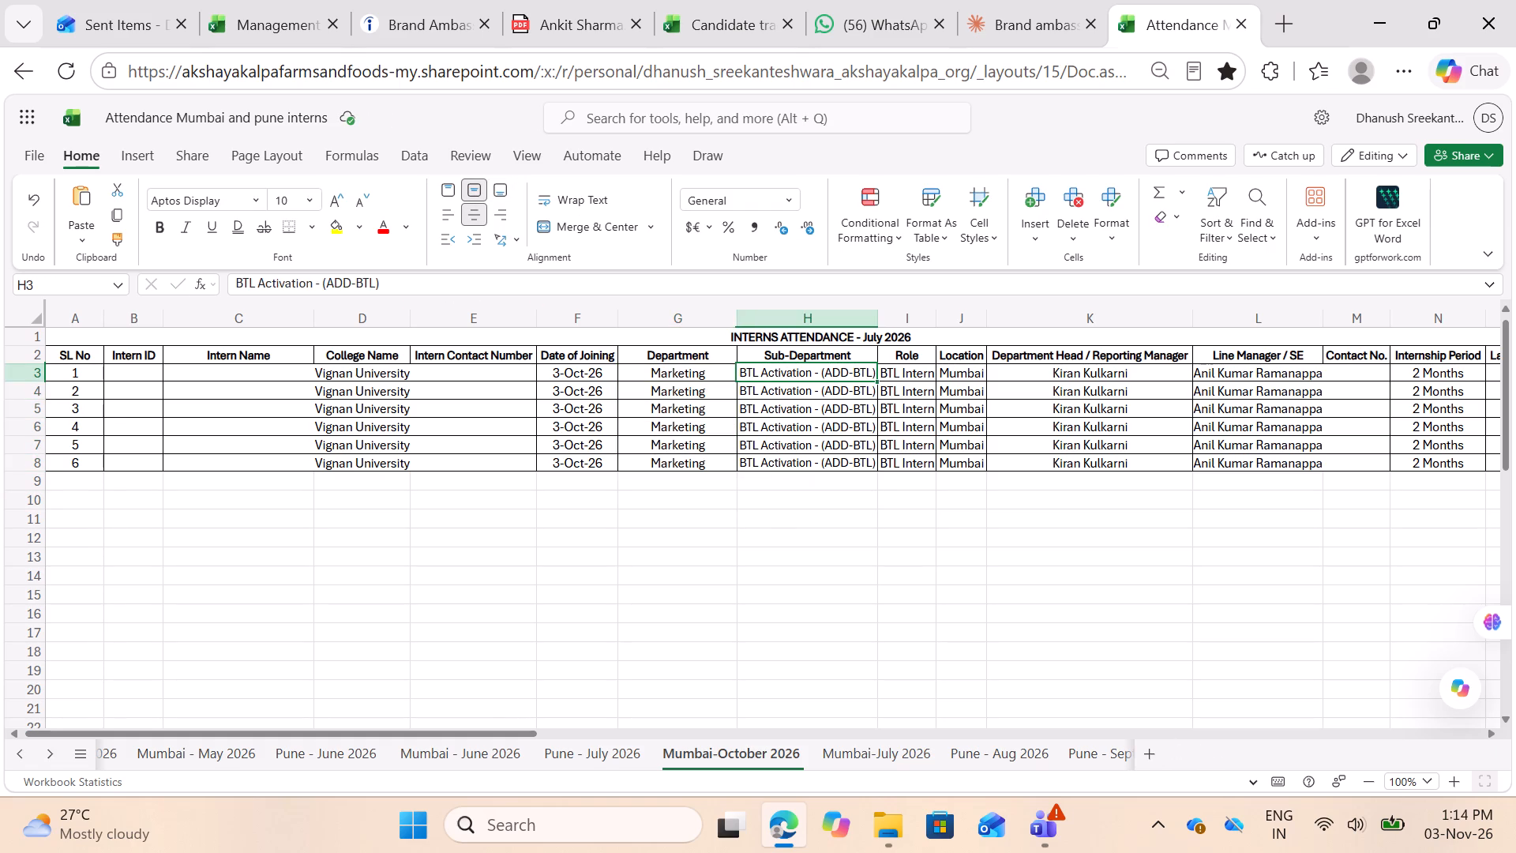
left_click(422, 277)
key("BackSpace")
key("BackSpace")
key("BackSpace")
key("BackSpace")
key("BackSpace")
key("BackSpace")
key("BackSpace")
key("BackSpace")
key("BackSpace")
key("BackSpace")
key("BackSpace")
key("BackSpace")
key("BackSpace")
key("BackSpace")
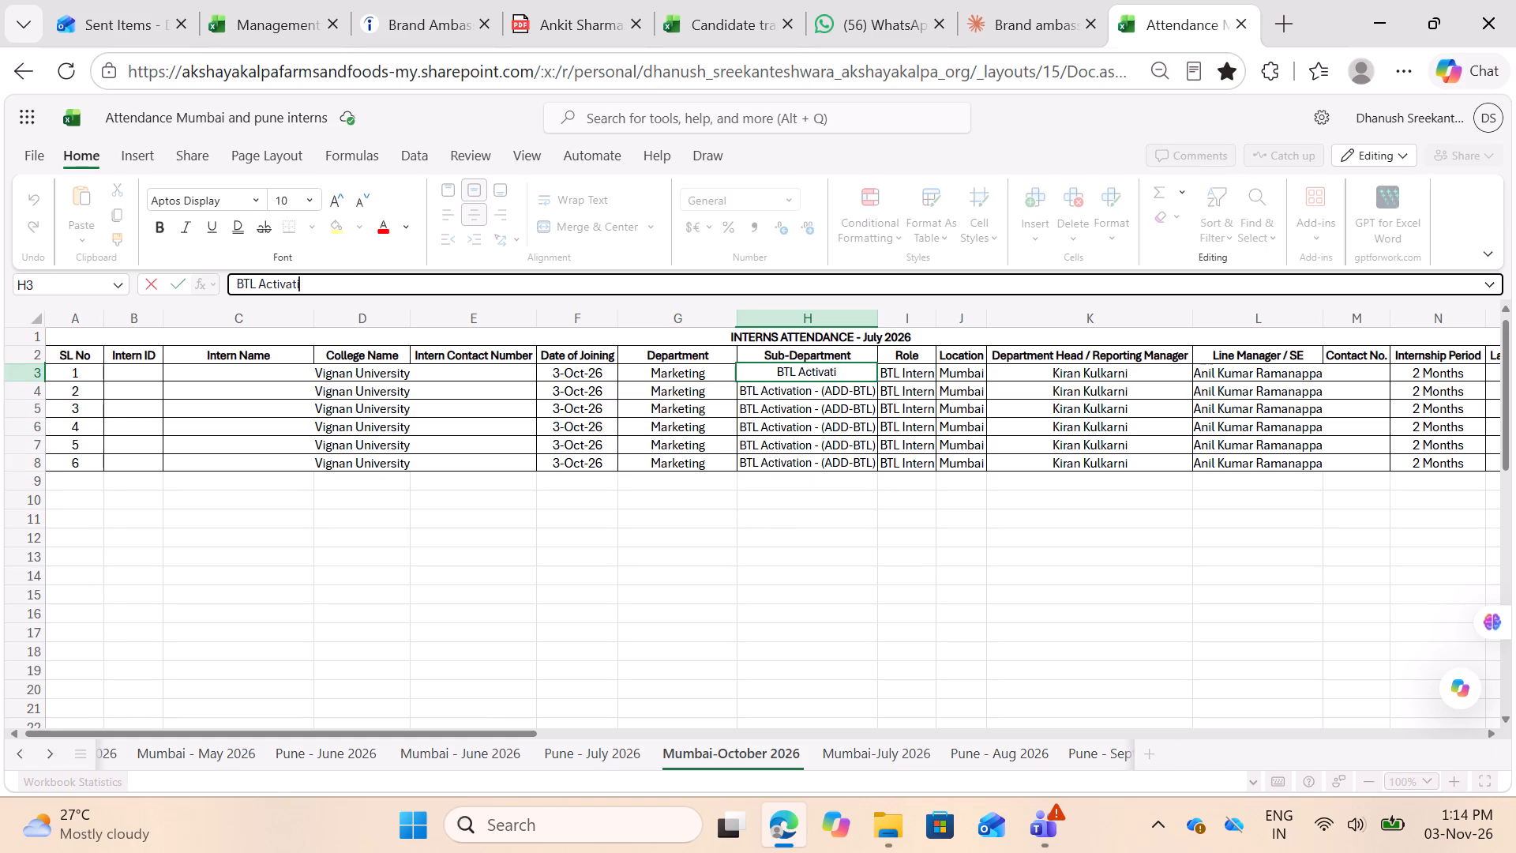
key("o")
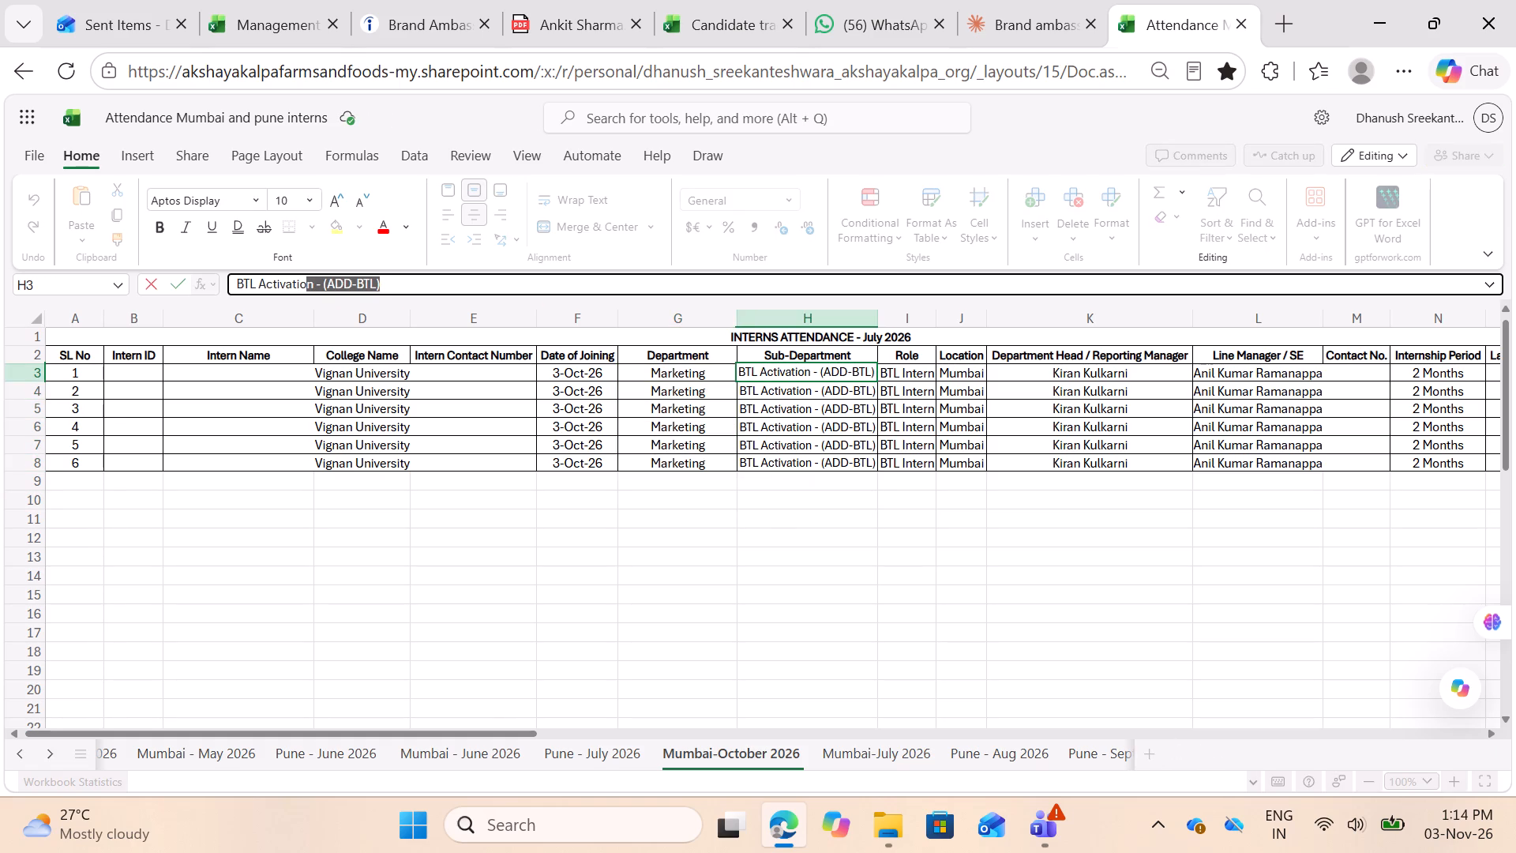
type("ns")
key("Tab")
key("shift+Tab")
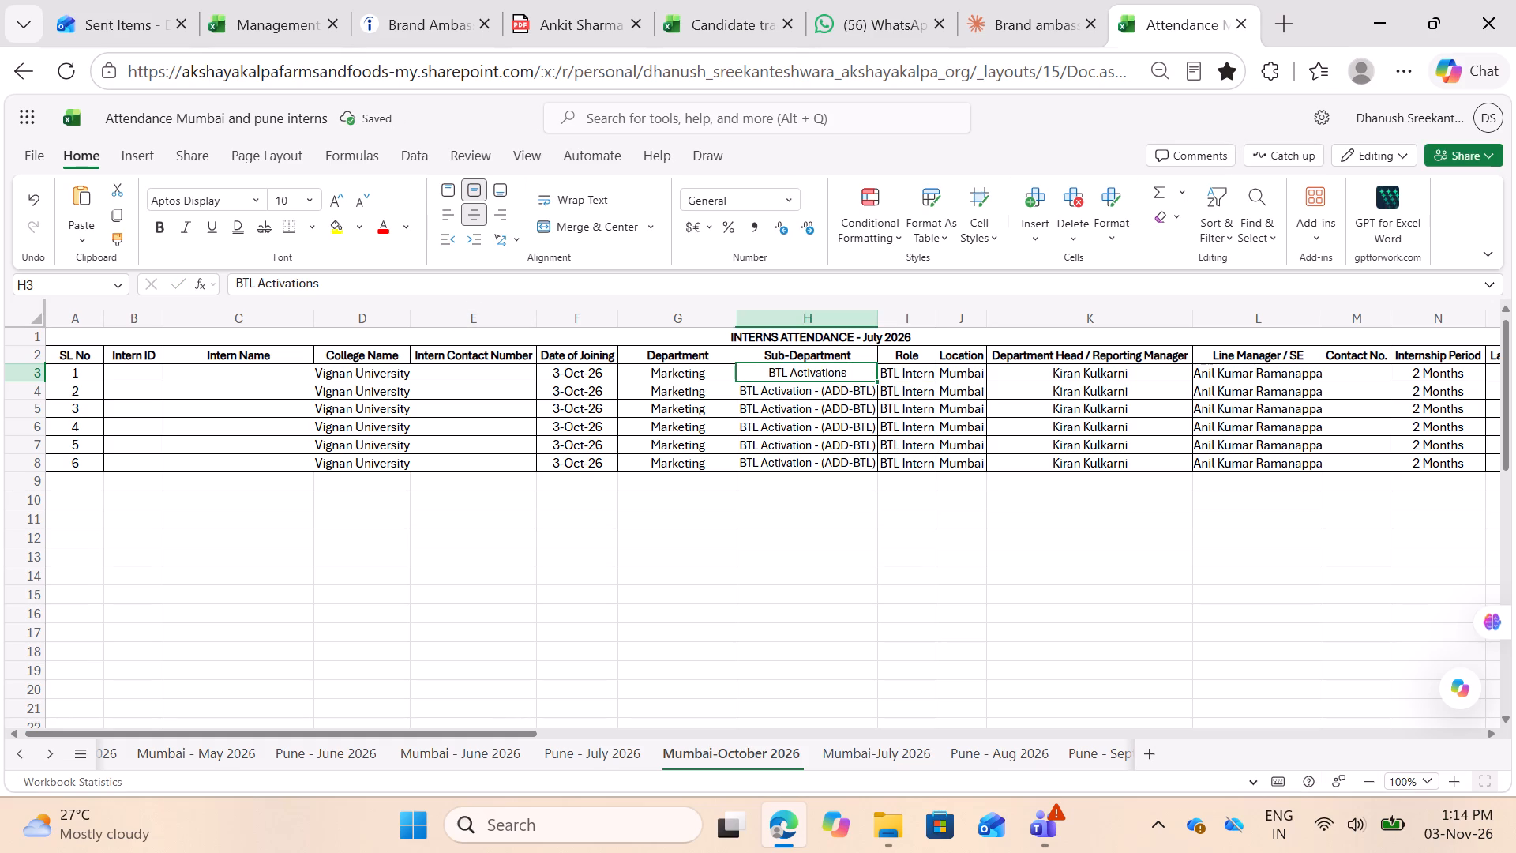
left_click_drag(876, 383, 877, 450)
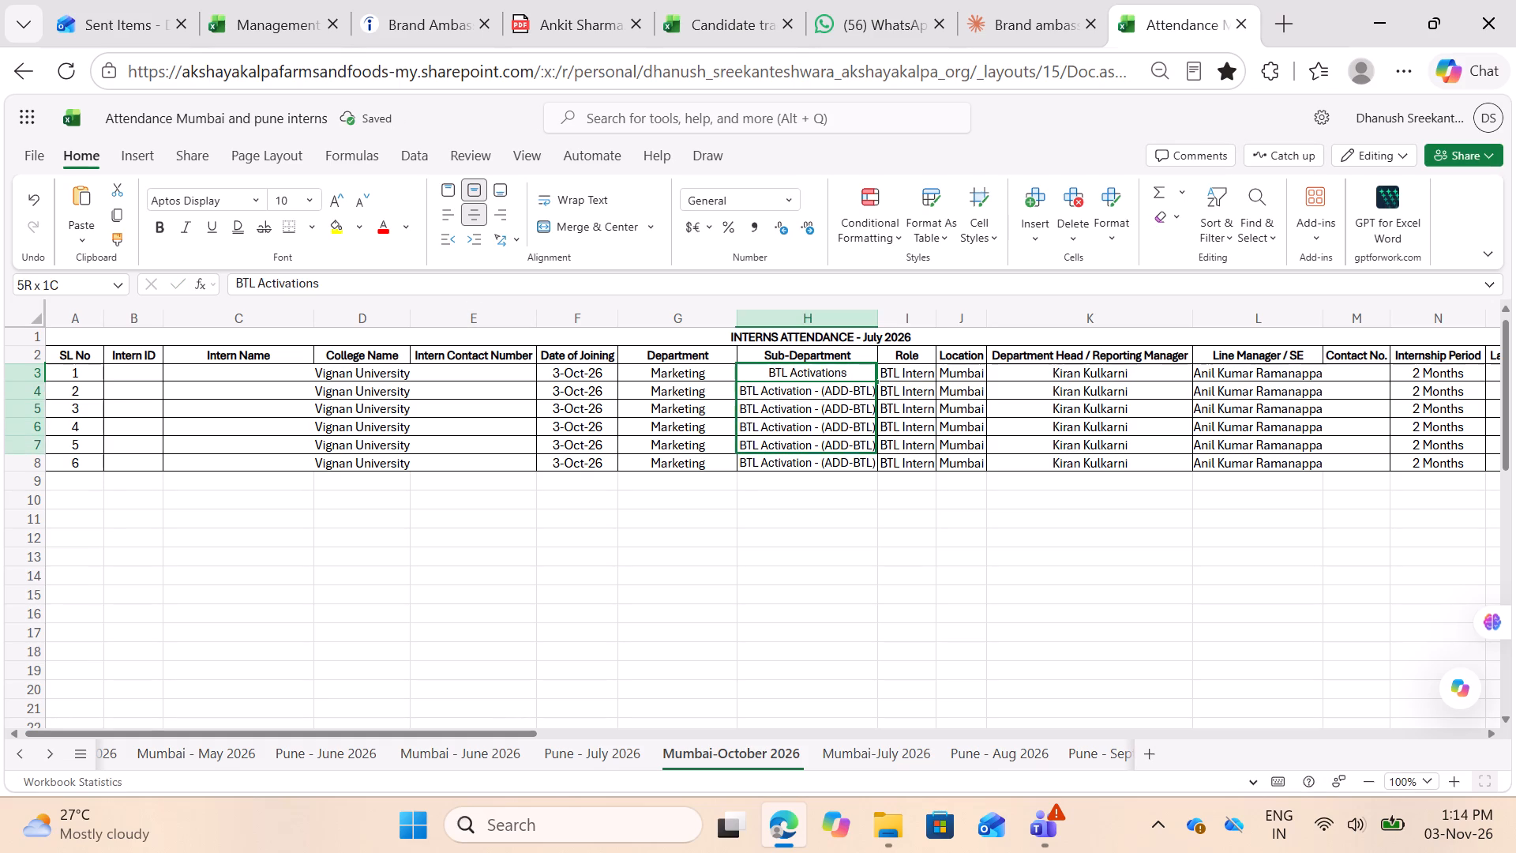
left_click_drag(877, 450, 876, 457)
Set the Role to Marketing Intern for all six interns in cells I3 to I8.
left_click(917, 381)
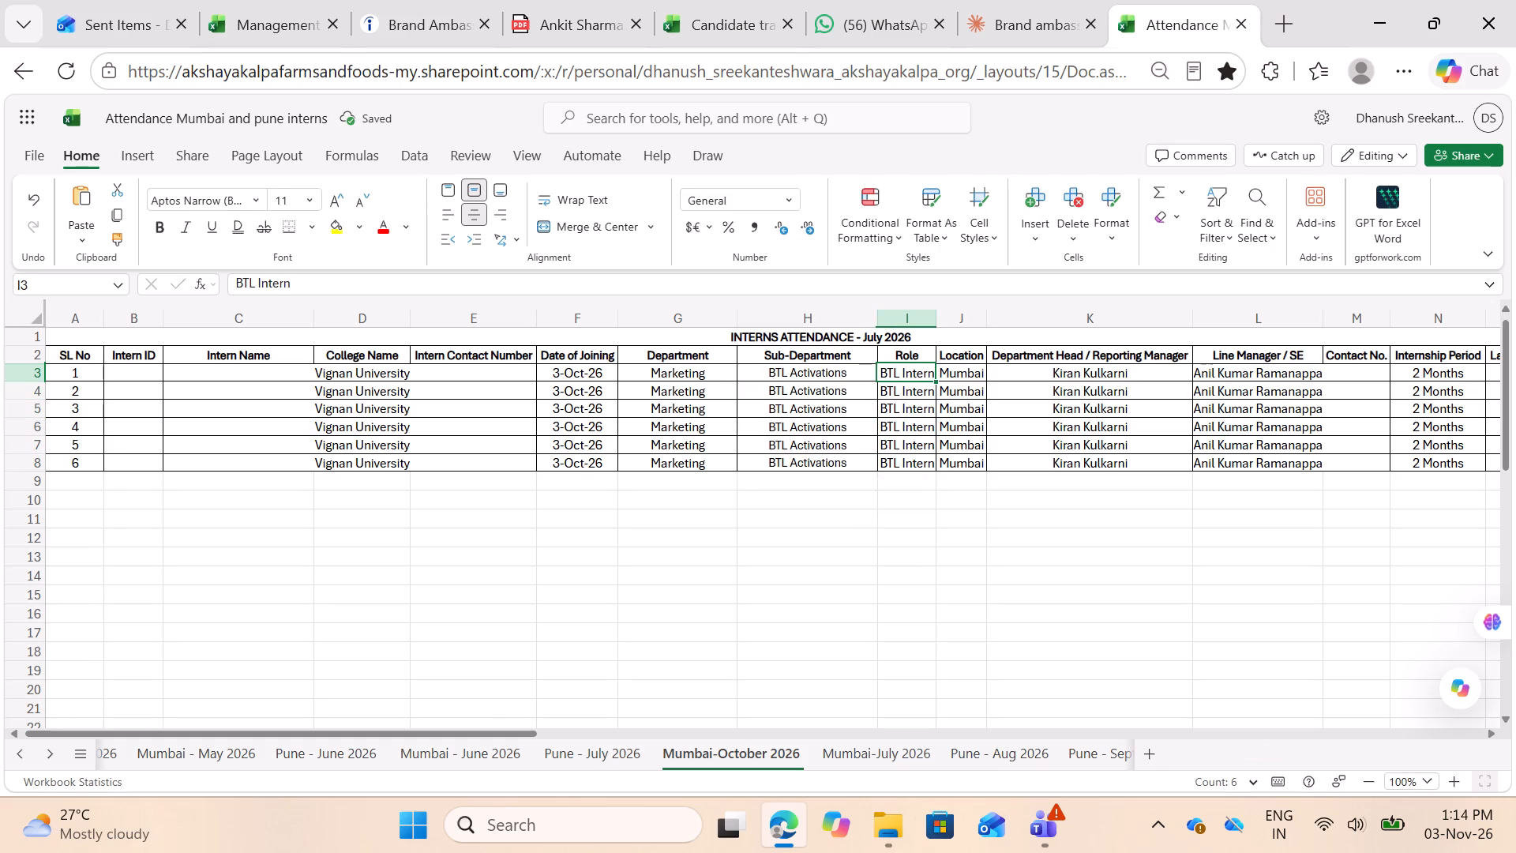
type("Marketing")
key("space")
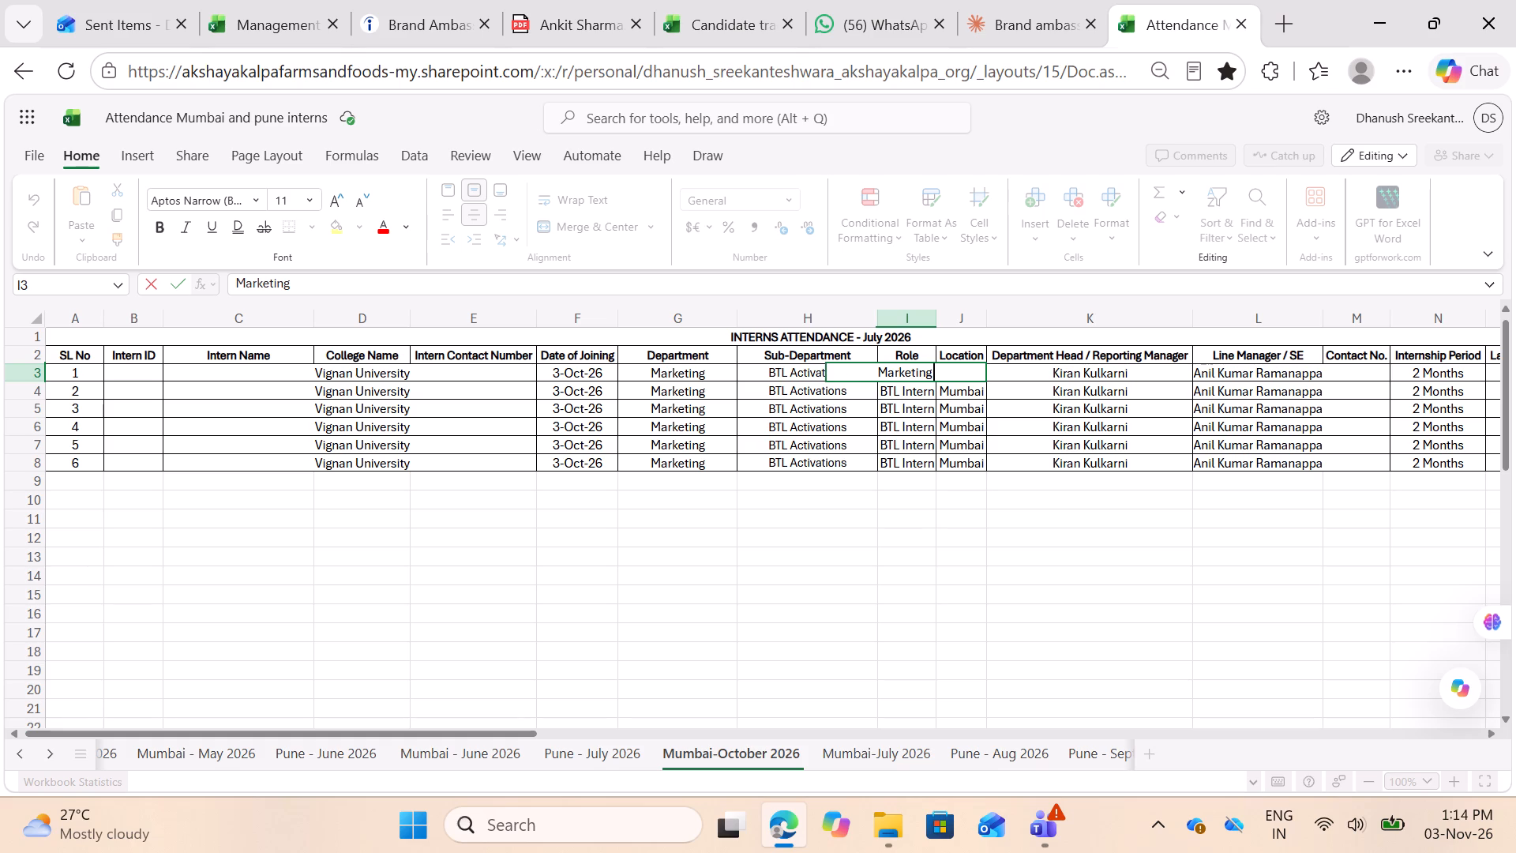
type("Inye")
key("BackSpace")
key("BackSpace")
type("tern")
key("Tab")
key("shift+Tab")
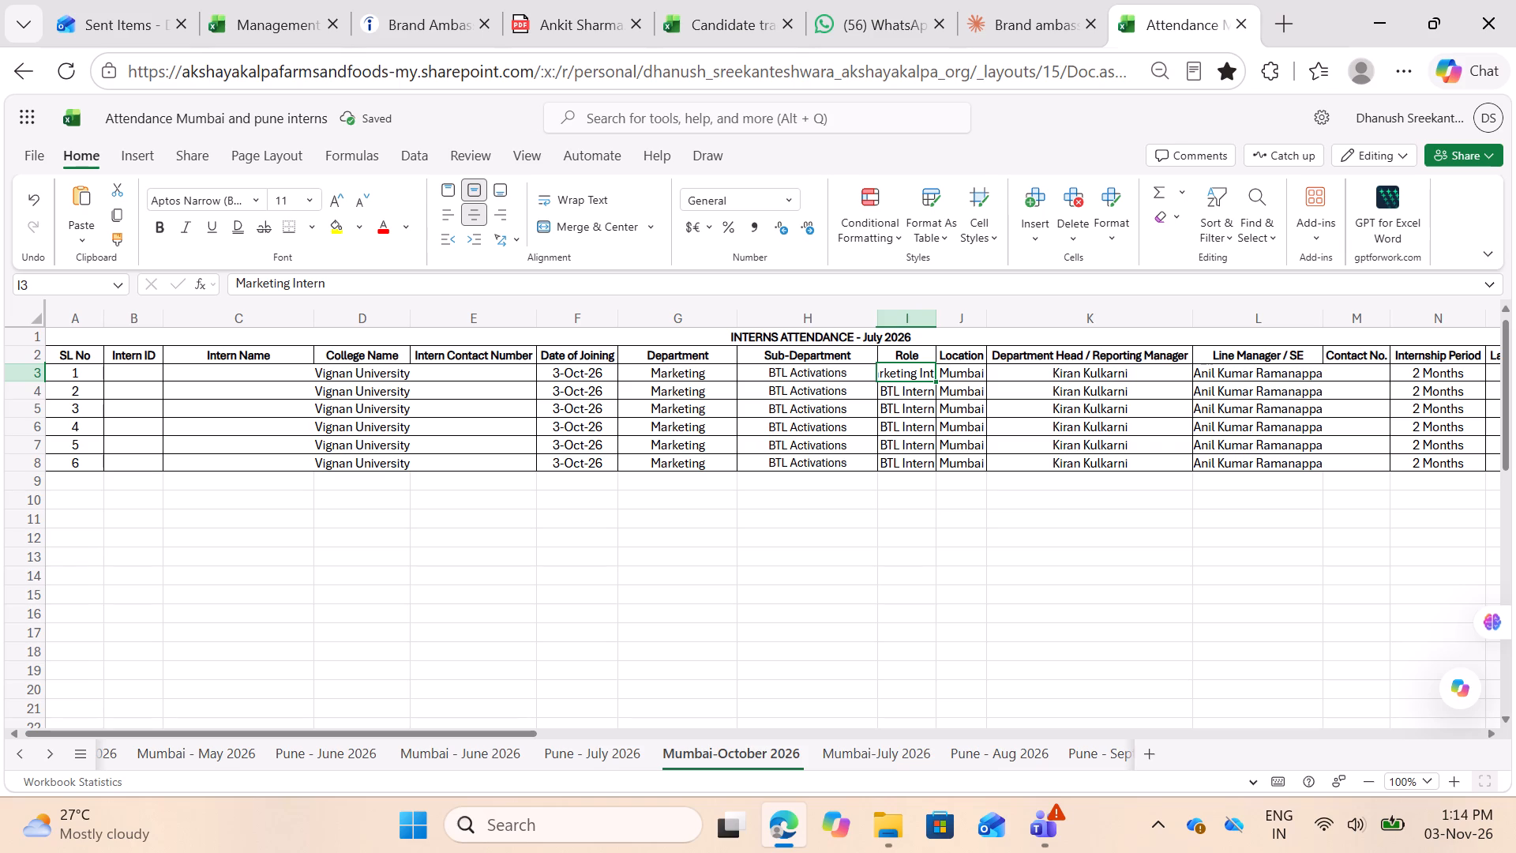
left_click_drag(935, 381, 935, 458)
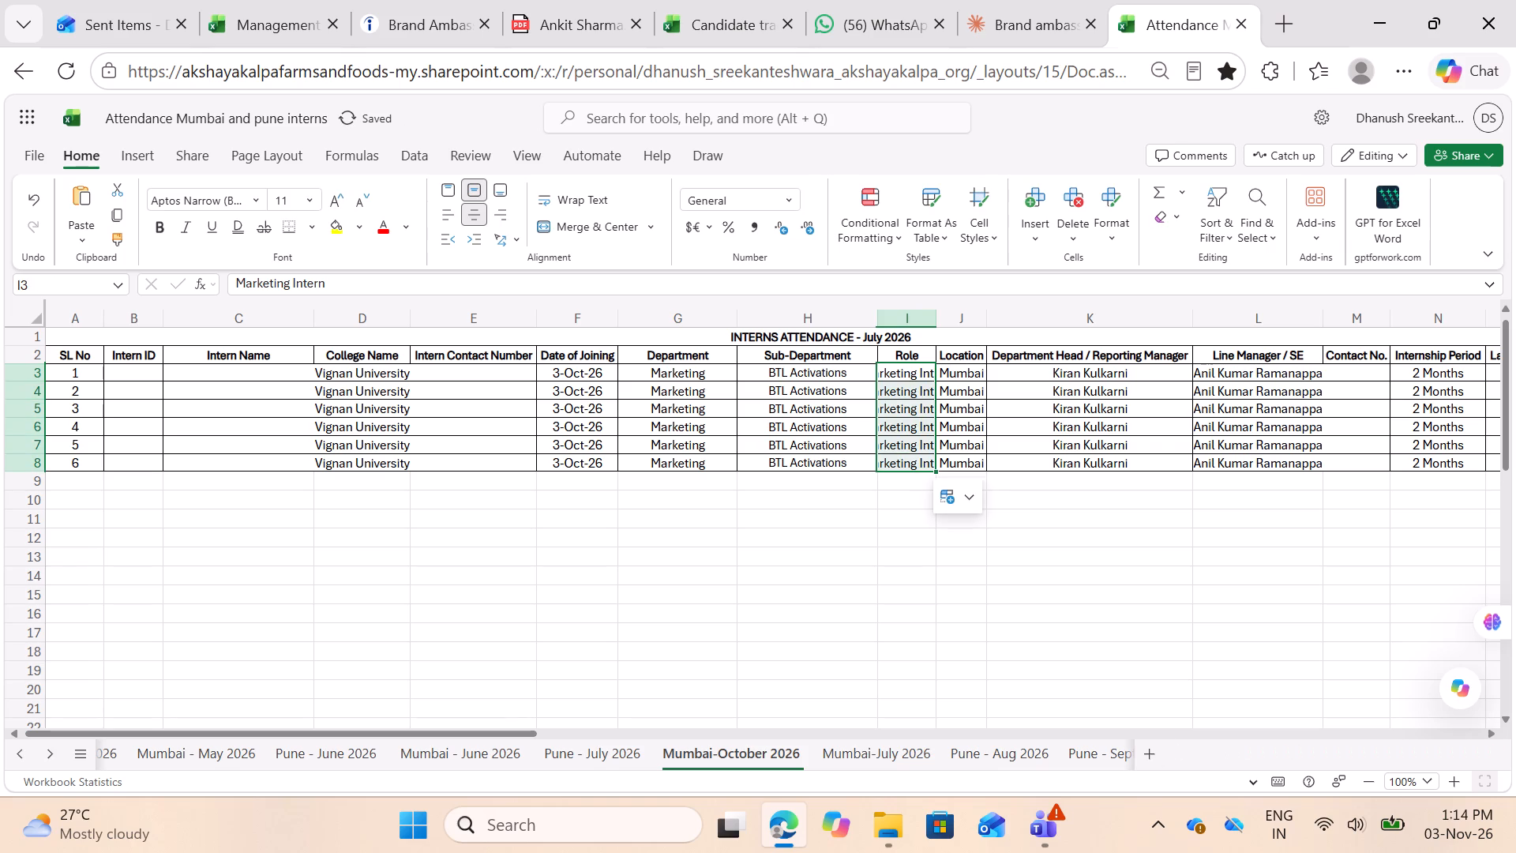
Fit the width of the Role column to its contents.
double_click(936, 318)
left_click(934, 490)
Enter the new line manager's name under Line Manager / SE for all six interns in cells L3 to L8.
scroll(1030, 396, "left", 1)
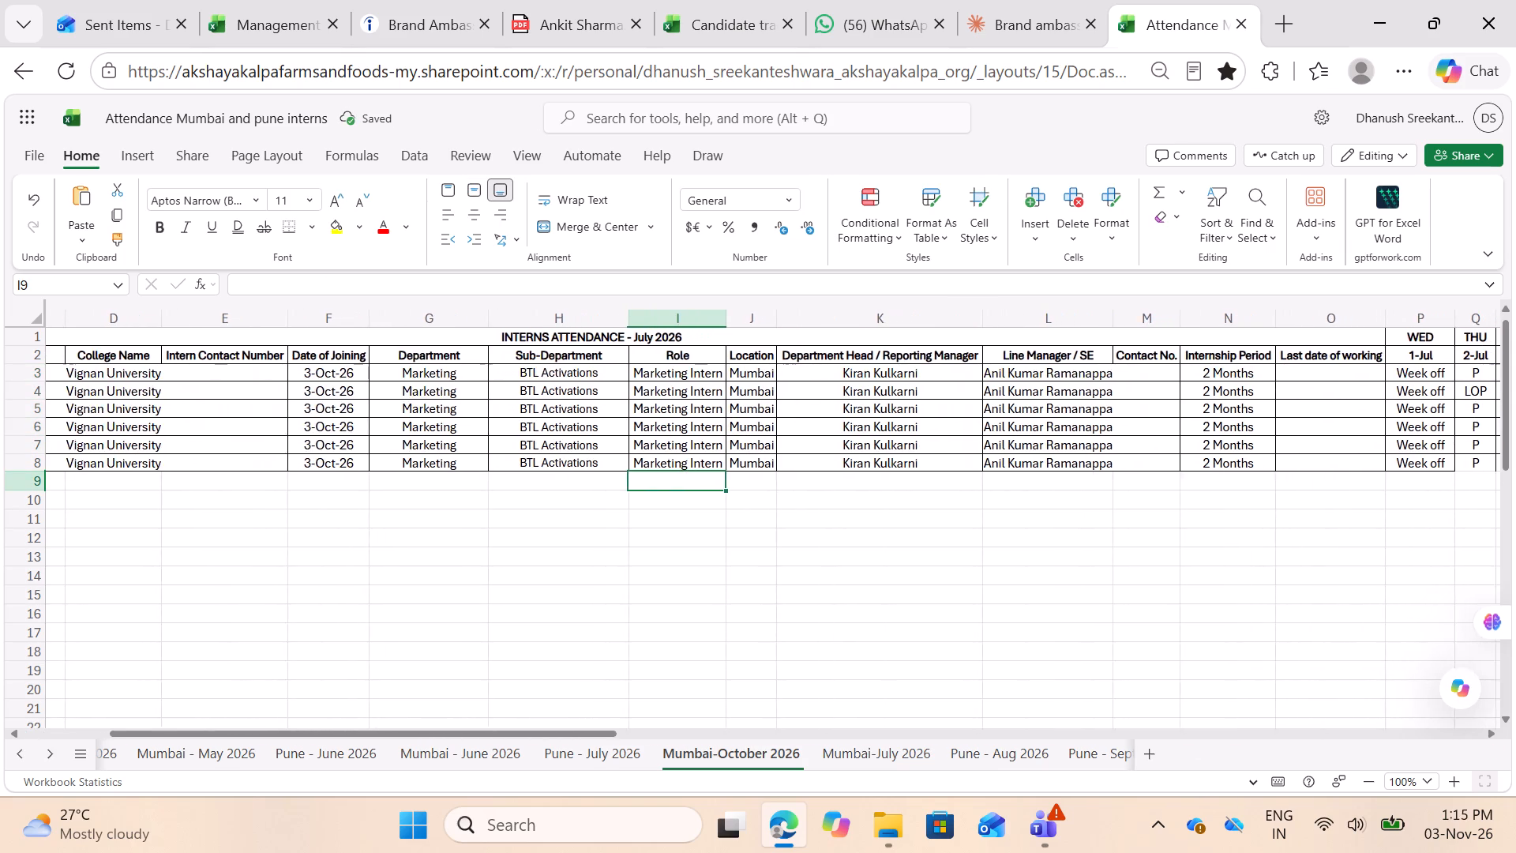
scroll(1026, 396, "left", 1)
scroll(963, 410, "left", 2)
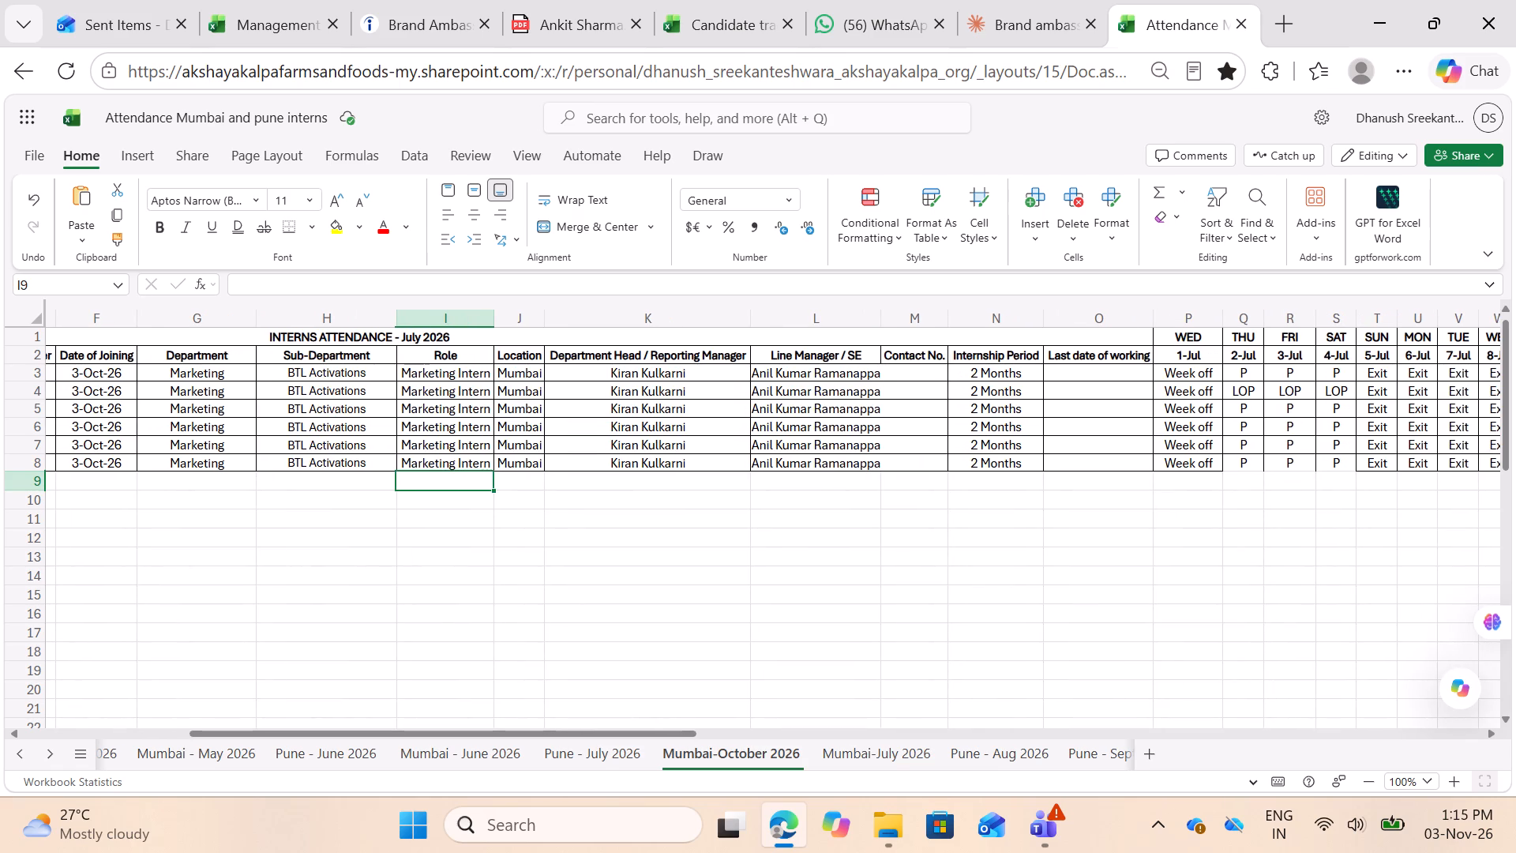
left_click(869, 370)
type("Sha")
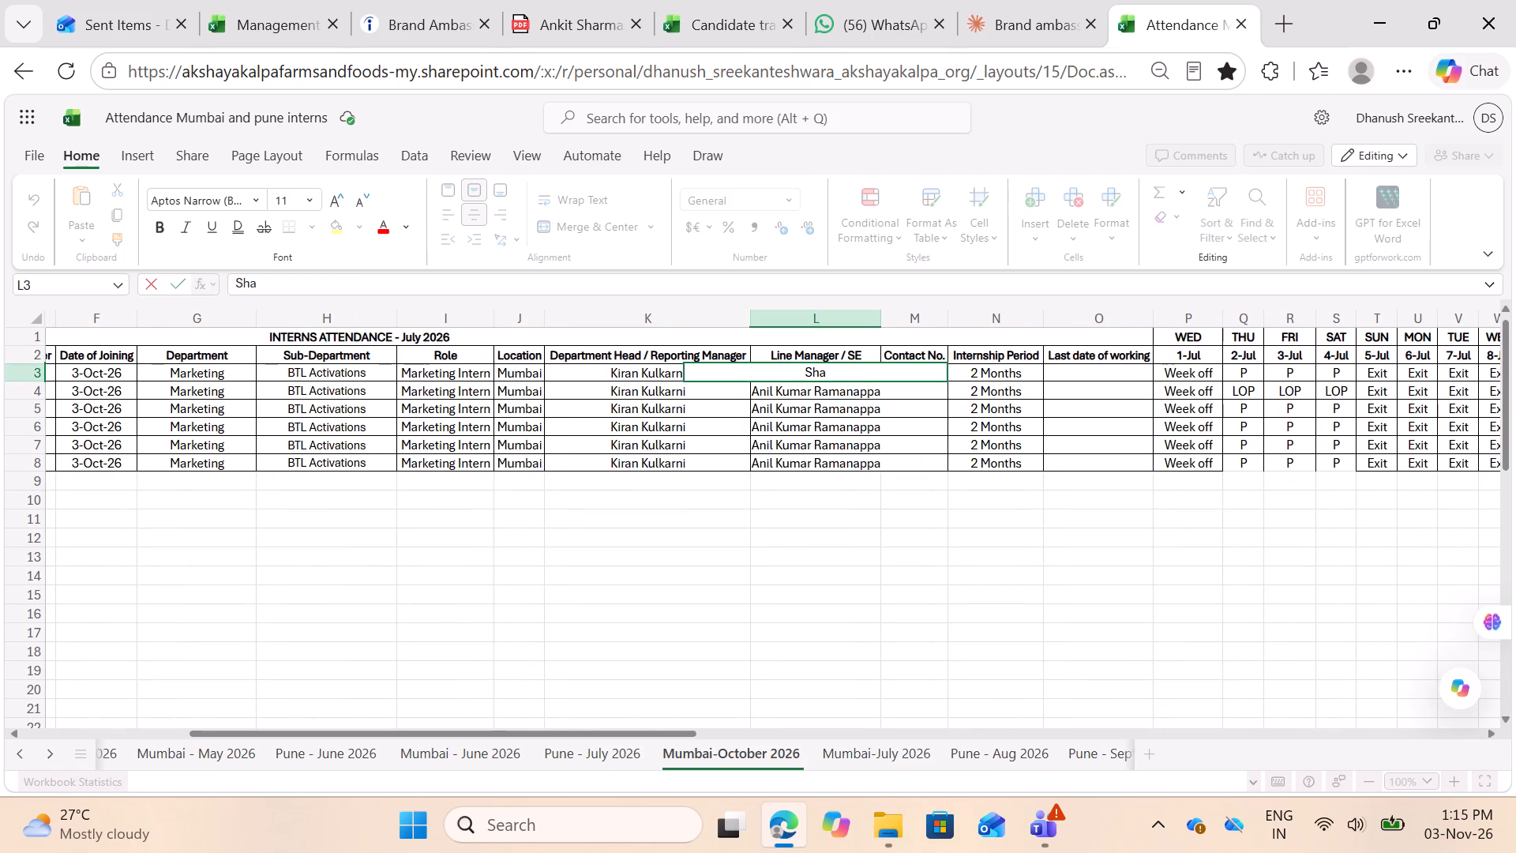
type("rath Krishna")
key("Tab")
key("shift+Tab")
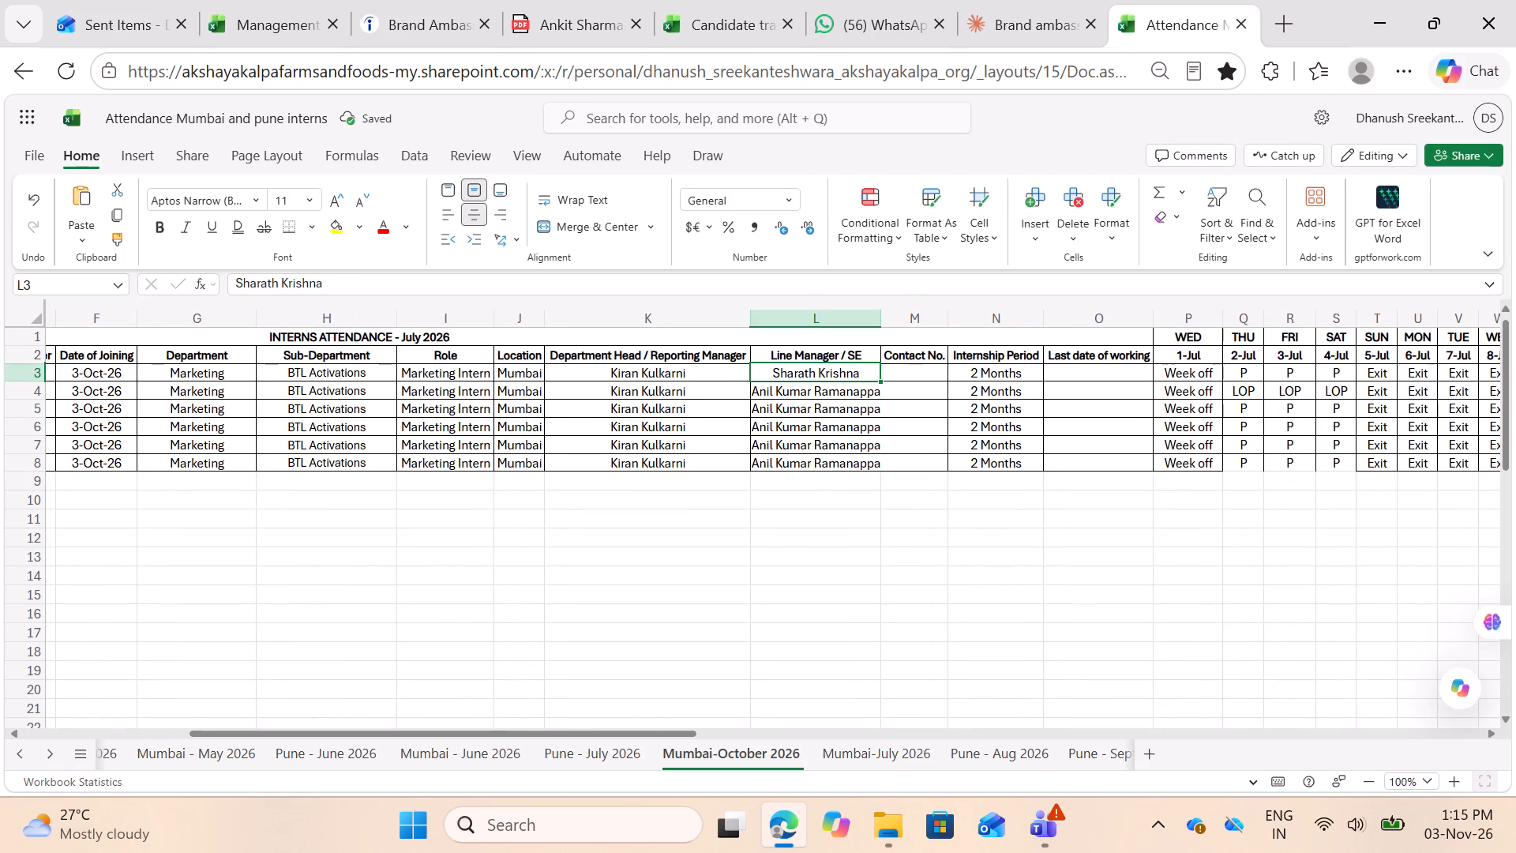
left_click_drag(880, 381, 872, 466)
left_click(936, 518)
Review the adapted intern records across the columns of the Mumbai-October 2026 sheet.
scroll(752, 563, "right", 4)
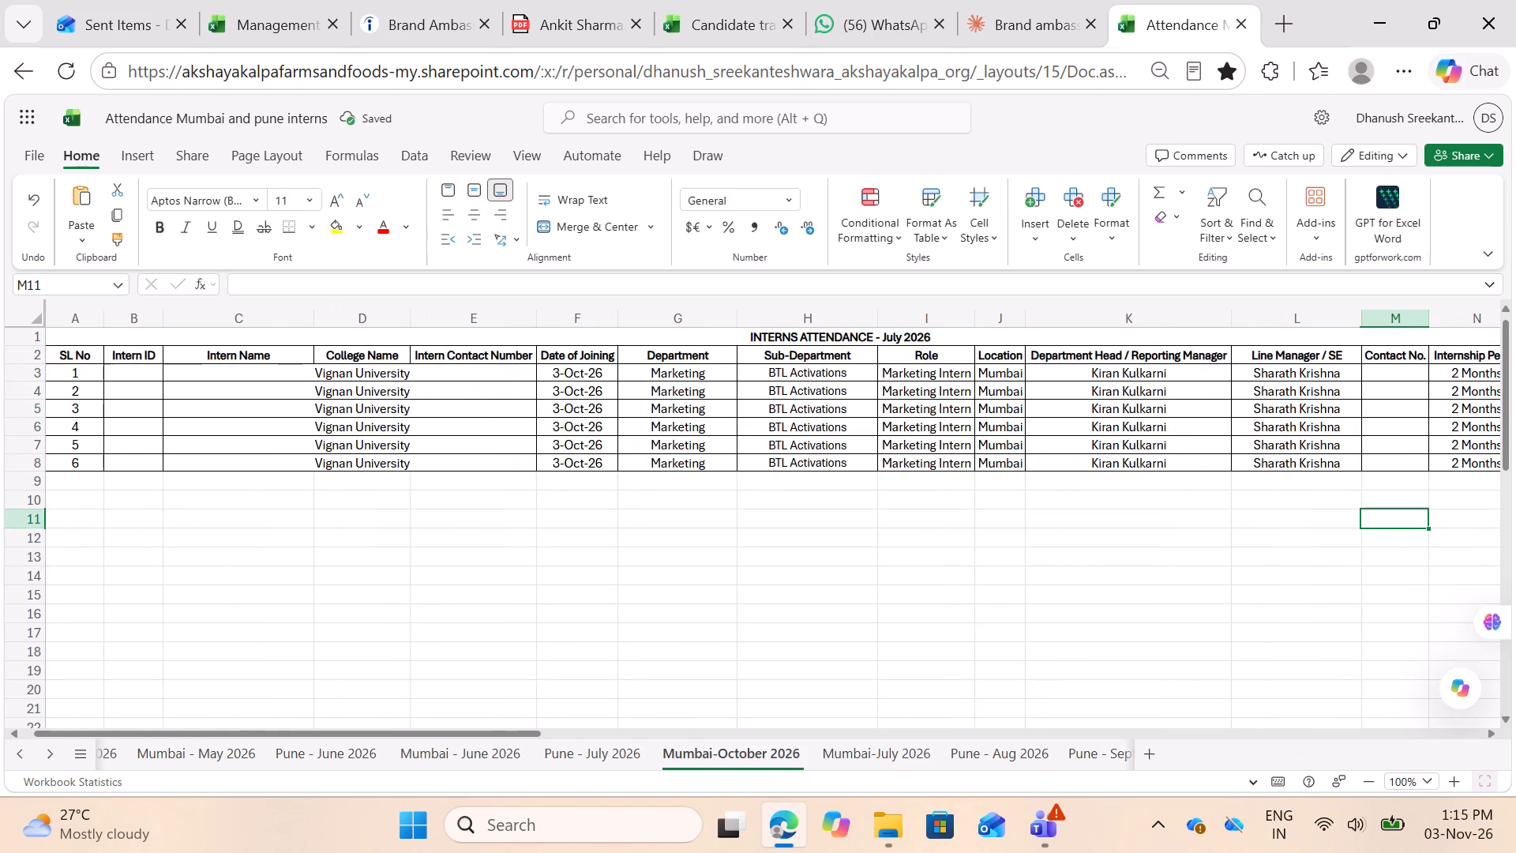
scroll(1218, 524, "left", 2)
scroll(1218, 524, "right", 1)
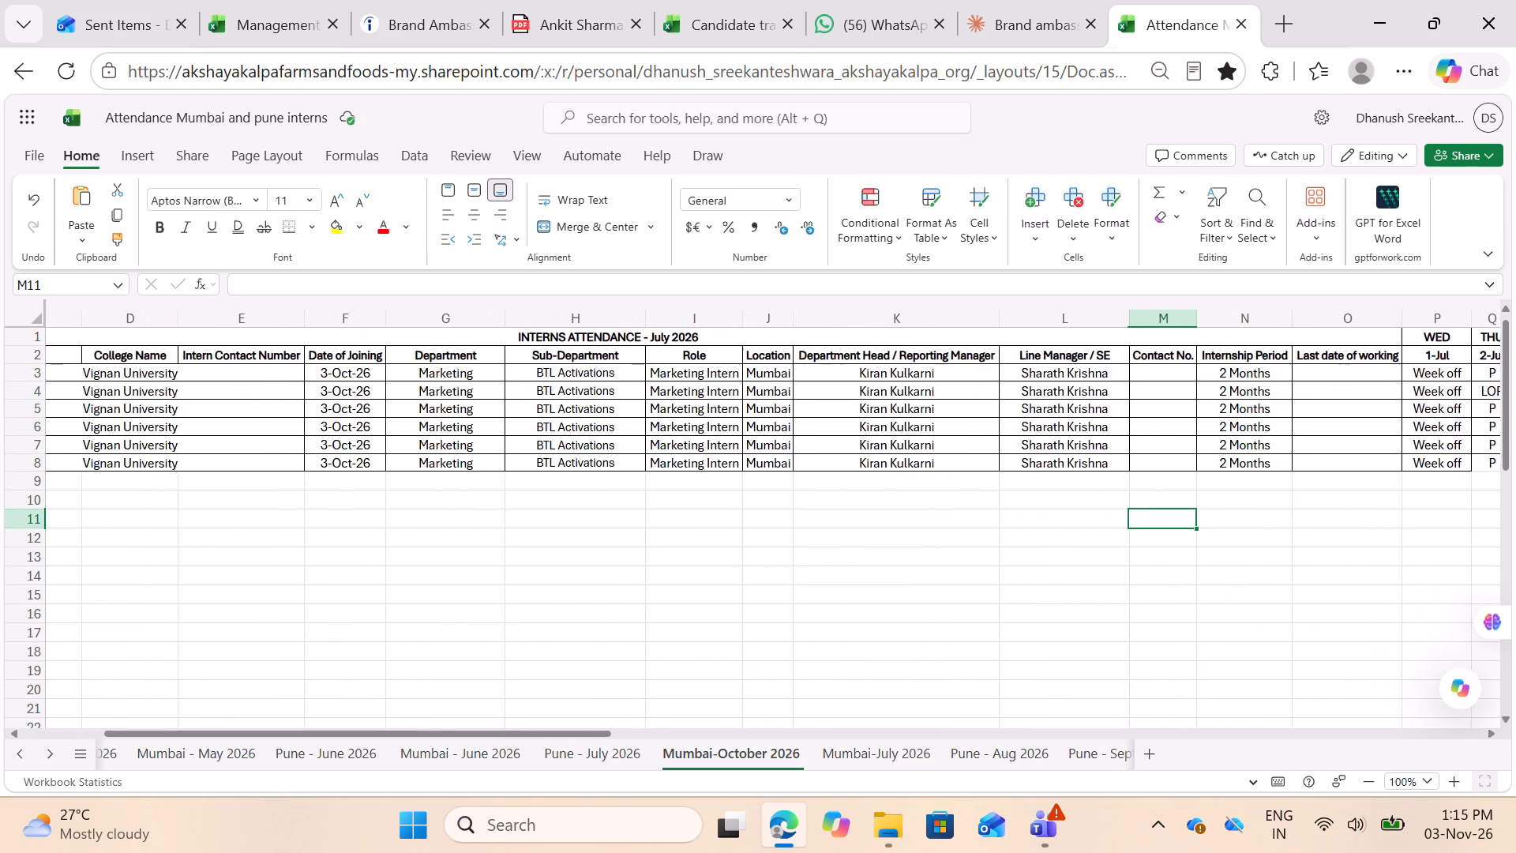
scroll(1218, 524, "right", 1)
left_click(497, 321)
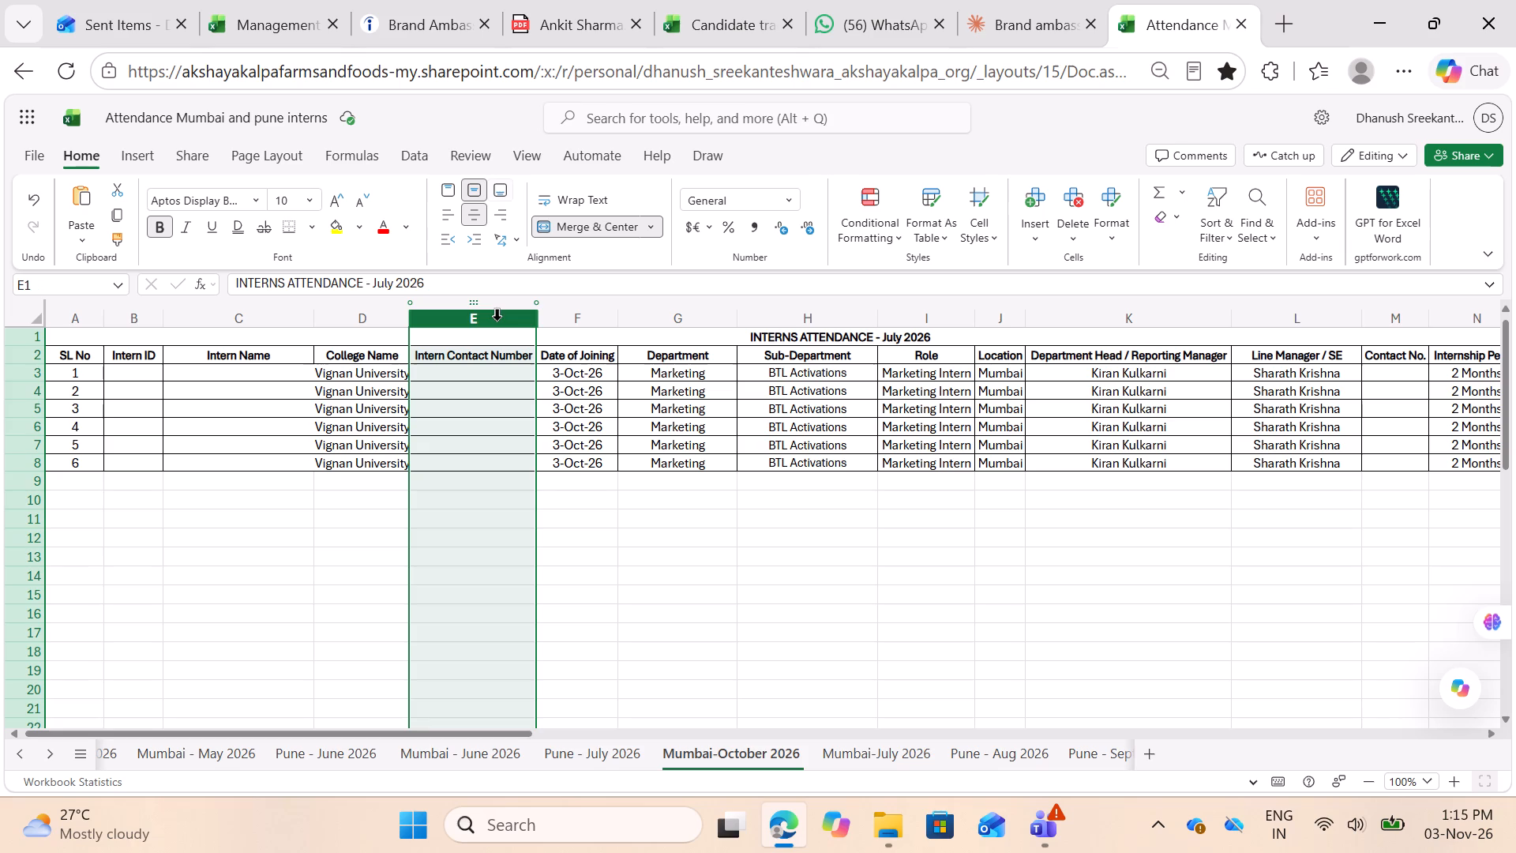
scroll(1330, 535, "left", 3)
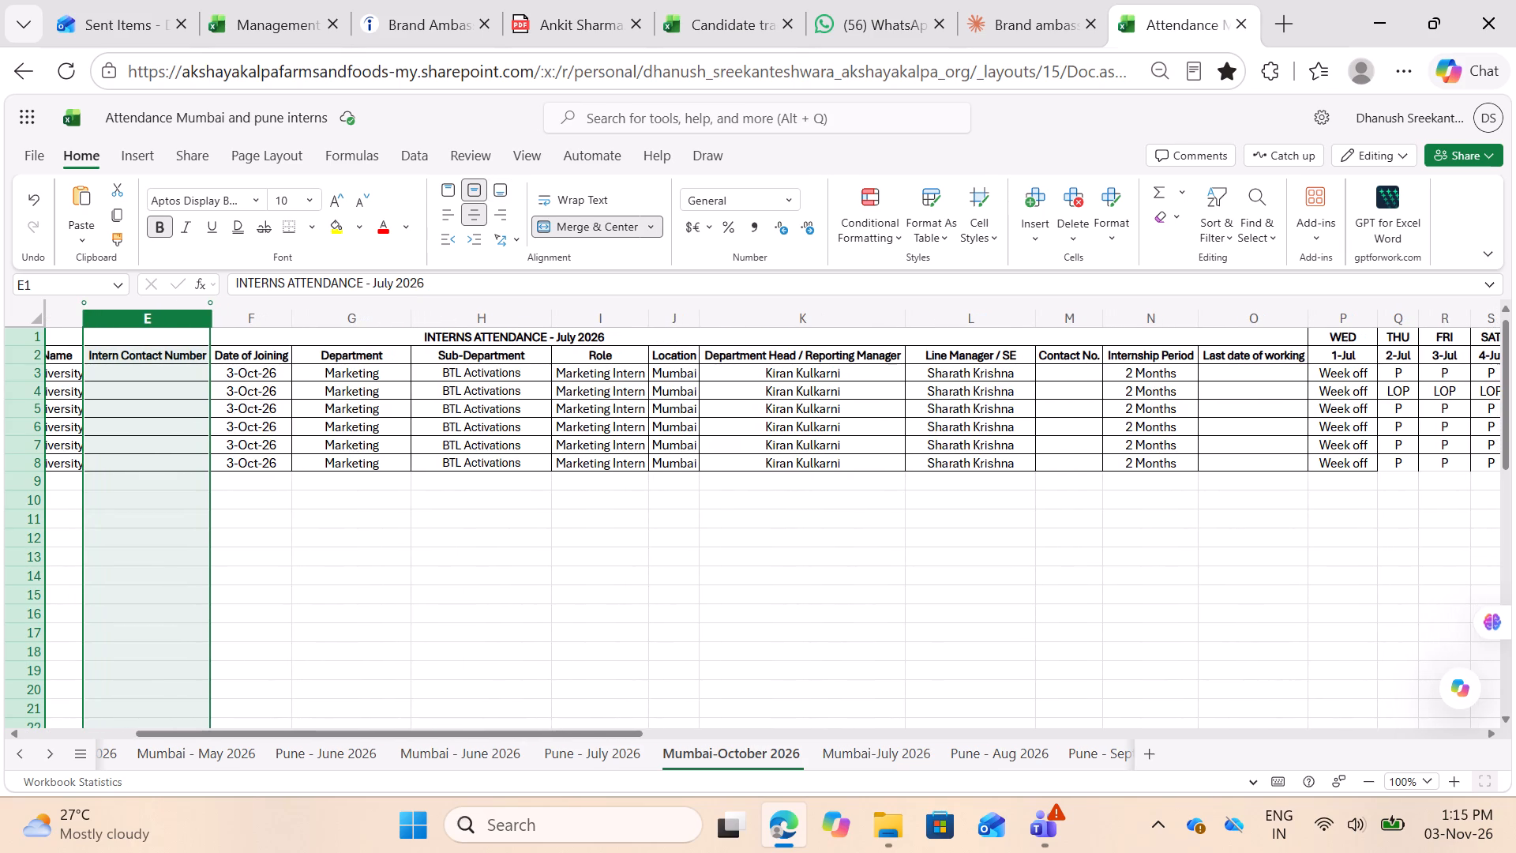
scroll(1144, 515, "left", 1)
left_click(1010, 505)
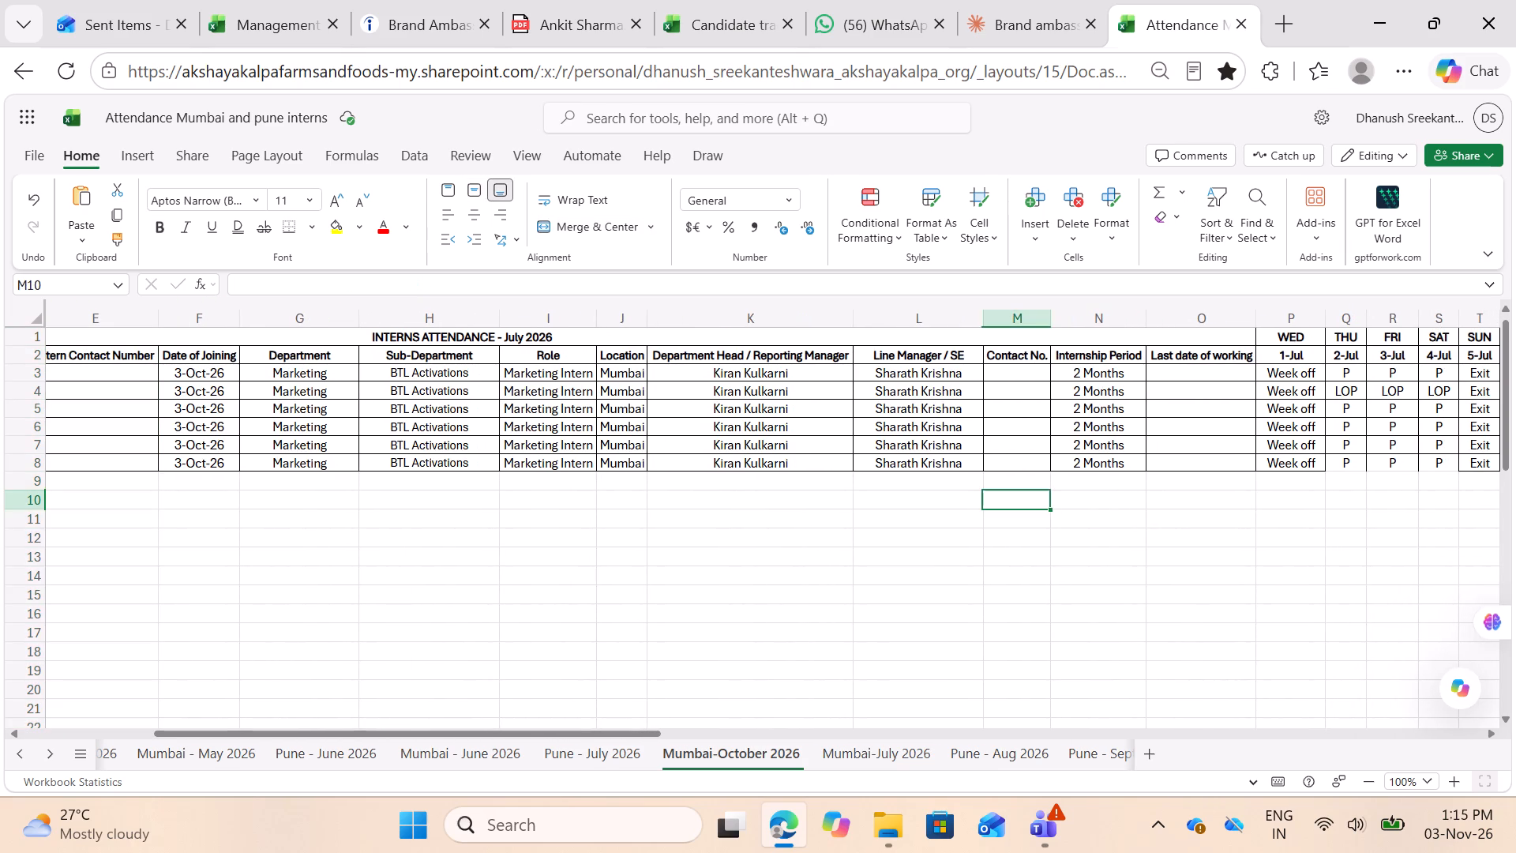
left_click(809, 517)
left_click(674, 537)
left_click_drag(559, 532, 571, 526)
left_click(692, 506)
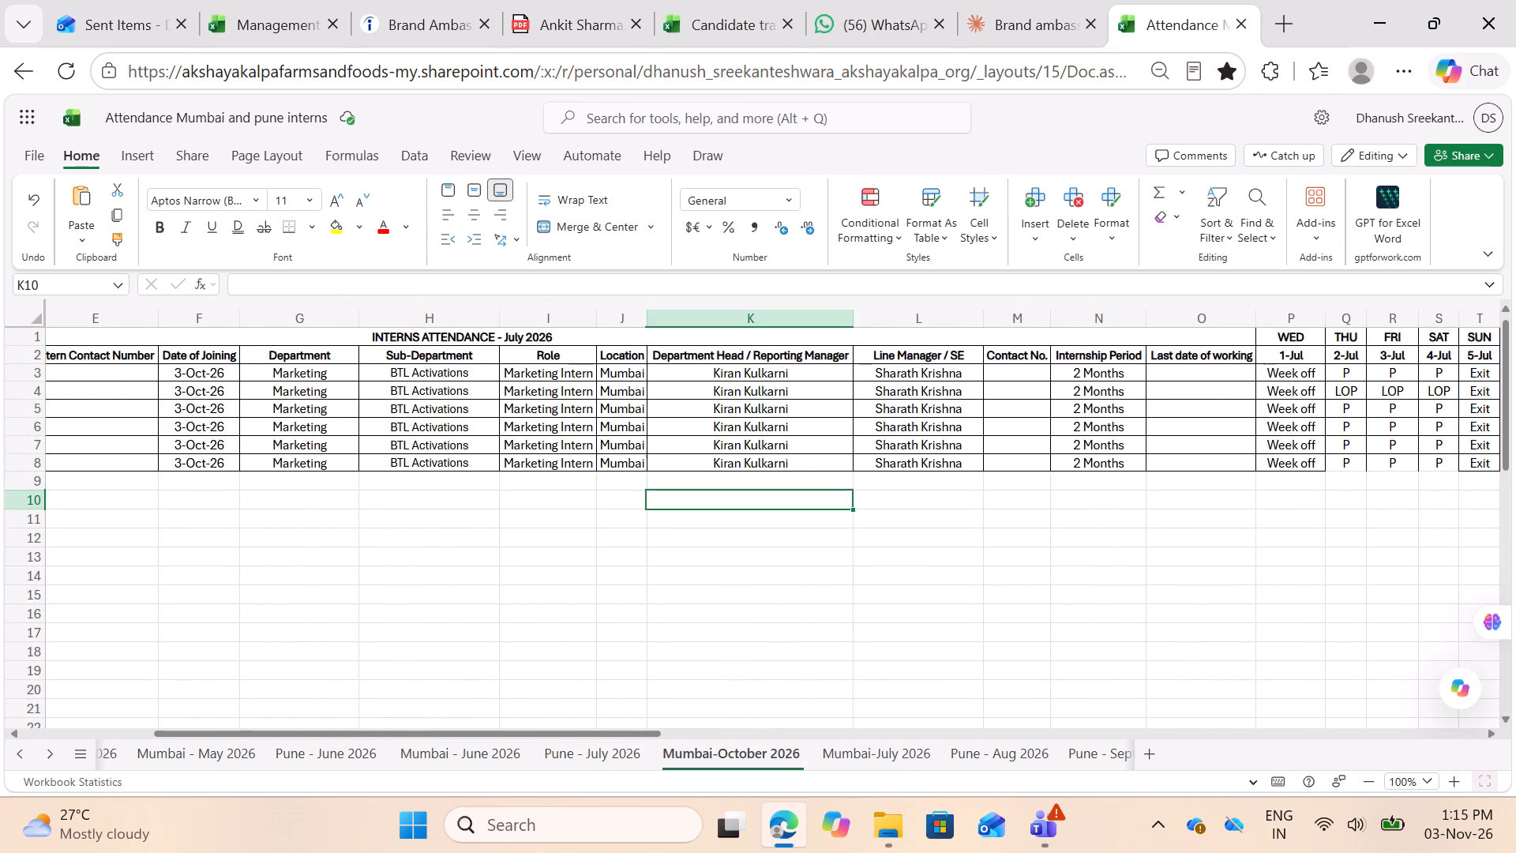
Move the Mumbai-October 2026 sheet to directly after the Mumbai-July 2026 sheet.
double_click(54, 760)
left_click(54, 760)
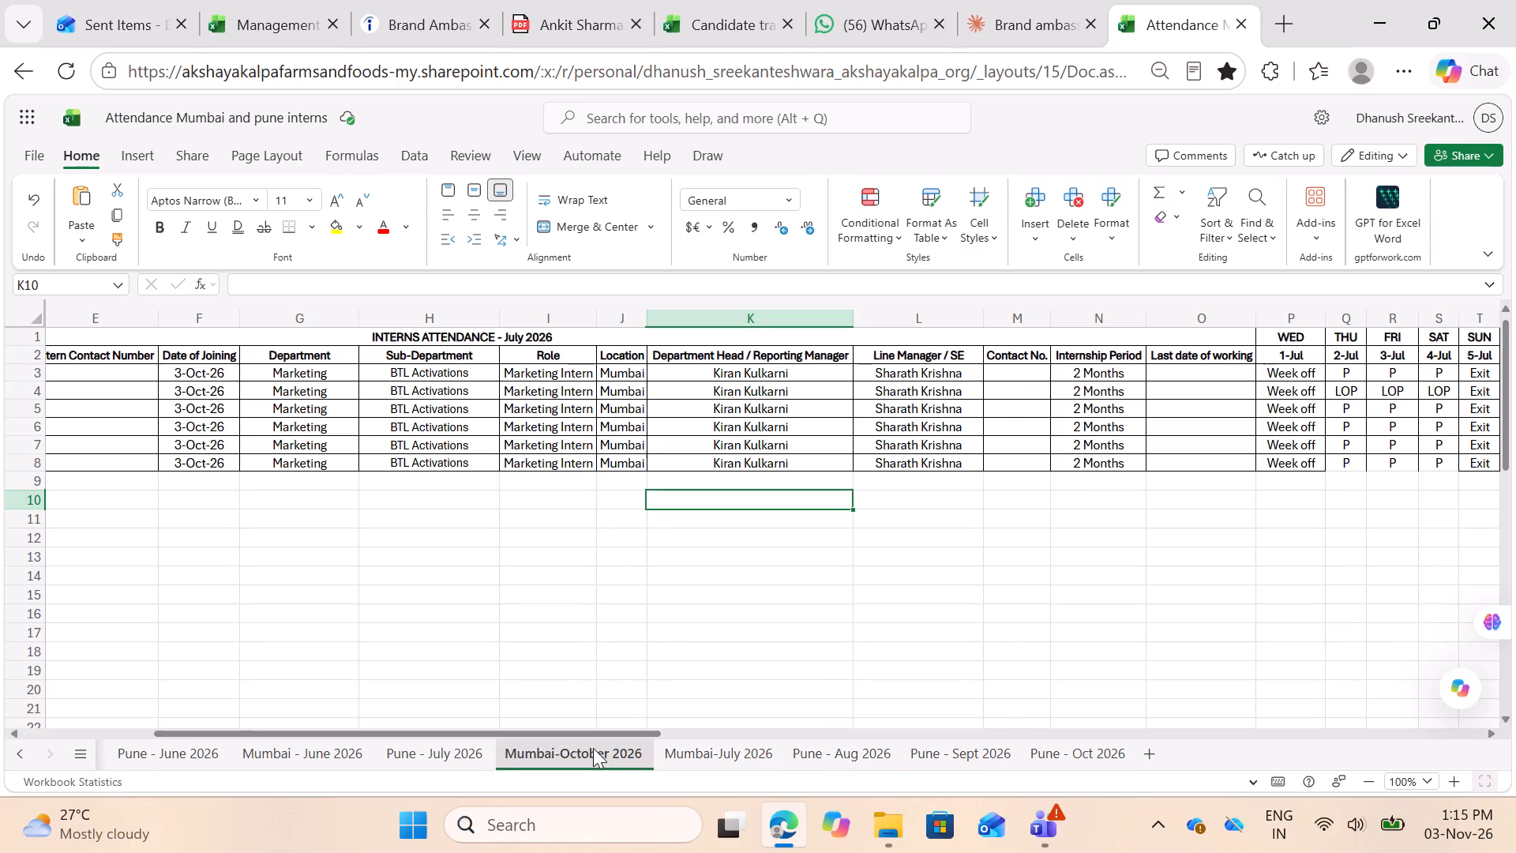
left_click_drag(593, 748, 711, 756)
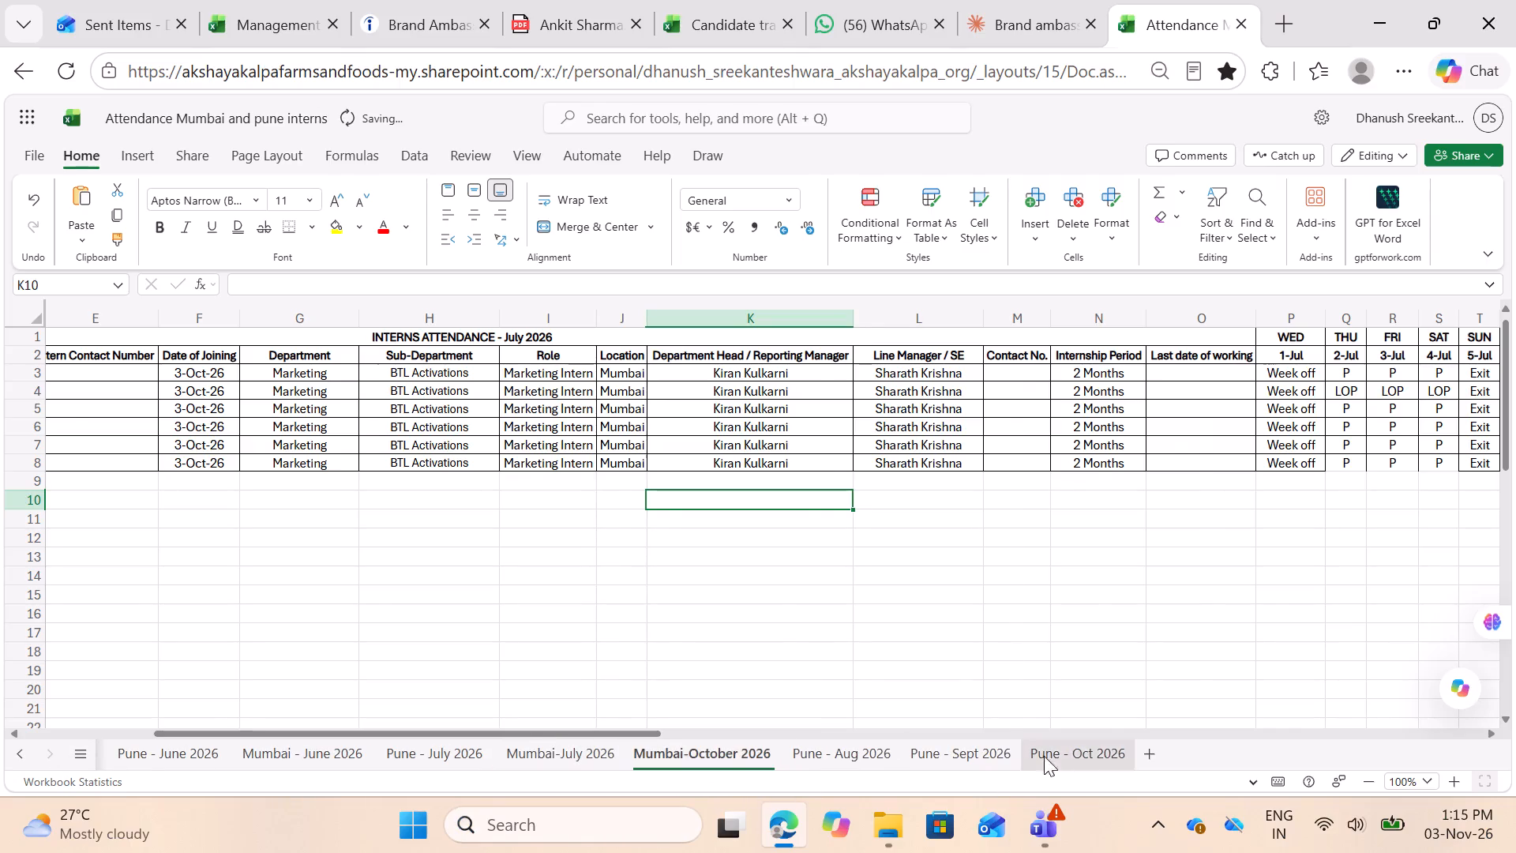
Open the Pune - Oct 2026 sheet to examine its October attendance records.
left_click(1071, 755)
scroll(556, 509, "right", 1)
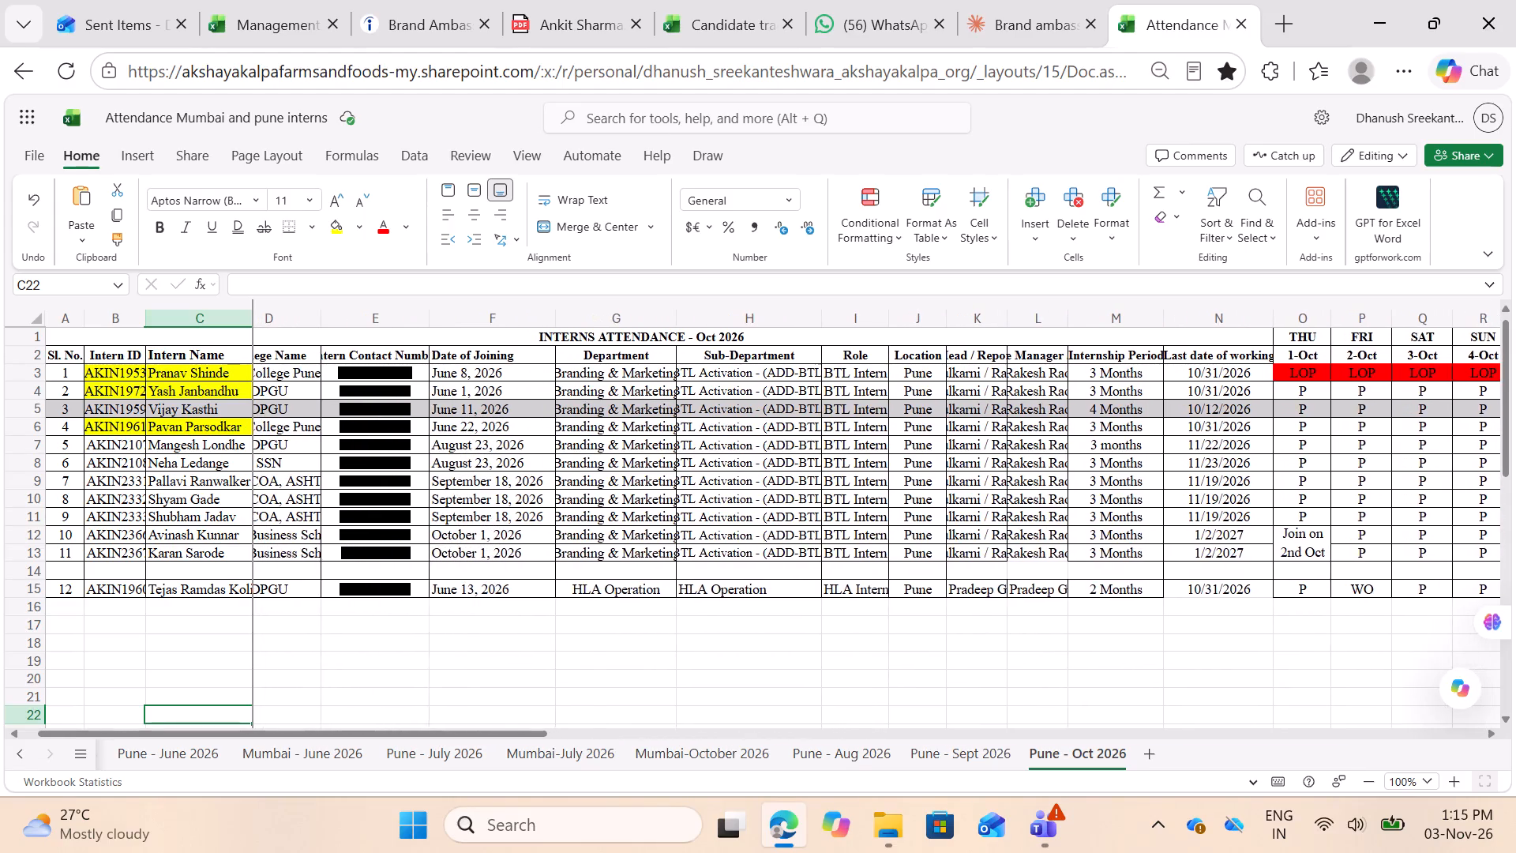
Check the joining and internship columns of the Pune - Oct 2026 sheet, and return to the Mumbai-October 2026 sheet.
scroll(1060, 553, "right", 2)
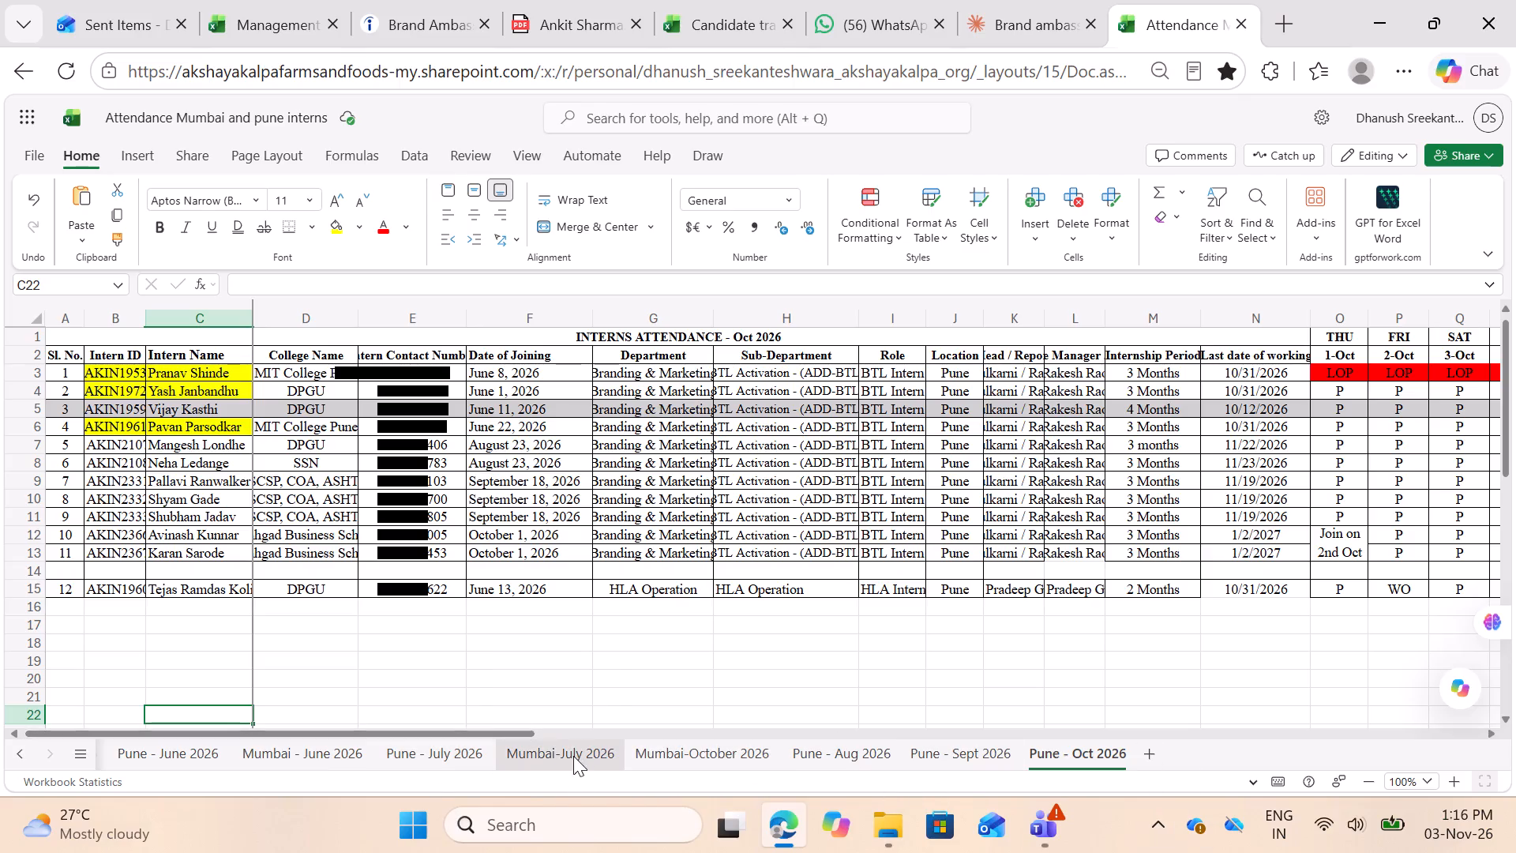
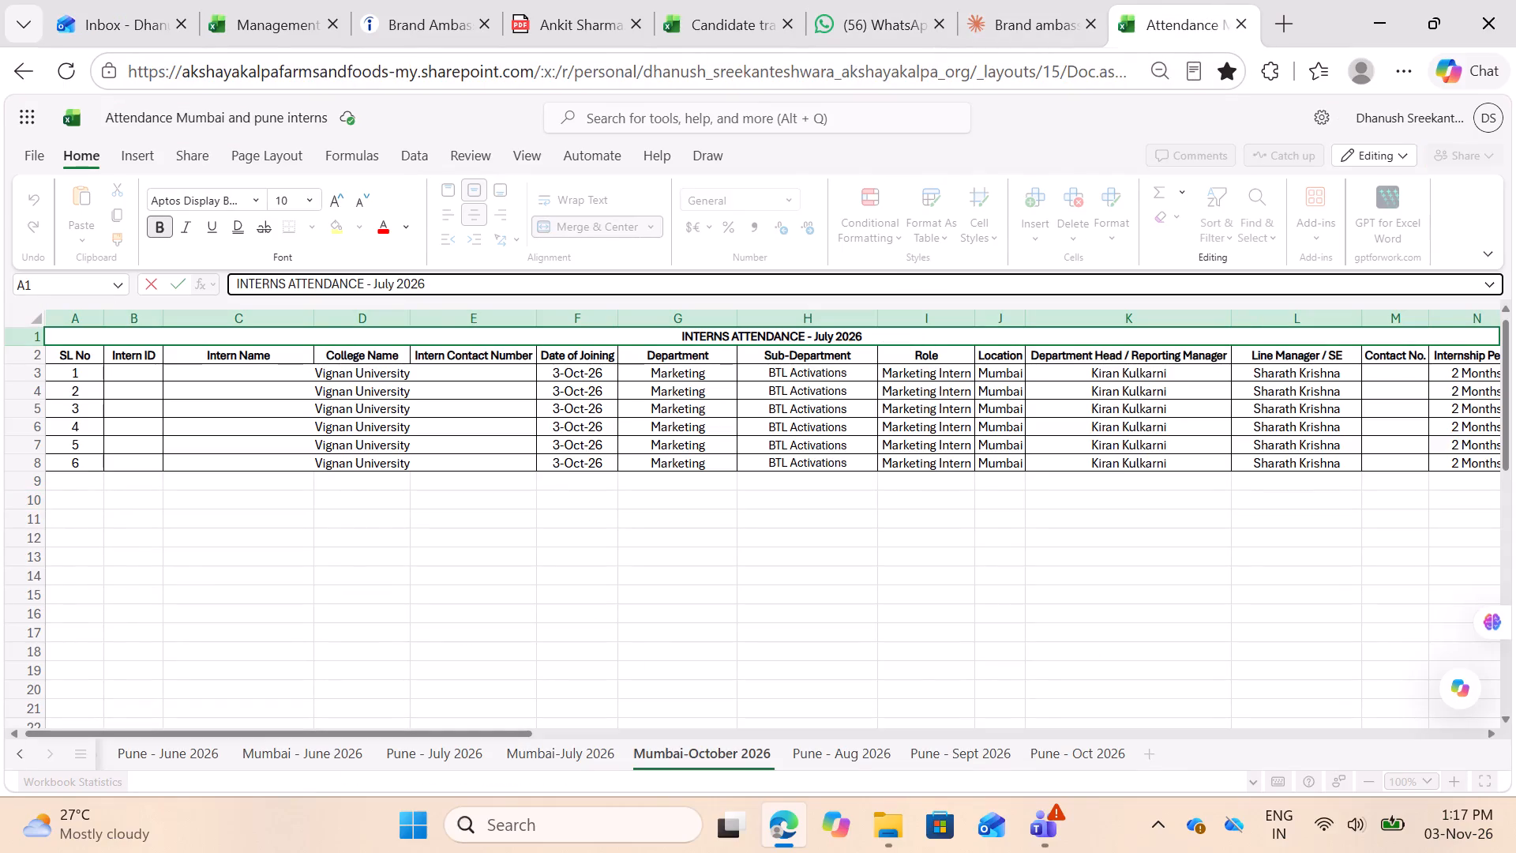
Change the month in the Mumbai-October 2026 sheet's title so cell A1 reads INTERNS ATTENDANCE - October 2026.
left_click(392, 281)
key("BackSpace")
key("BackSpace")
key("BackSpace")
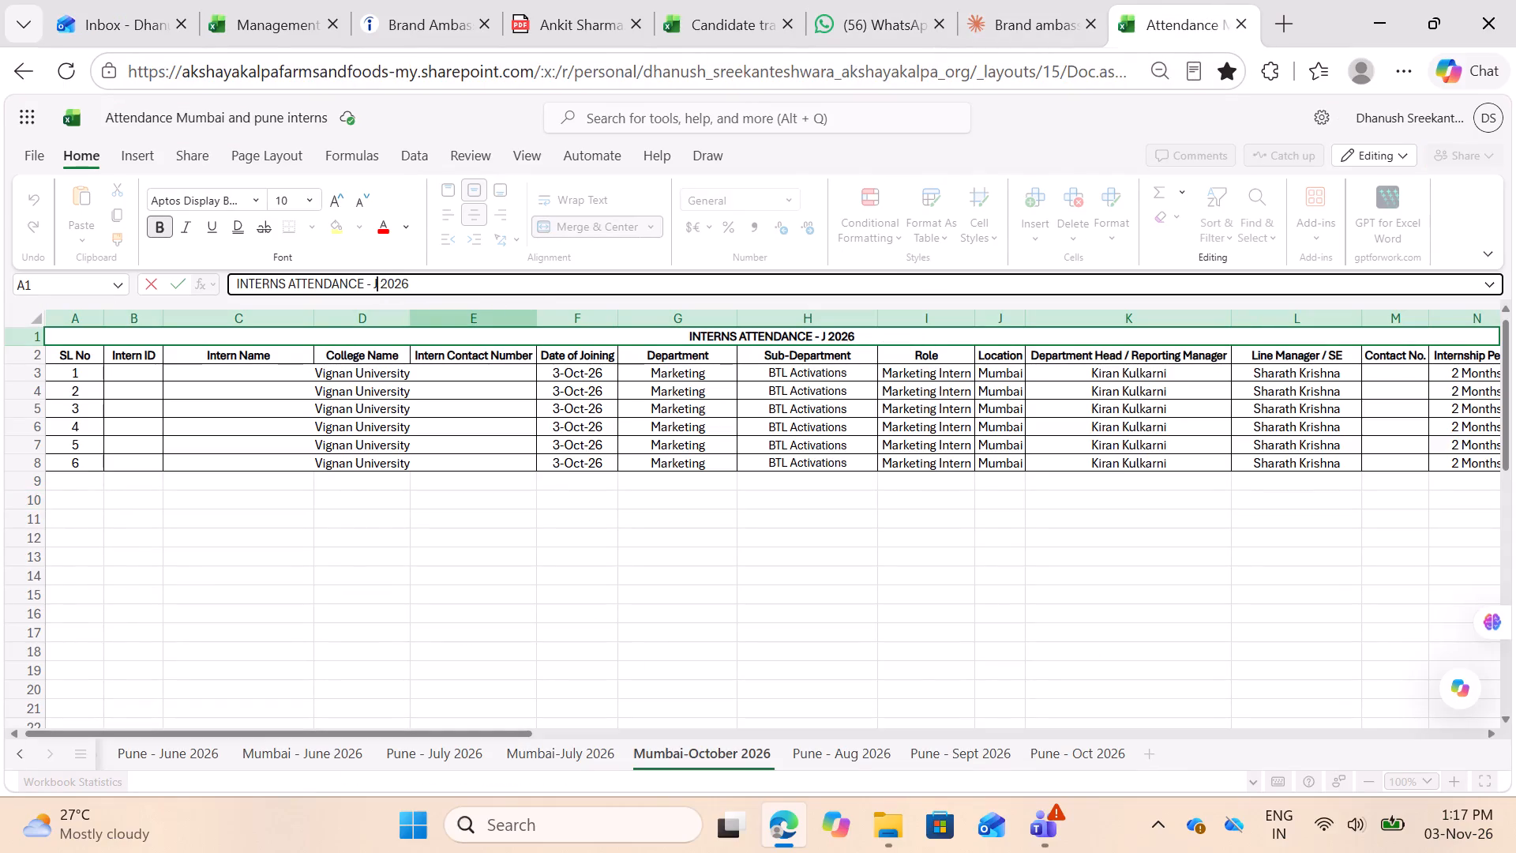
key("BackSpace")
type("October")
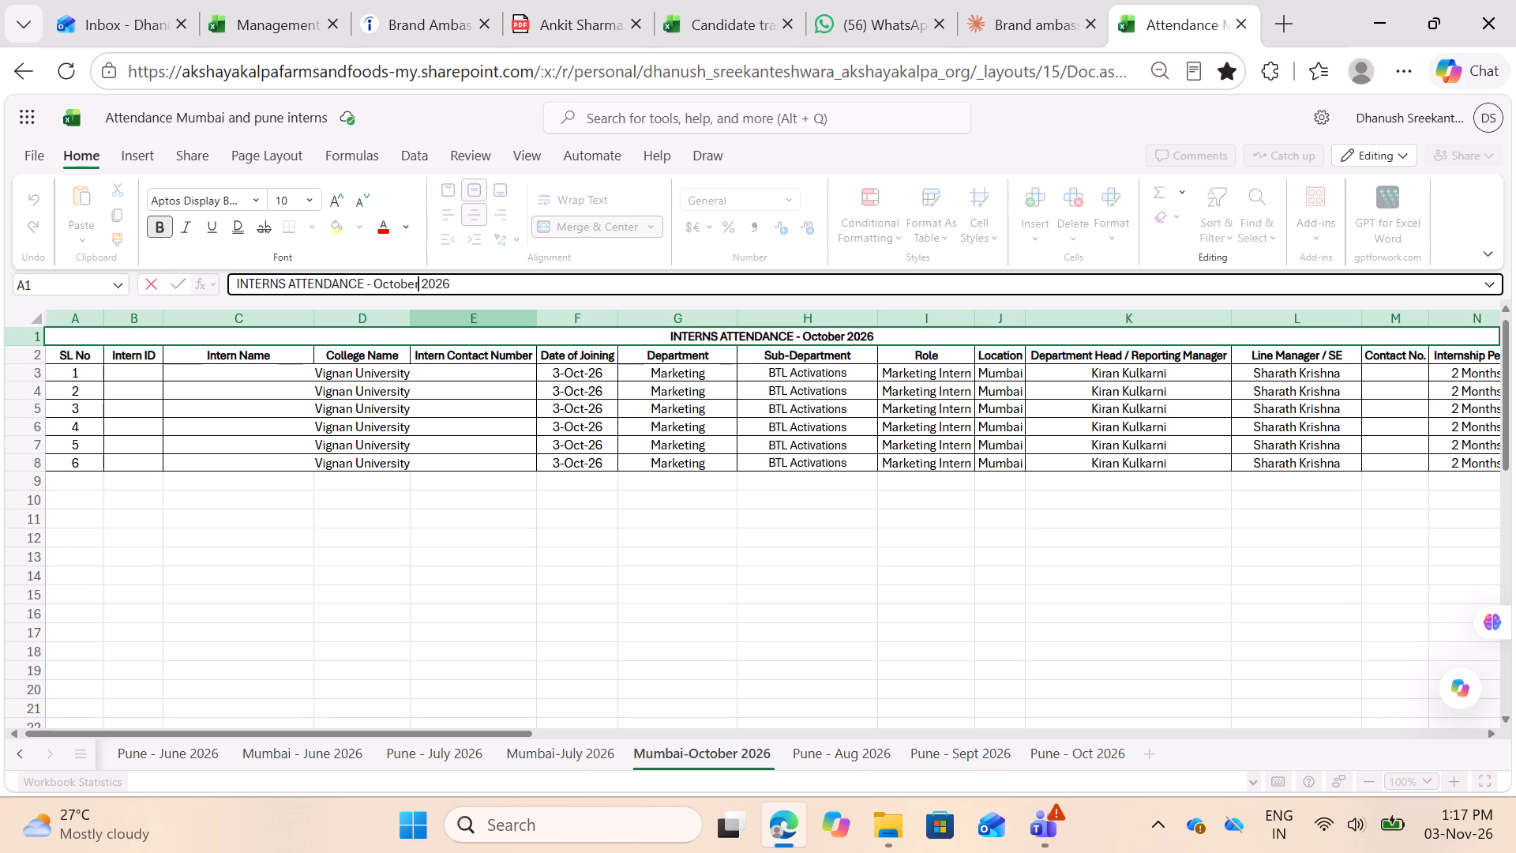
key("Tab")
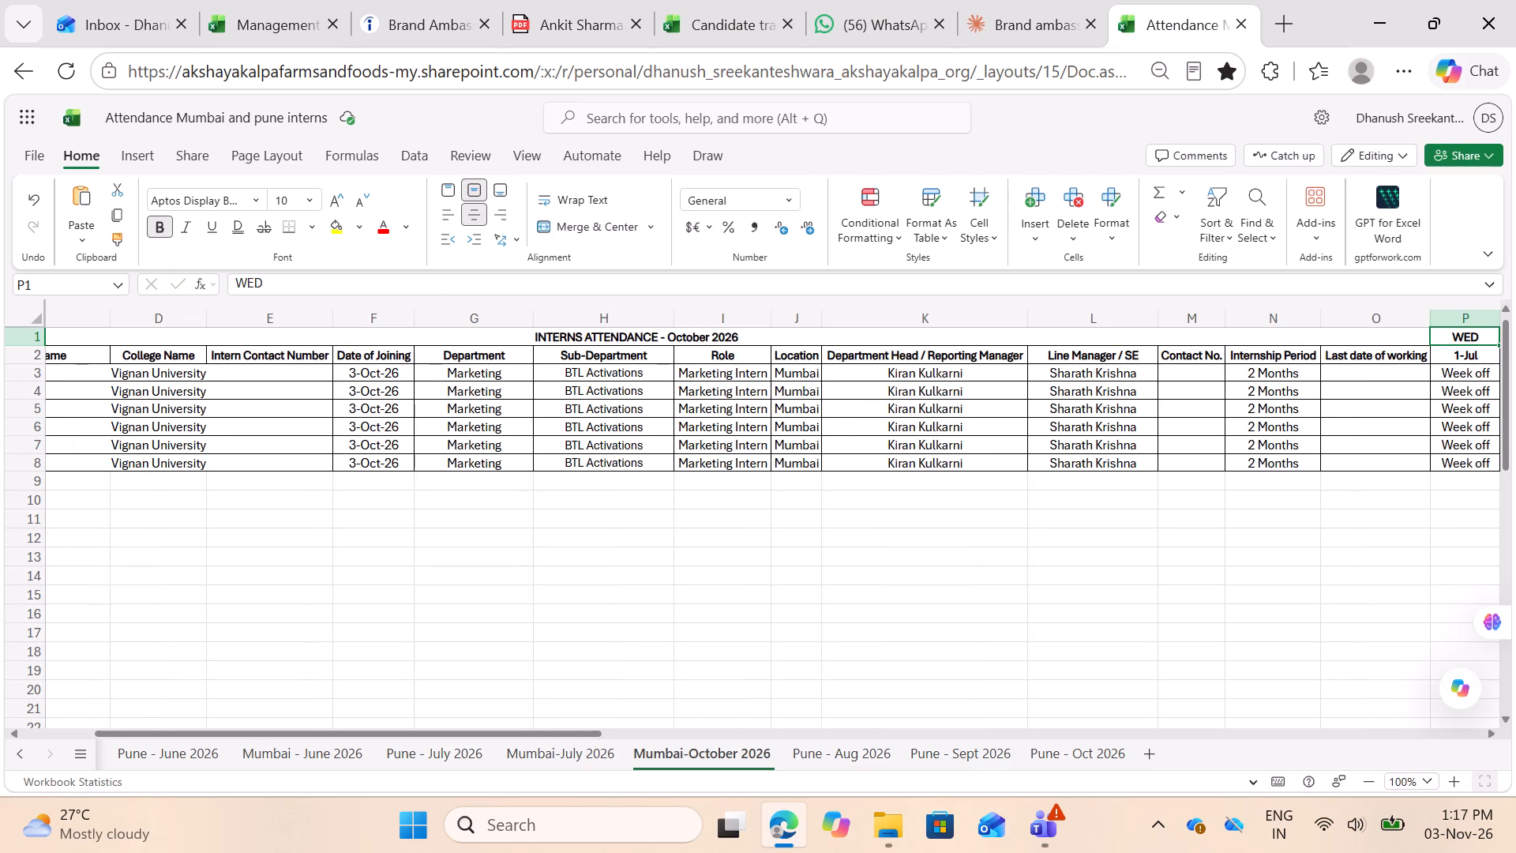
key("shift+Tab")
left_click(402, 525)
Auto-fit the College Name column (D) to the width of its contents.
scroll(777, 559, "right", 5)
scroll(899, 481, "right", 1)
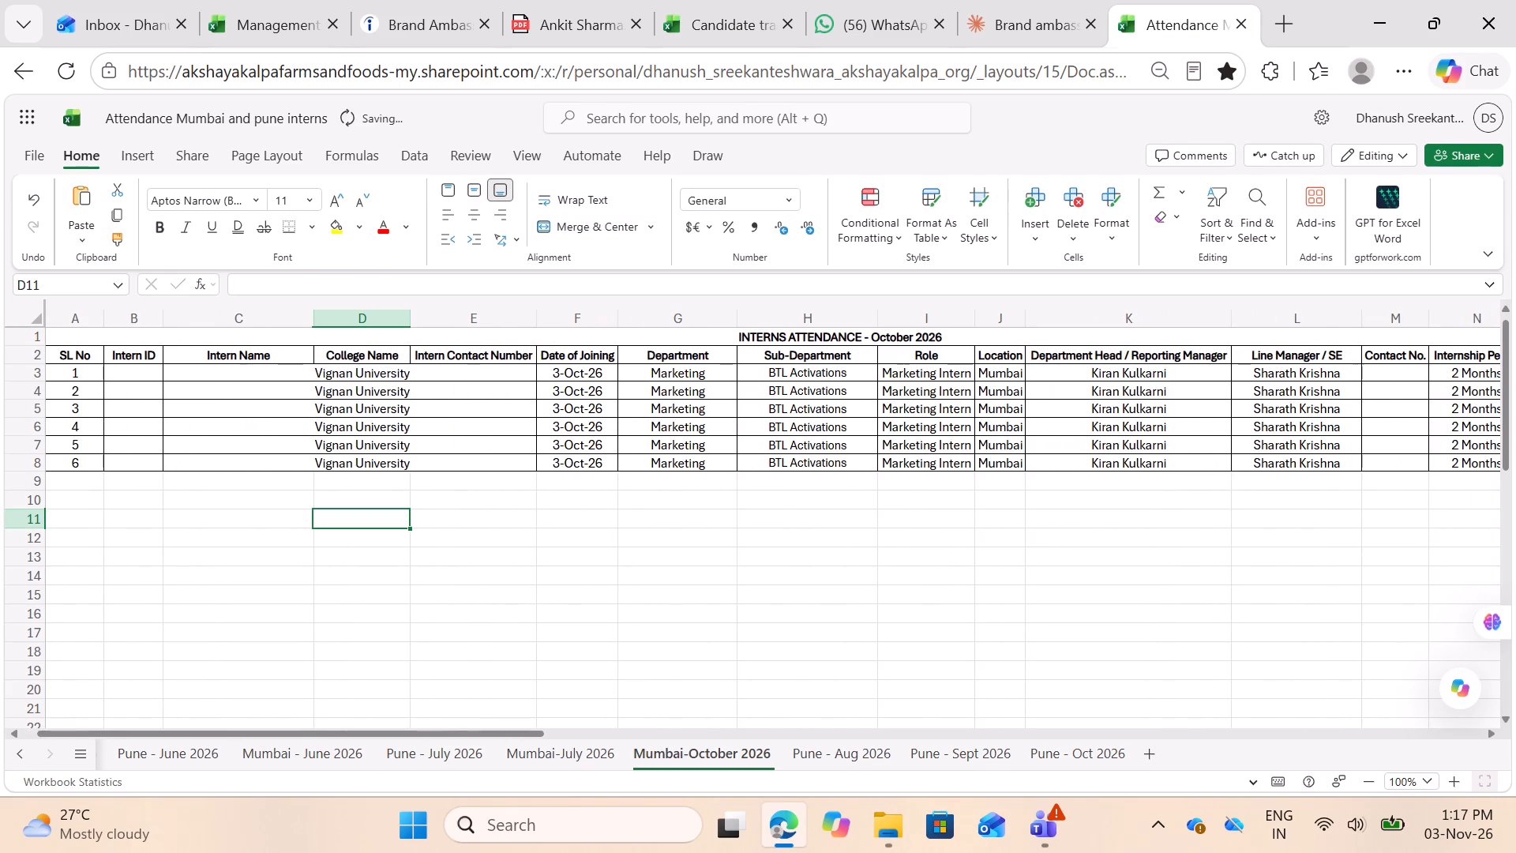
double_click(411, 322)
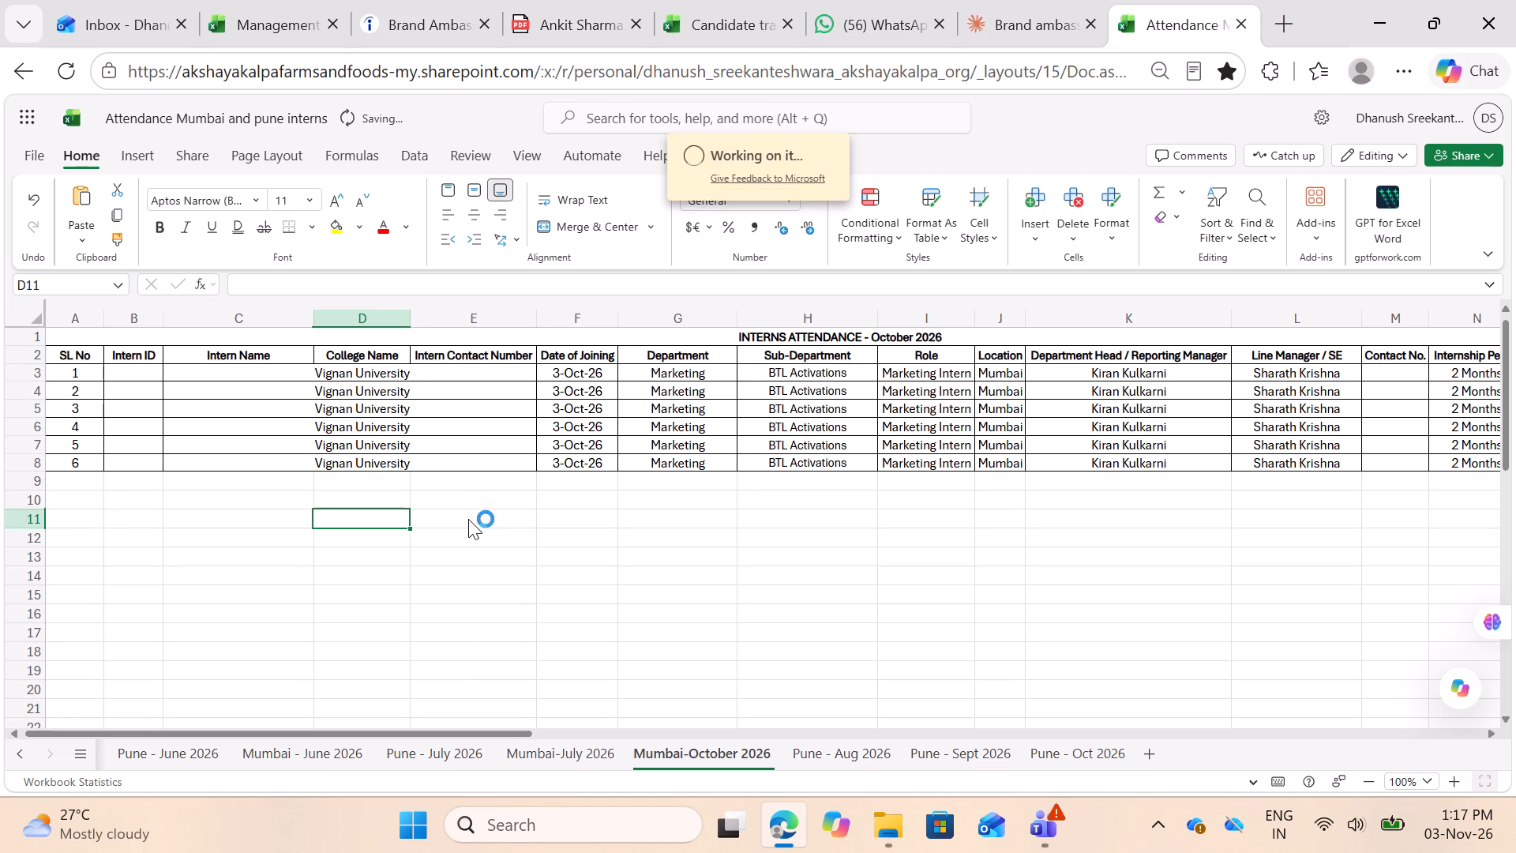
Open the Windows quick settings to check the Wi-Fi connection while the workbook is saving.
left_click(1306, 801)
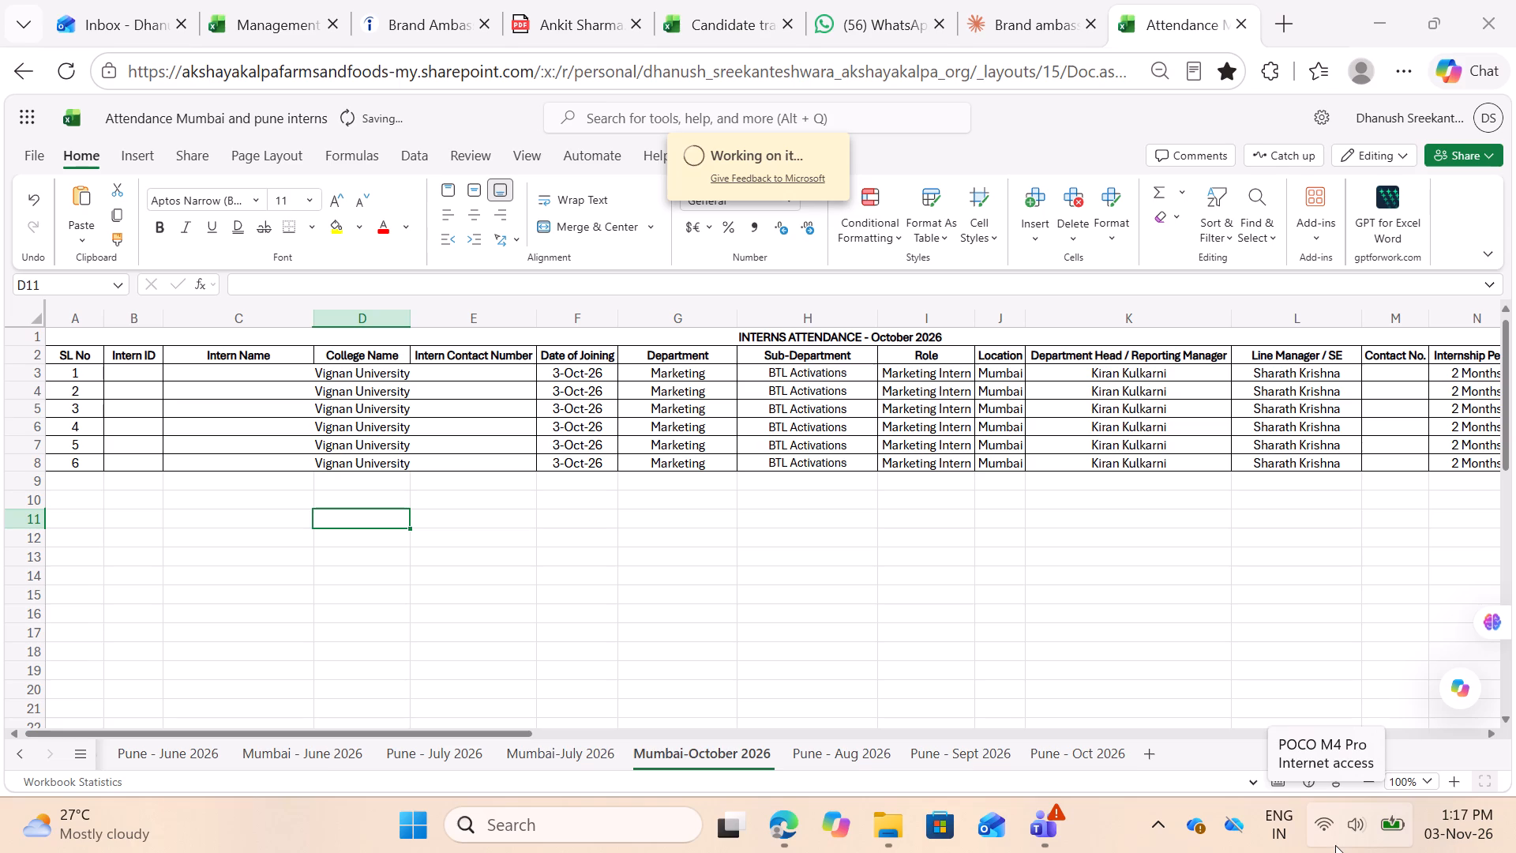
left_click(1329, 821)
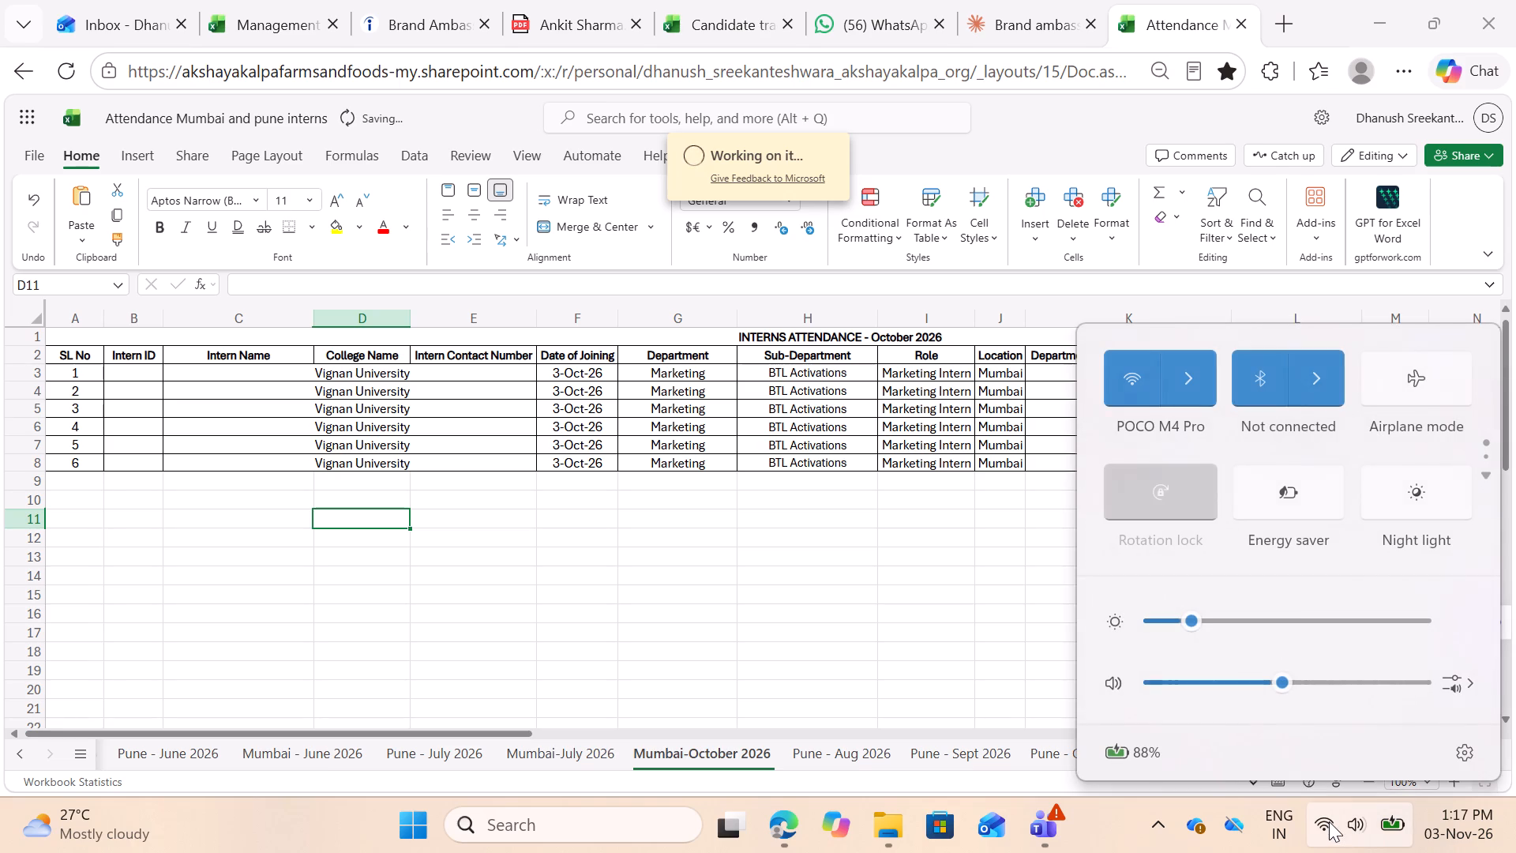
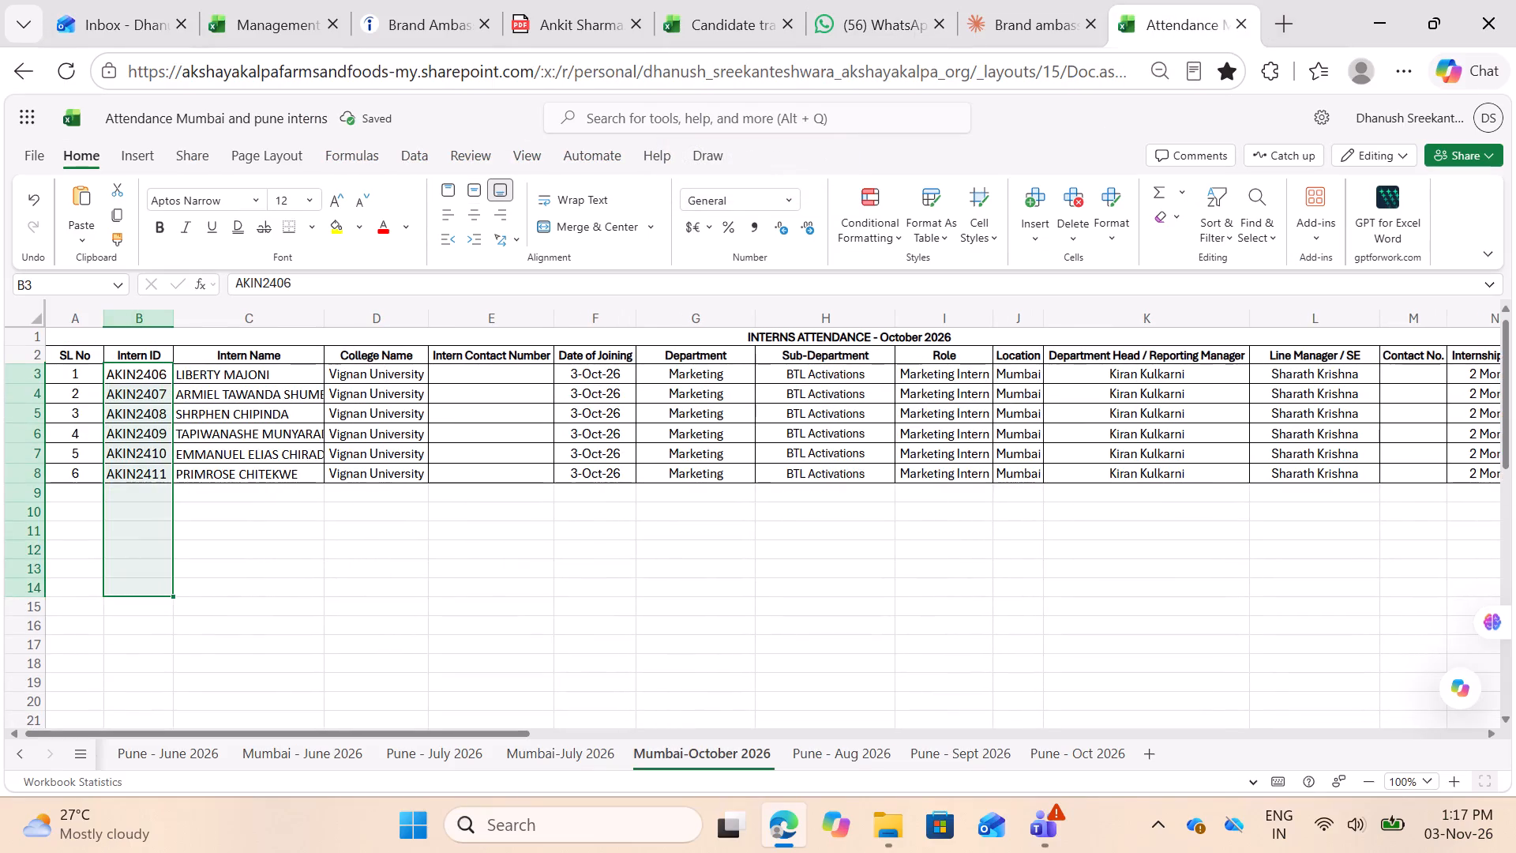
Auto-fit the Intern Name column on the Mumbai-October 2026 sheet to its longest name.
double_click(325, 322)
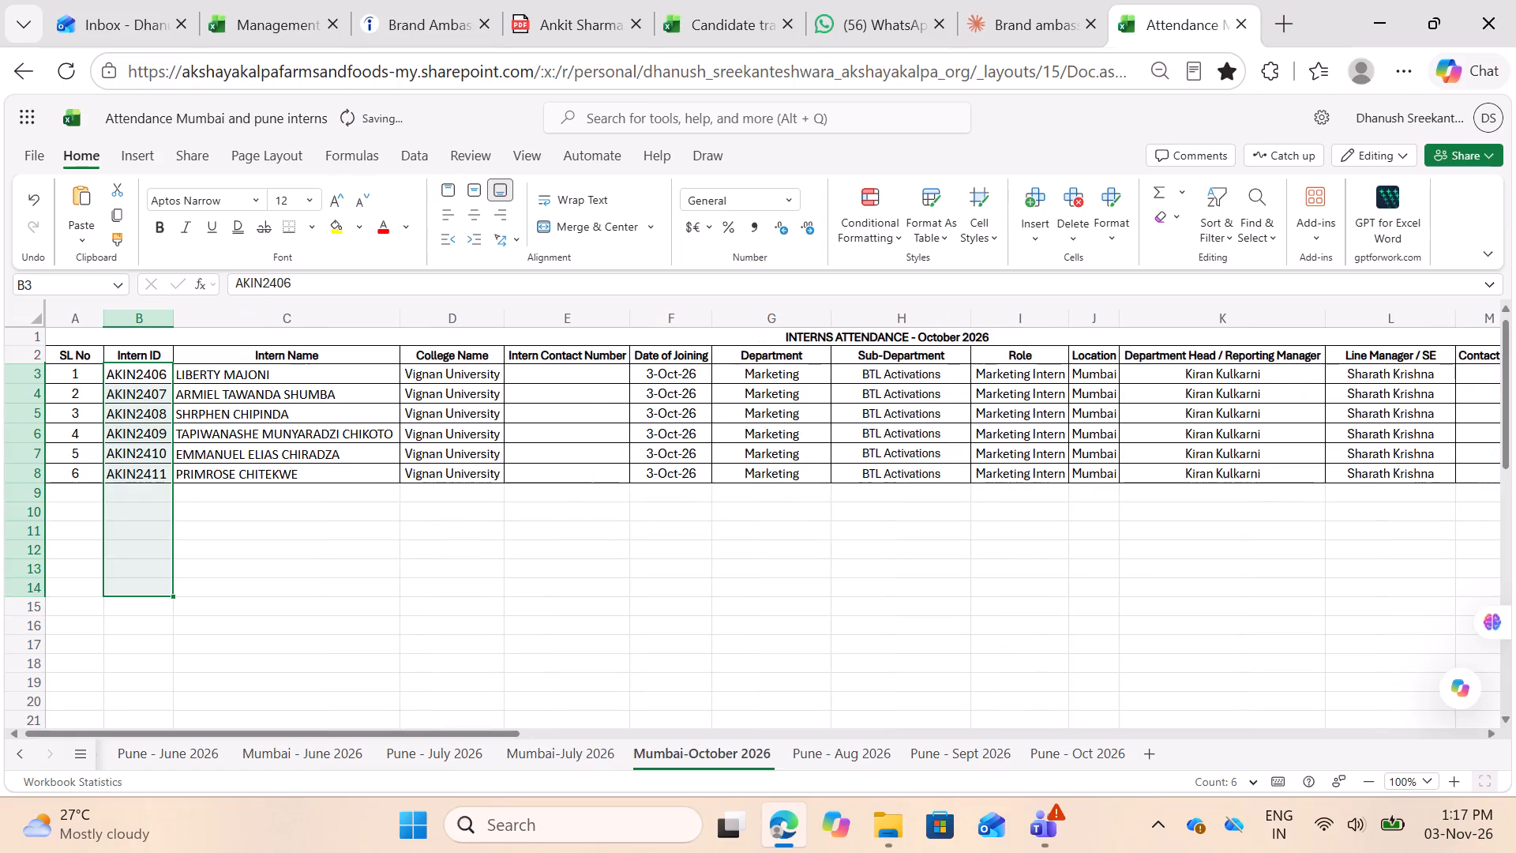
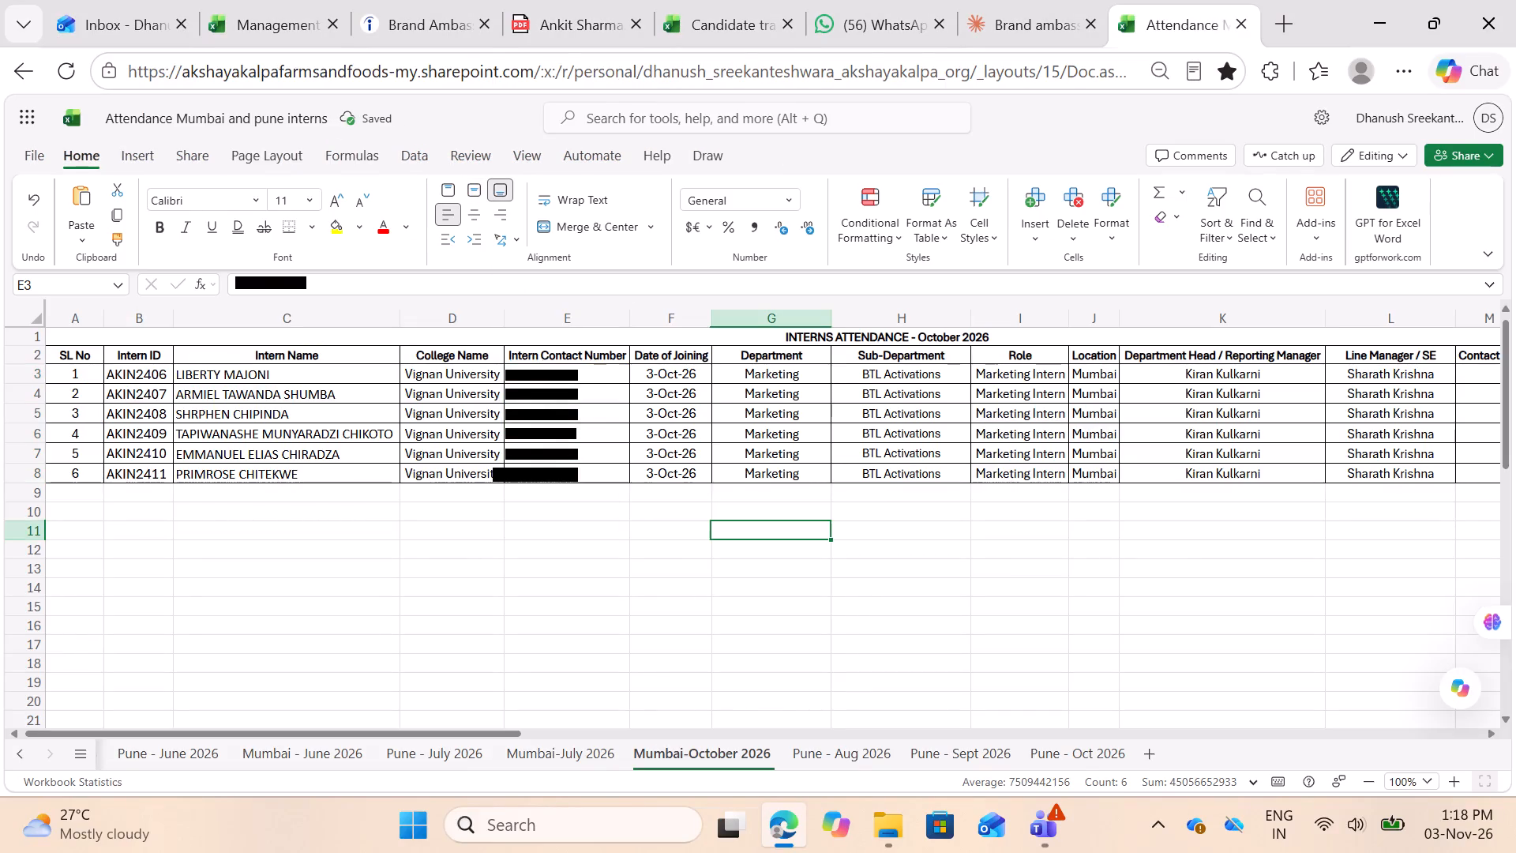
Open the first attendance date header in cell P2 of the Mumbai-October 2026 sheet for editing.
scroll(843, 450, "left", 6)
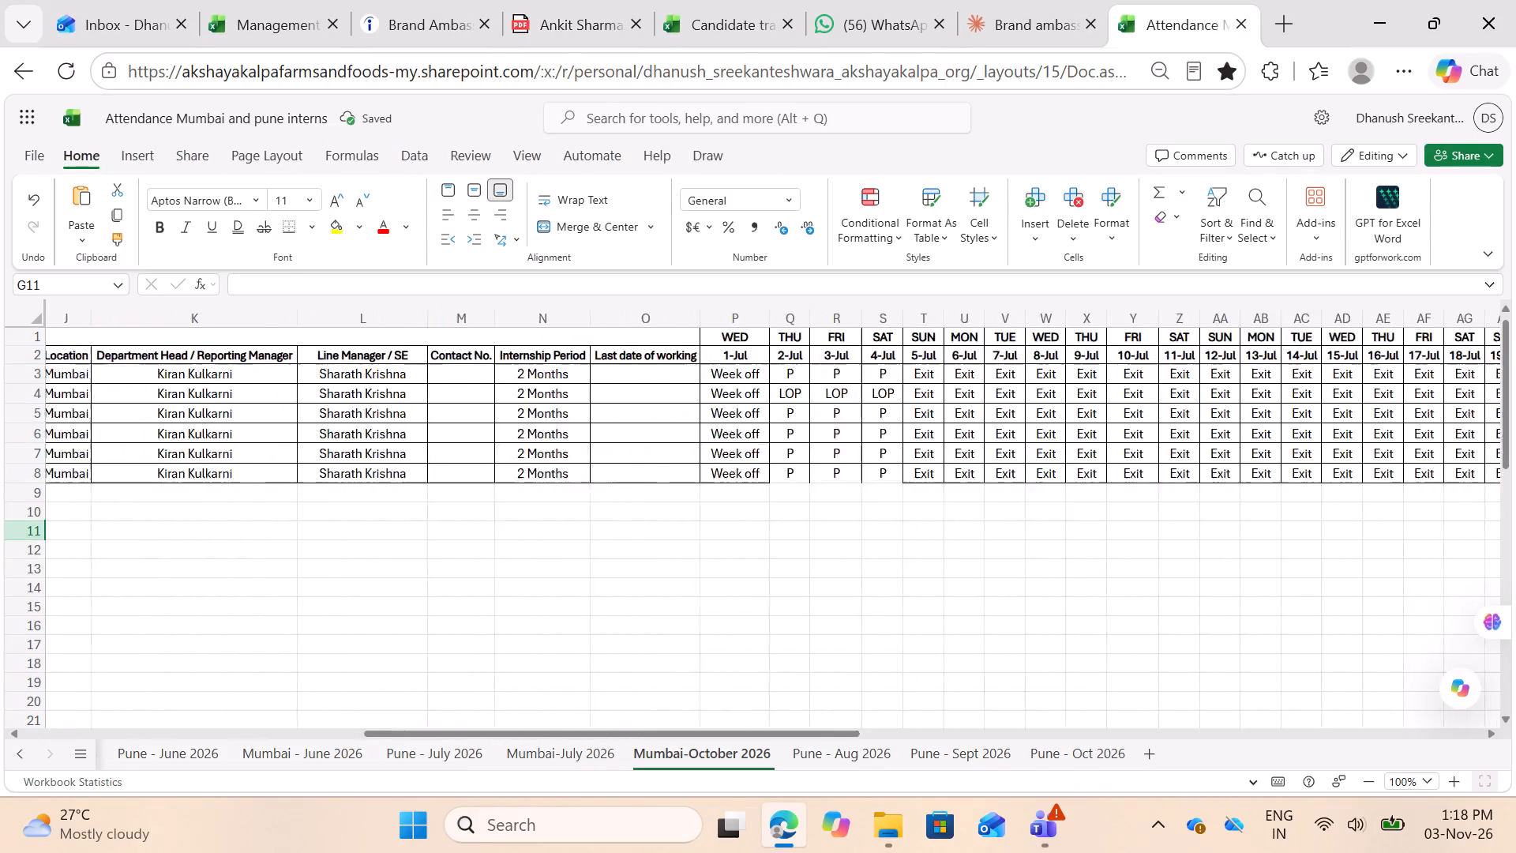
scroll(843, 450, "right", 2)
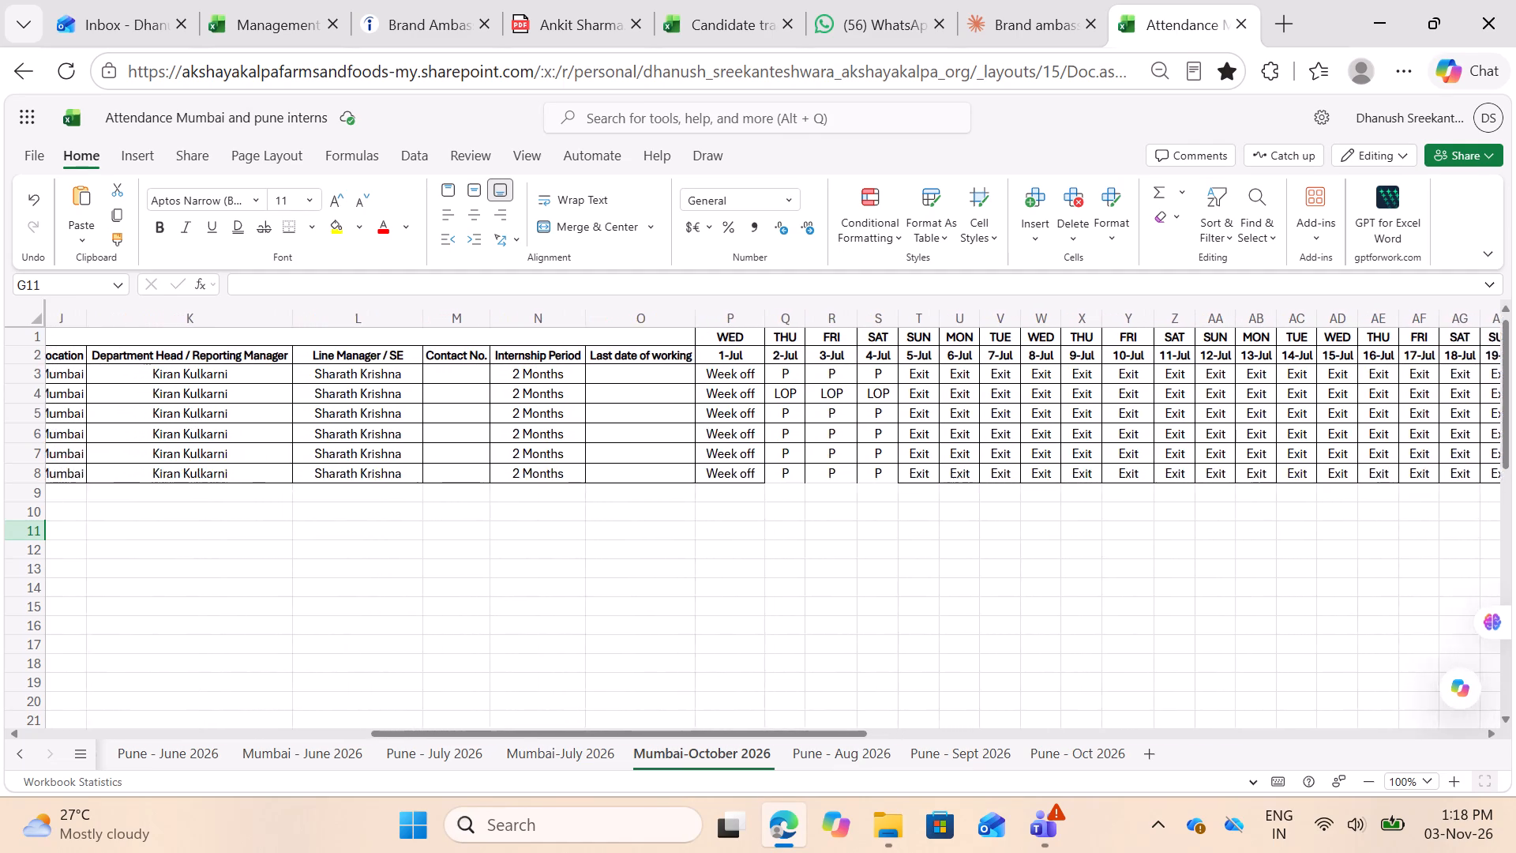
scroll(843, 450, "right", 1)
left_click(873, 354)
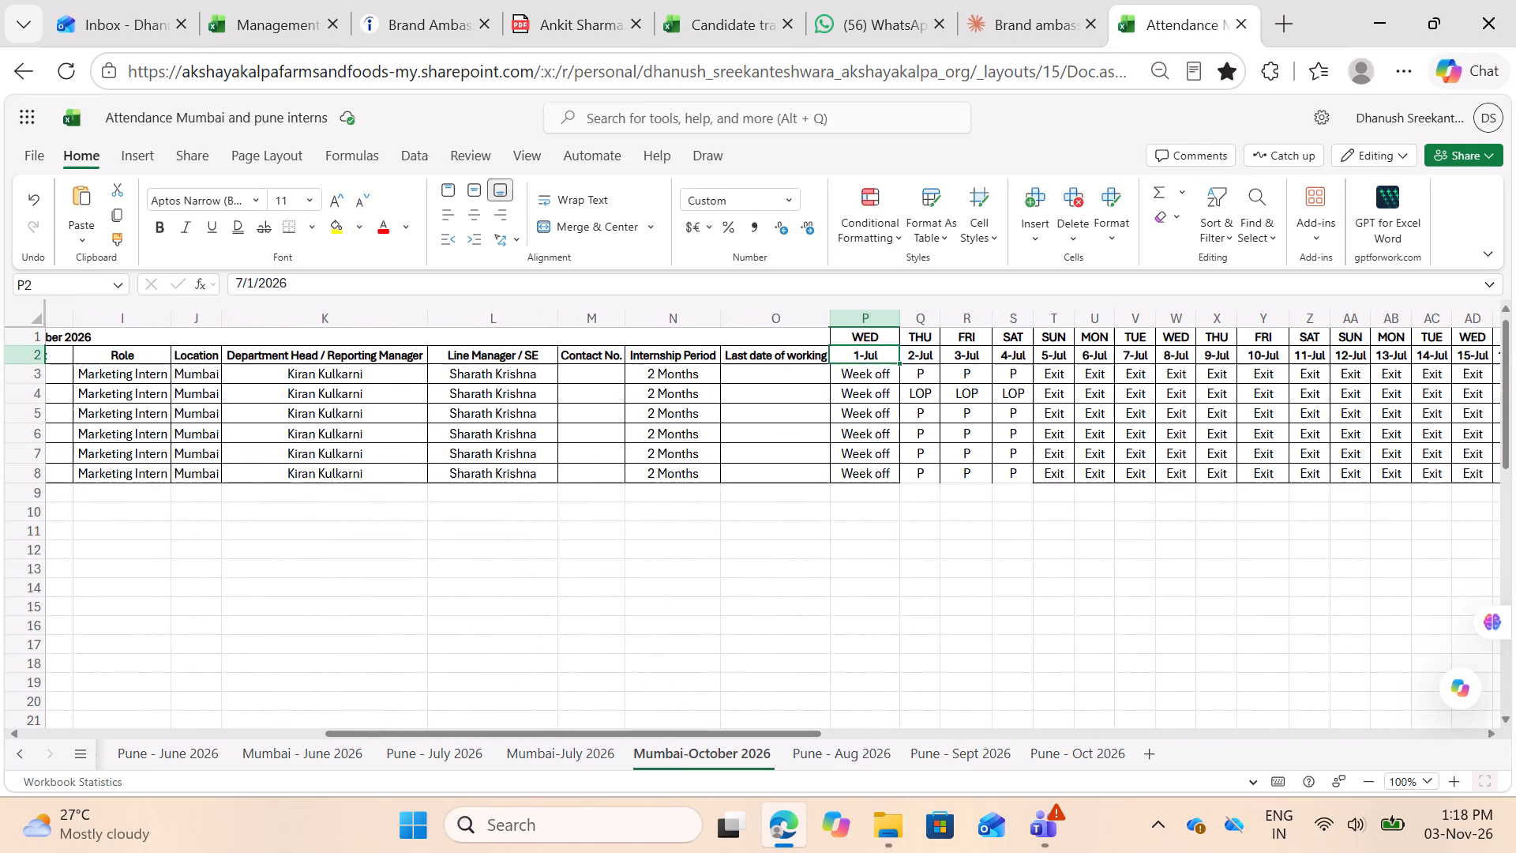
left_click(242, 280)
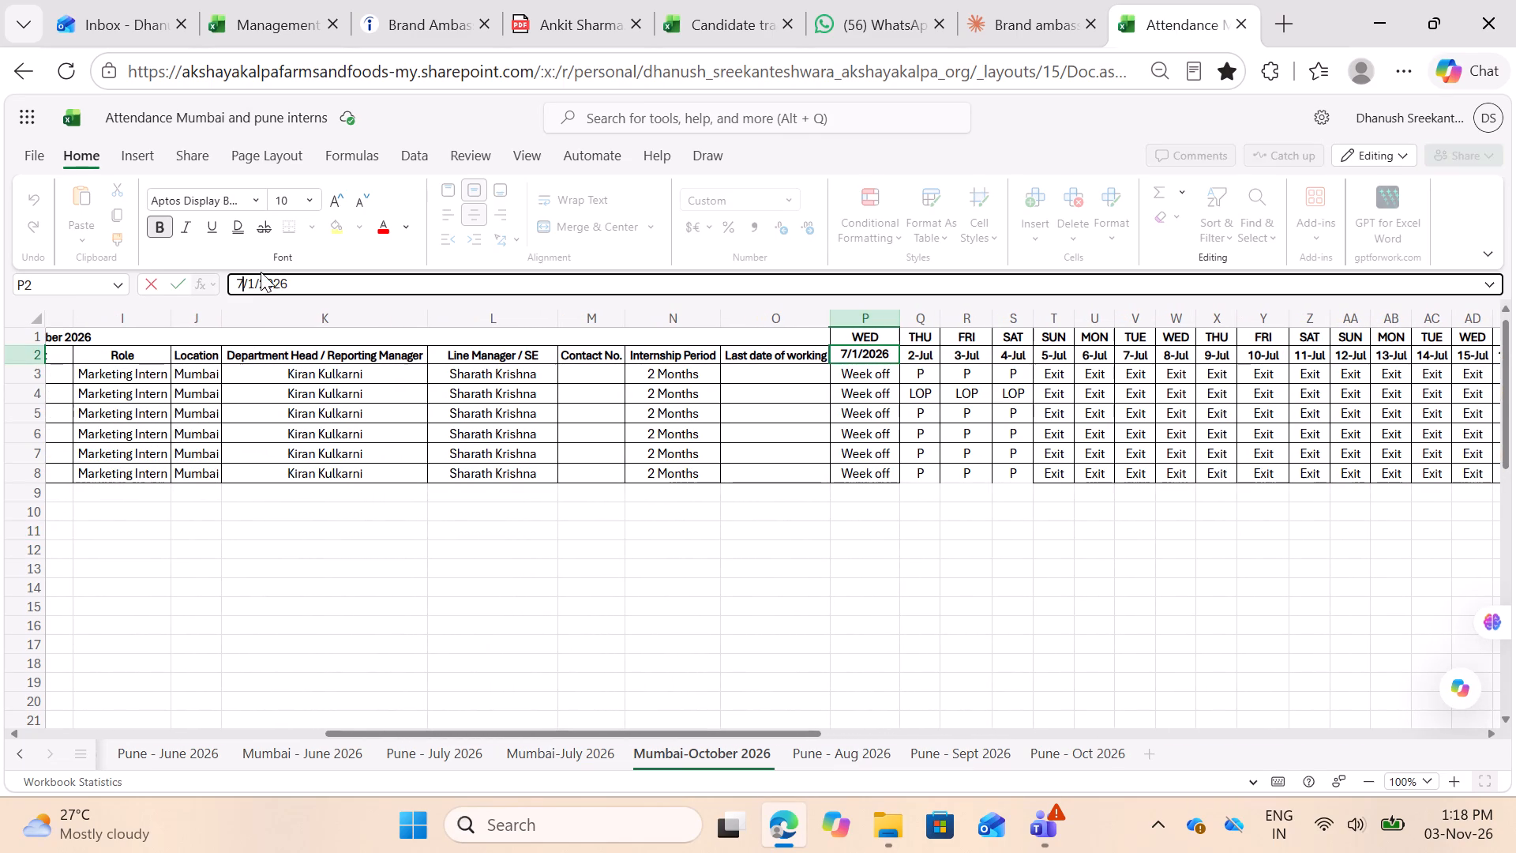
Change the first date header in cell P2 to 10/1/2026.
key("BackSpace")
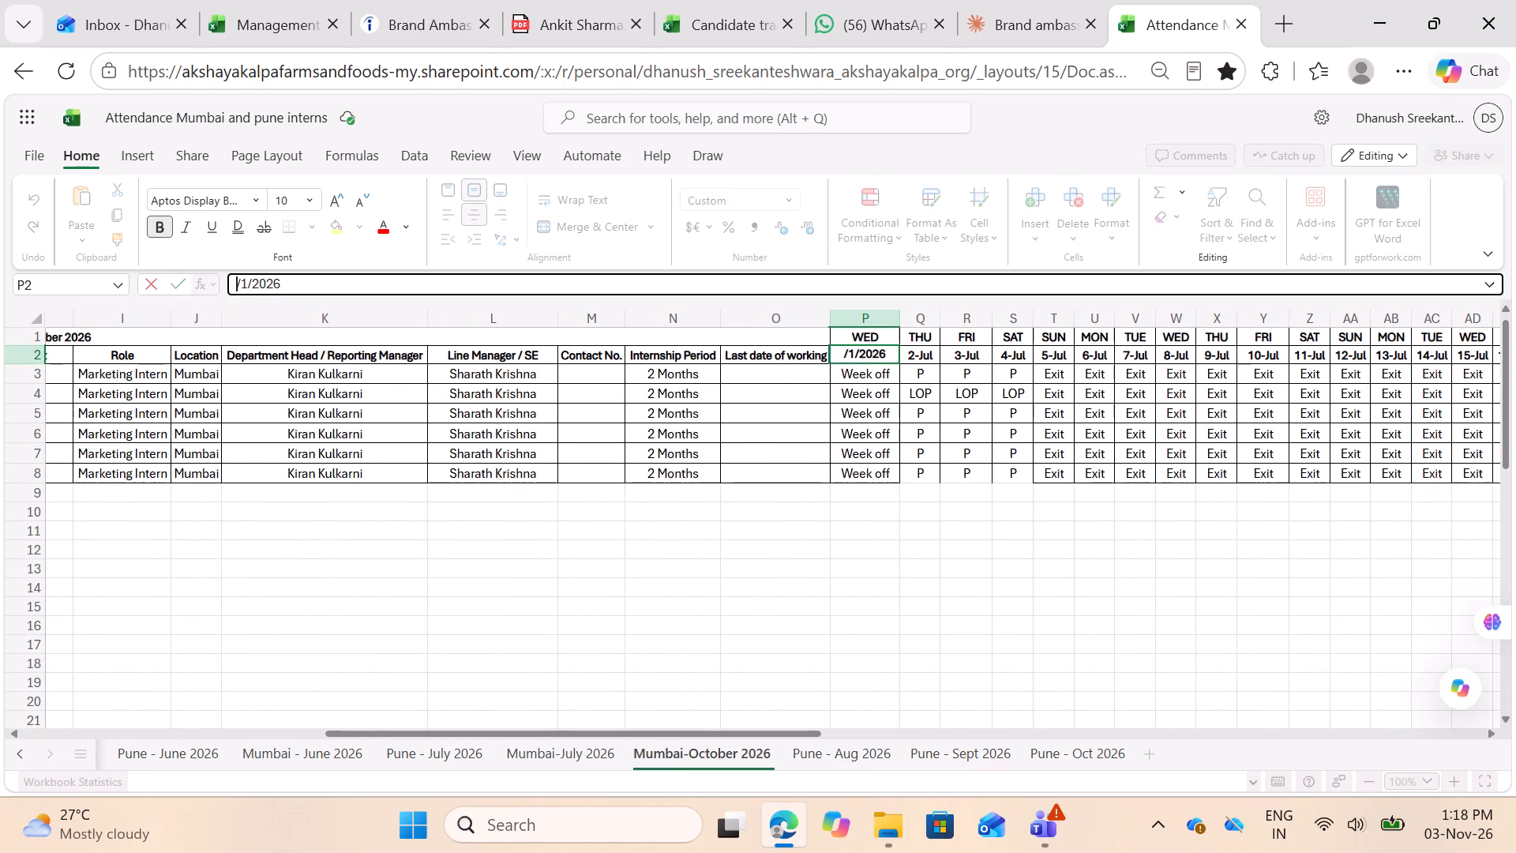
type("10")
key("Right")
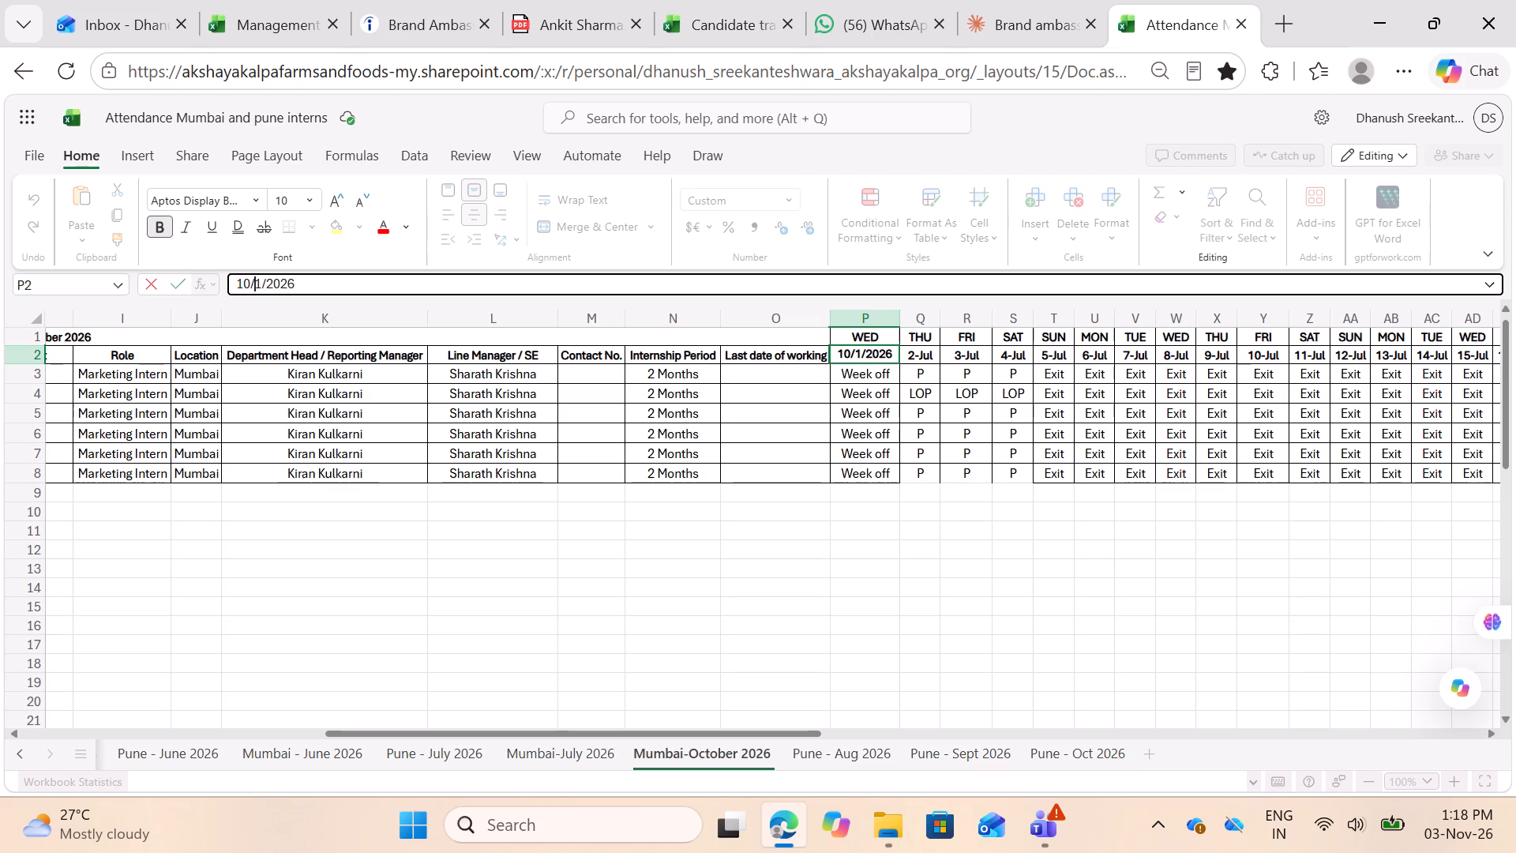
key("Right")
key("Tab")
key("shift+Tab")
key("Tab")
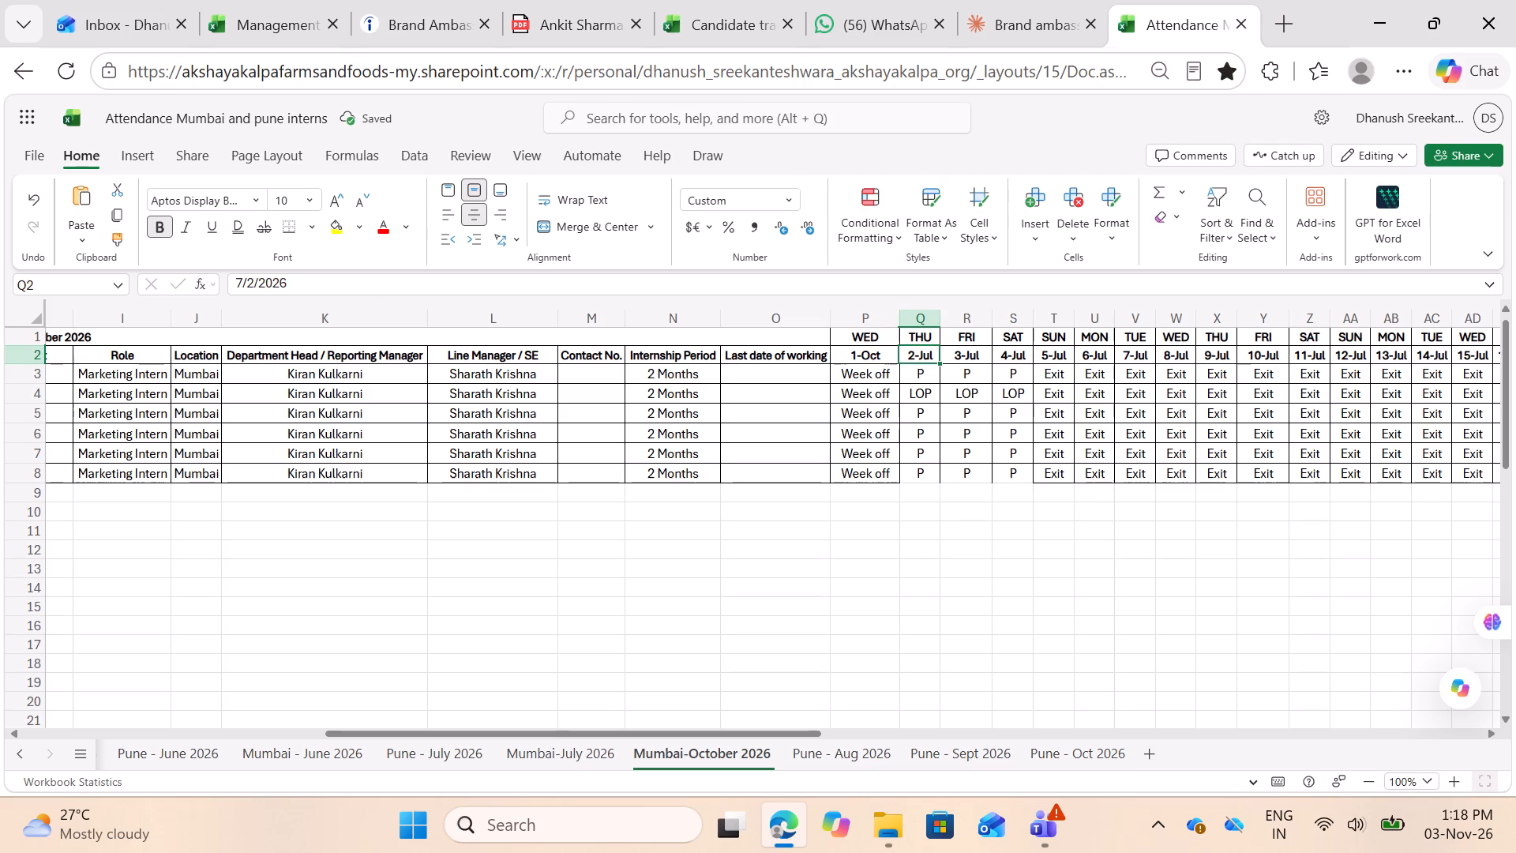
Fill the date series from P2 across row 2 to AT2, covering 1-Oct through 31-Oct.
key("shift+Tab")
left_click_drag(900, 363, 1025, 363)
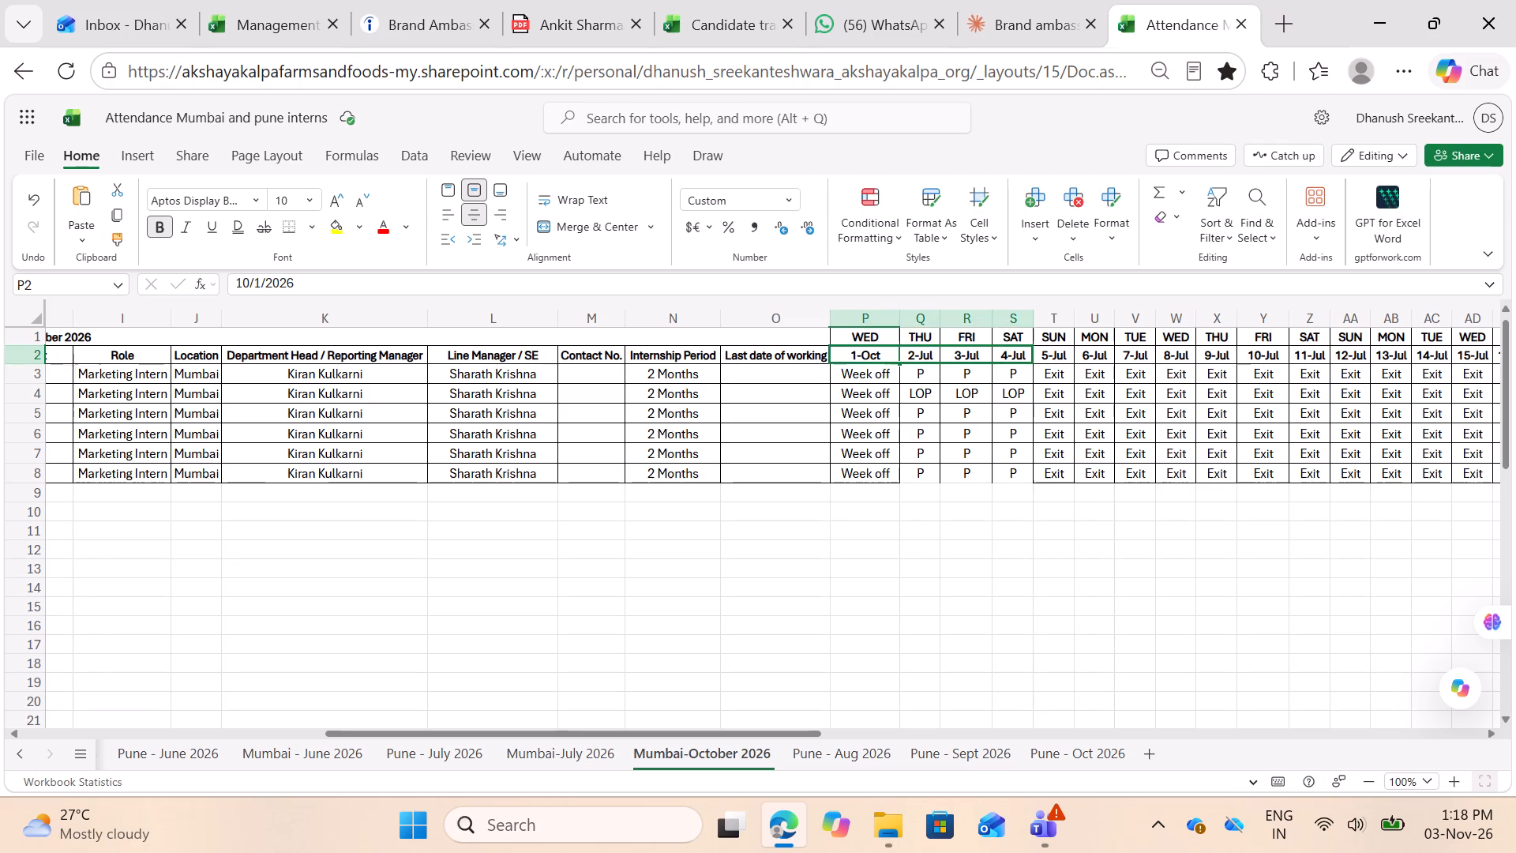
left_click_drag(1025, 363, 986, 399)
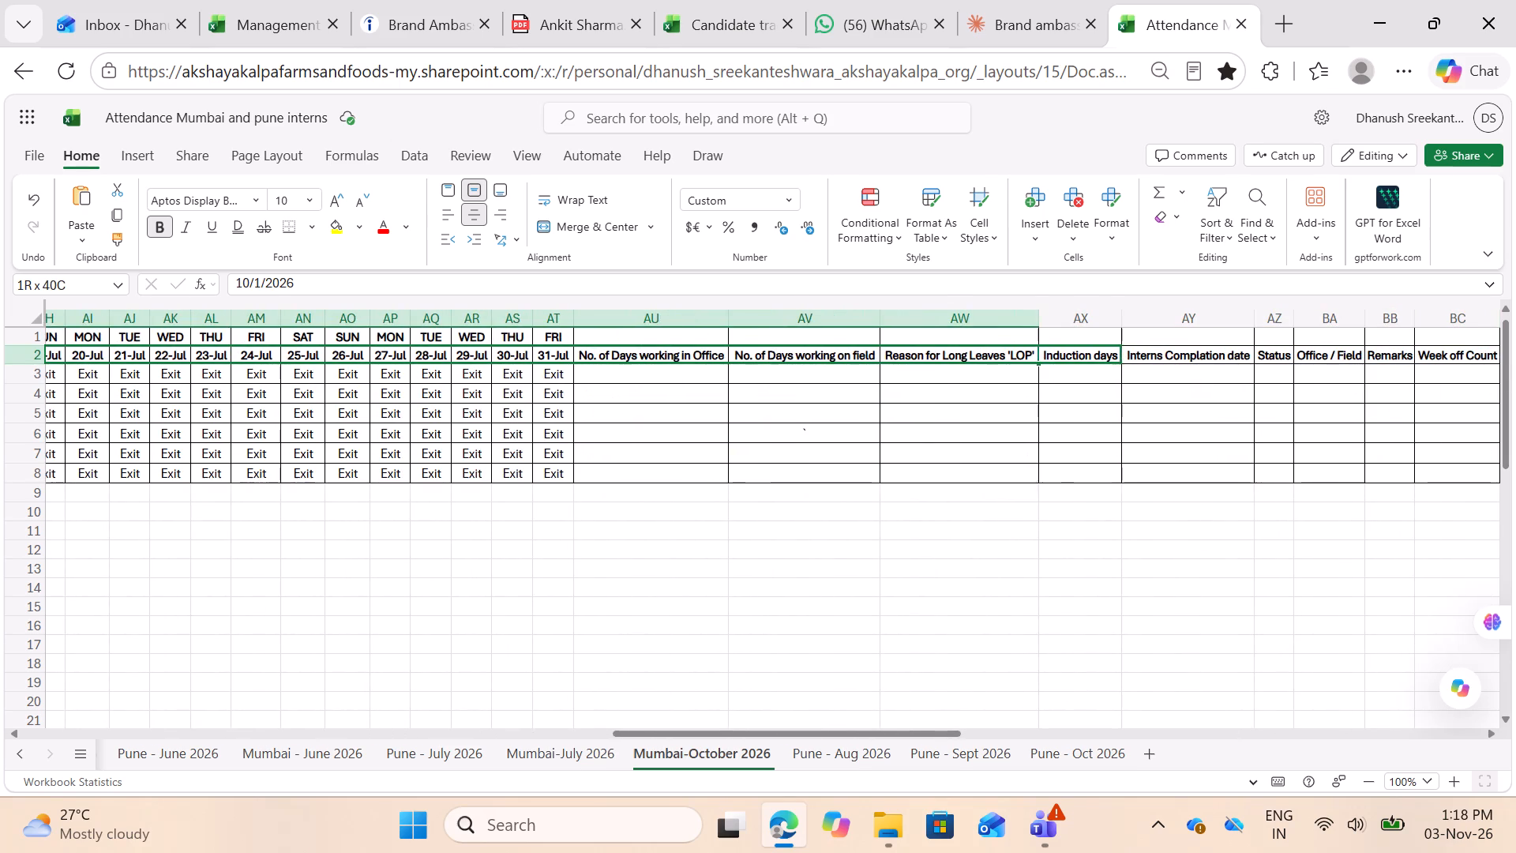
left_click_drag(986, 399, 562, 355)
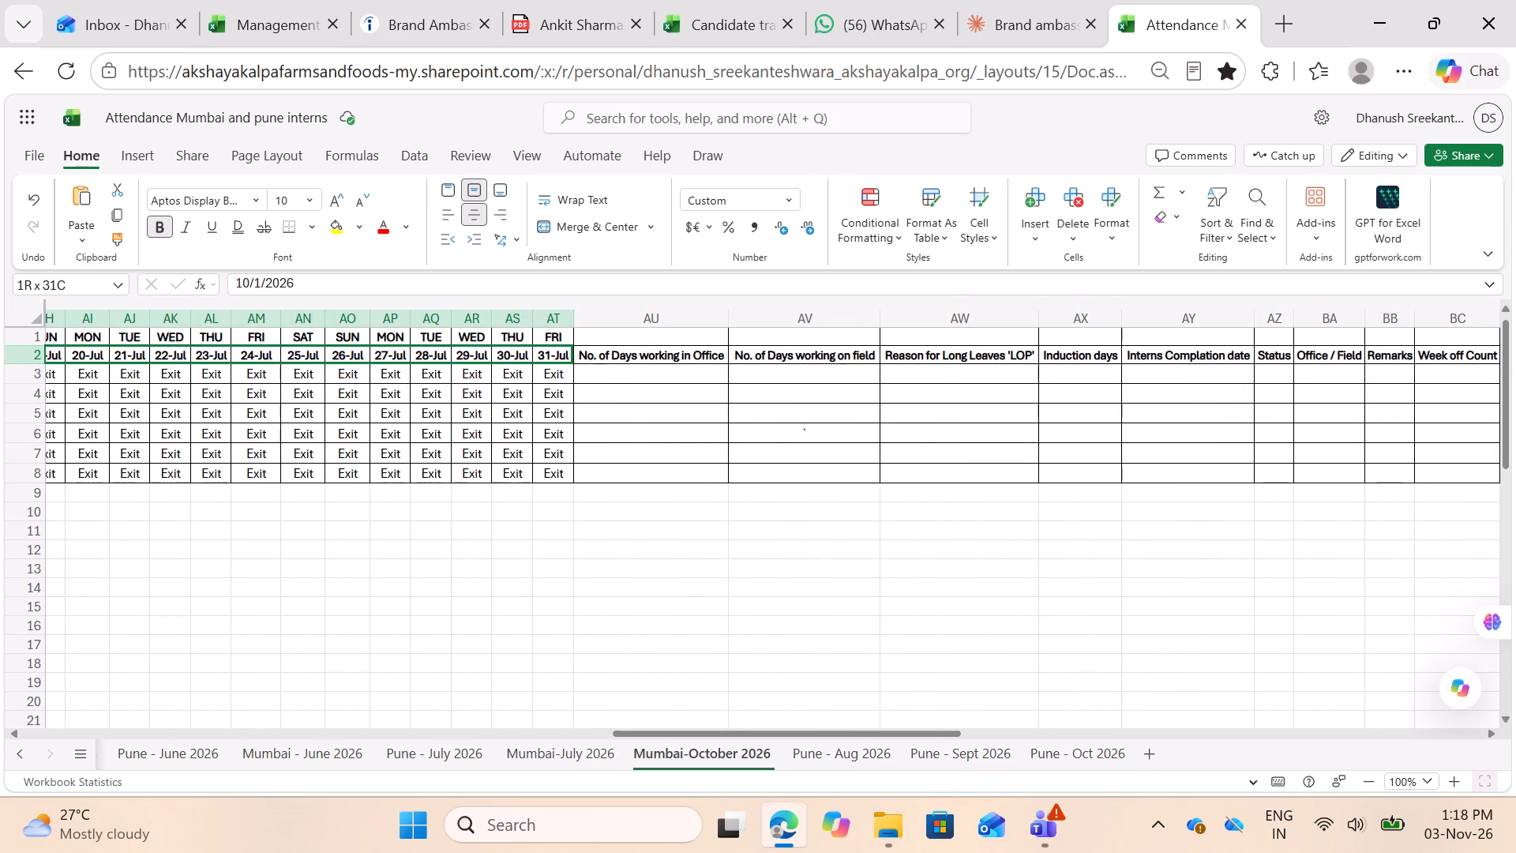
left_click_drag(562, 355, 561, 355)
scroll(557, 514, "right", 7)
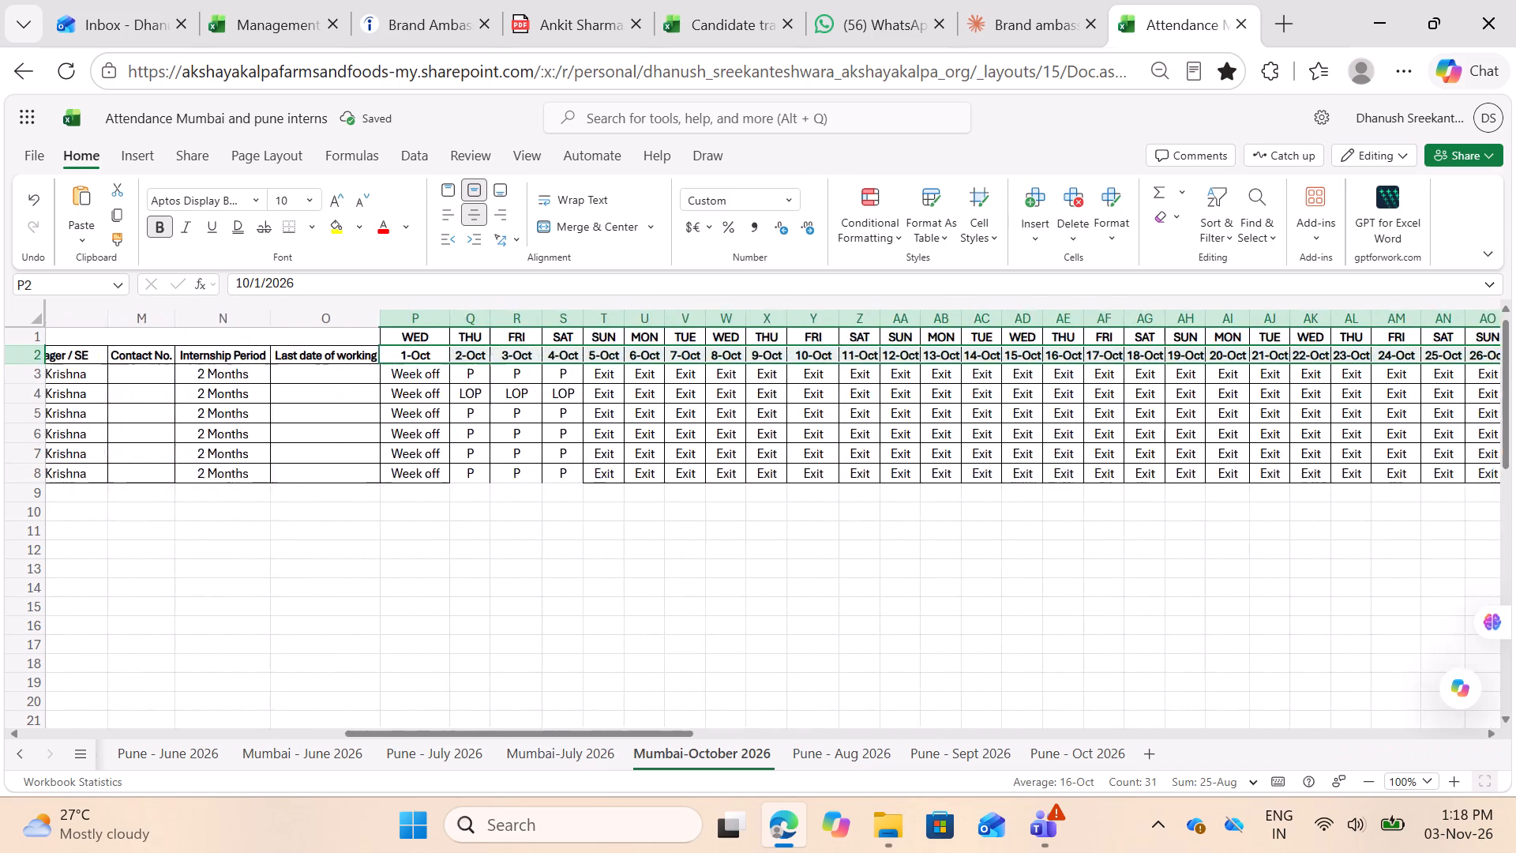
scroll(557, 514, "right", 2)
scroll(1030, 543, "left", 1)
left_click(911, 539)
Look up in the system calendar which weekday 1 October 2026 falls on.
left_click(917, 338)
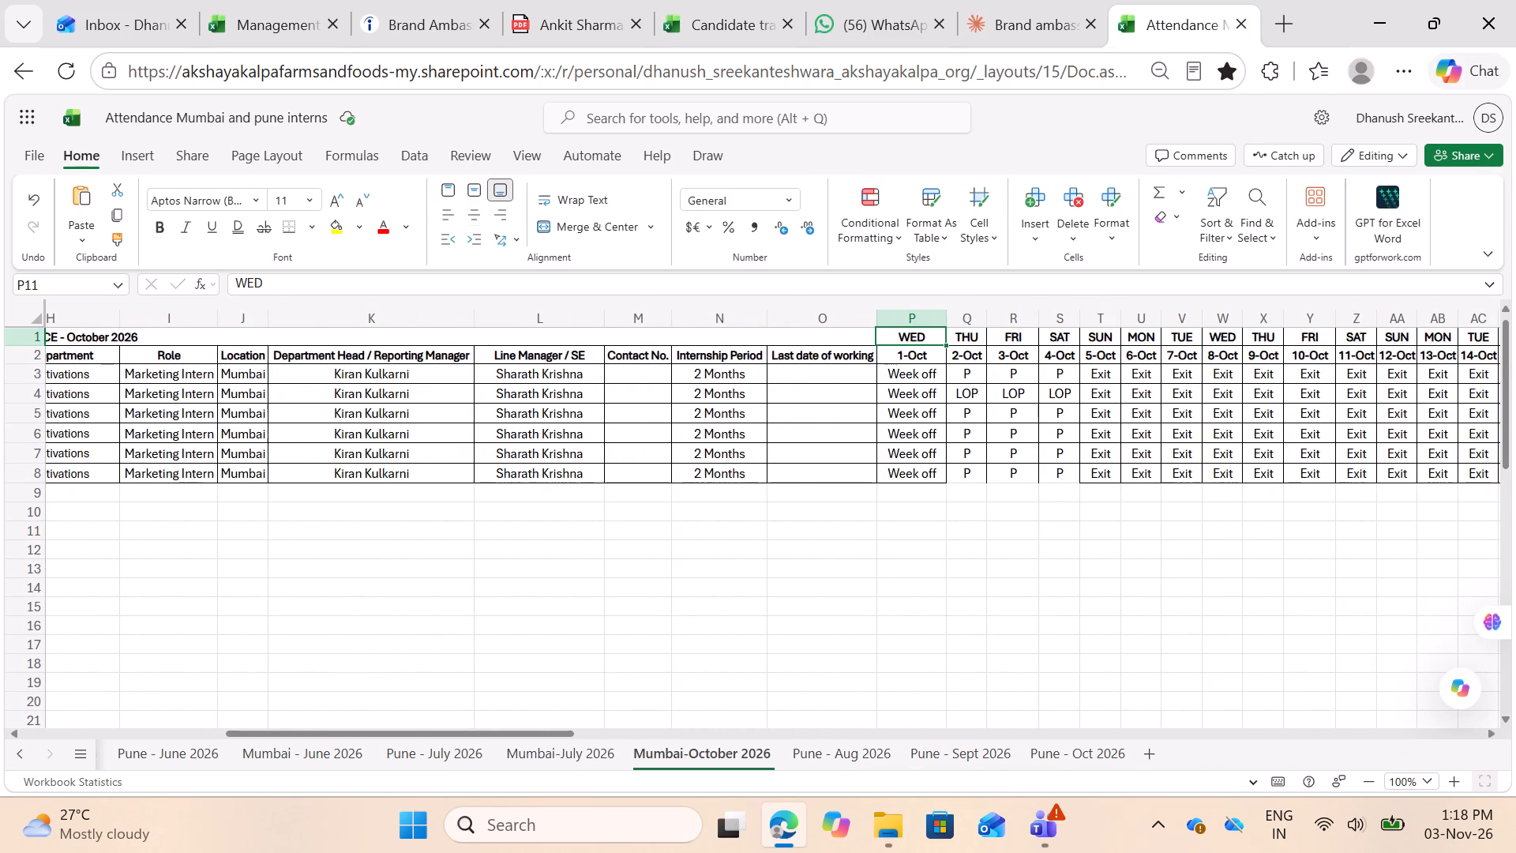
left_click(955, 559)
left_click(1459, 816)
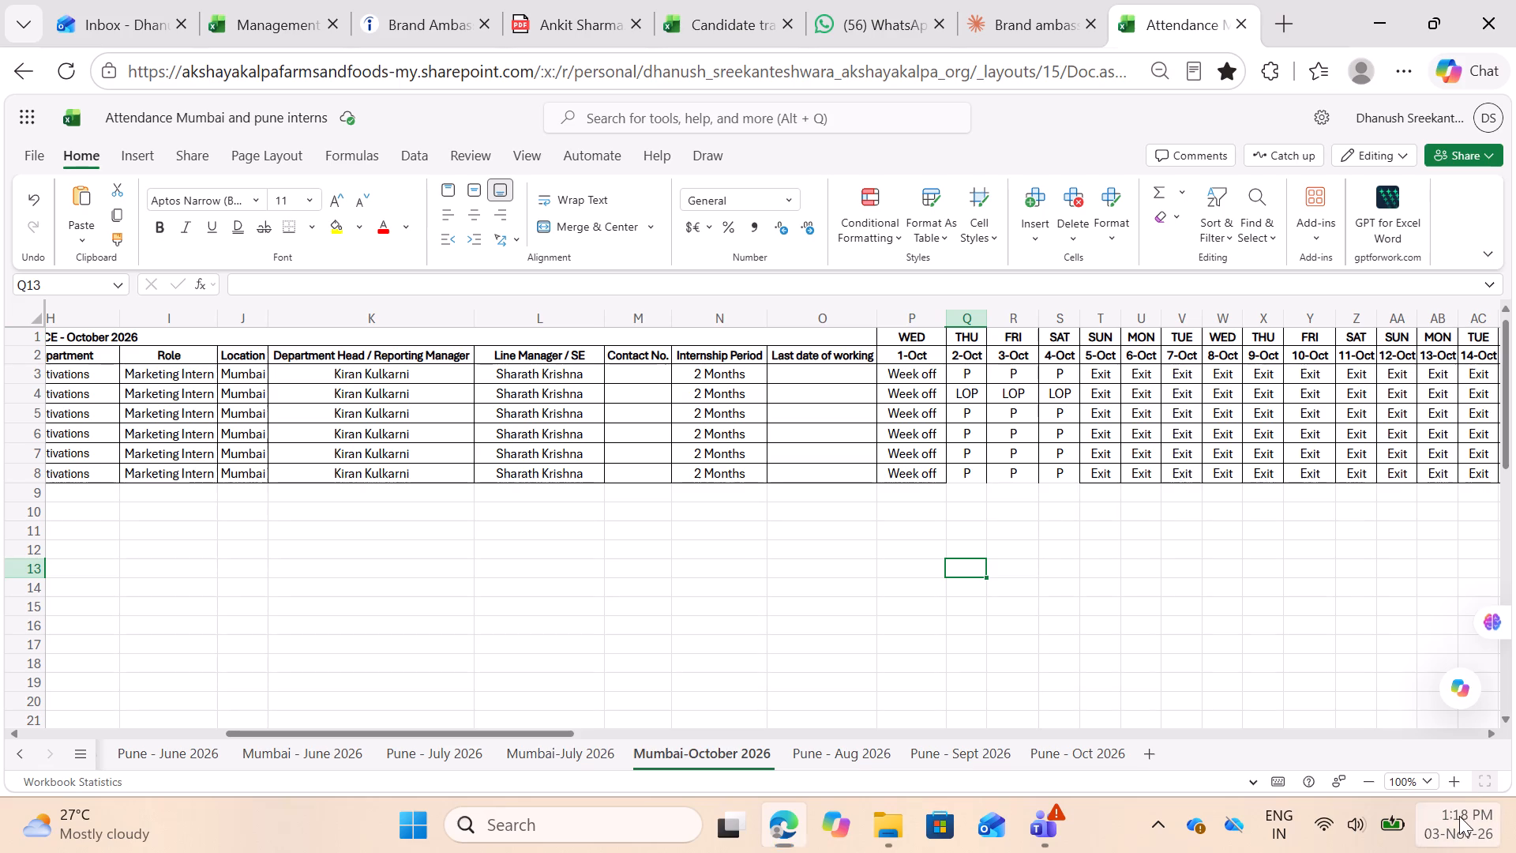
scroll(1297, 604, "up", 2)
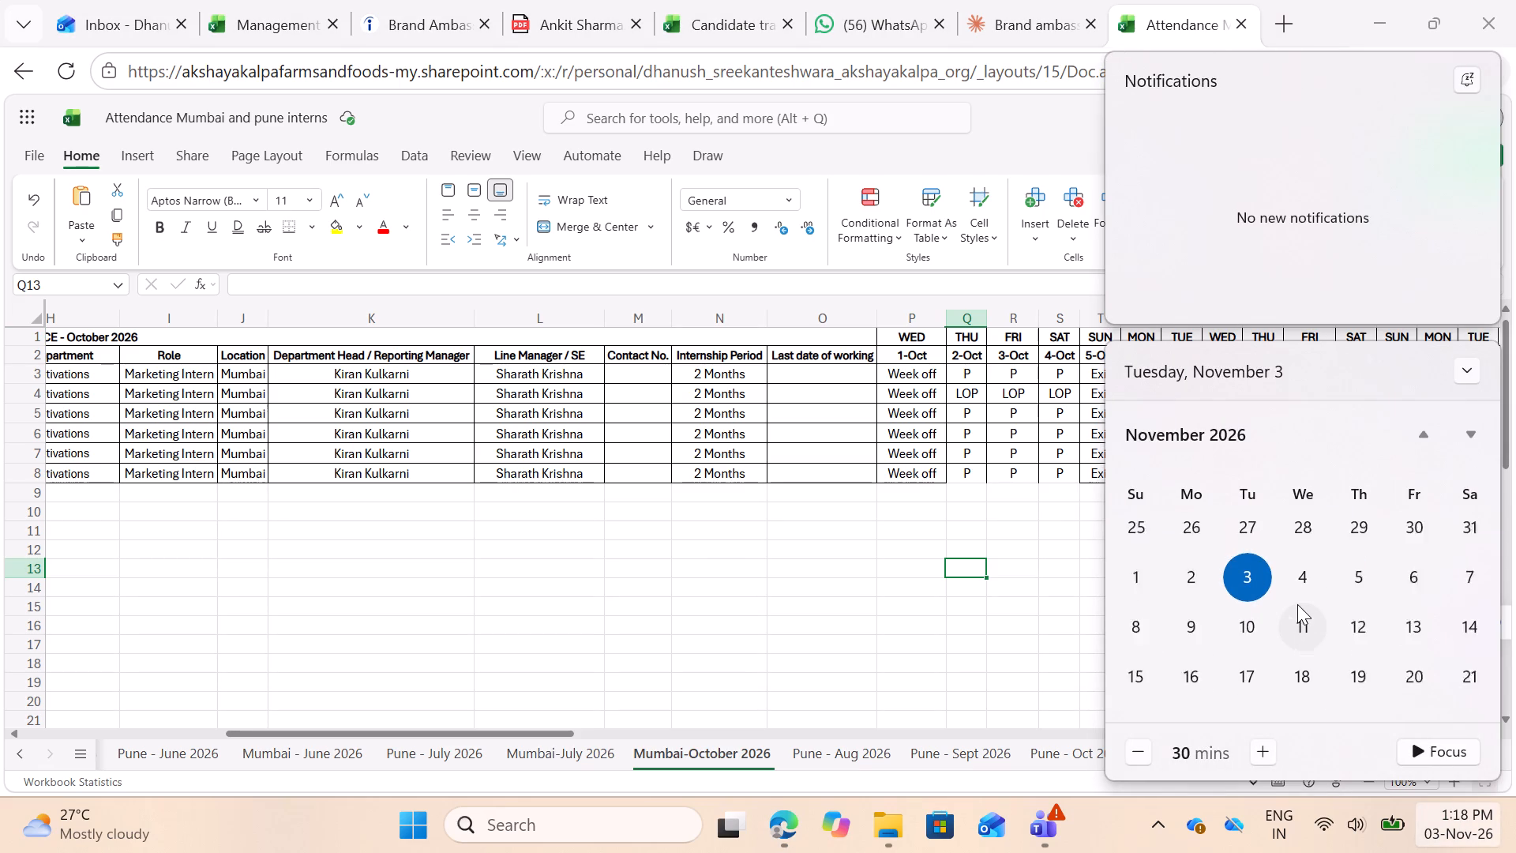
scroll(1297, 604, "up", 8)
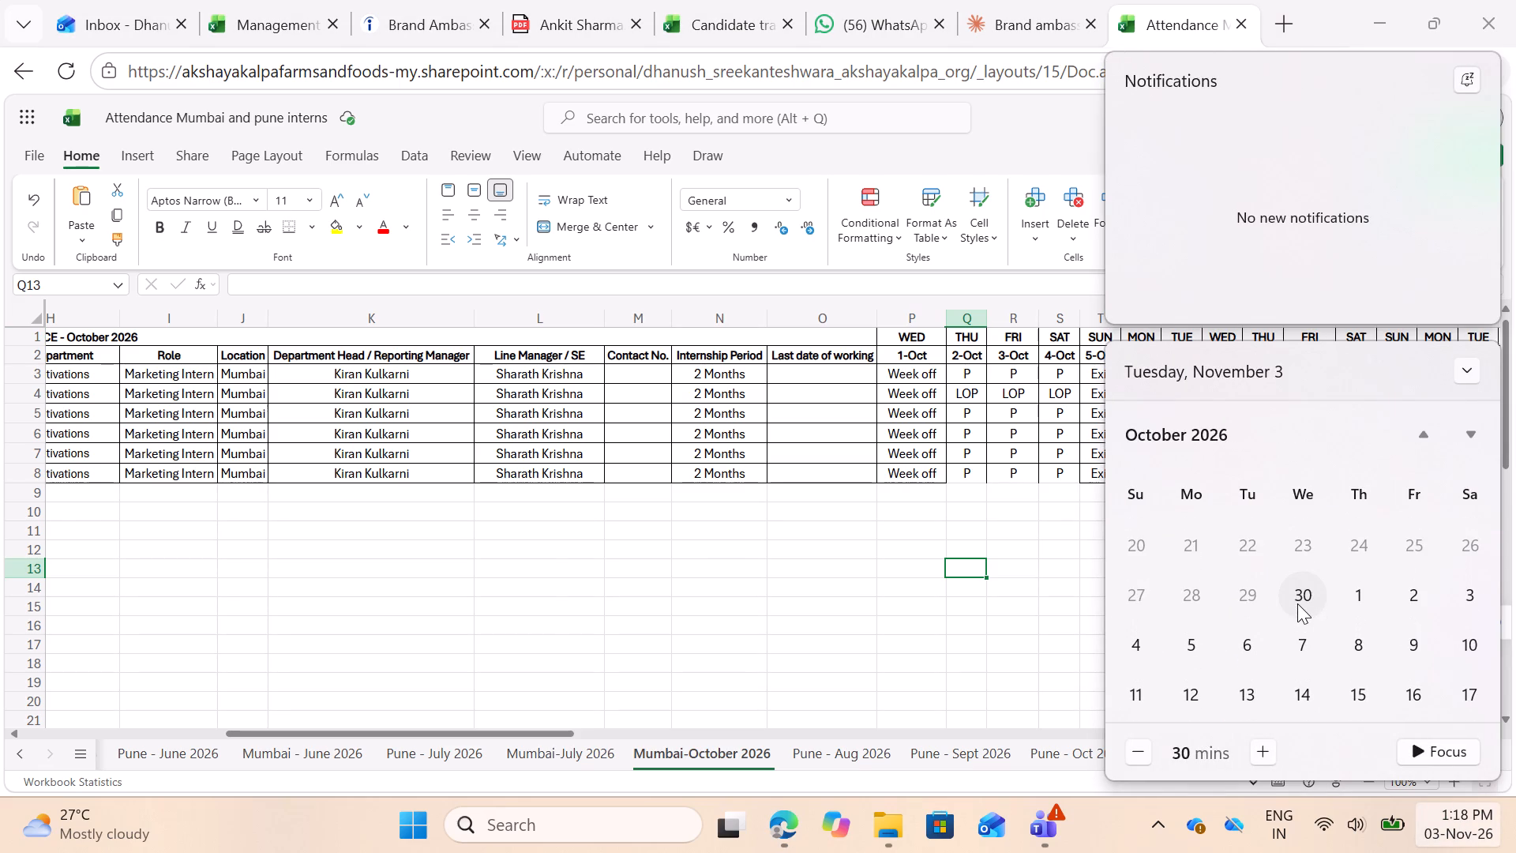
left_click(1364, 596)
left_click(899, 639)
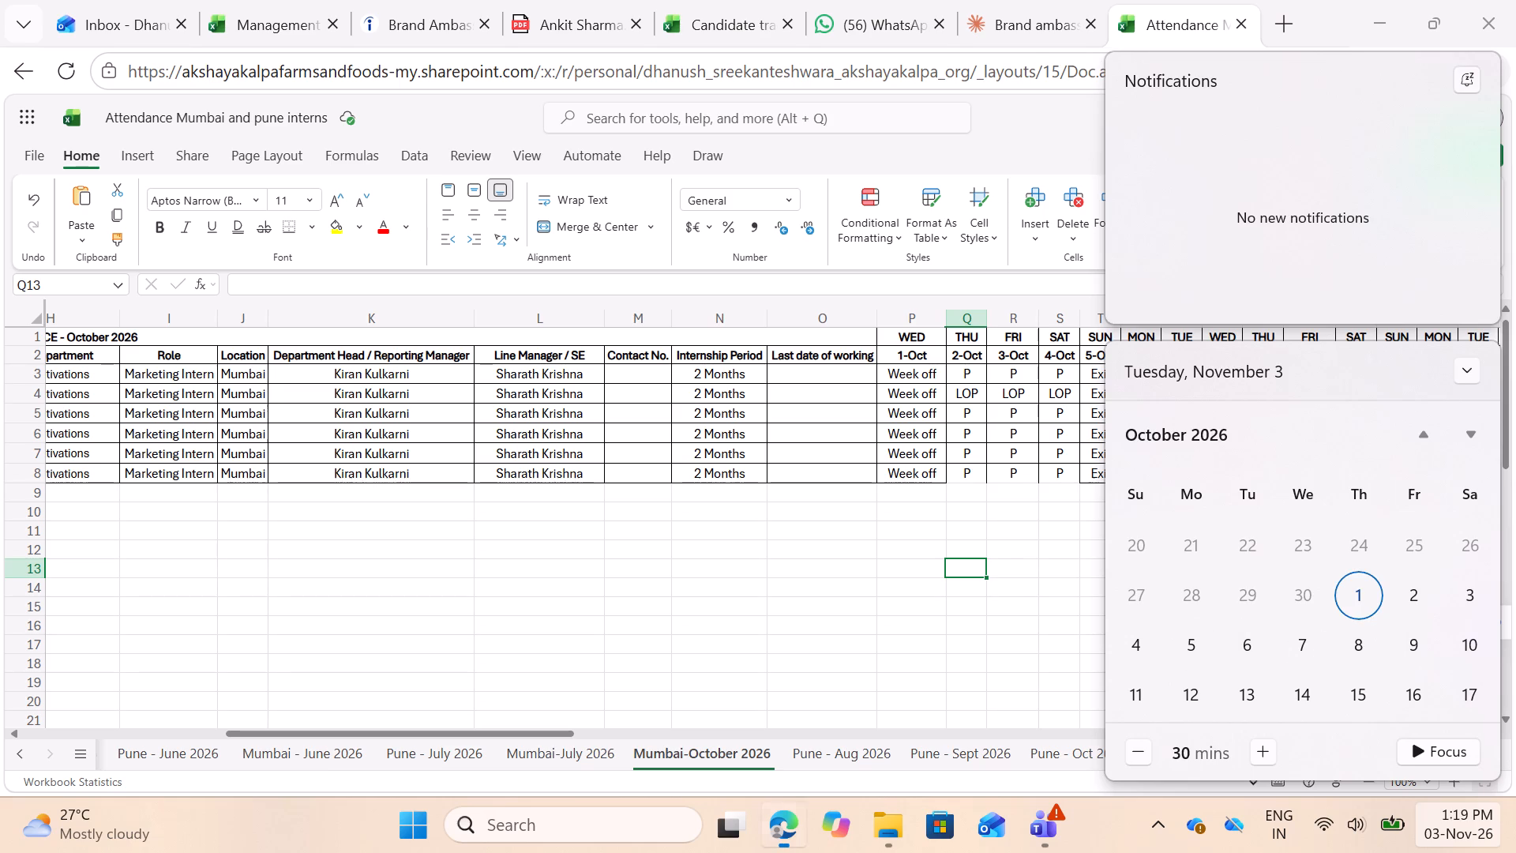
Copy the weekday THU from Q1 into P1, above the 1-Oct date.
left_click(974, 336)
key("ctrl+c")
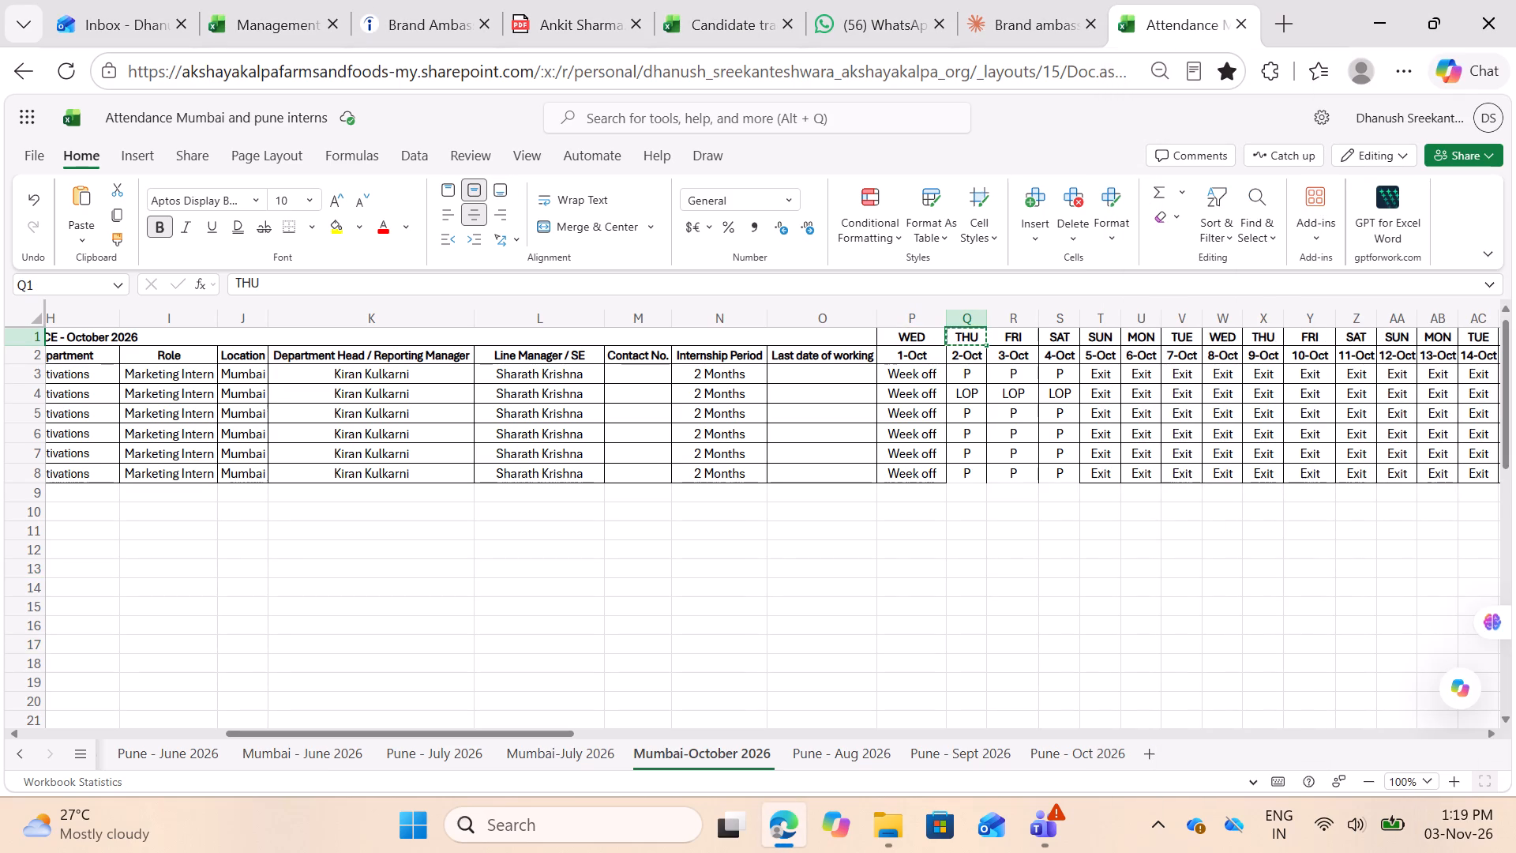
left_click(917, 335)
key("ctrl+v")
left_click(835, 538)
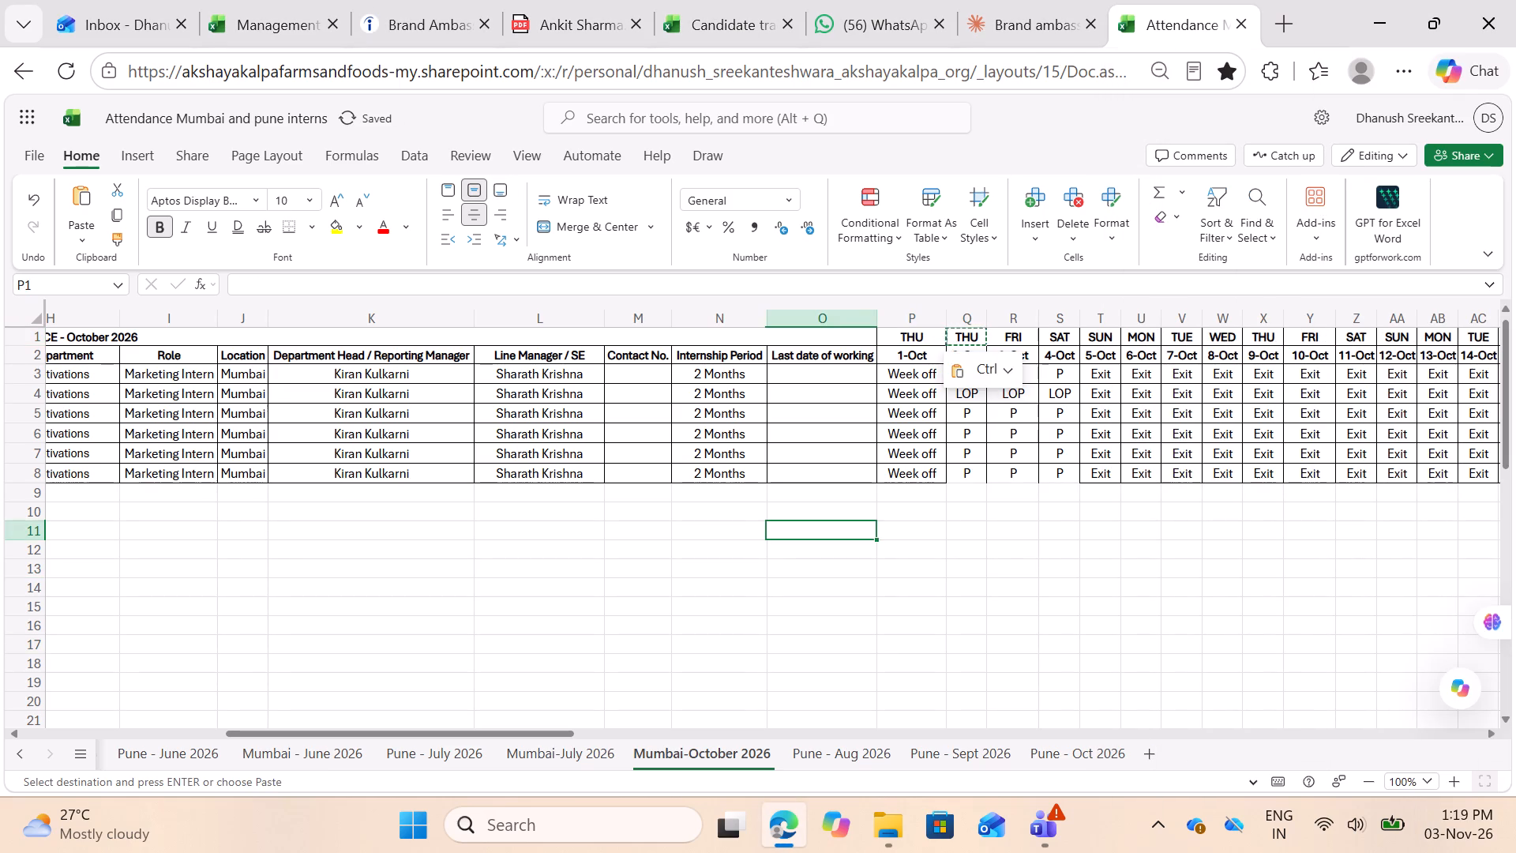
Fill the weekday series from P1 across row 1 to AT1, above the 31-Oct date.
left_click(932, 334)
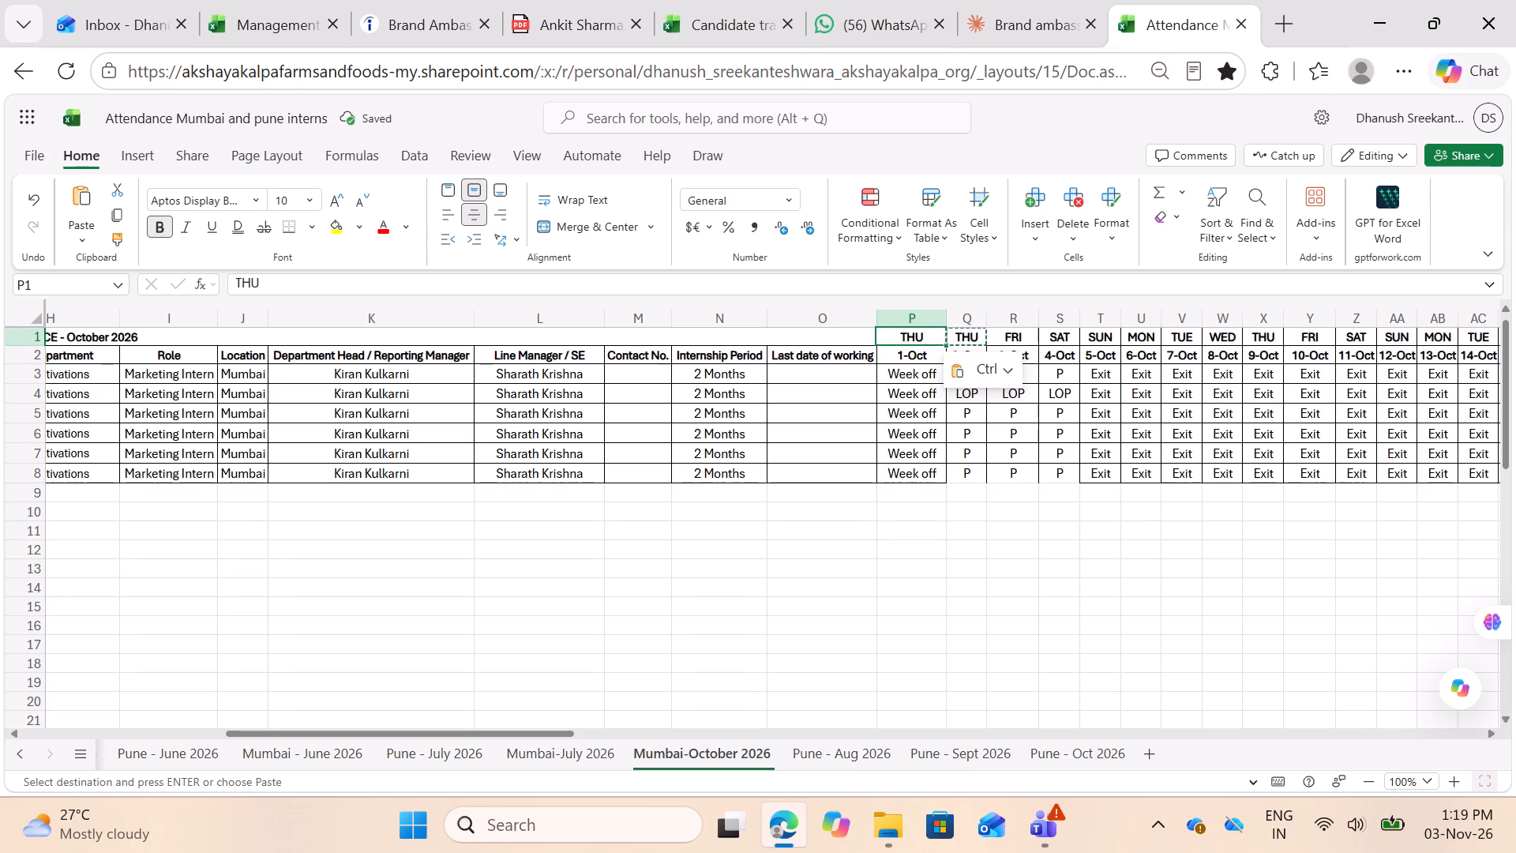
left_click_drag(944, 343, 983, 343)
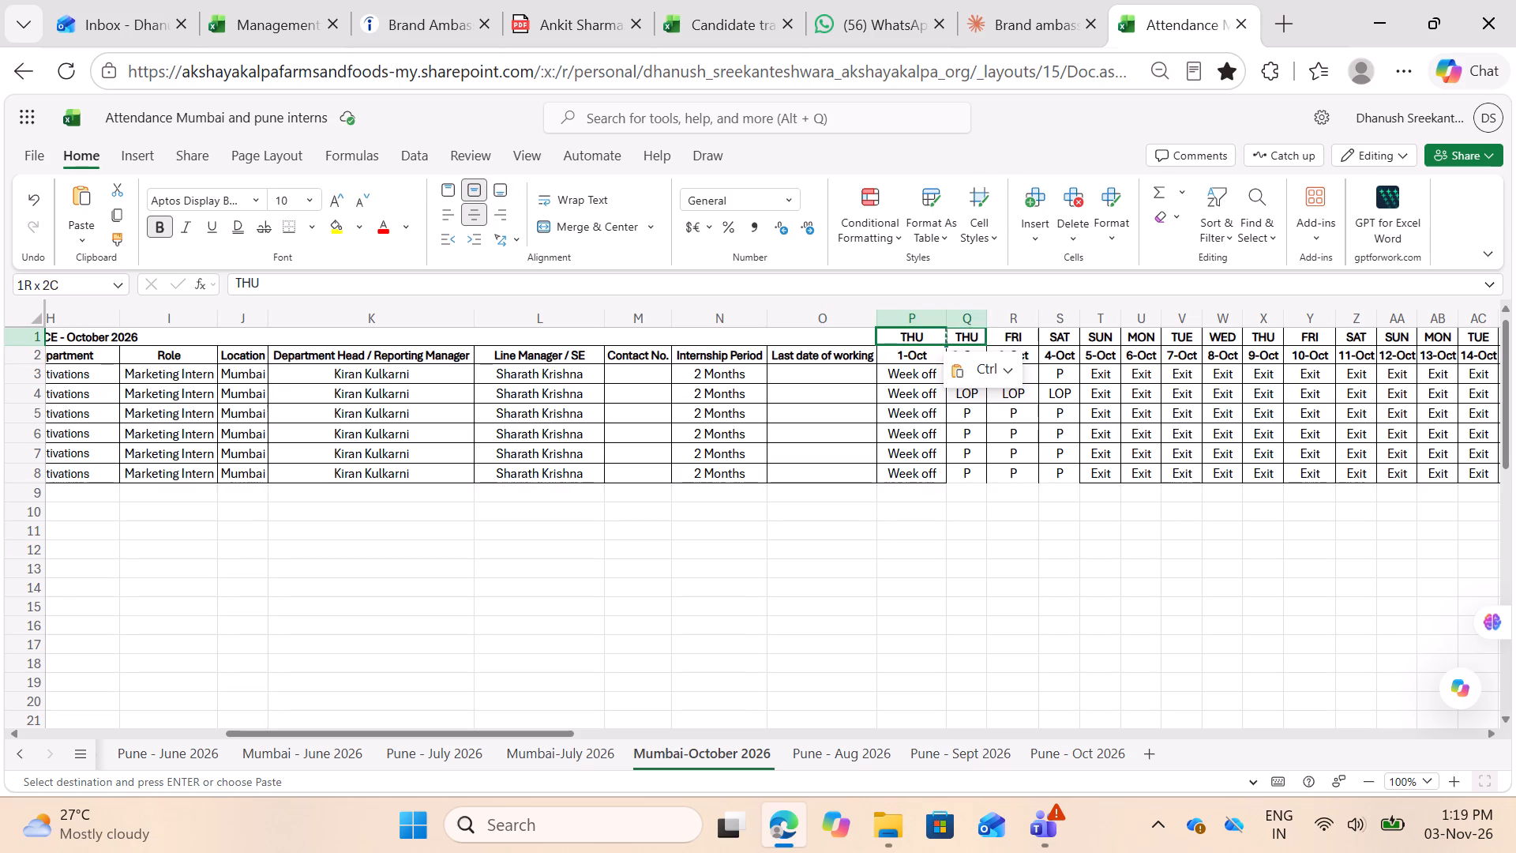
left_click_drag(983, 343, 1443, 339)
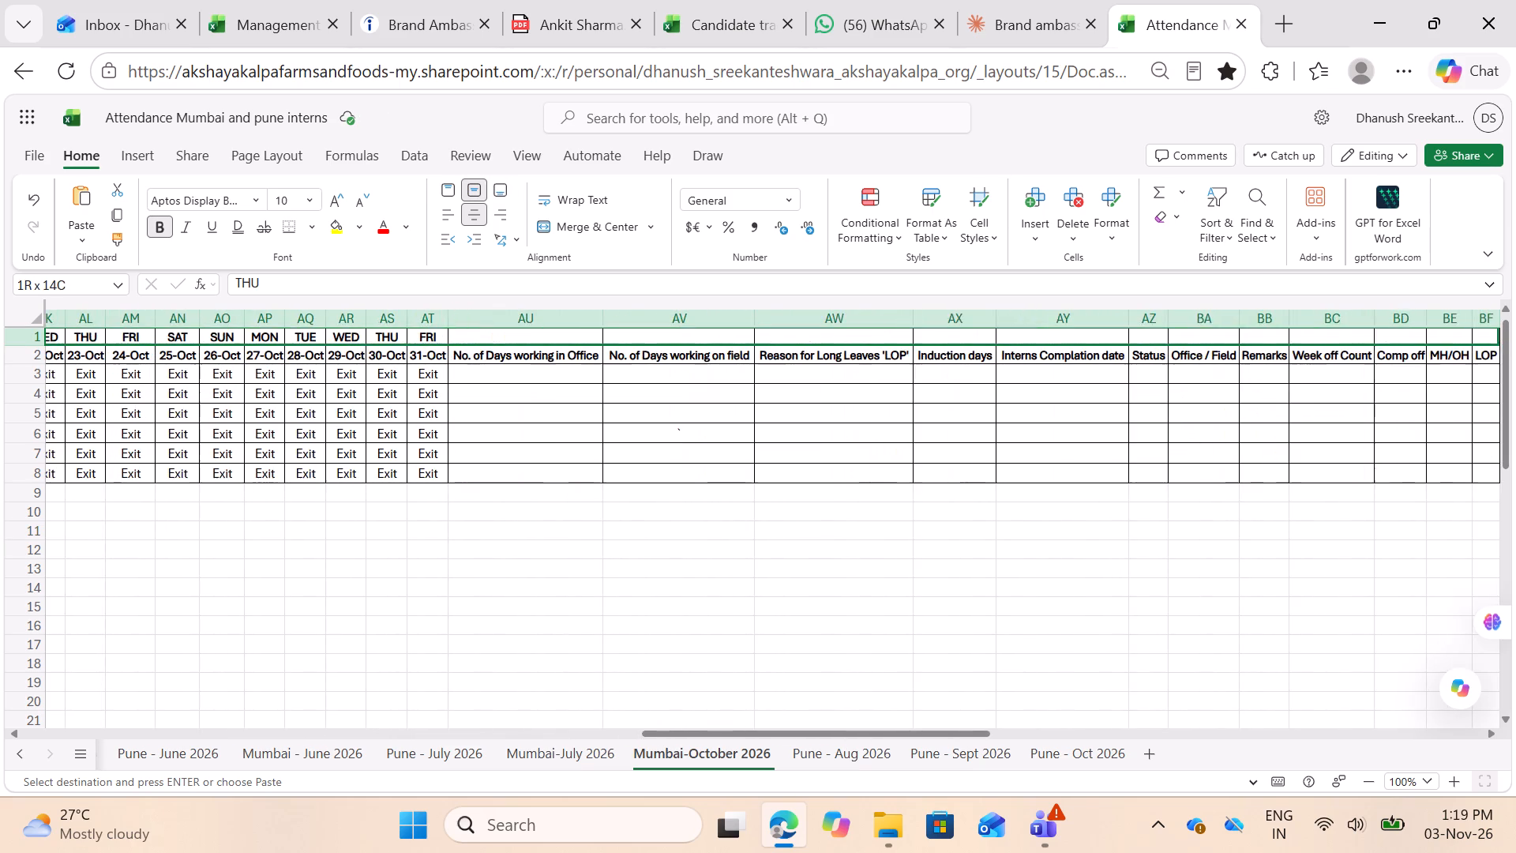
left_click_drag(1443, 339, 417, 365)
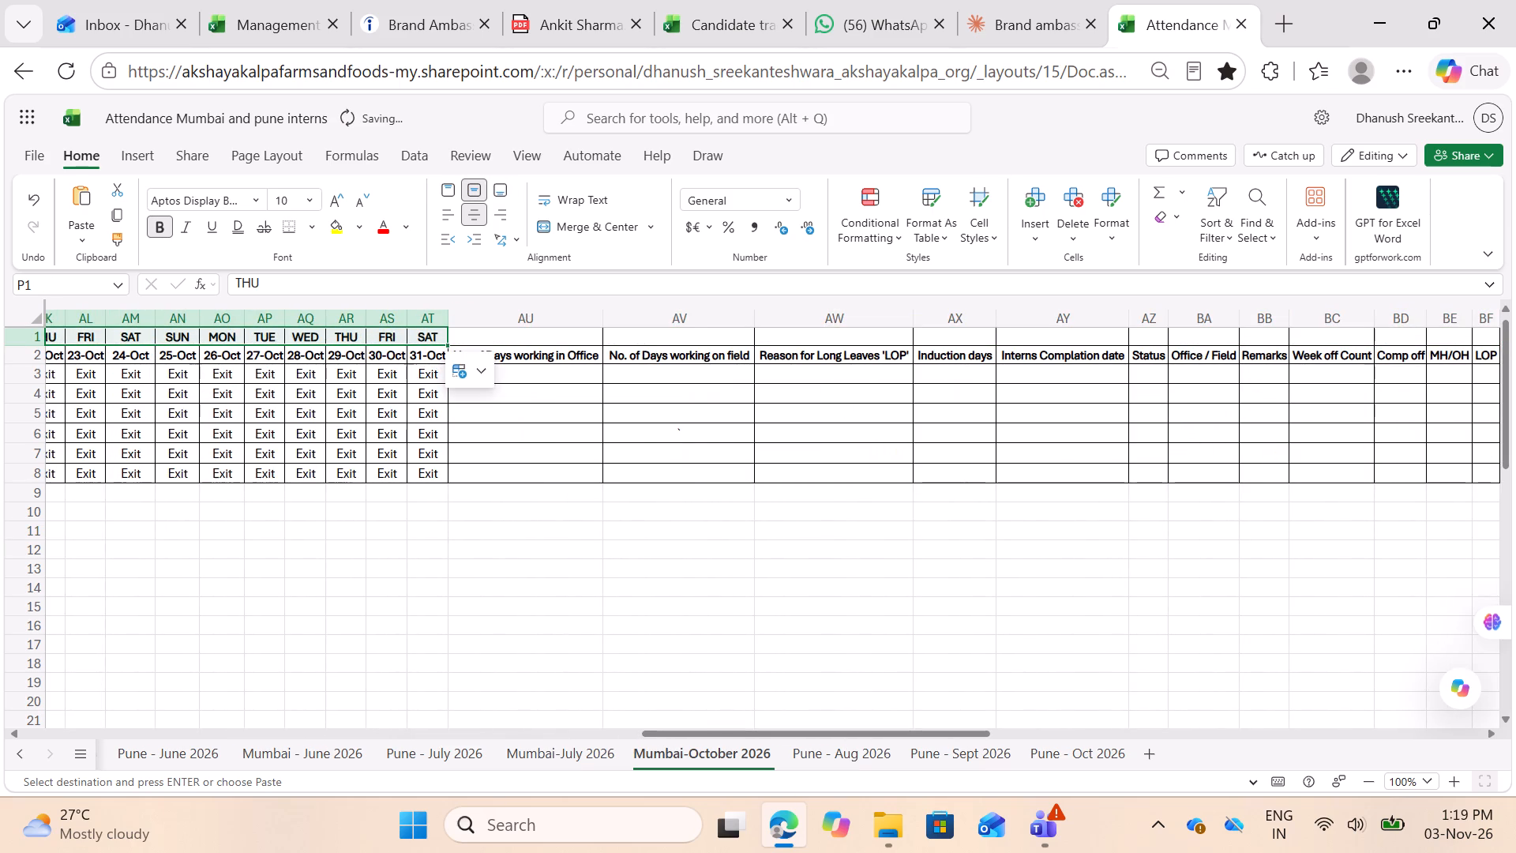
scroll(477, 549, "right", 9)
scroll(477, 549, "left", 1)
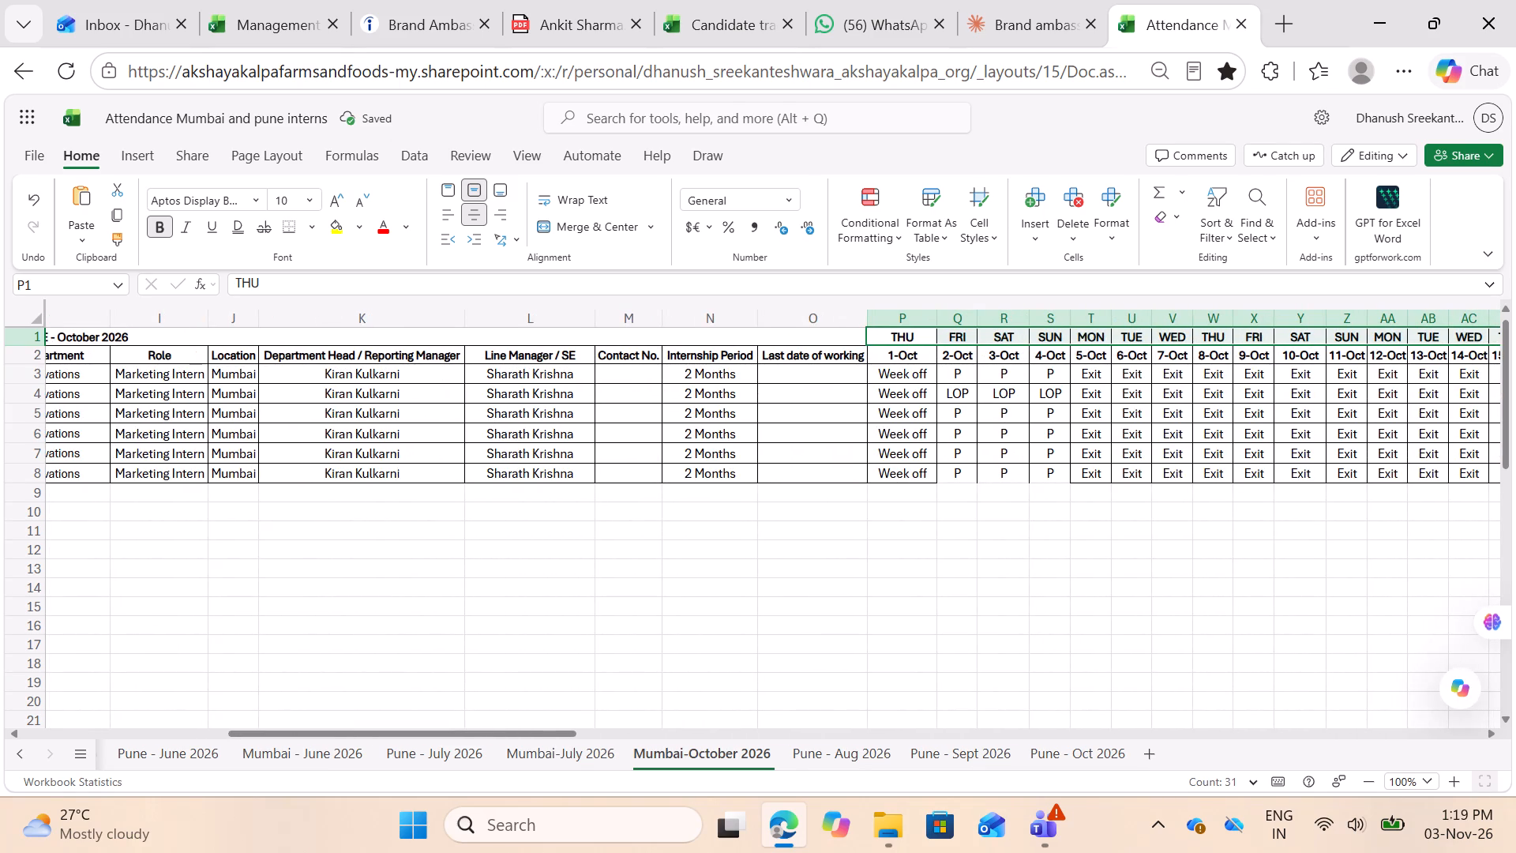
left_click(980, 516)
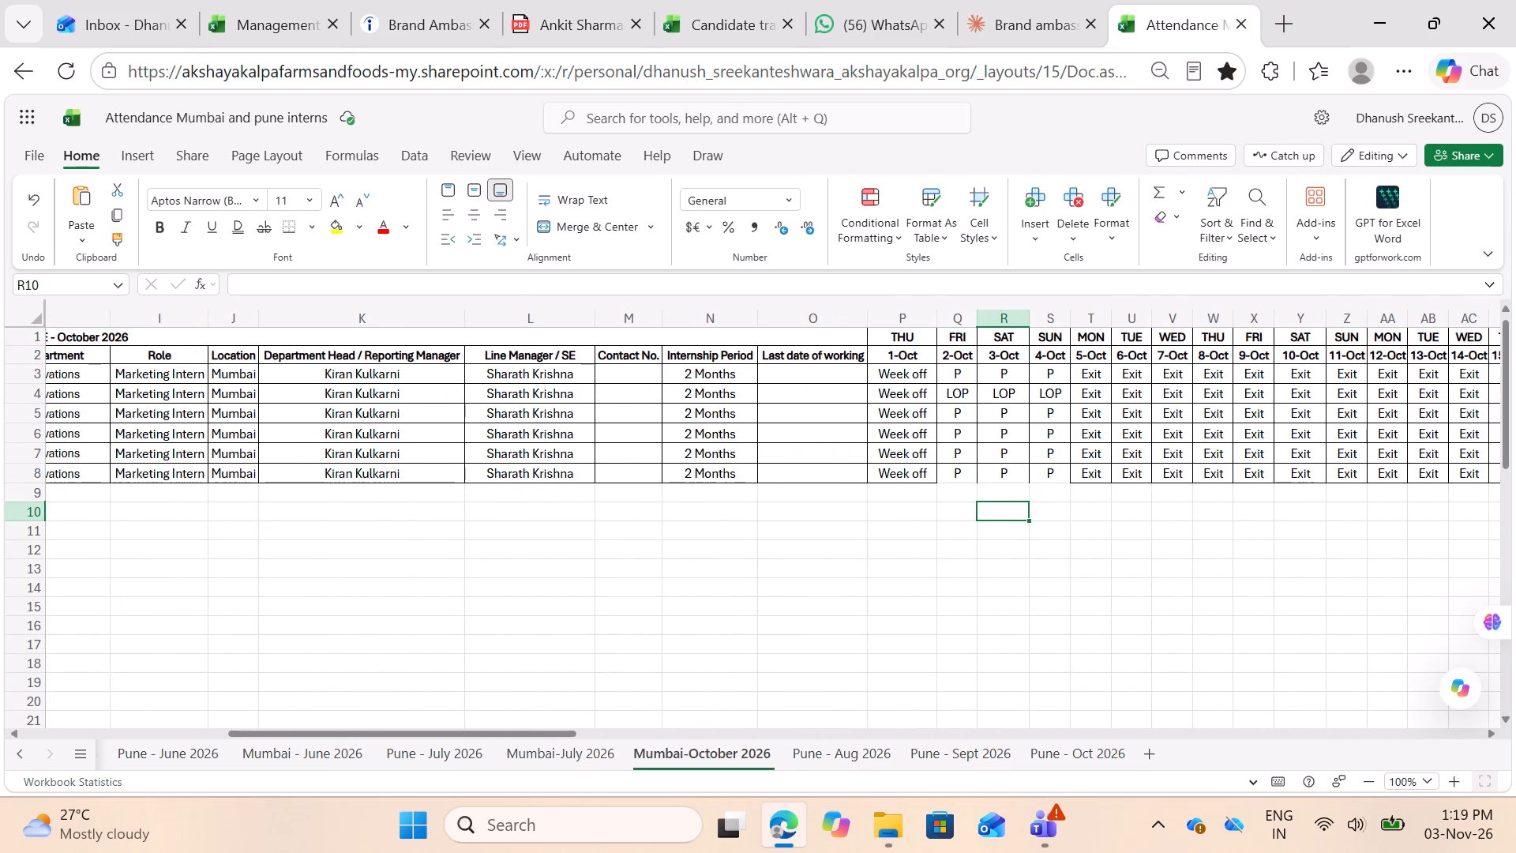
Clear the attendance entries copied from July for all six interns in P3:AT8.
left_click_drag(908, 372, 915, 457)
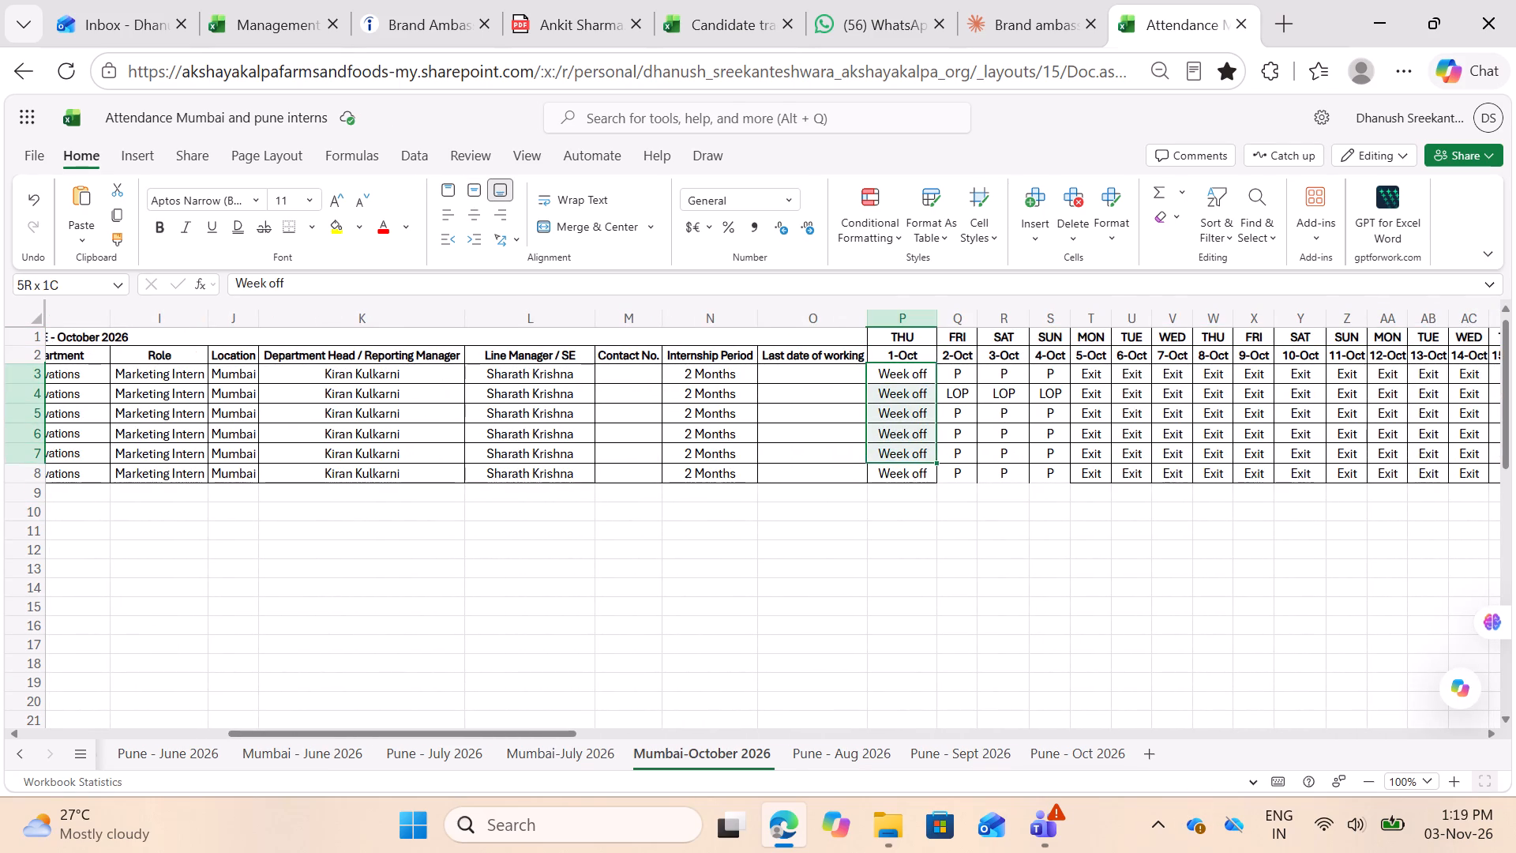
left_click_drag(915, 457, 916, 475)
key("Delete")
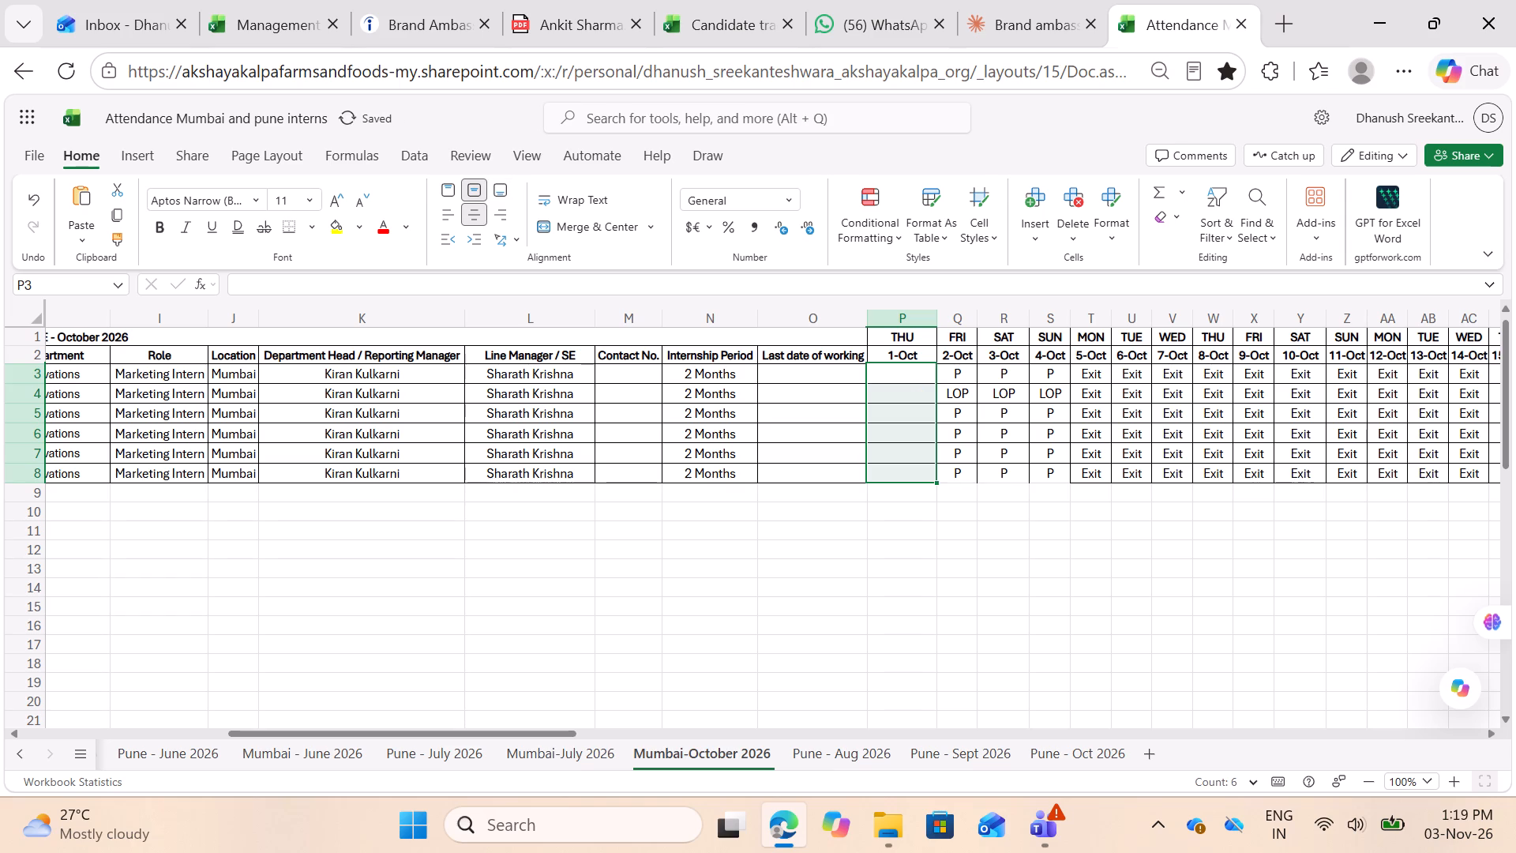
left_click_drag(957, 365, 1515, 461)
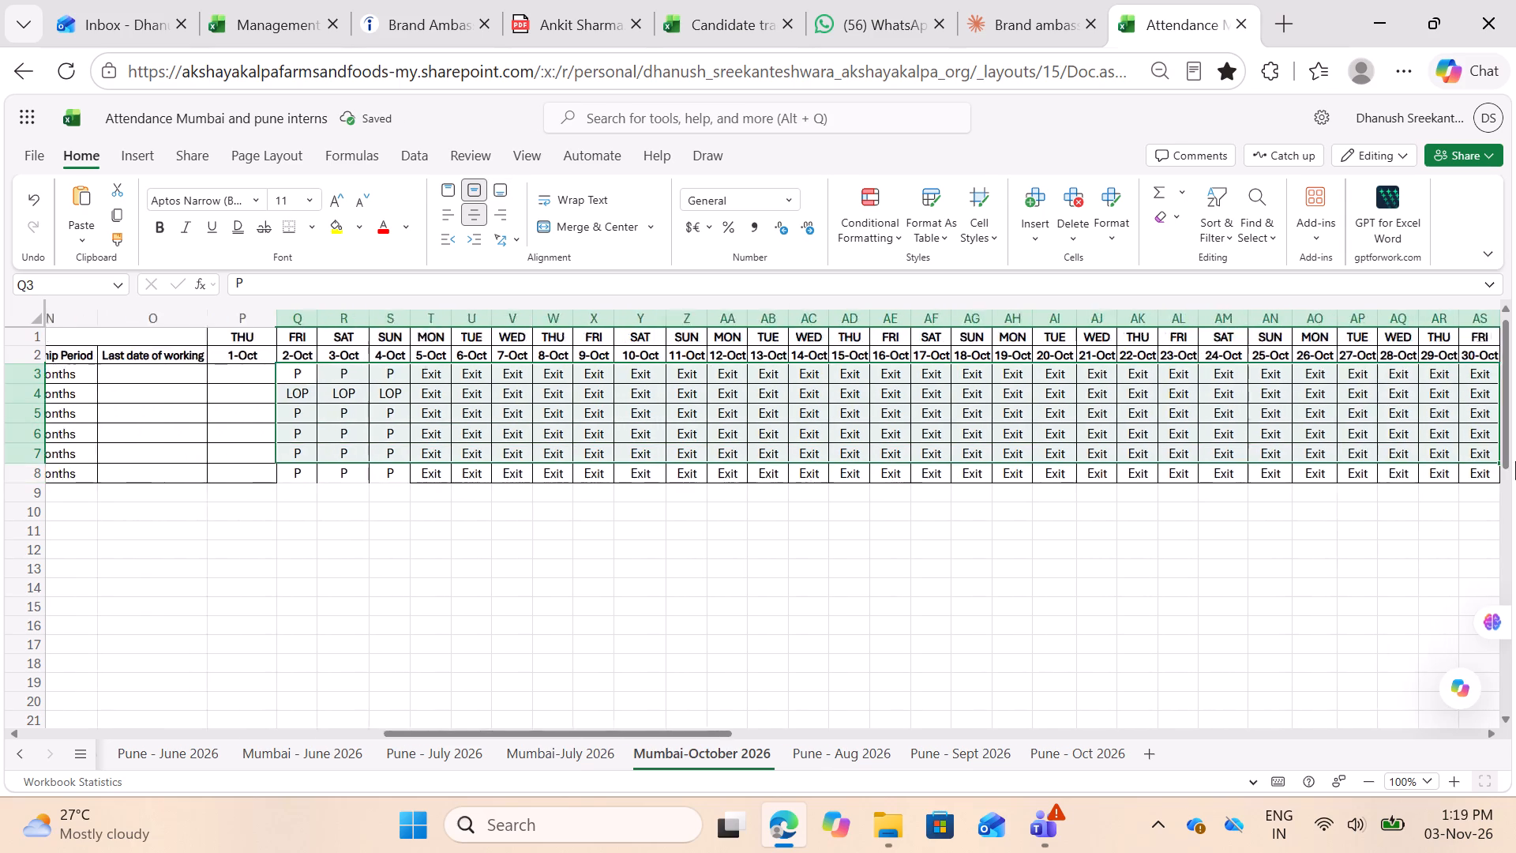
left_click_drag(1515, 461, 445, 478)
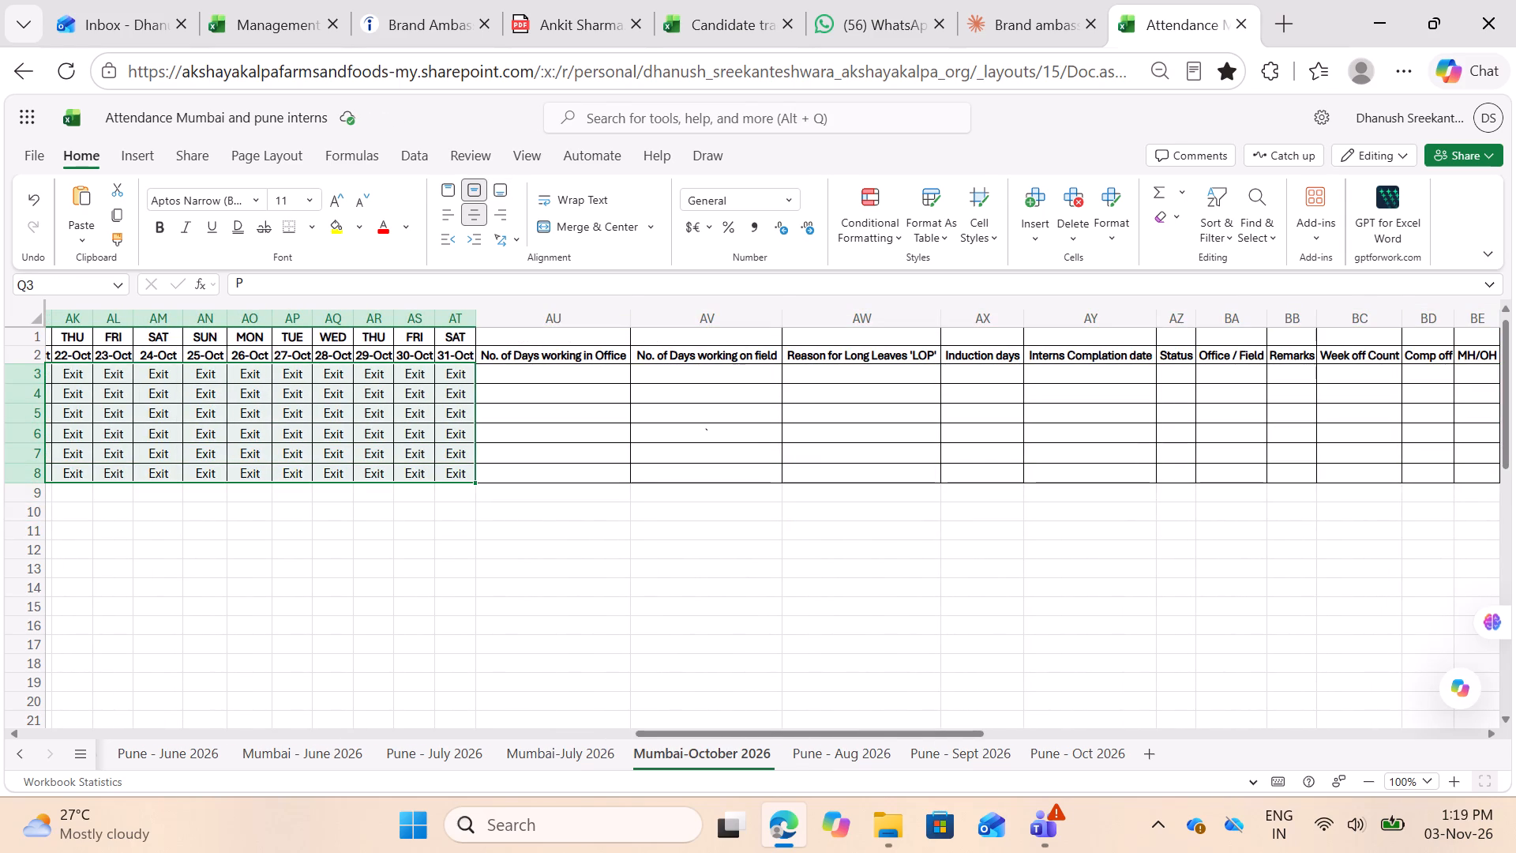
key("Delete")
scroll(392, 474, "right", 7)
scroll(631, 496, "left", 1)
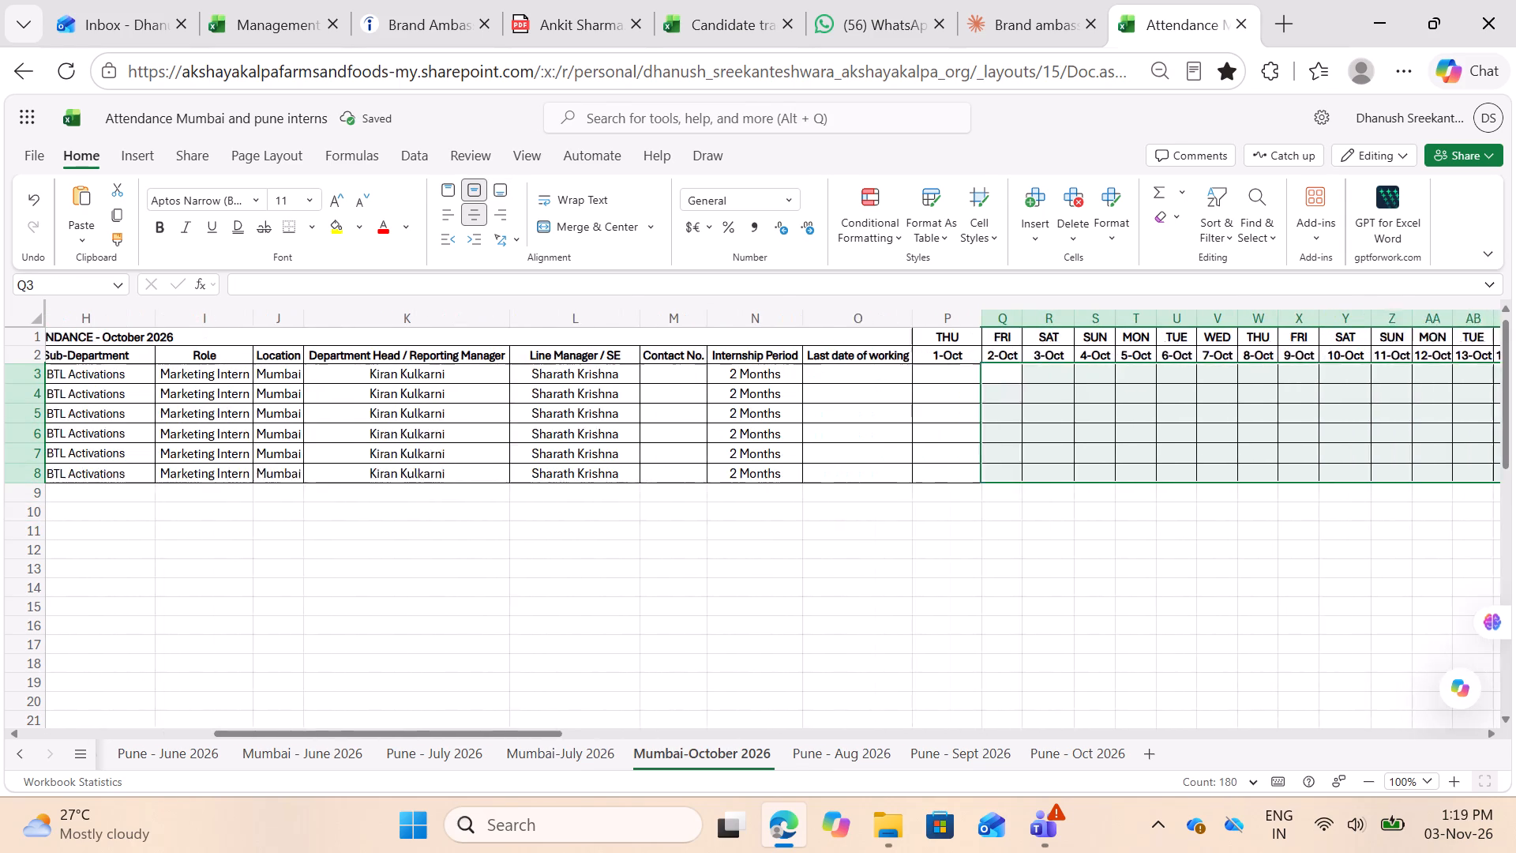
scroll(801, 505, "left", 1)
Narrow column P, the 1-Oct column, to about the width of the neighbouring date columns.
left_click_drag(961, 318, 947, 320)
left_click_drag(946, 321, 934, 321)
left_click(944, 522)
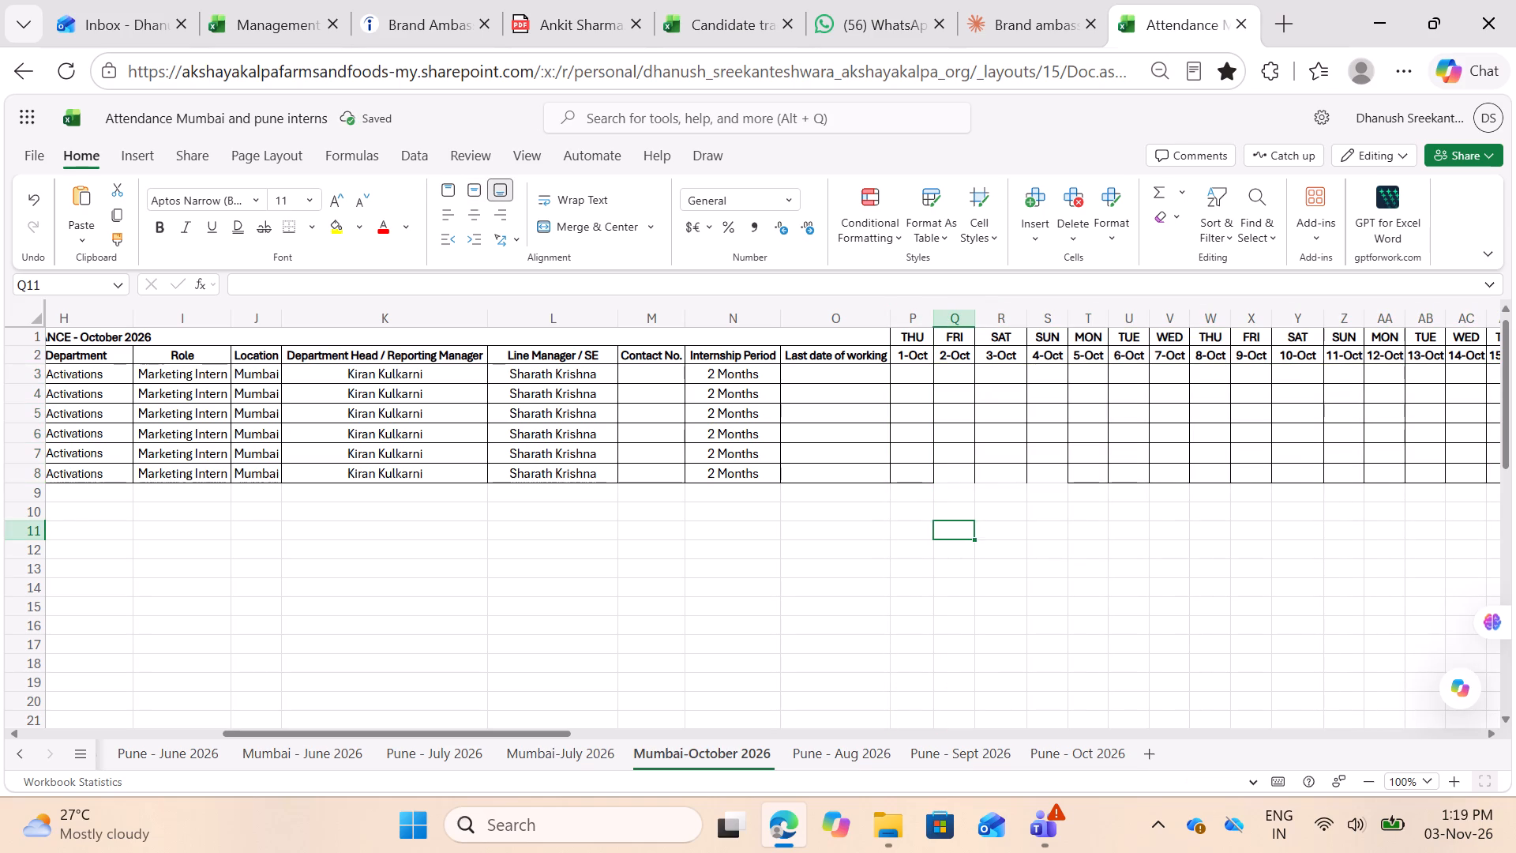
Apply all borders to the lower three interns' attendance cells in P6:AT8.
left_click_drag(914, 440, 1305, 476)
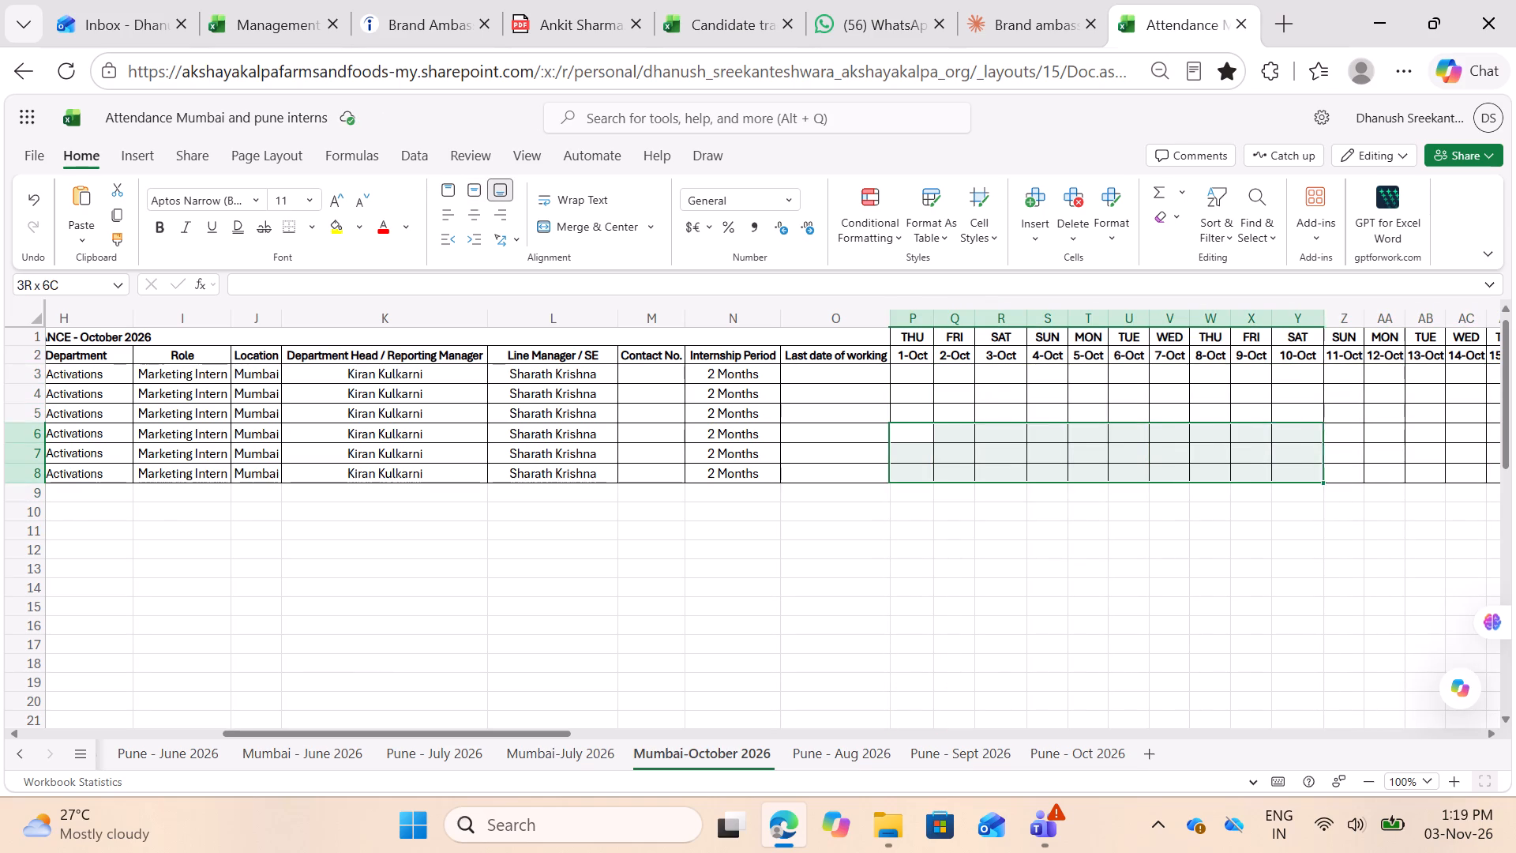
left_click_drag(1305, 476, 865, 504)
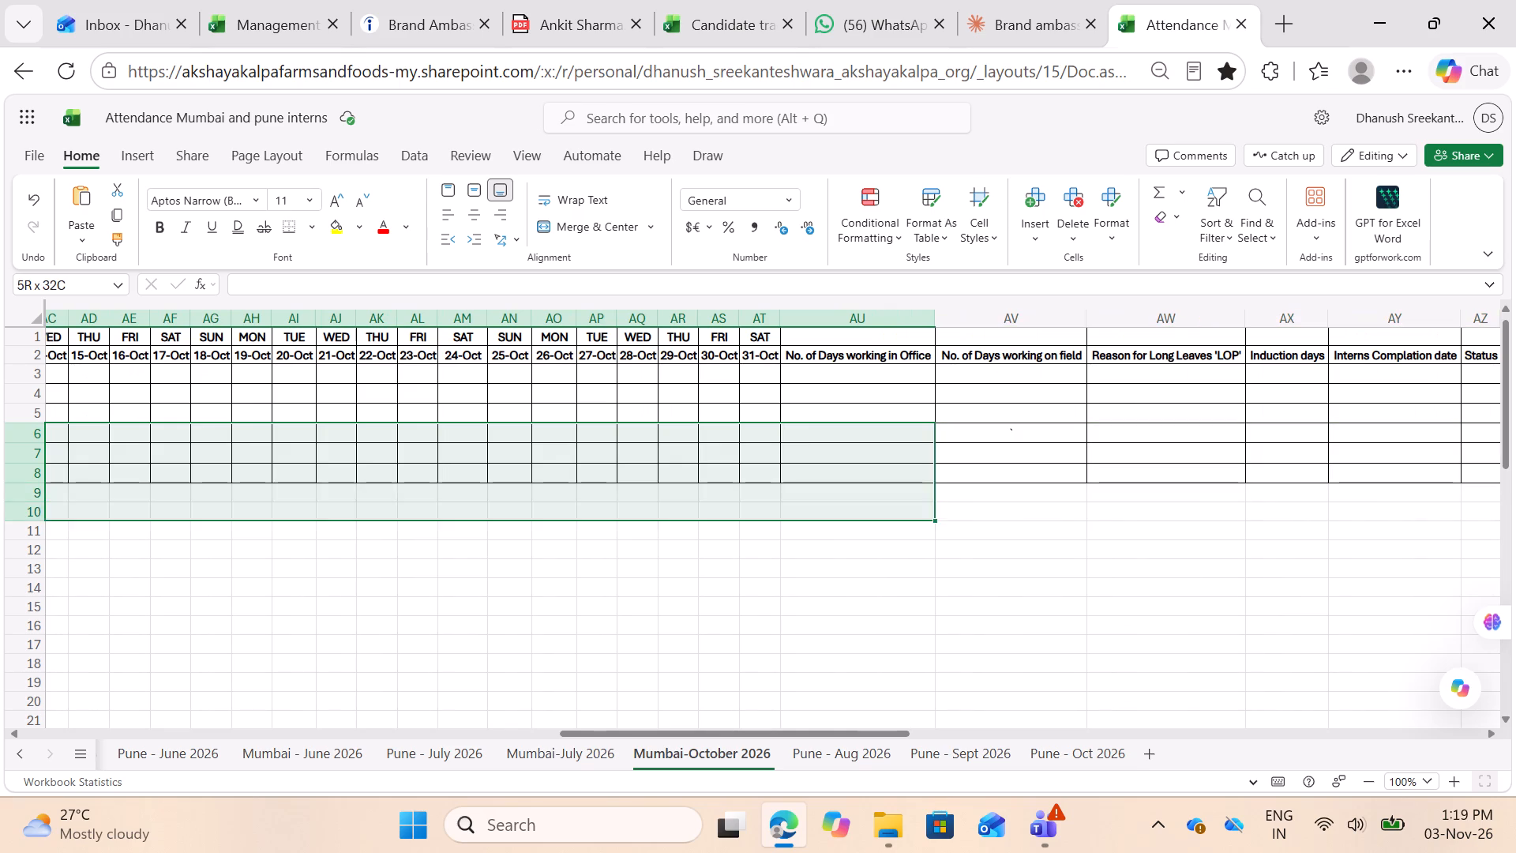
left_click_drag(865, 504, 766, 479)
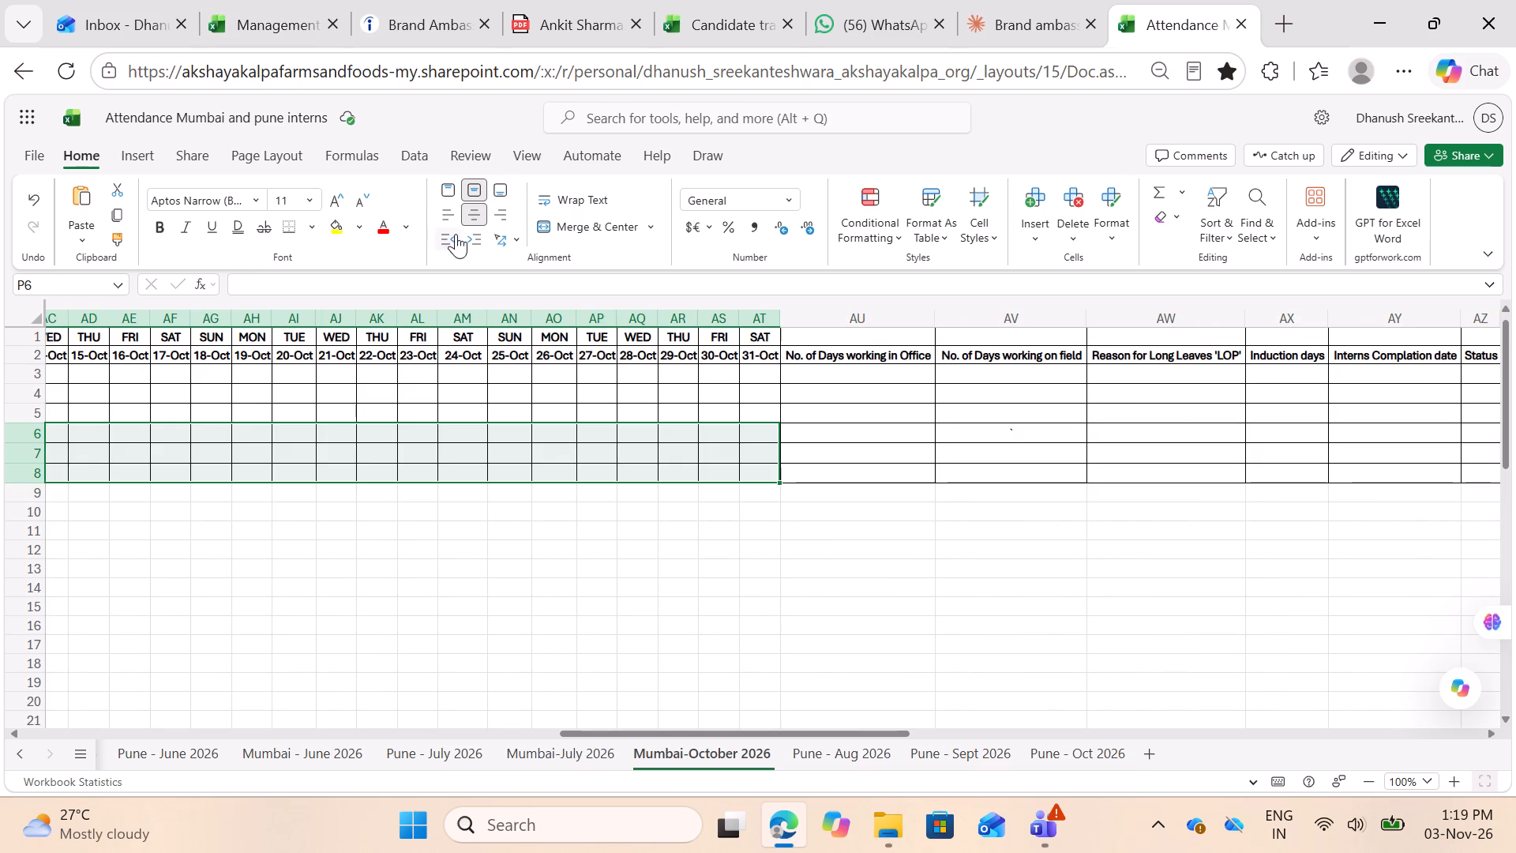
left_click(312, 227)
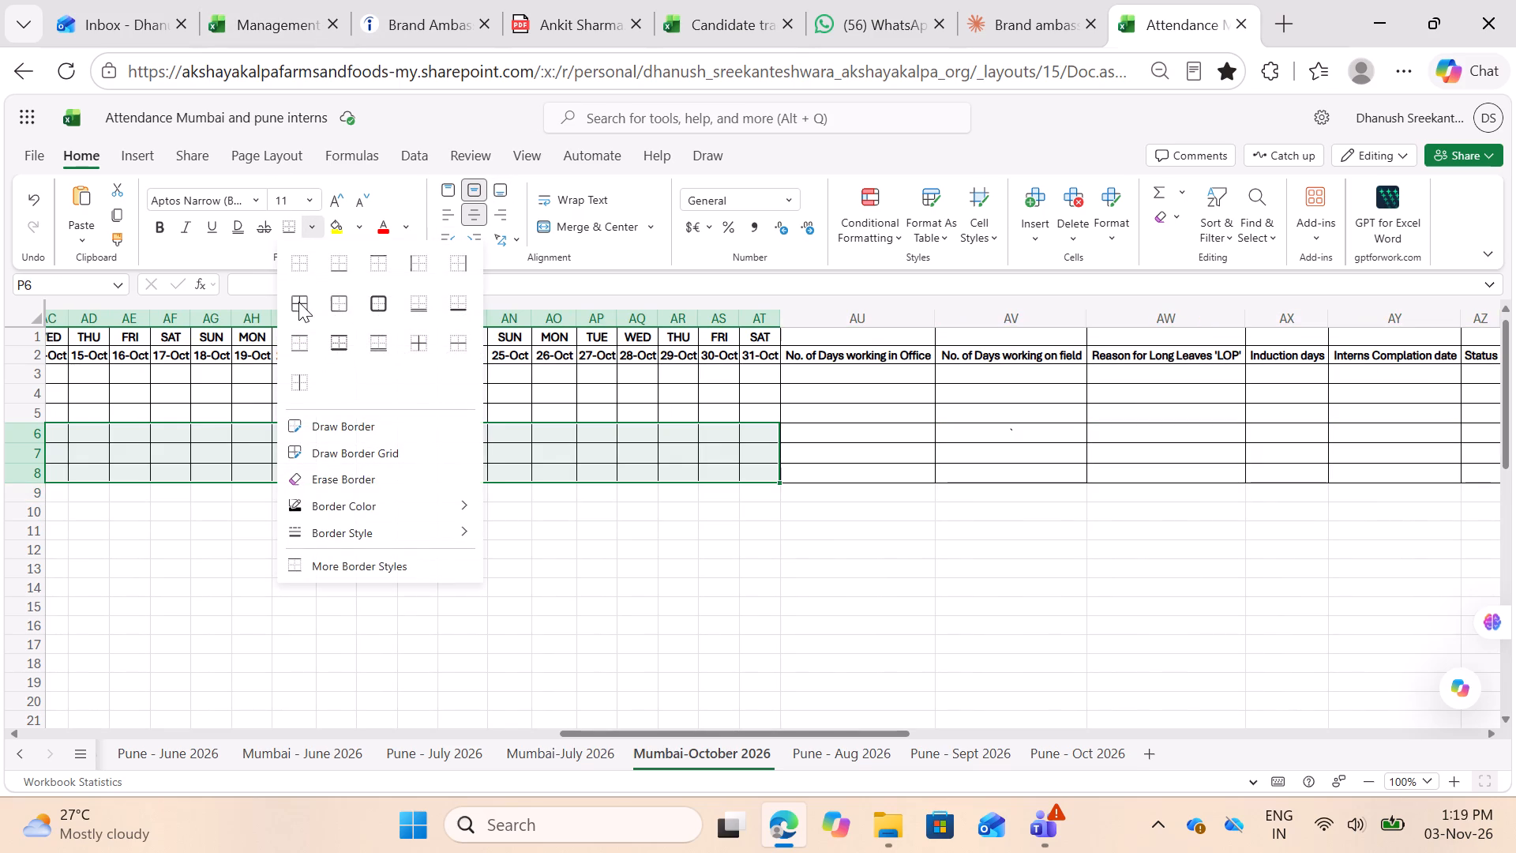
left_click(298, 302)
scroll(452, 599, "right", 5)
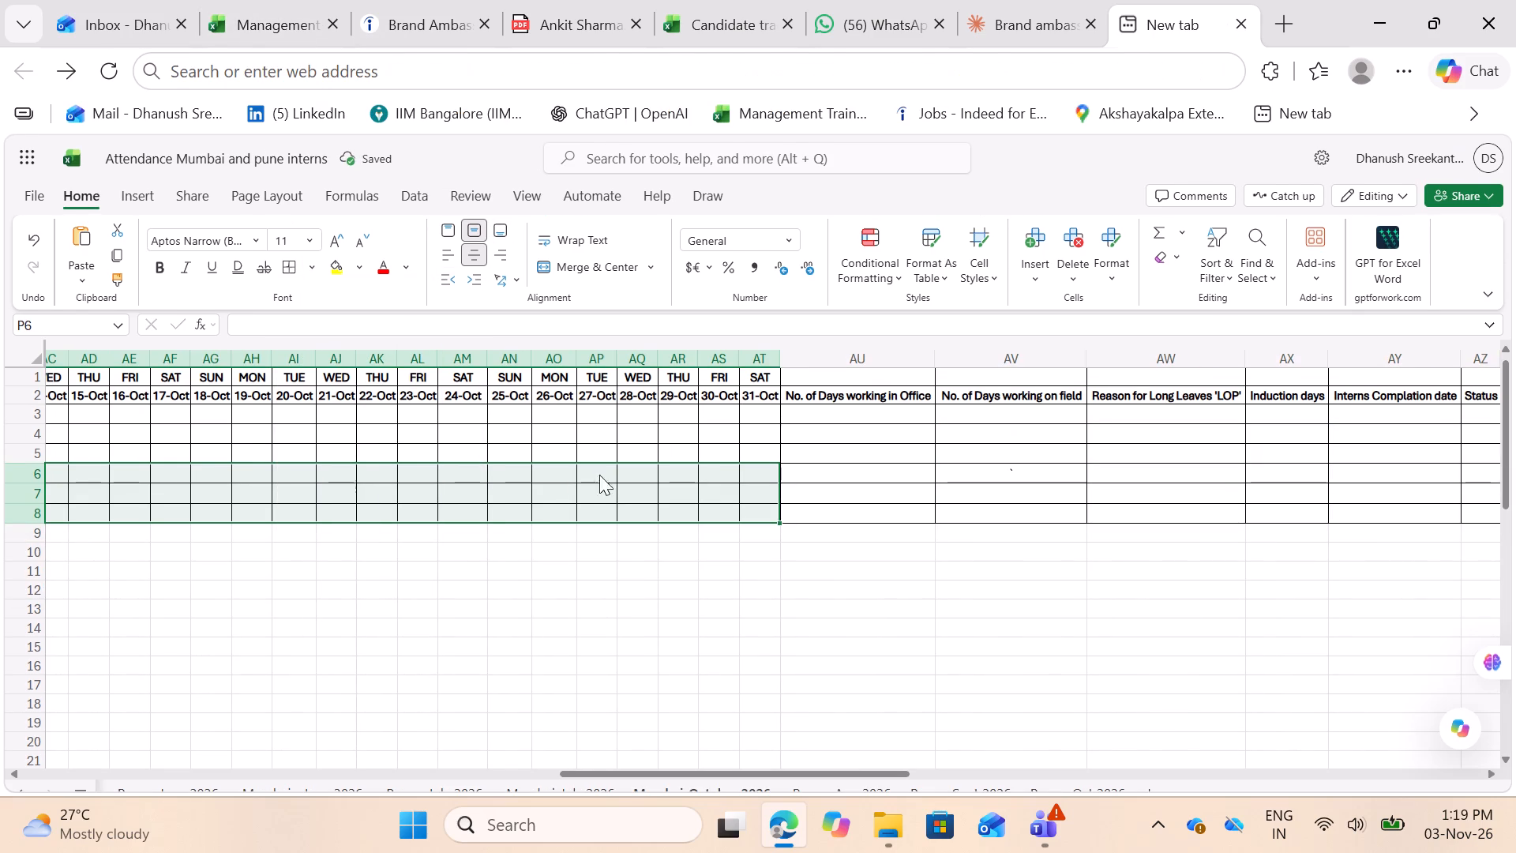
Reopen the Attendance Mumbai and pune interns workbook from the browser favourites, at the Mumbai-October 2026 sheet.
left_click(1472, 111)
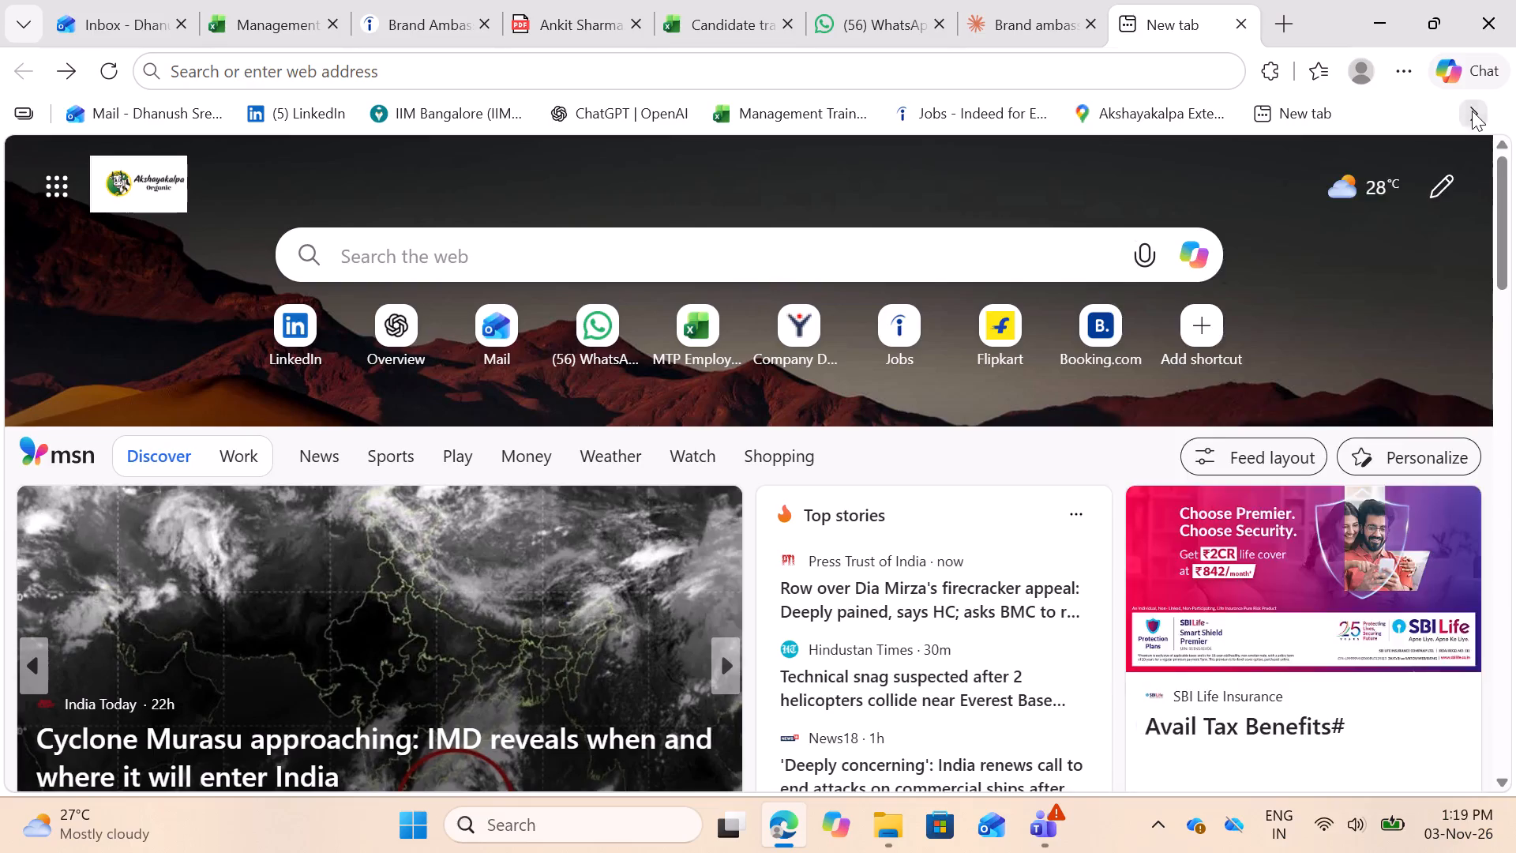
left_click(1237, 372)
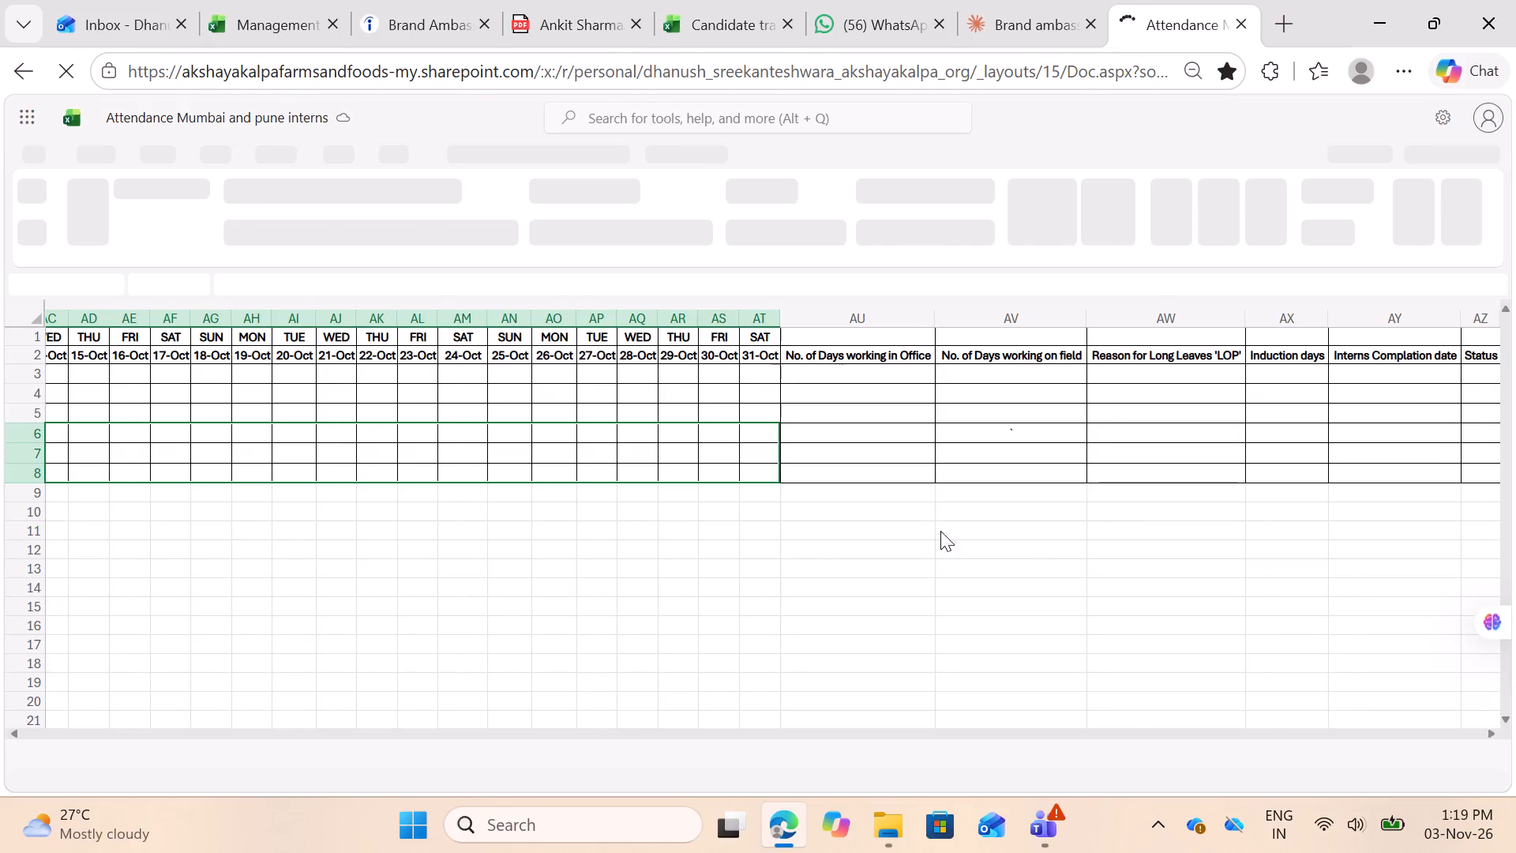
scroll(774, 537, "right", 9)
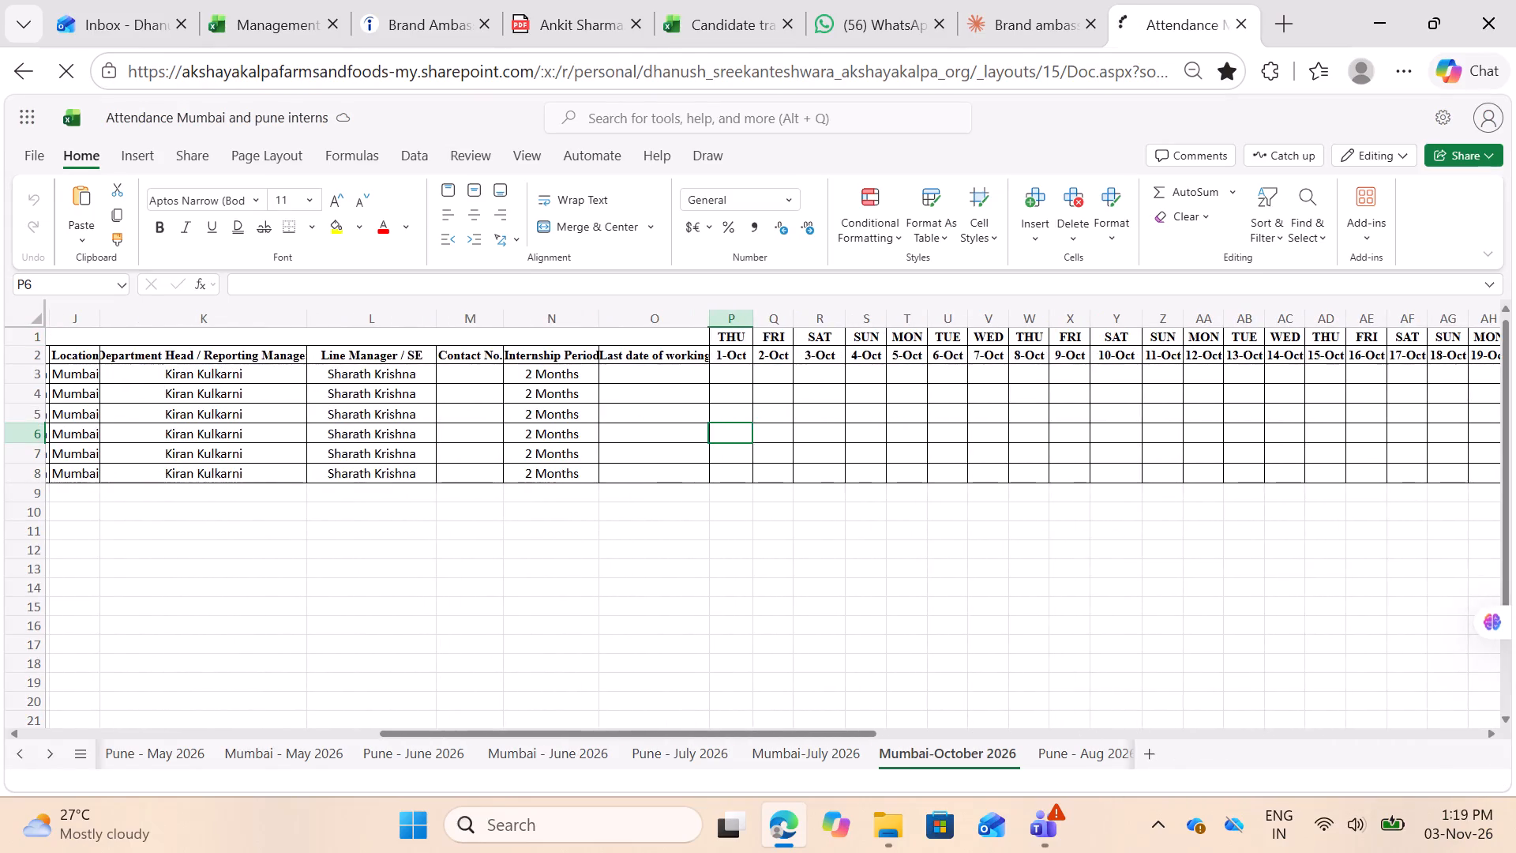
Delete the Contact No. column, column M, from the Mumbai-October 2026 sheet.
scroll(1109, 513, "left", 3)
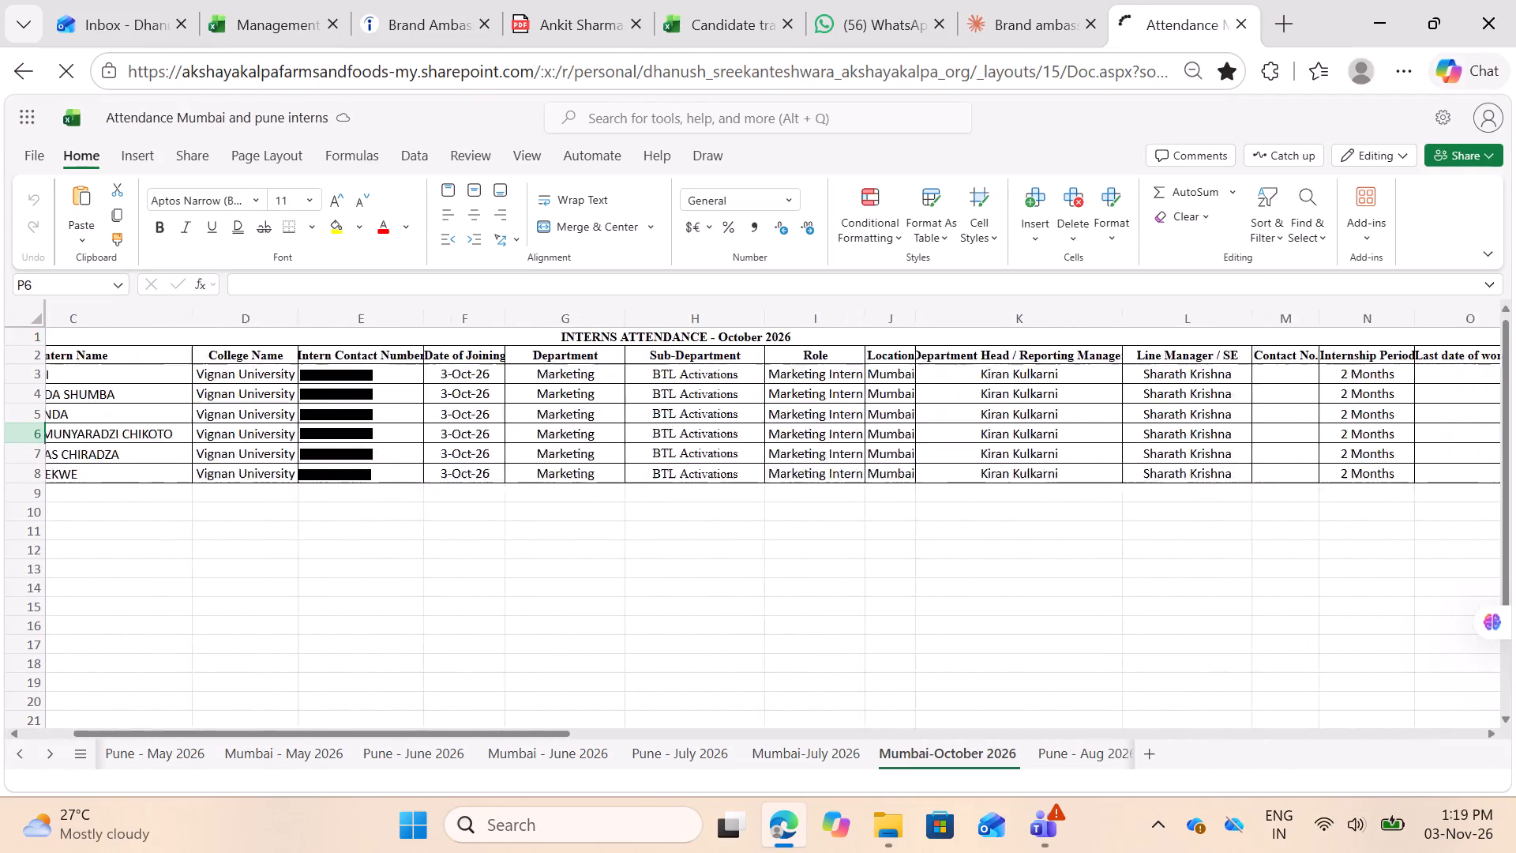
scroll(1109, 513, "left", 3)
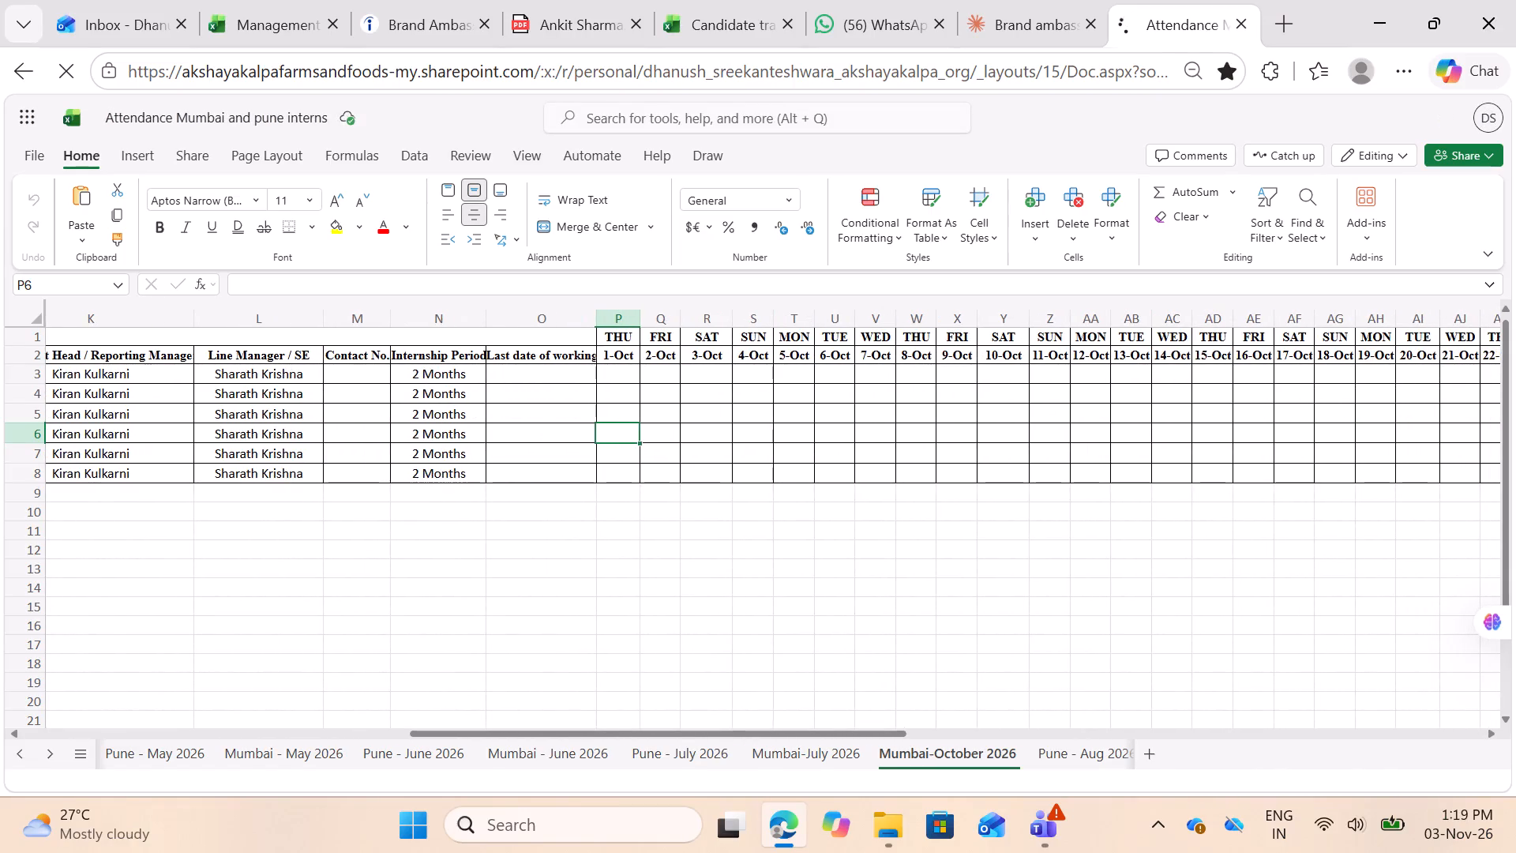
left_click(362, 374)
scroll(456, 524, "right", 6)
scroll(523, 528, "right", 2)
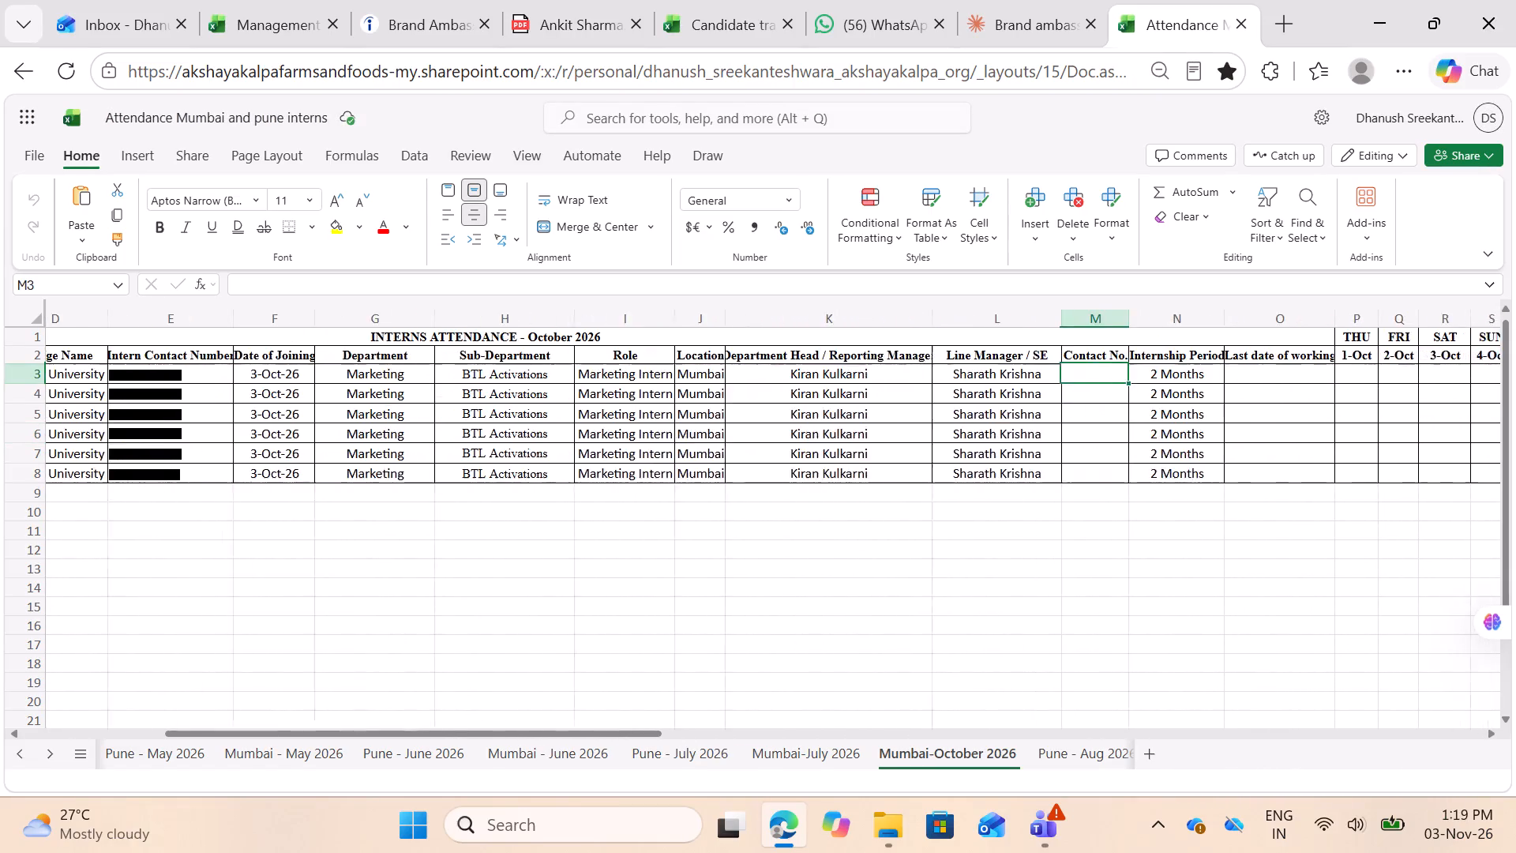
scroll(657, 538, "right", 1)
scroll(752, 540, "left", 3)
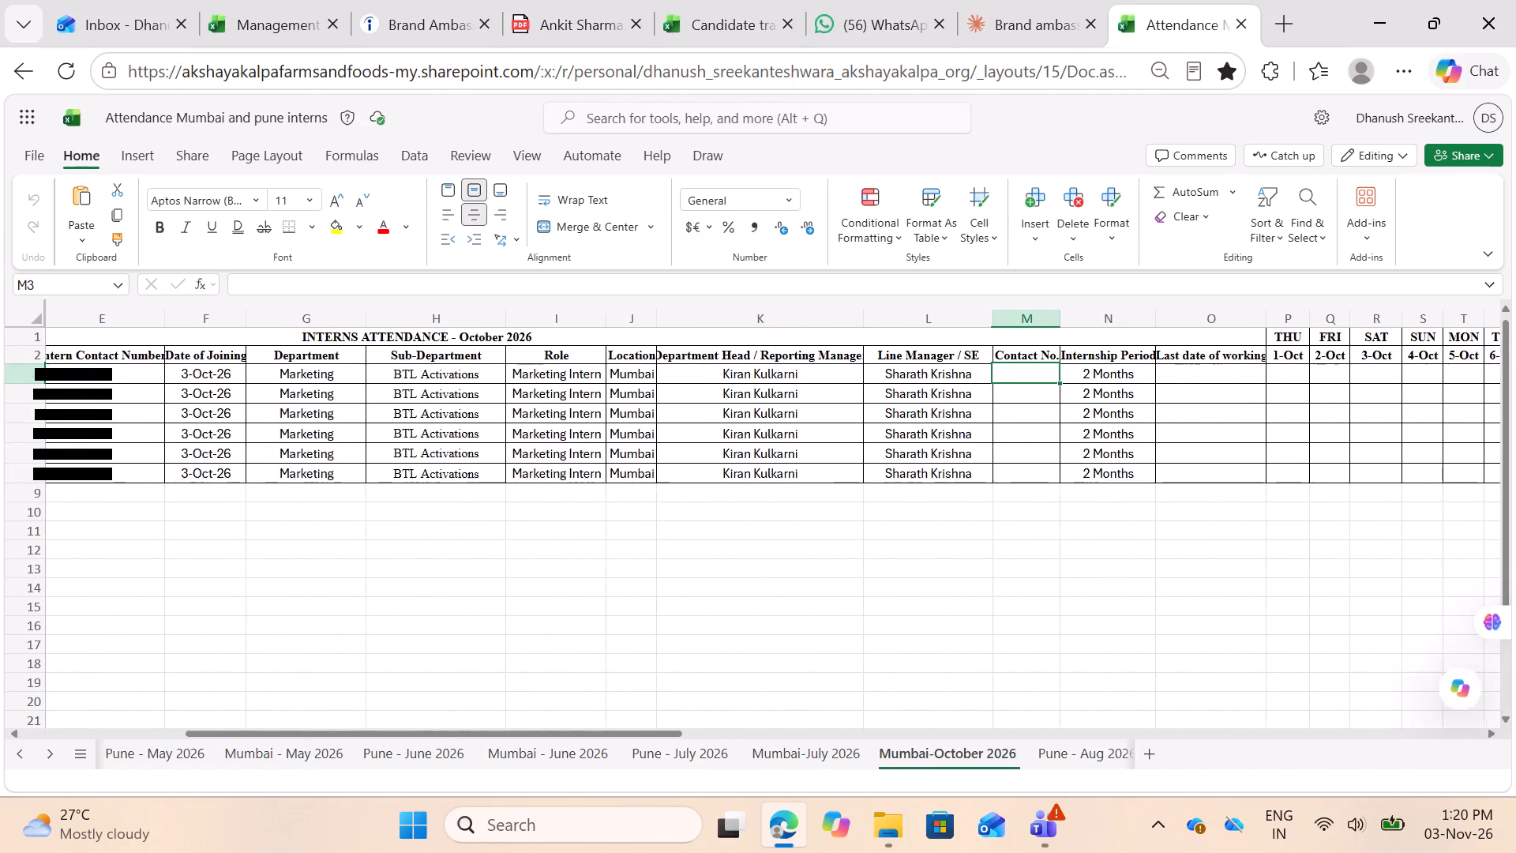
left_click(1019, 319)
right_click(1019, 319)
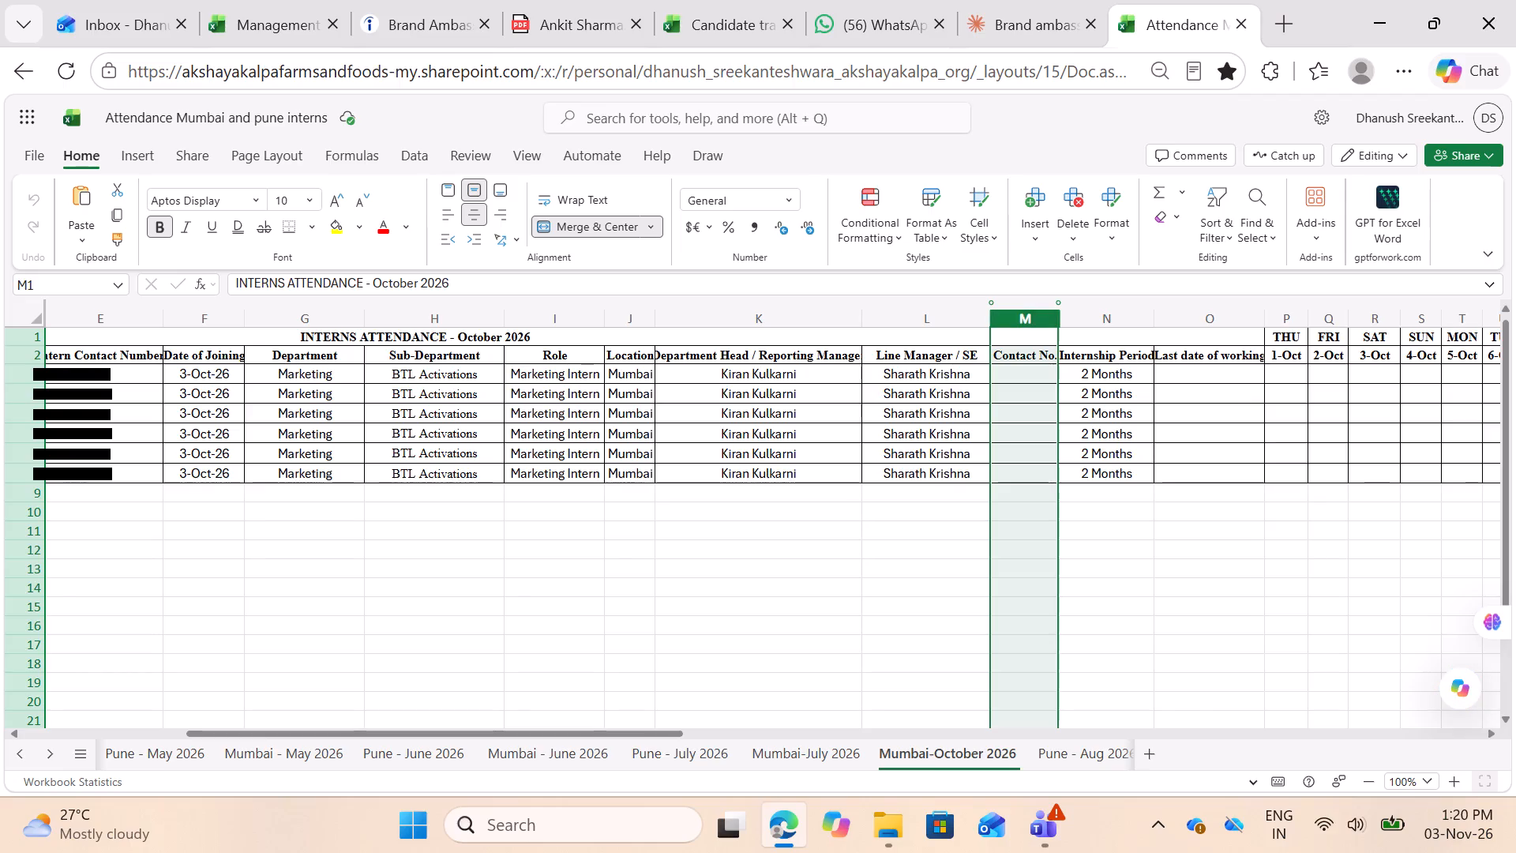
left_click(1115, 529)
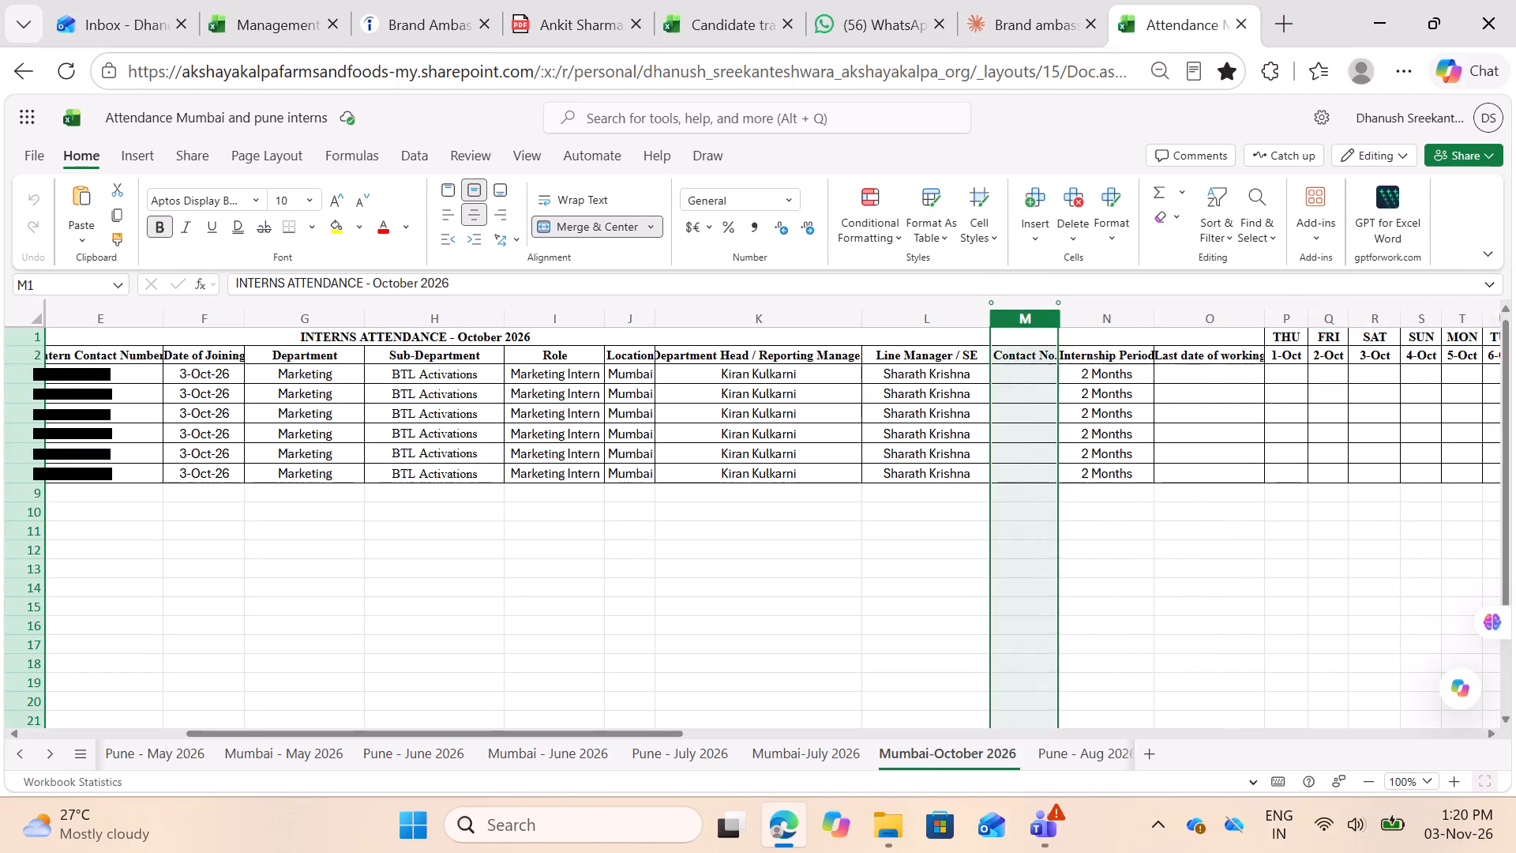
Copy the first intern's date of joining from F3 into the Last date of working cell N3.
left_click(1135, 381)
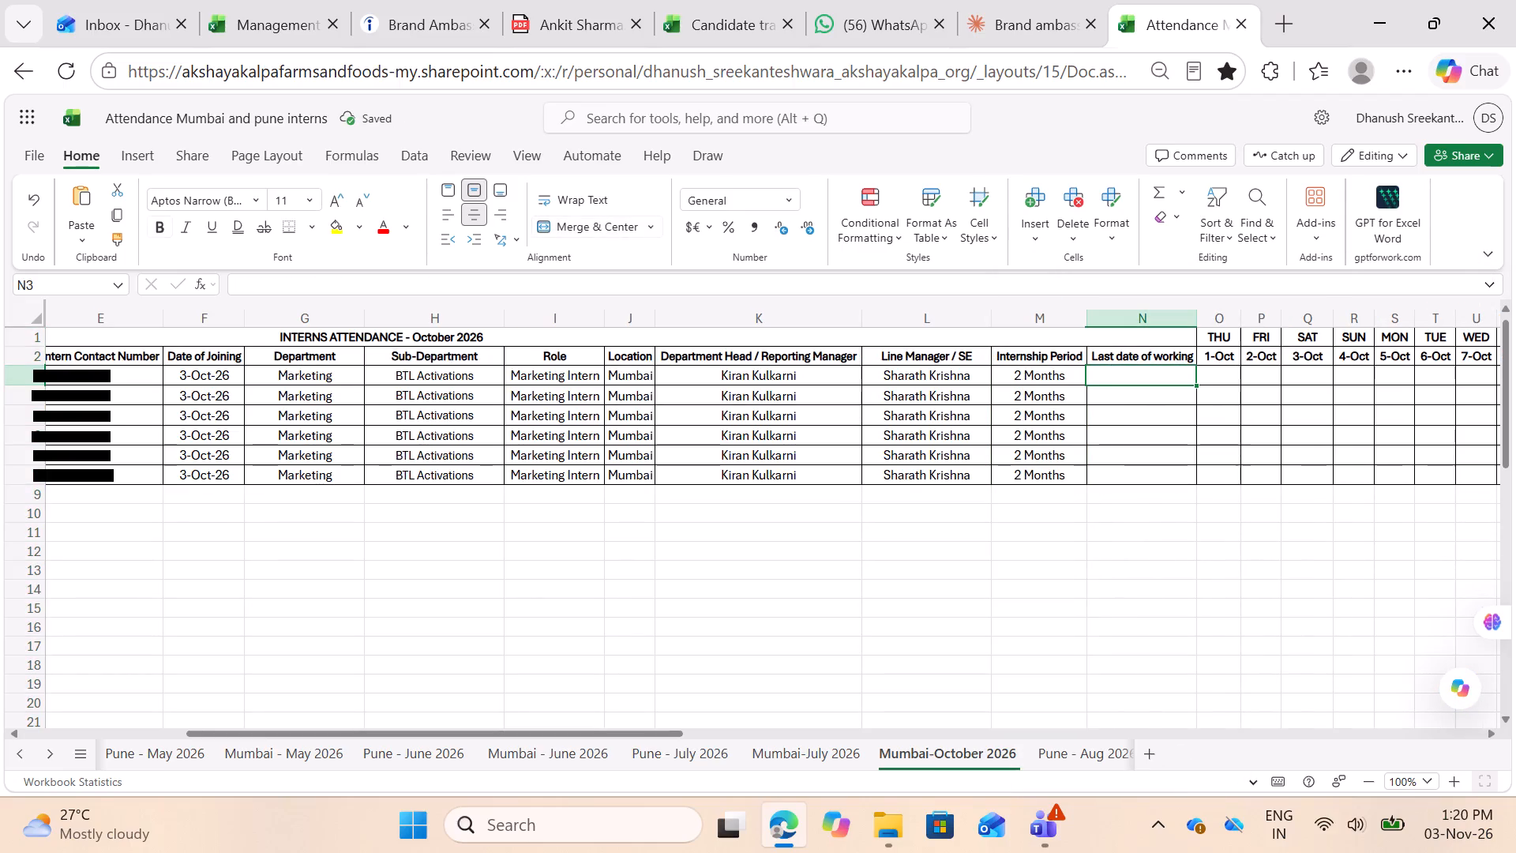
left_click(1463, 836)
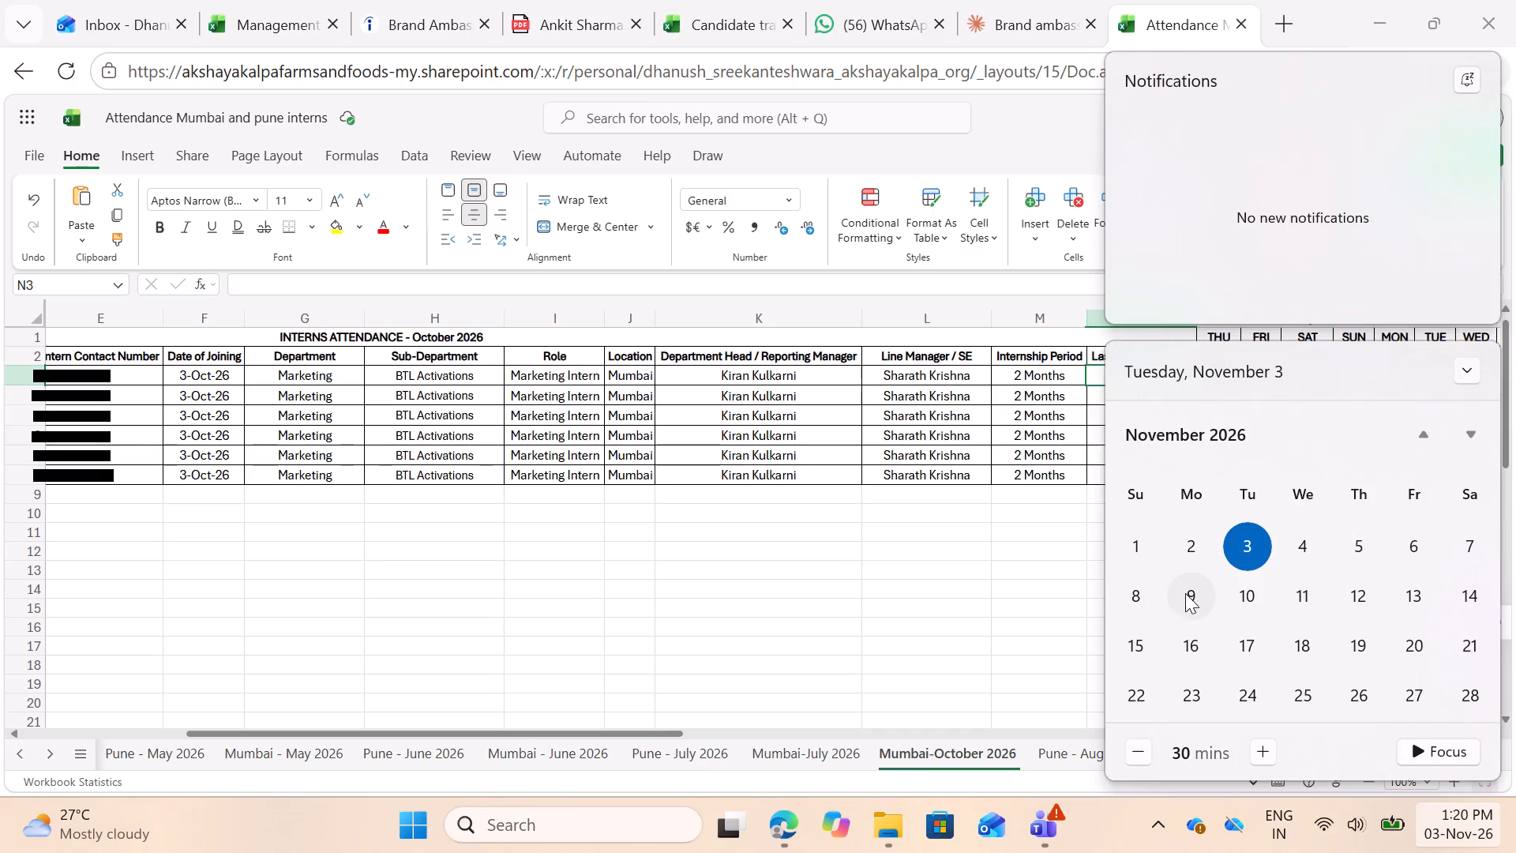
left_click(1003, 592)
left_click(1132, 380)
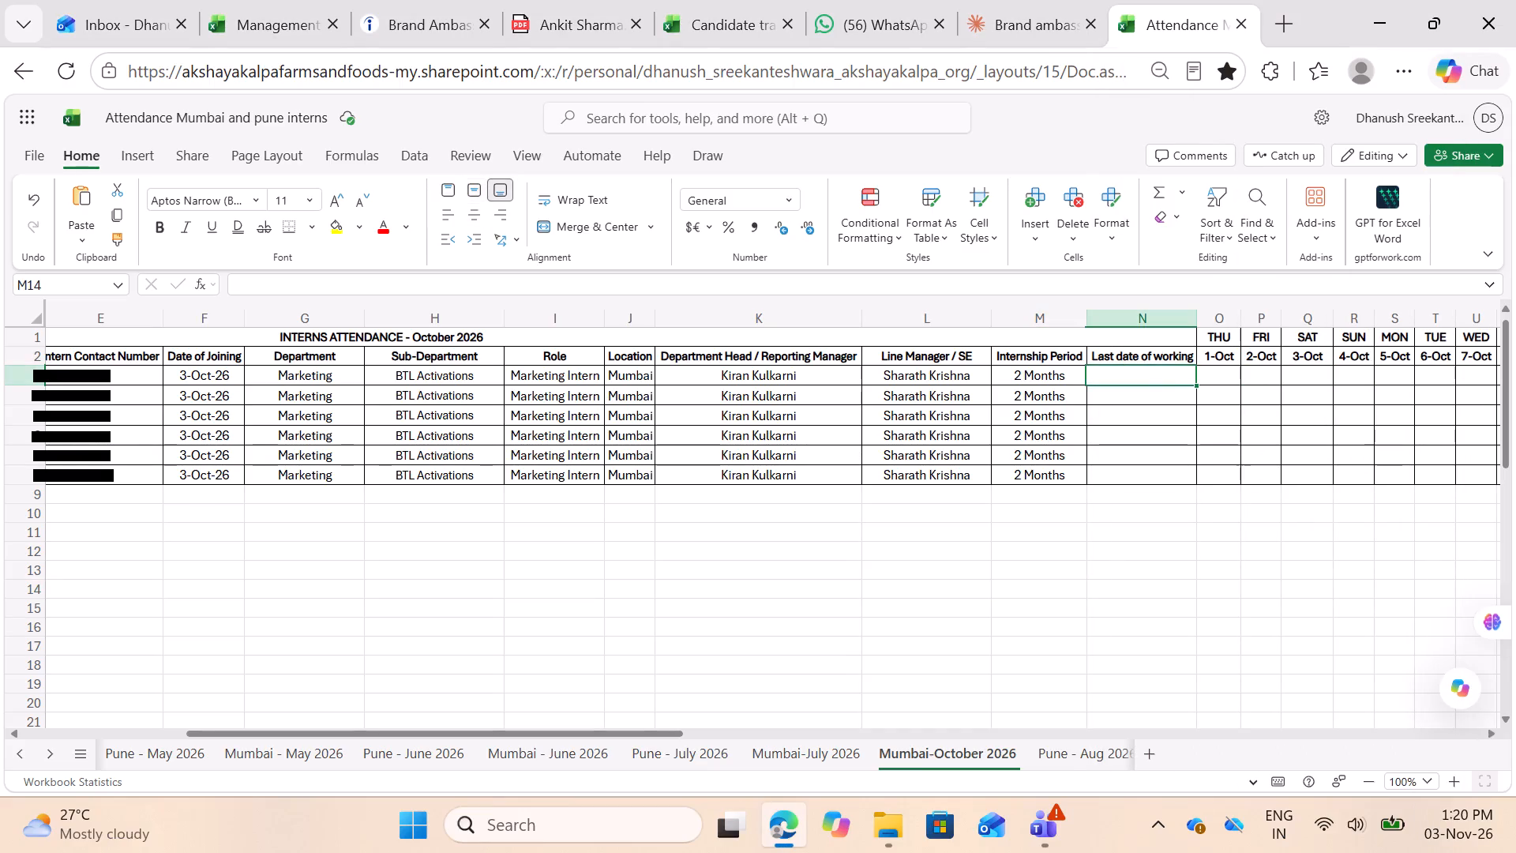
scroll(670, 524, "right", 1)
left_click(325, 350)
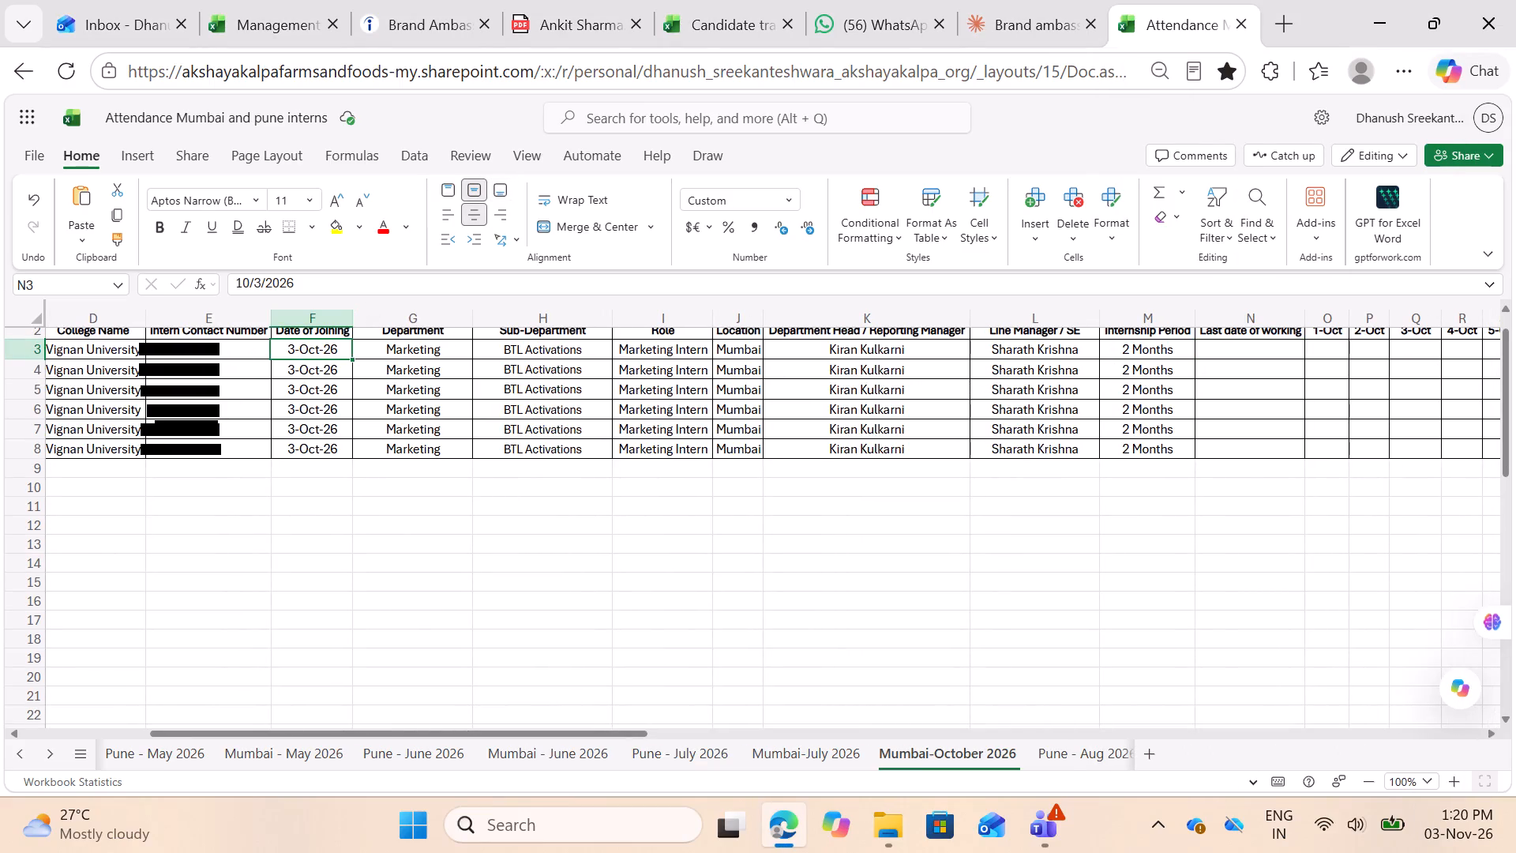
key("ctrl+c")
scroll(1313, 490, "up", 1)
left_click(1026, 374)
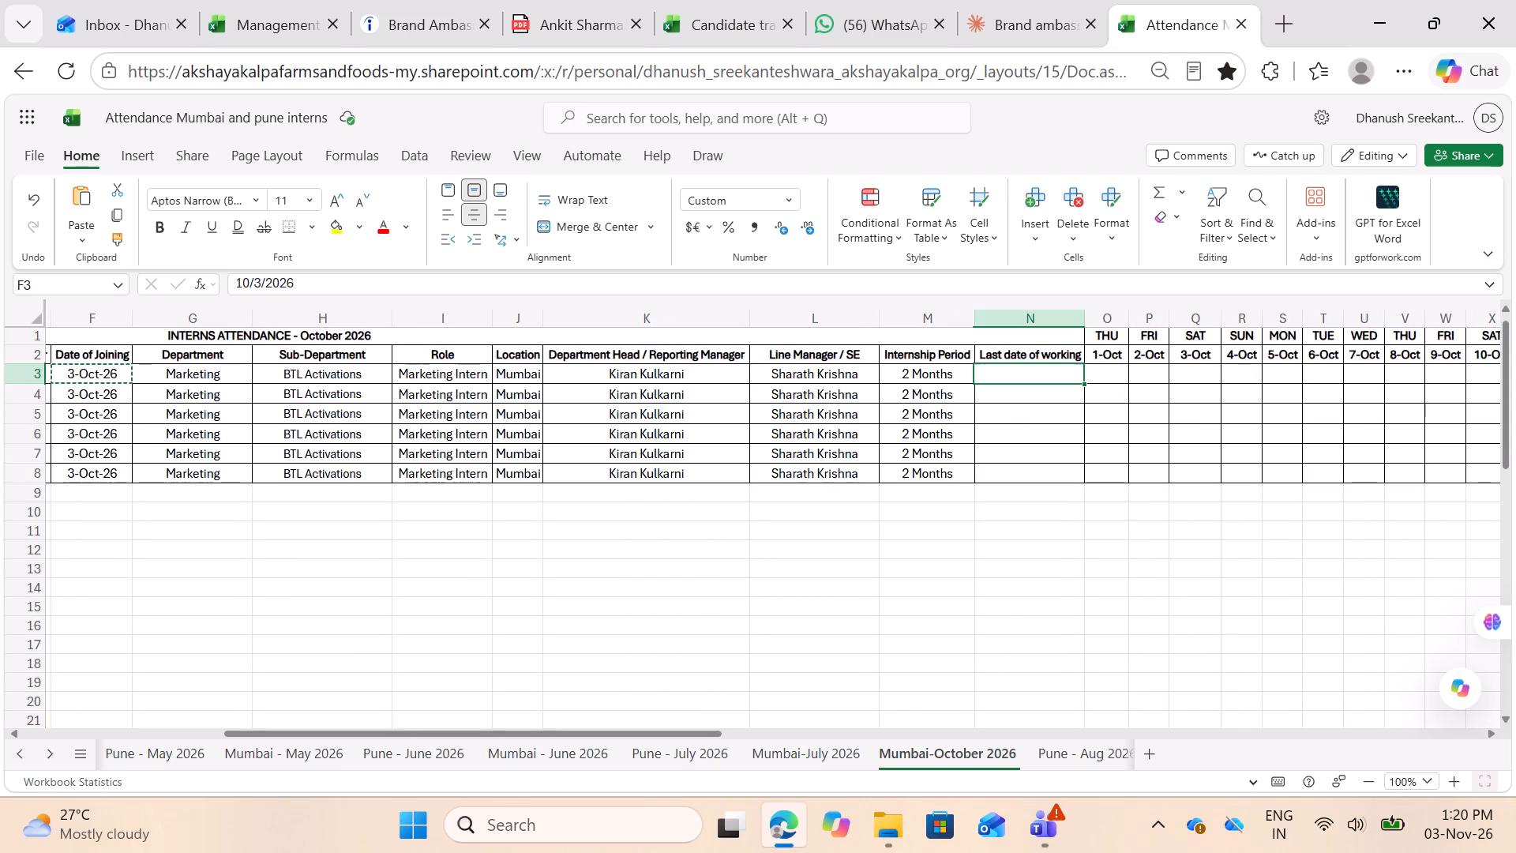
key("ctrl+v")
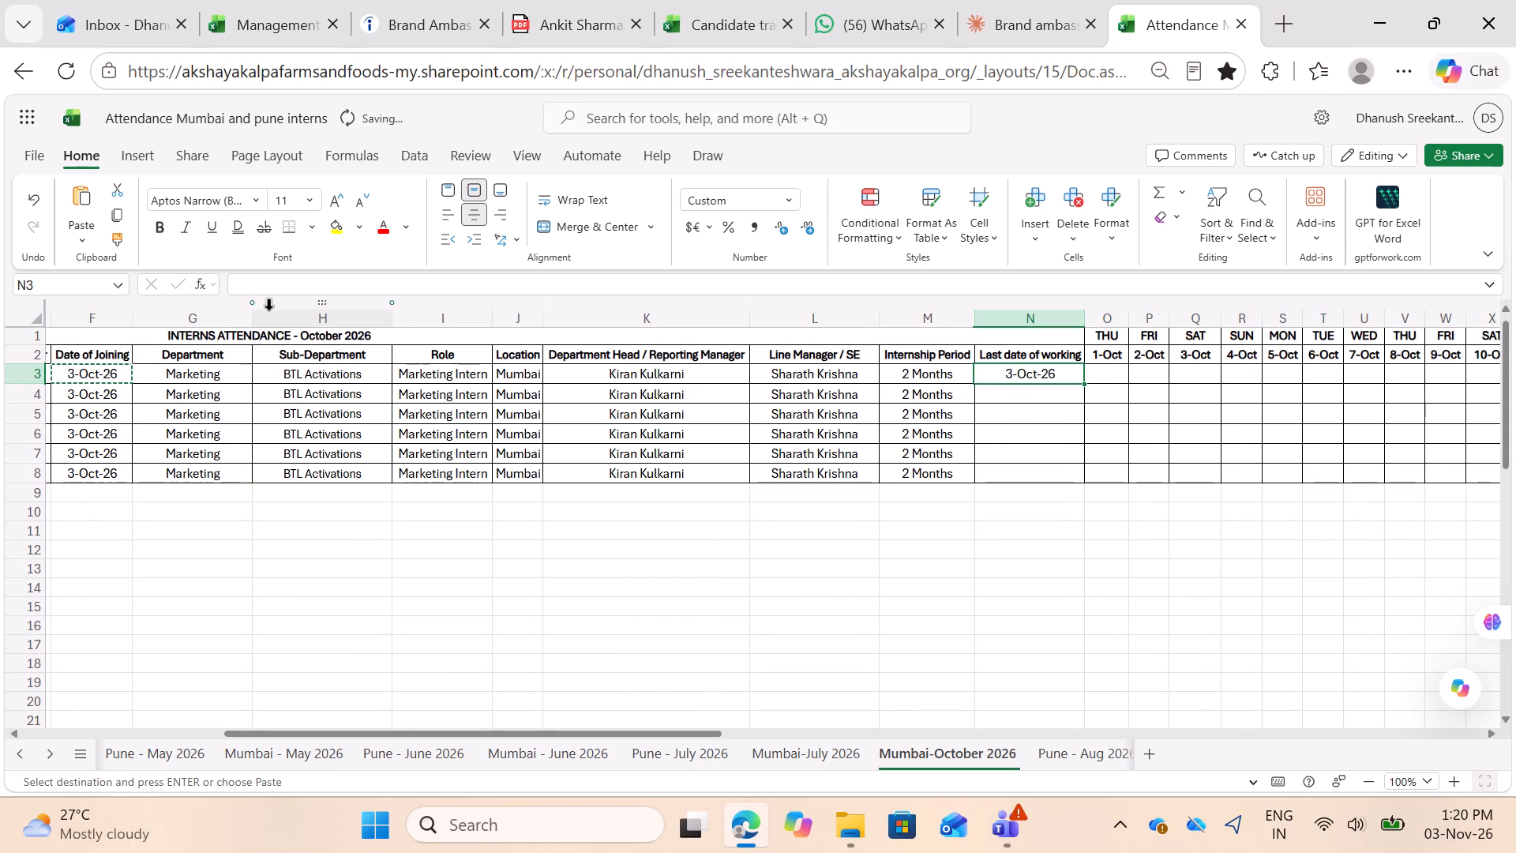
Change the first intern's last date of working in N3 to 10/09/2026.
left_click(1030, 436)
left_click(1041, 376)
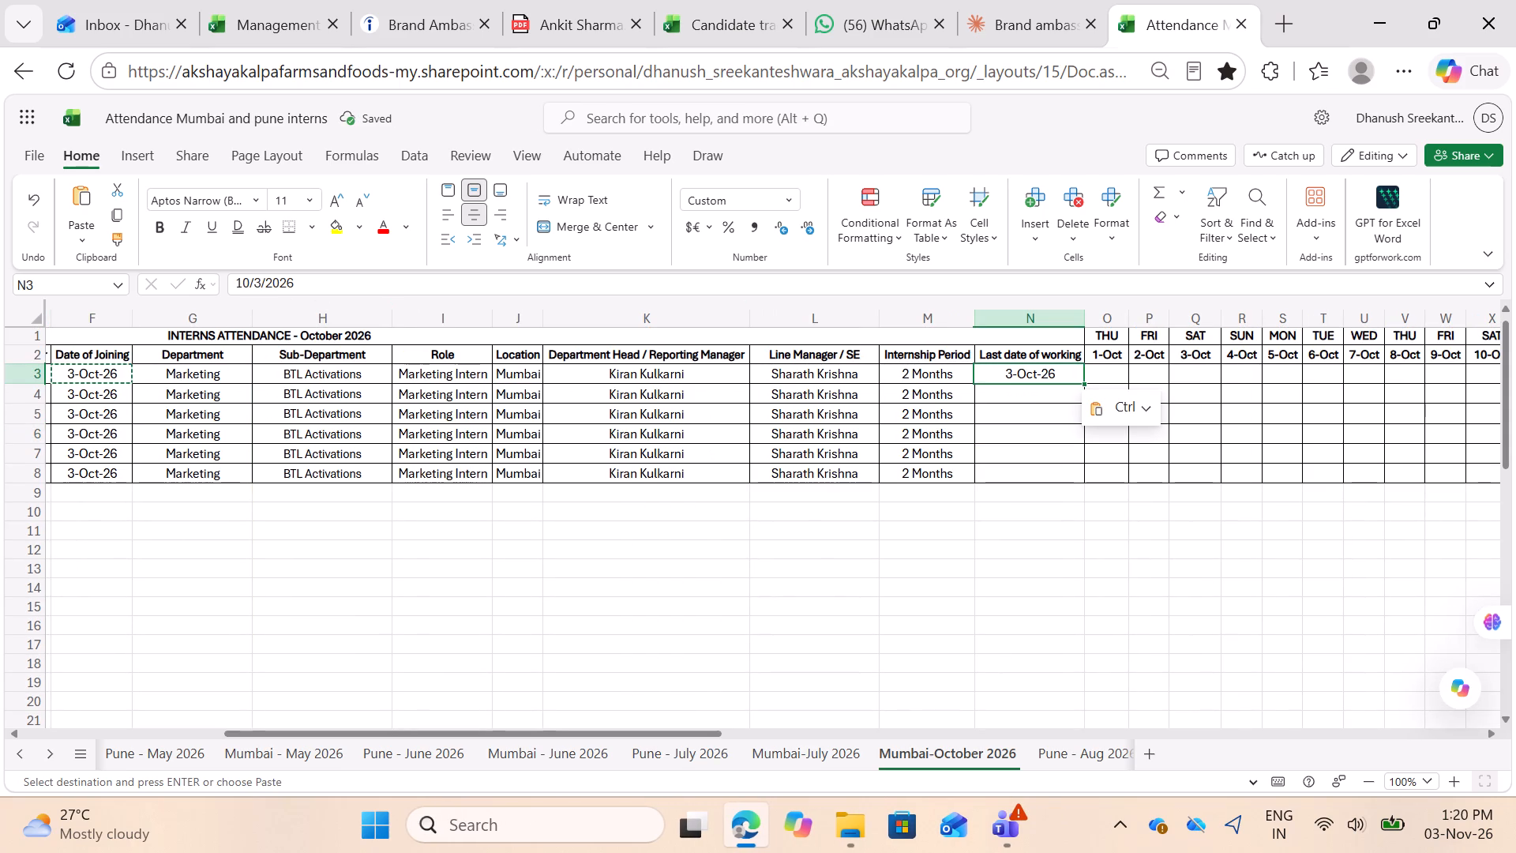
left_click(261, 283)
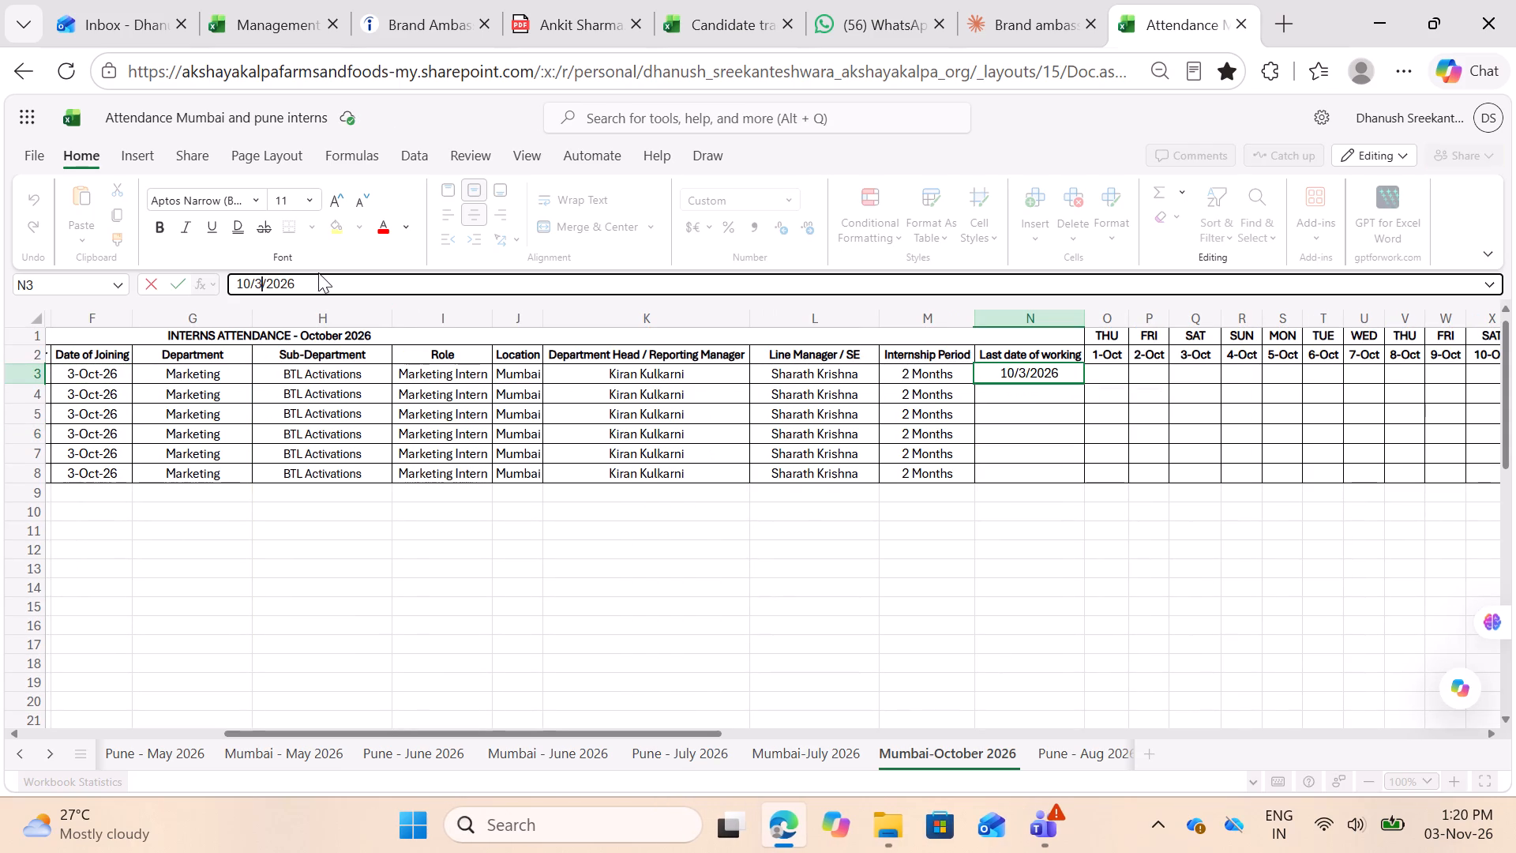
key("BackSpace")
key("9")
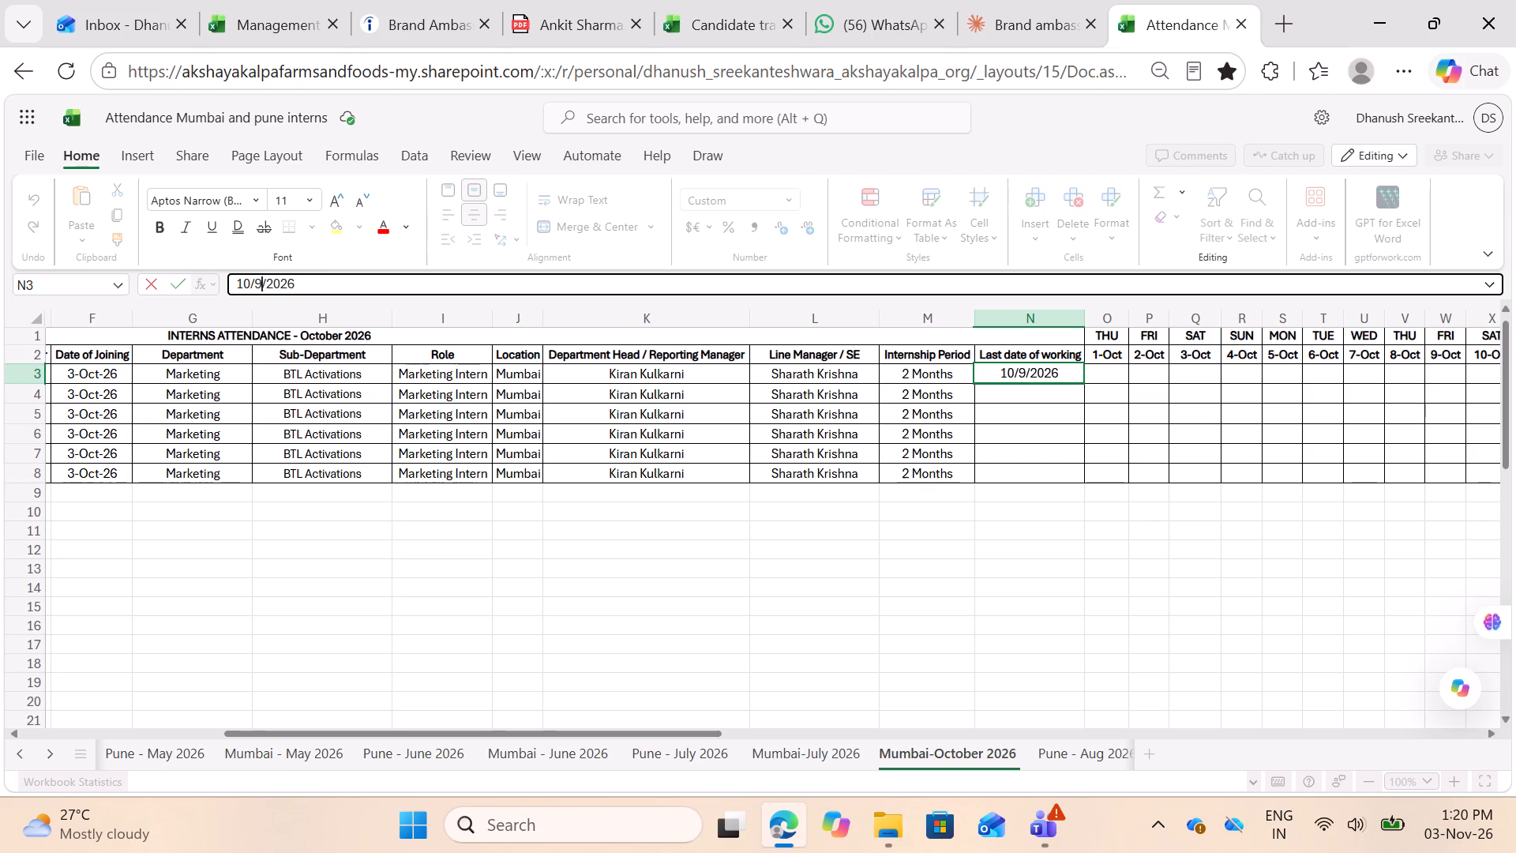
key("BackSpace")
type("09")
key("Tab")
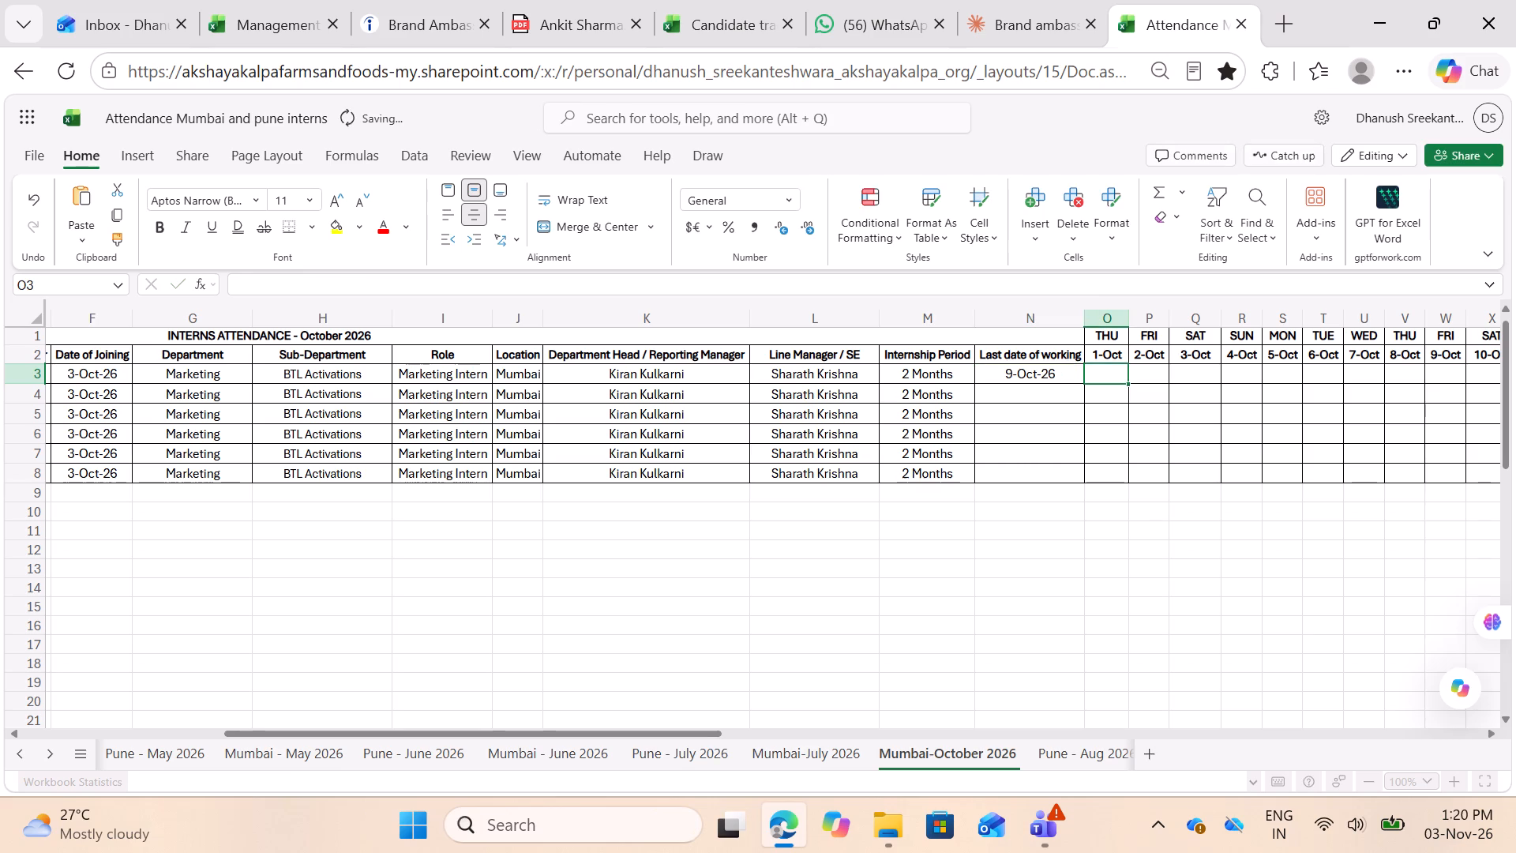
Copy the last date of working from N3 to the other five interns in N4:N8.
key("shift+Tab")
key("ctrl+c")
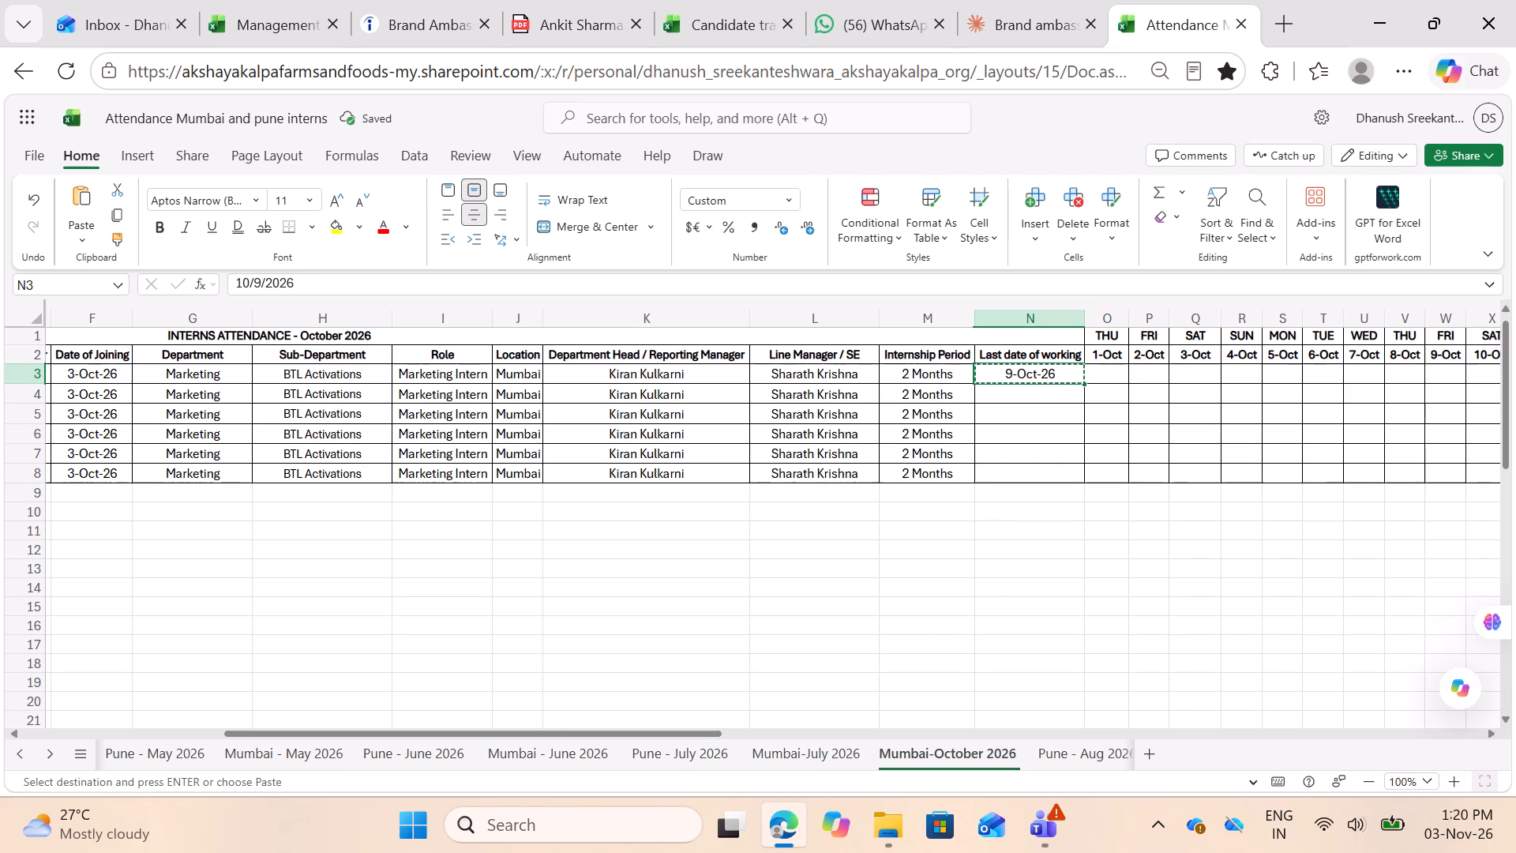
left_click_drag(1015, 393, 1028, 469)
key("ctrl+v")
left_click(1021, 498)
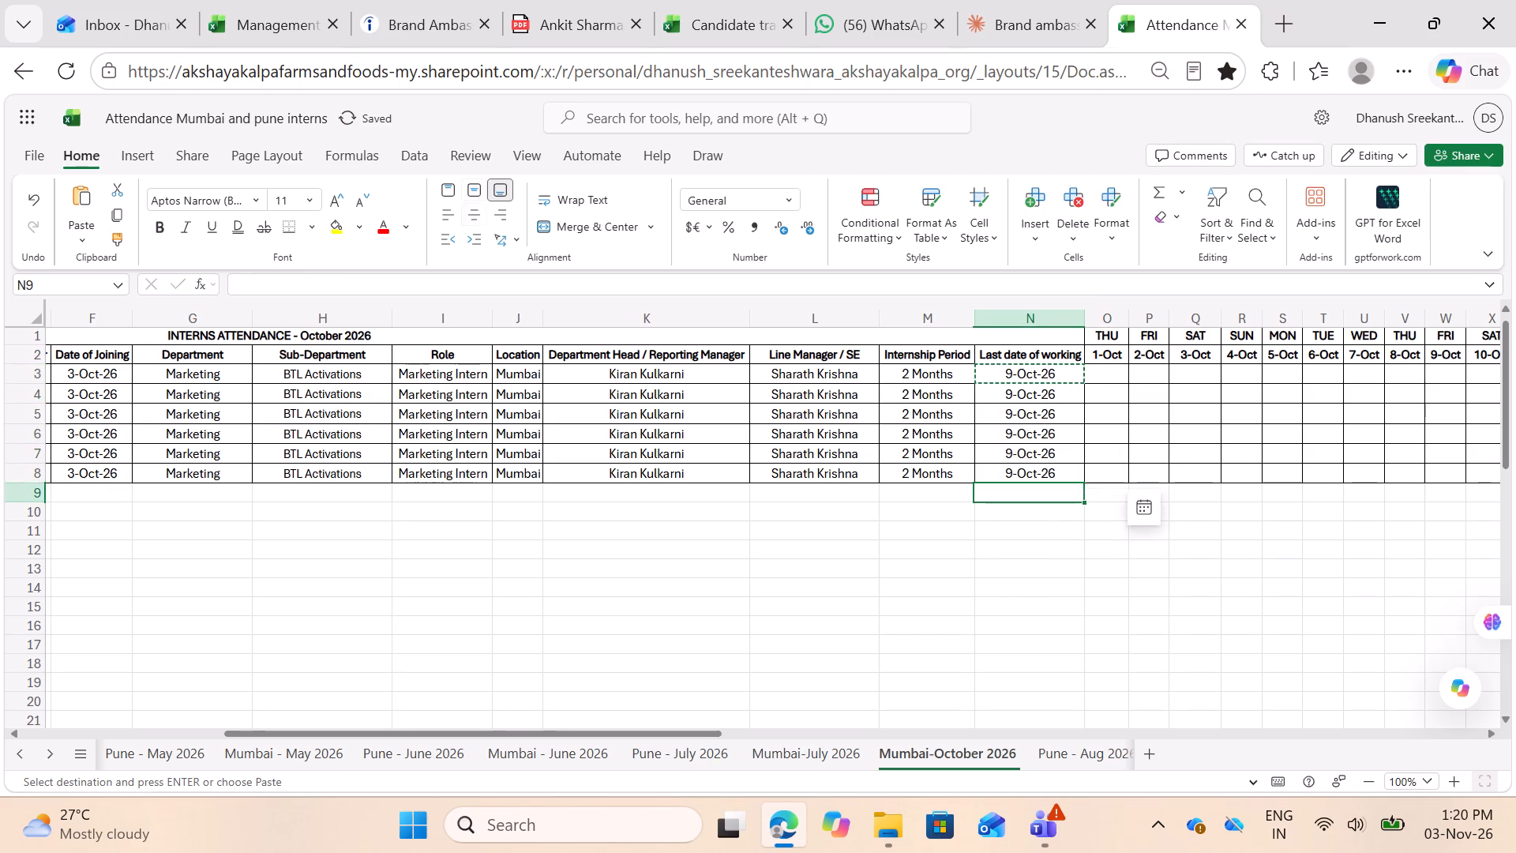
Mark all six interns with P from 1-Oct through 9-Oct by filling O3:W8 from the first cell.
left_click(1100, 367)
key("shift+p")
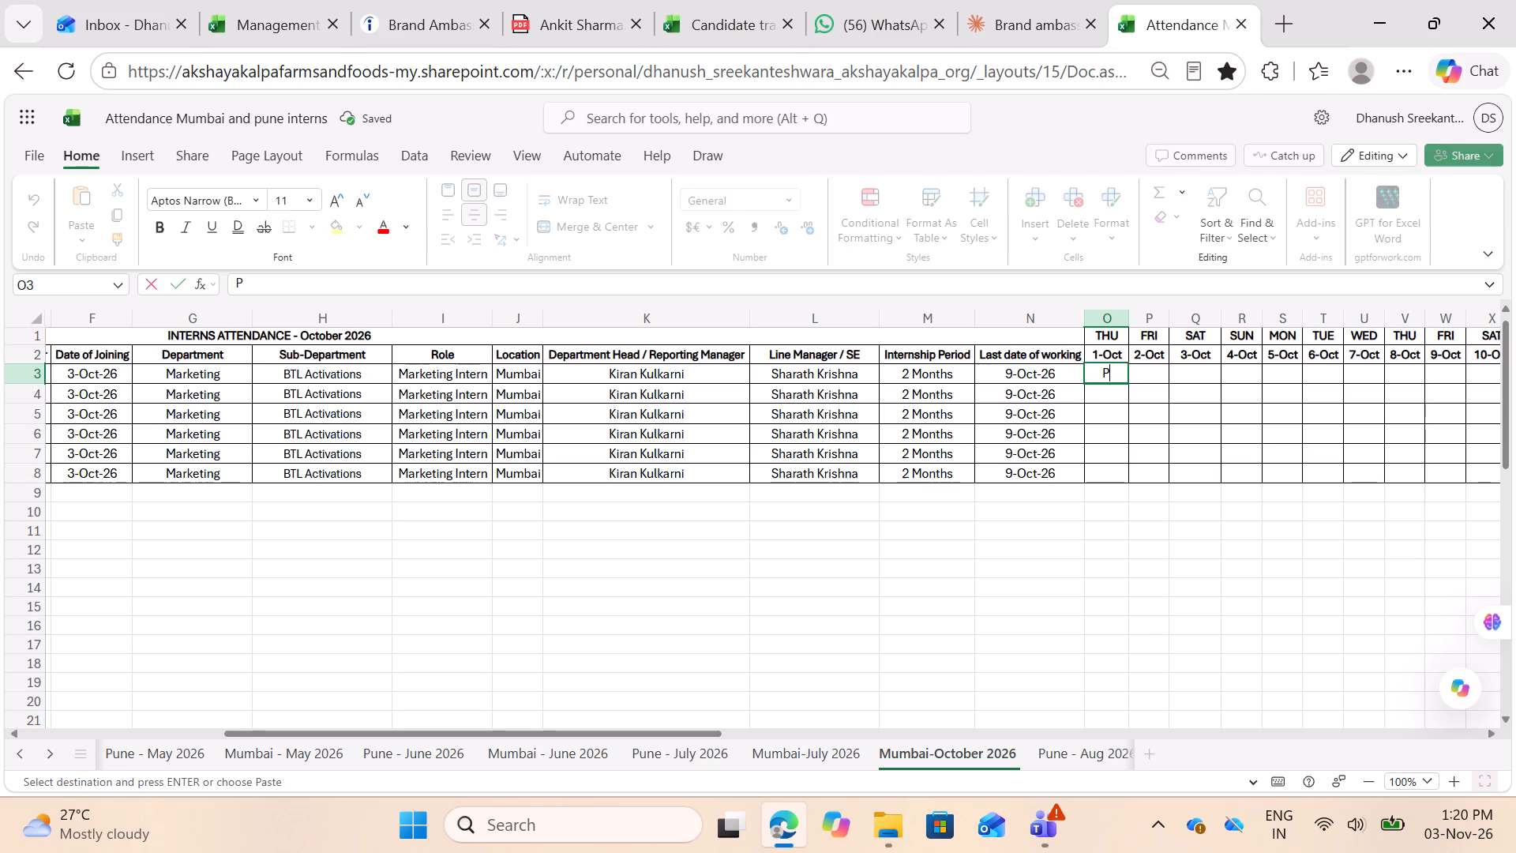
key("Tab")
key("shift+Tab")
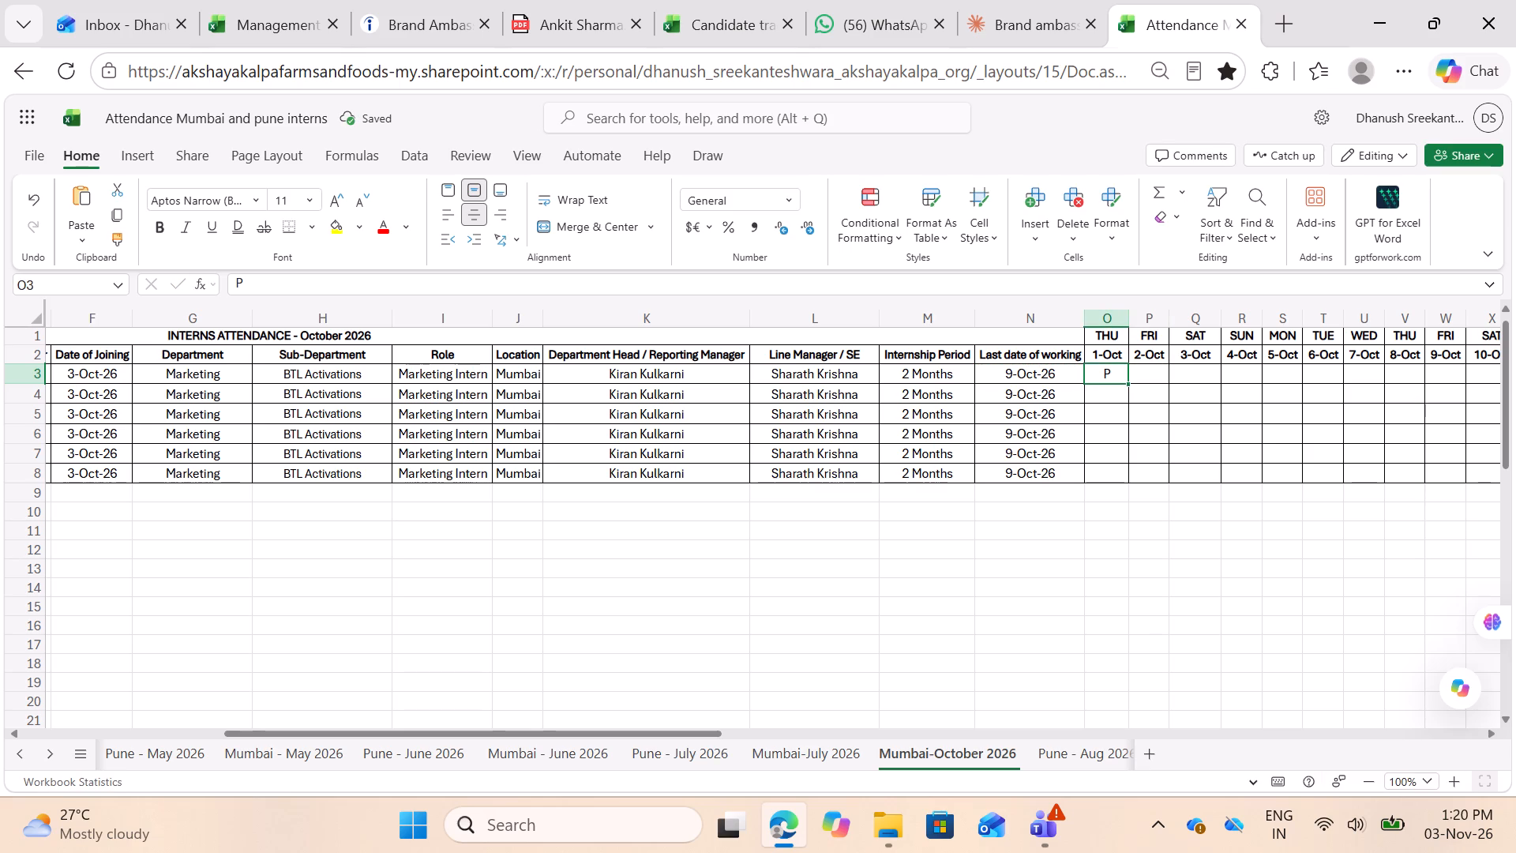
left_click_drag(1127, 384, 1123, 474)
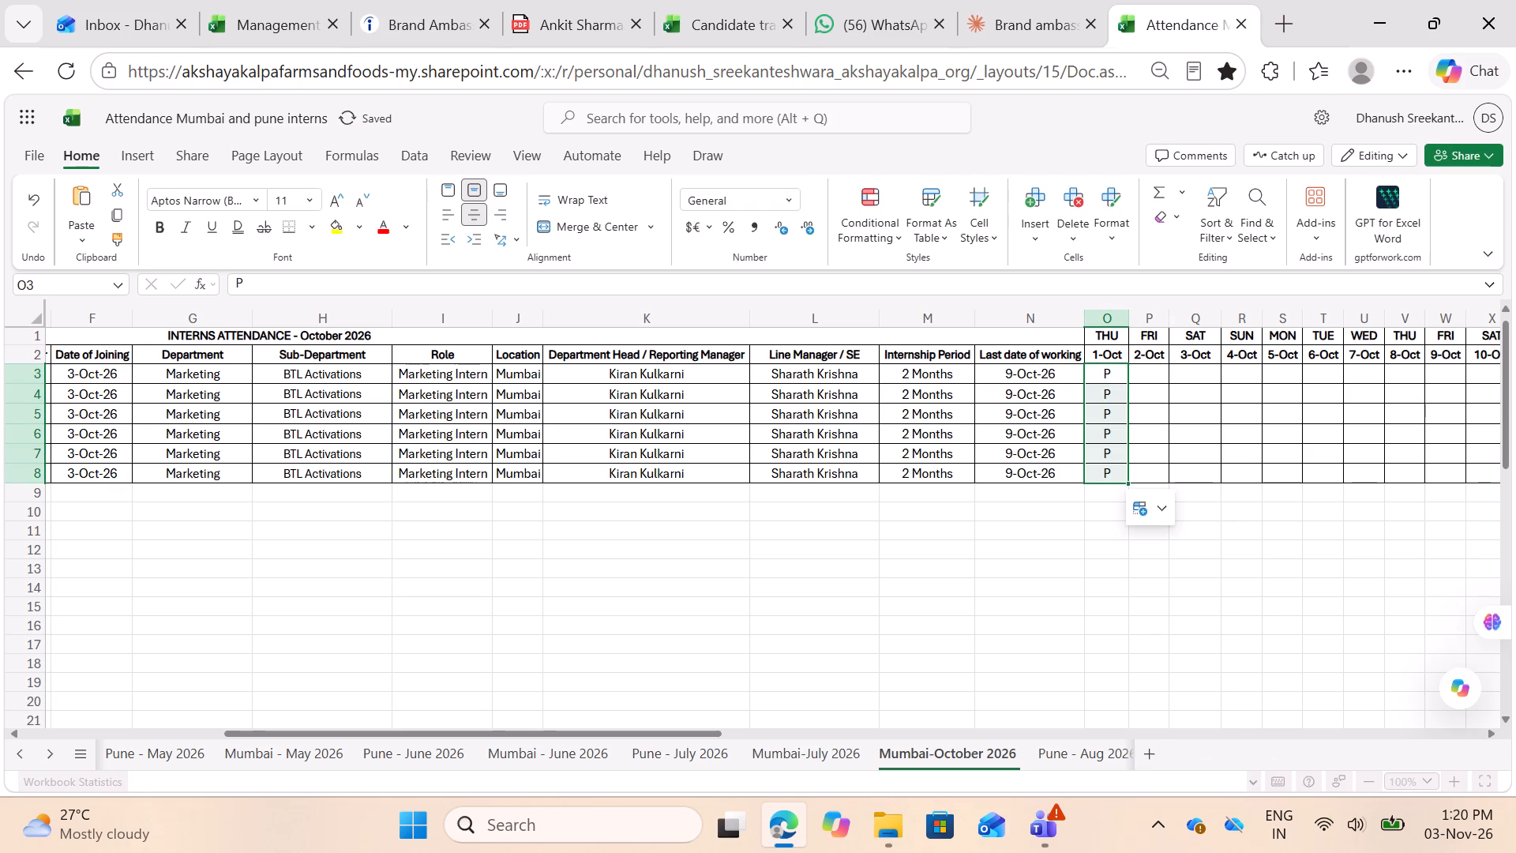
left_click_drag(1127, 483, 1264, 478)
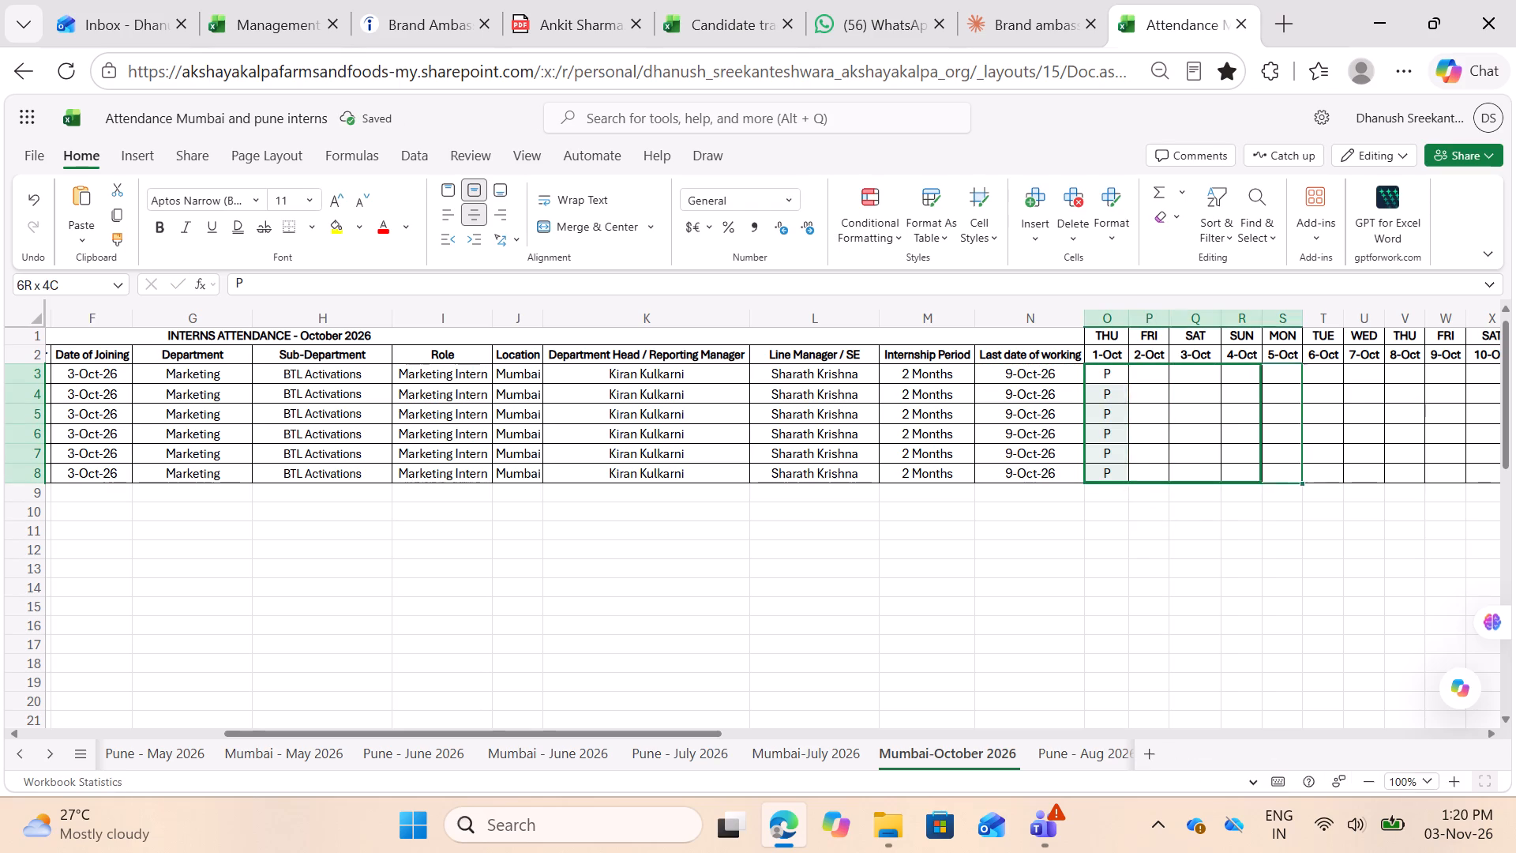
left_click_drag(1264, 478, 1435, 471)
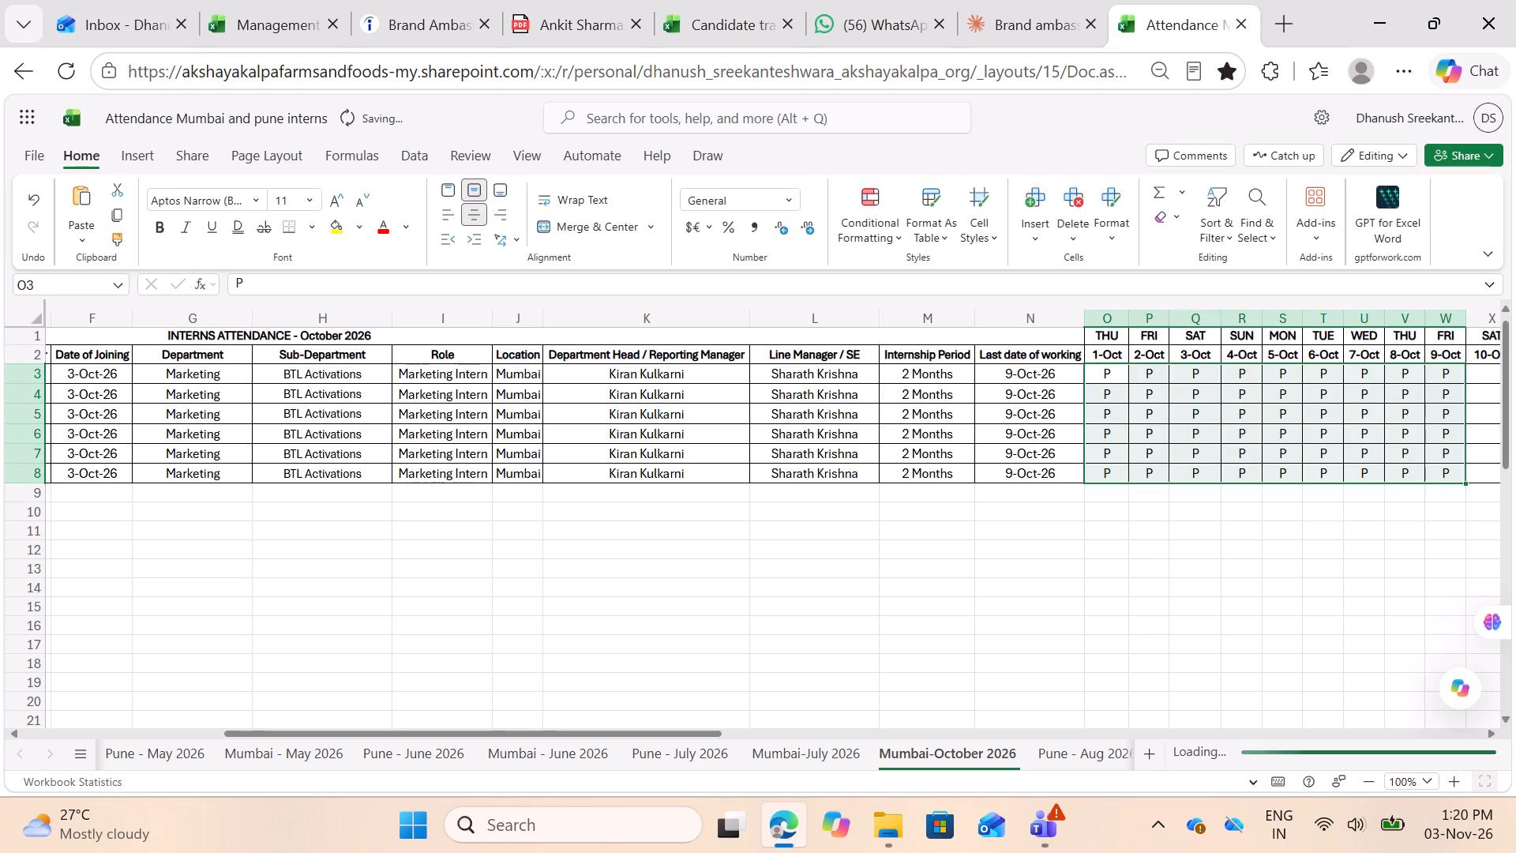
left_click(1209, 536)
Go through the first intern's attendance entries day by day from 1-Oct to 9-Oct.
left_click(1112, 373)
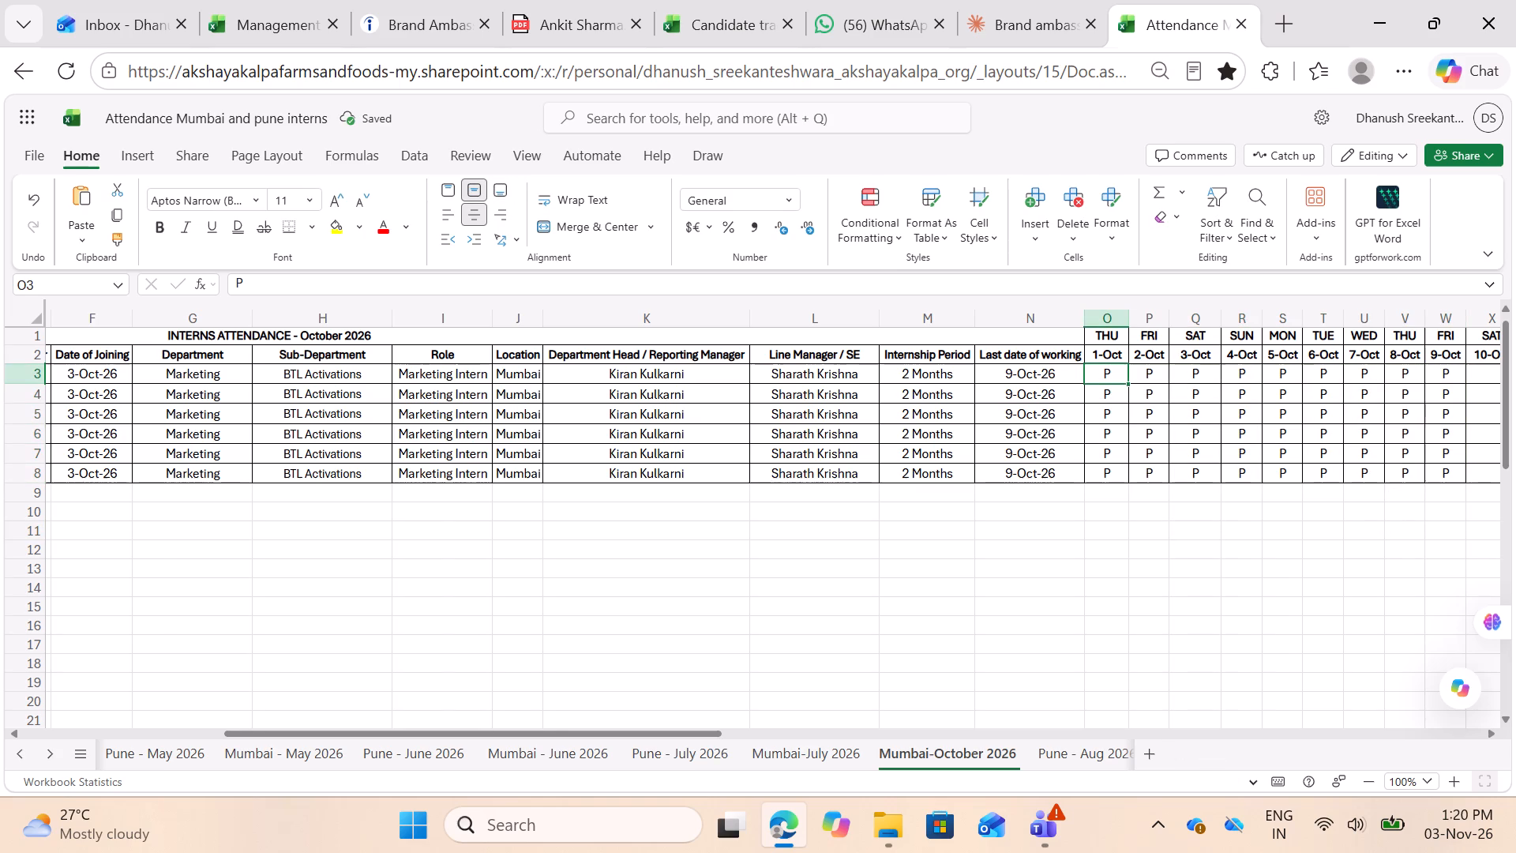
left_click(1154, 374)
left_click(1194, 375)
left_click(1233, 376)
left_click(1277, 381)
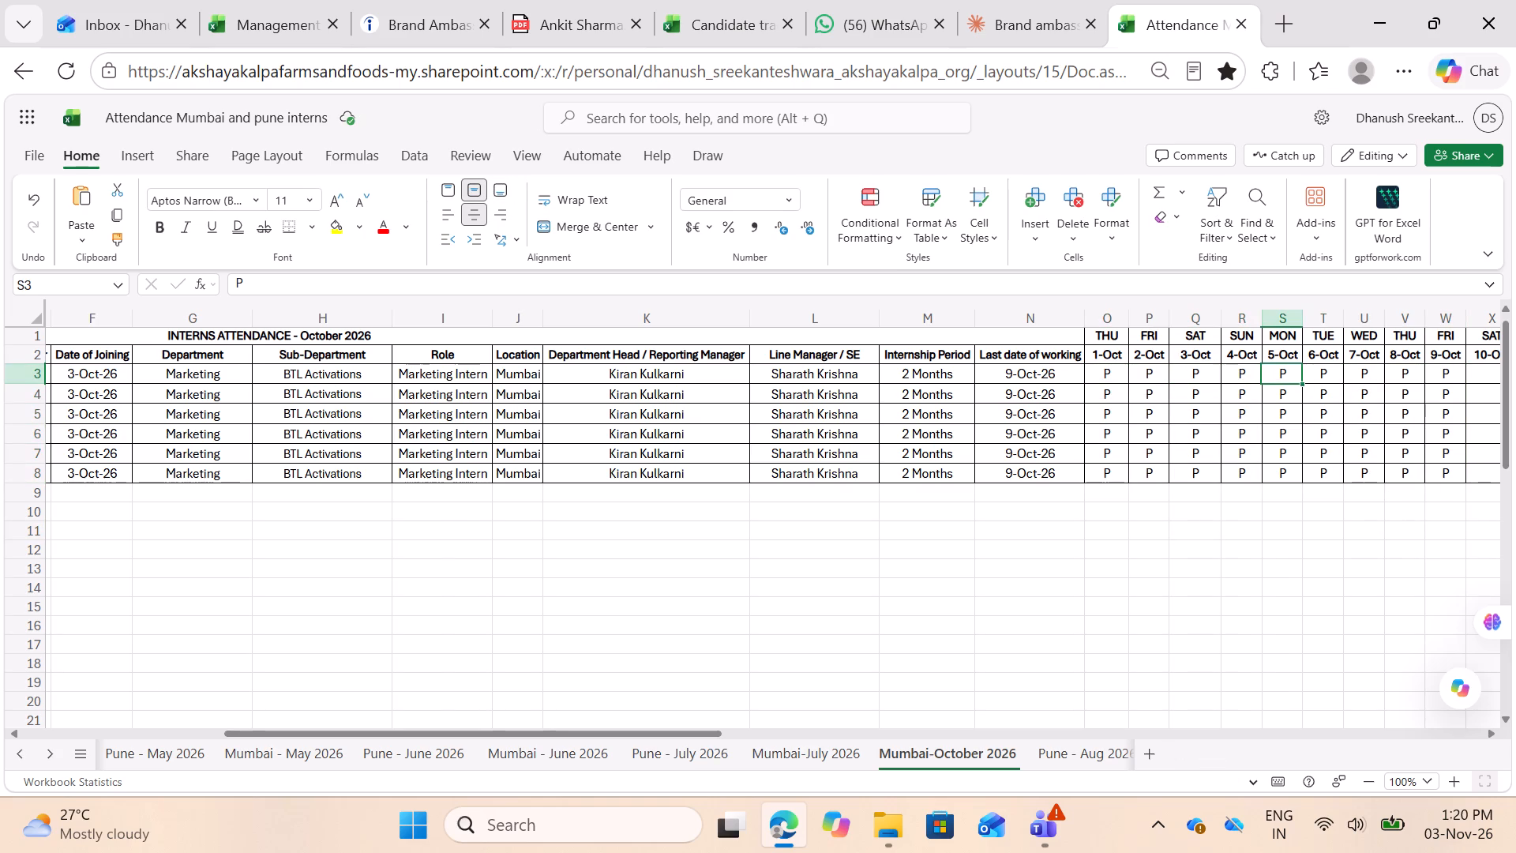
left_click(1340, 376)
left_click(1368, 377)
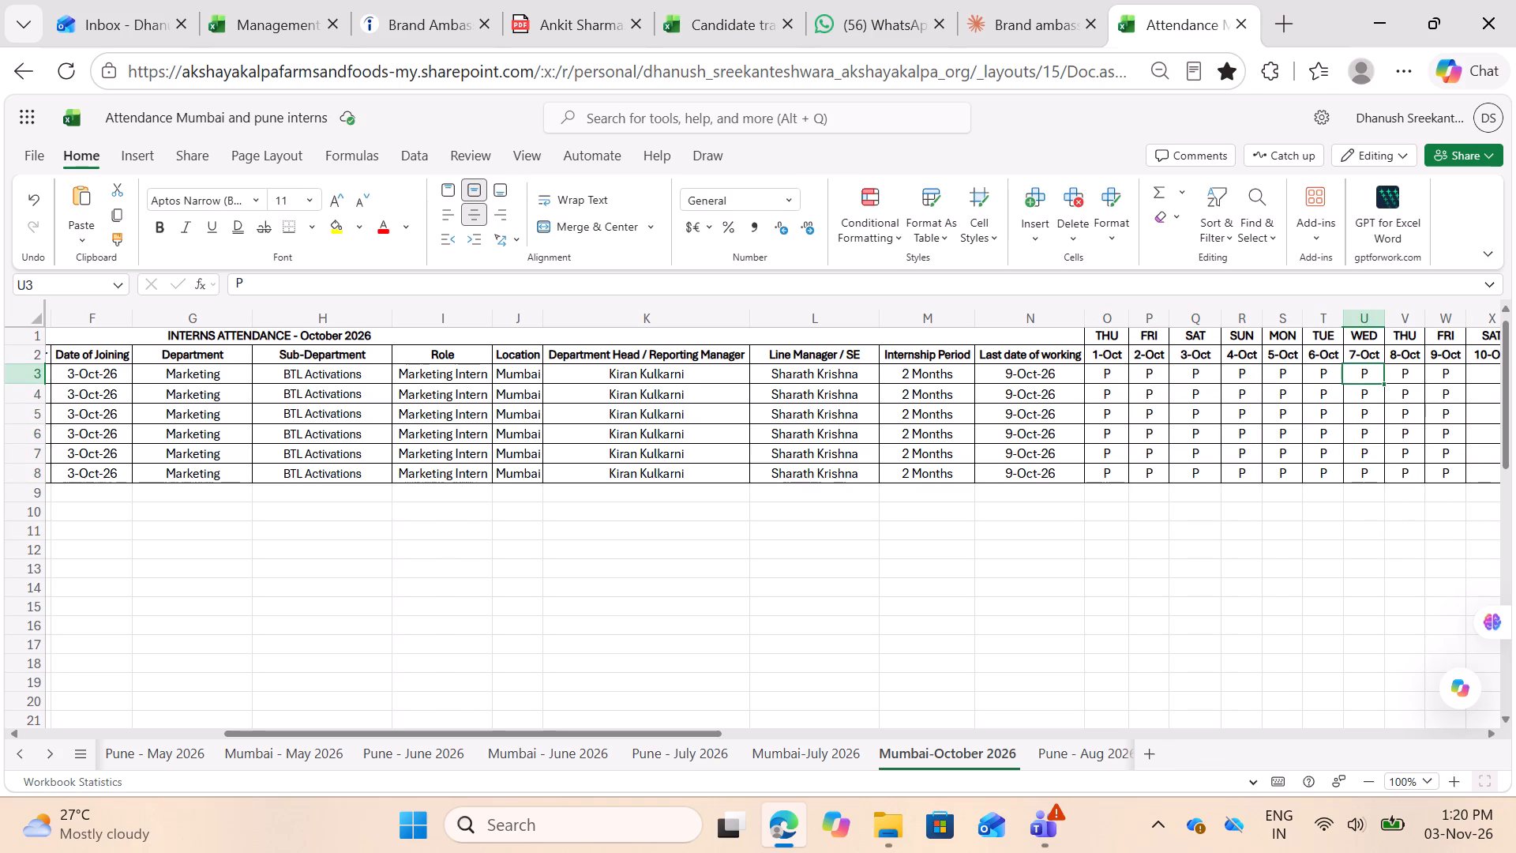
left_click(1406, 373)
left_click(1449, 380)
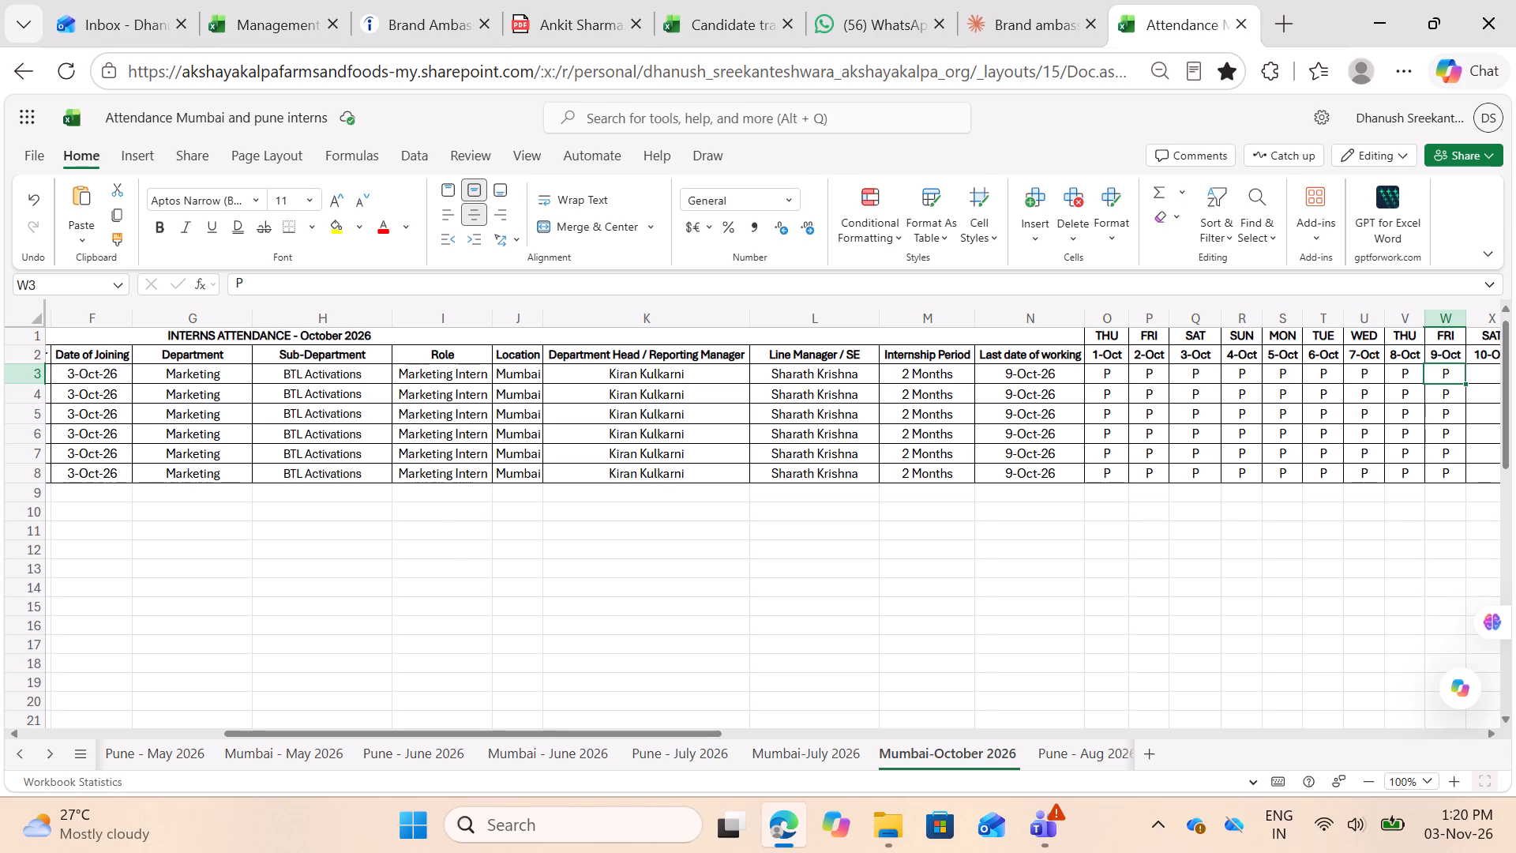
Clear the P entries for 8-Oct and 9-Oct for all six interns in V3:W8.
left_click_drag(1405, 374, 1449, 385)
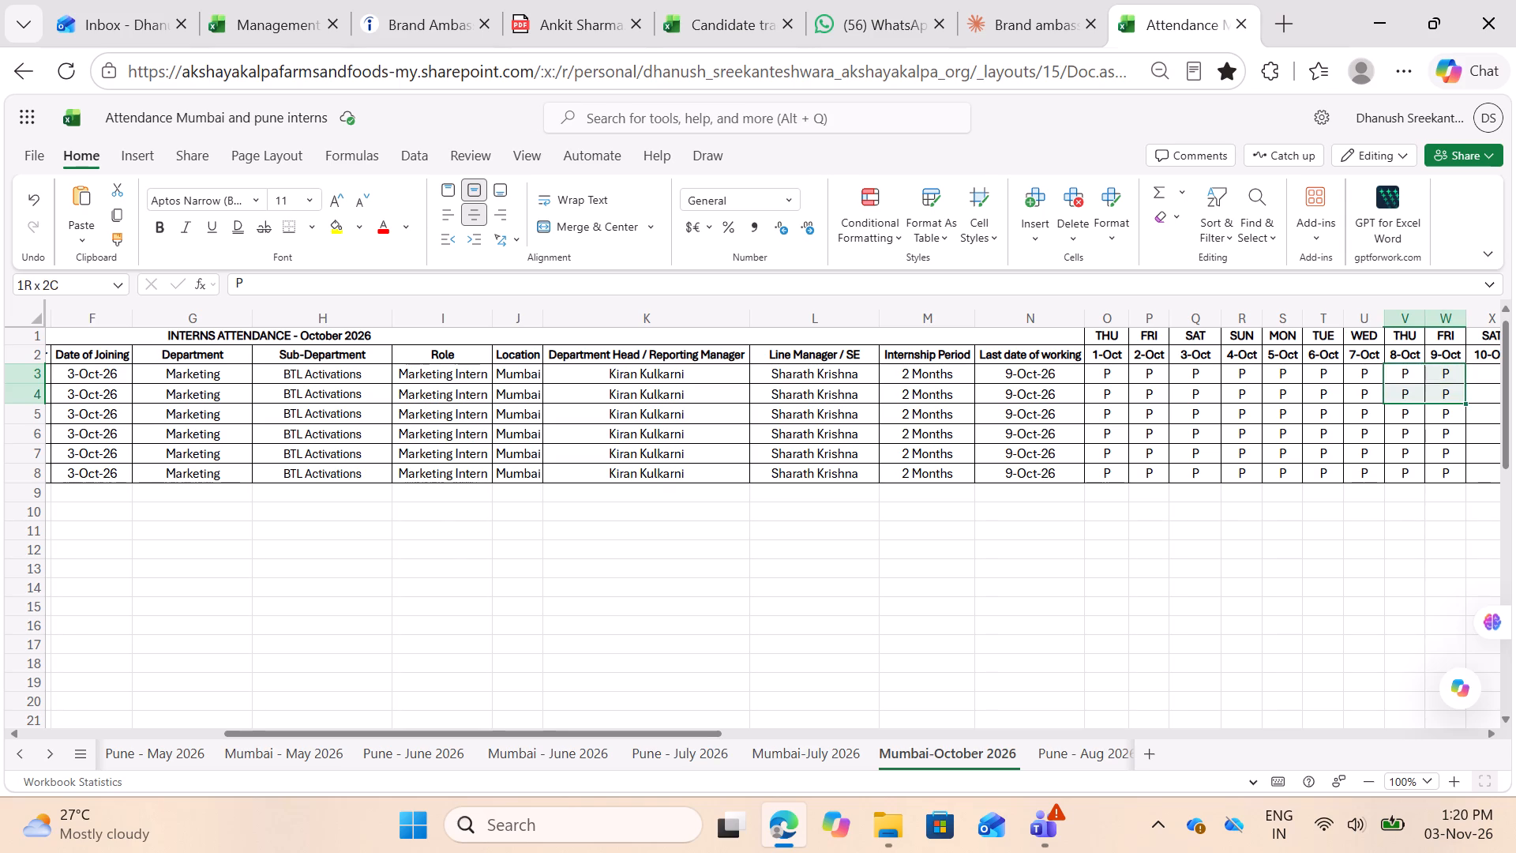
left_click_drag(1449, 385, 1466, 482)
left_click(1394, 535)
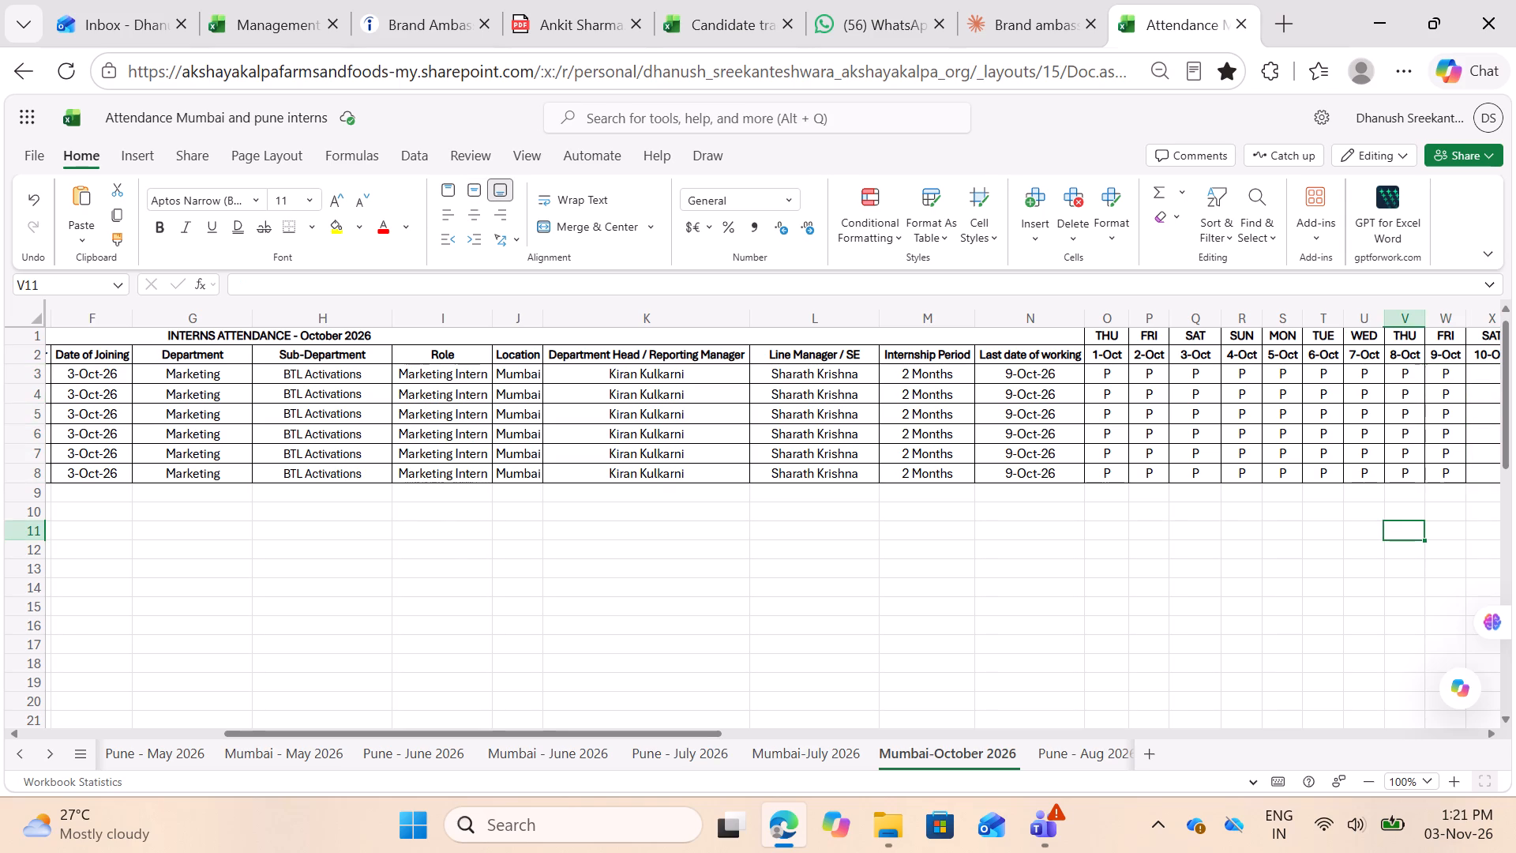
left_click_drag(1404, 374, 1450, 475)
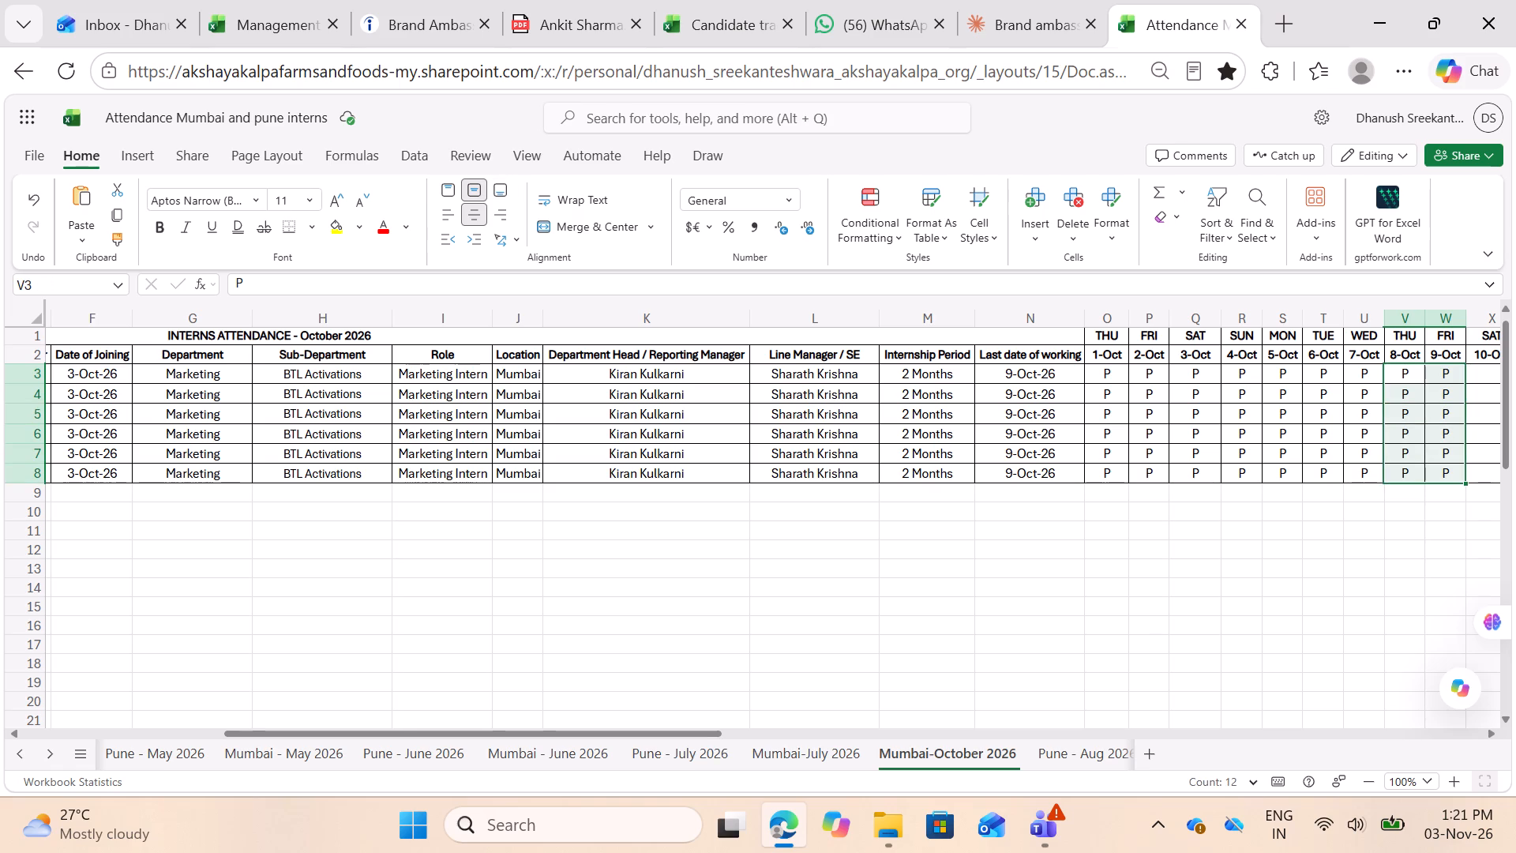
key("Delete")
left_click(1336, 504)
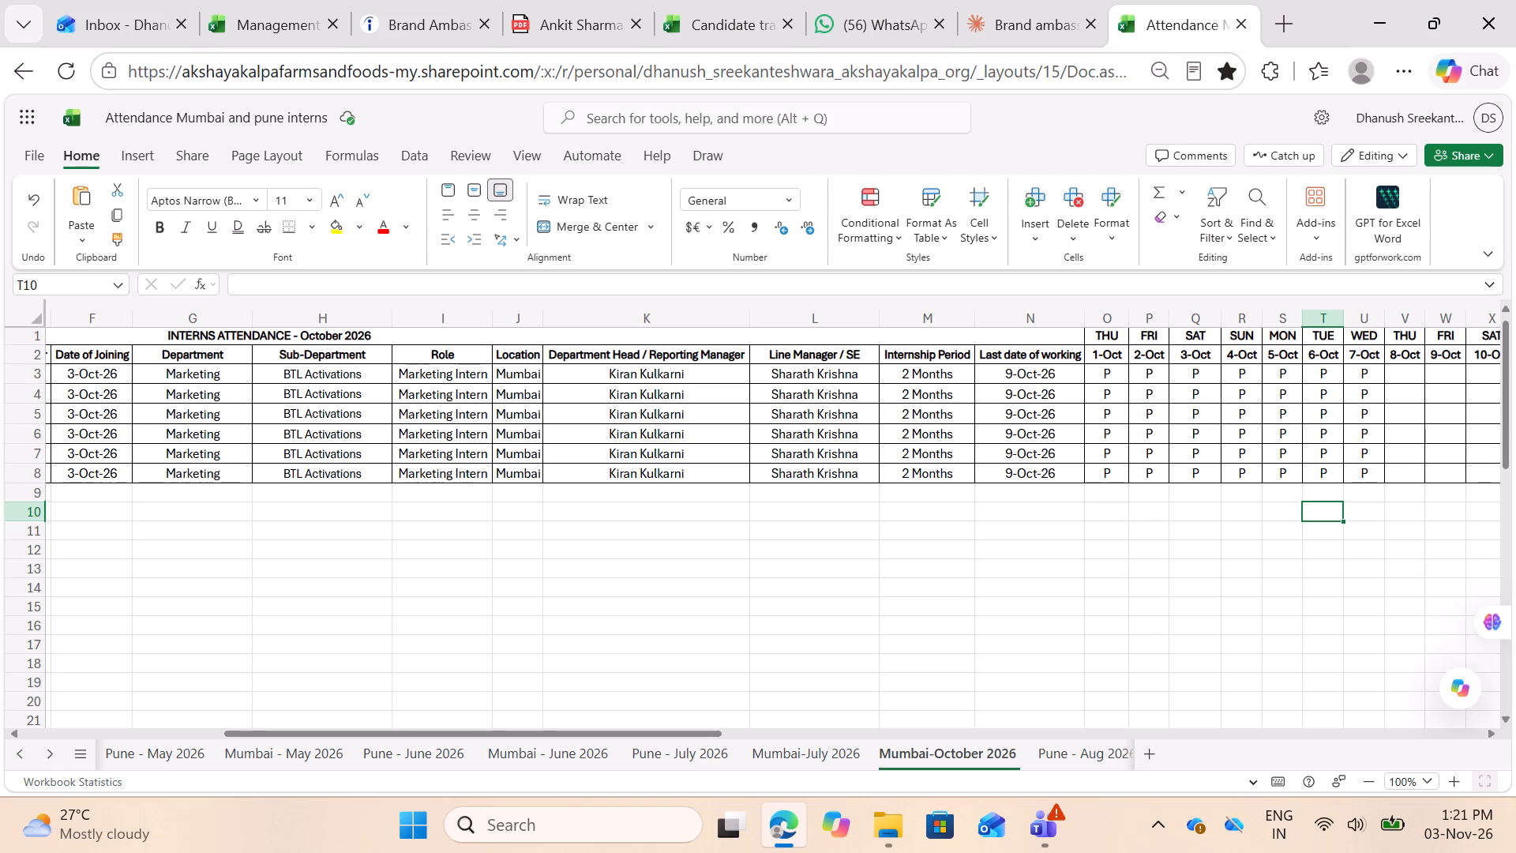
Look over the rest of the October dates and the summary columns through Stipend.
left_click(1240, 506)
scroll(1303, 528, "up", 2)
scroll(1303, 528, "left", 3)
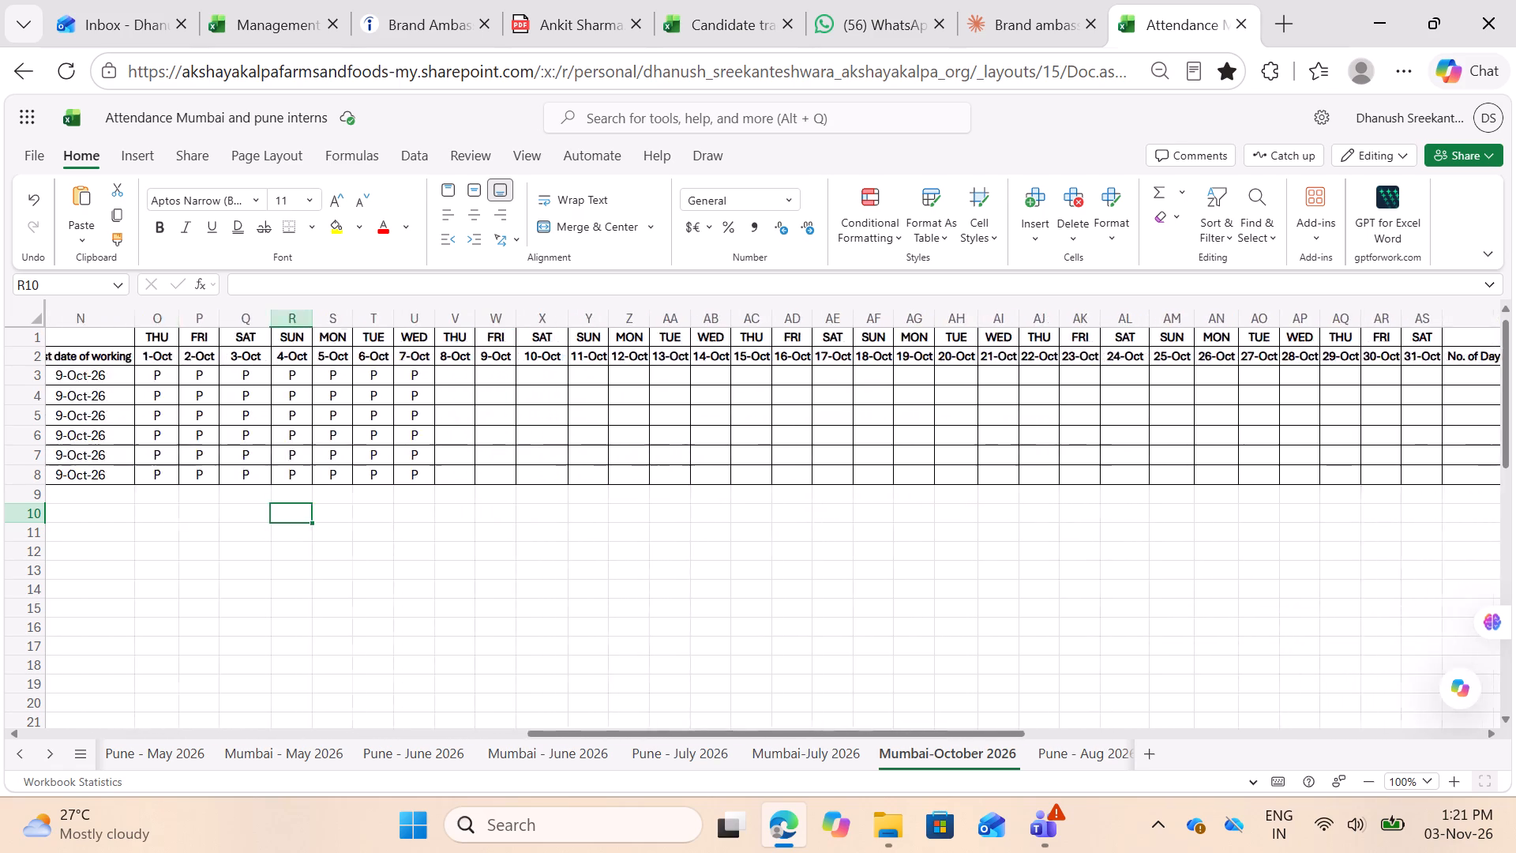
scroll(1303, 528, "left", 4)
scroll(1303, 528, "right", 1)
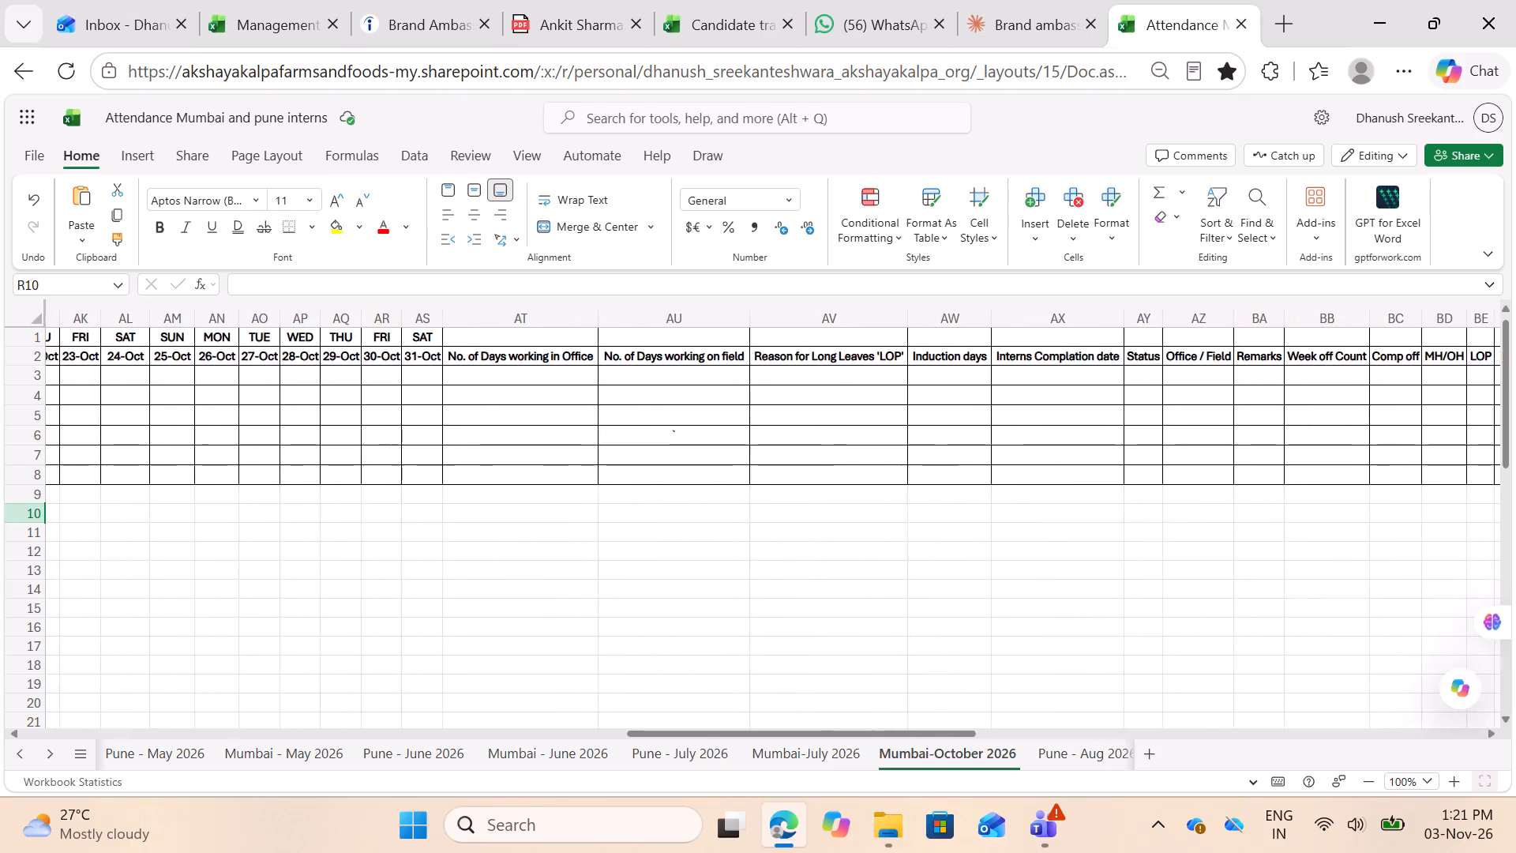
scroll(1303, 528, "left", 3)
scroll(1300, 523, "right", 3)
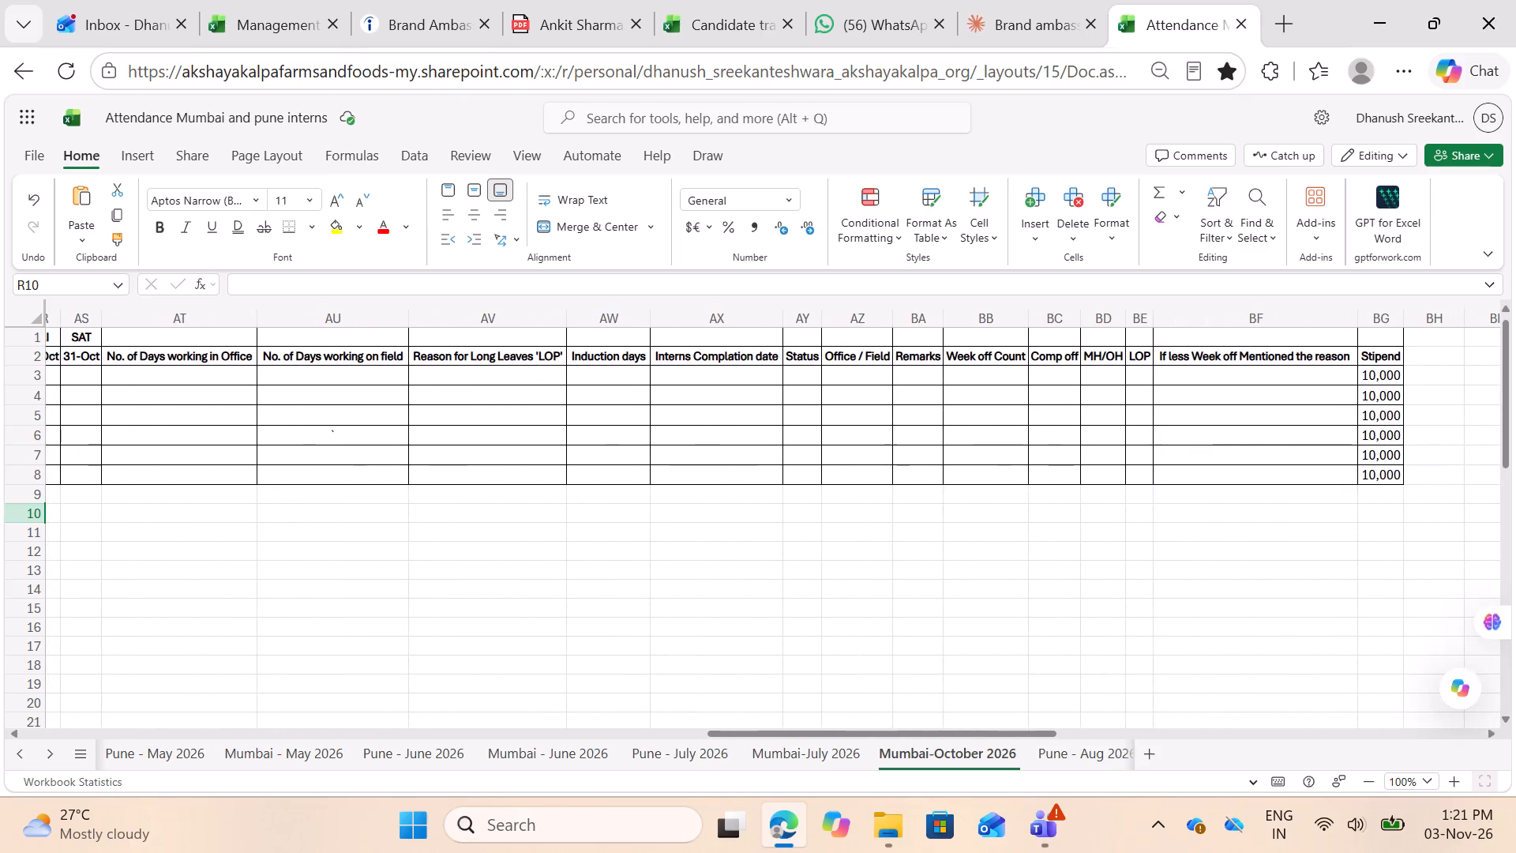
scroll(1270, 510, "right", 3)
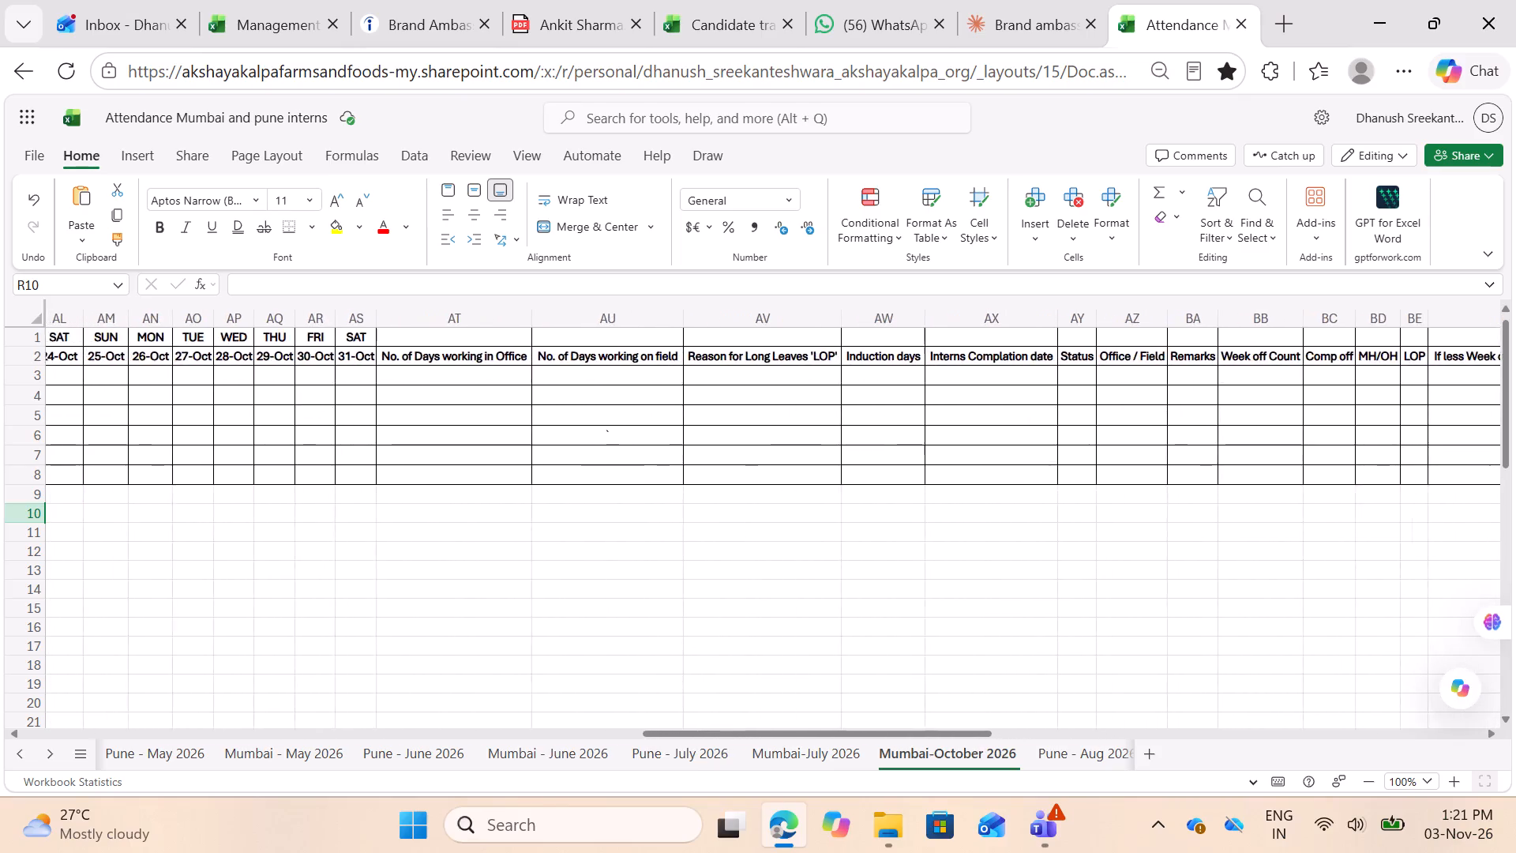
Clear the P entries for 1-Oct and 2-Oct for all six interns in O3:P8.
scroll(1270, 510, "right", 7)
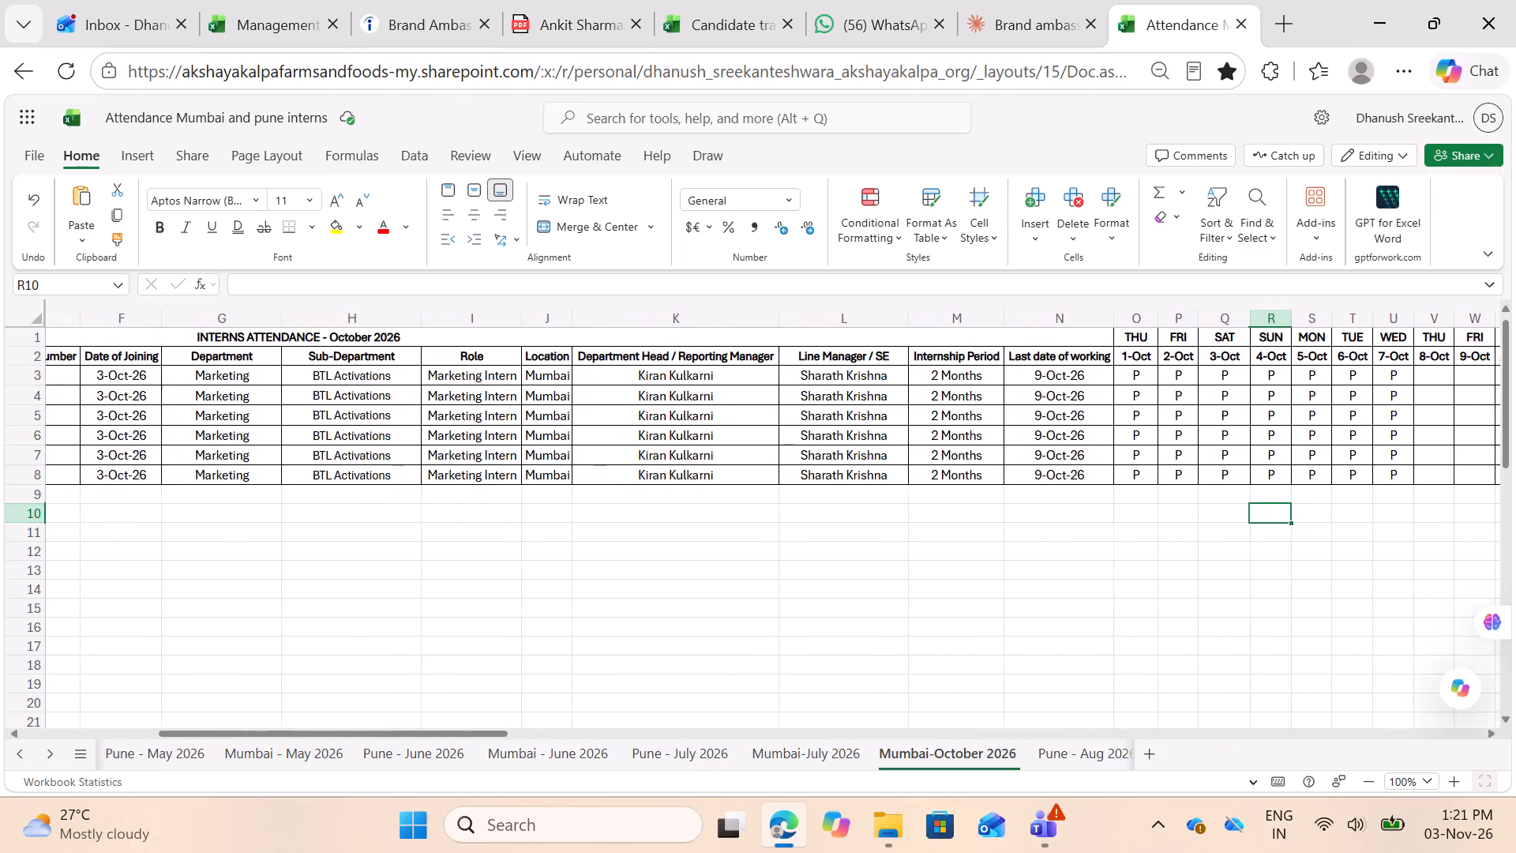
scroll(1270, 510, "right", 4)
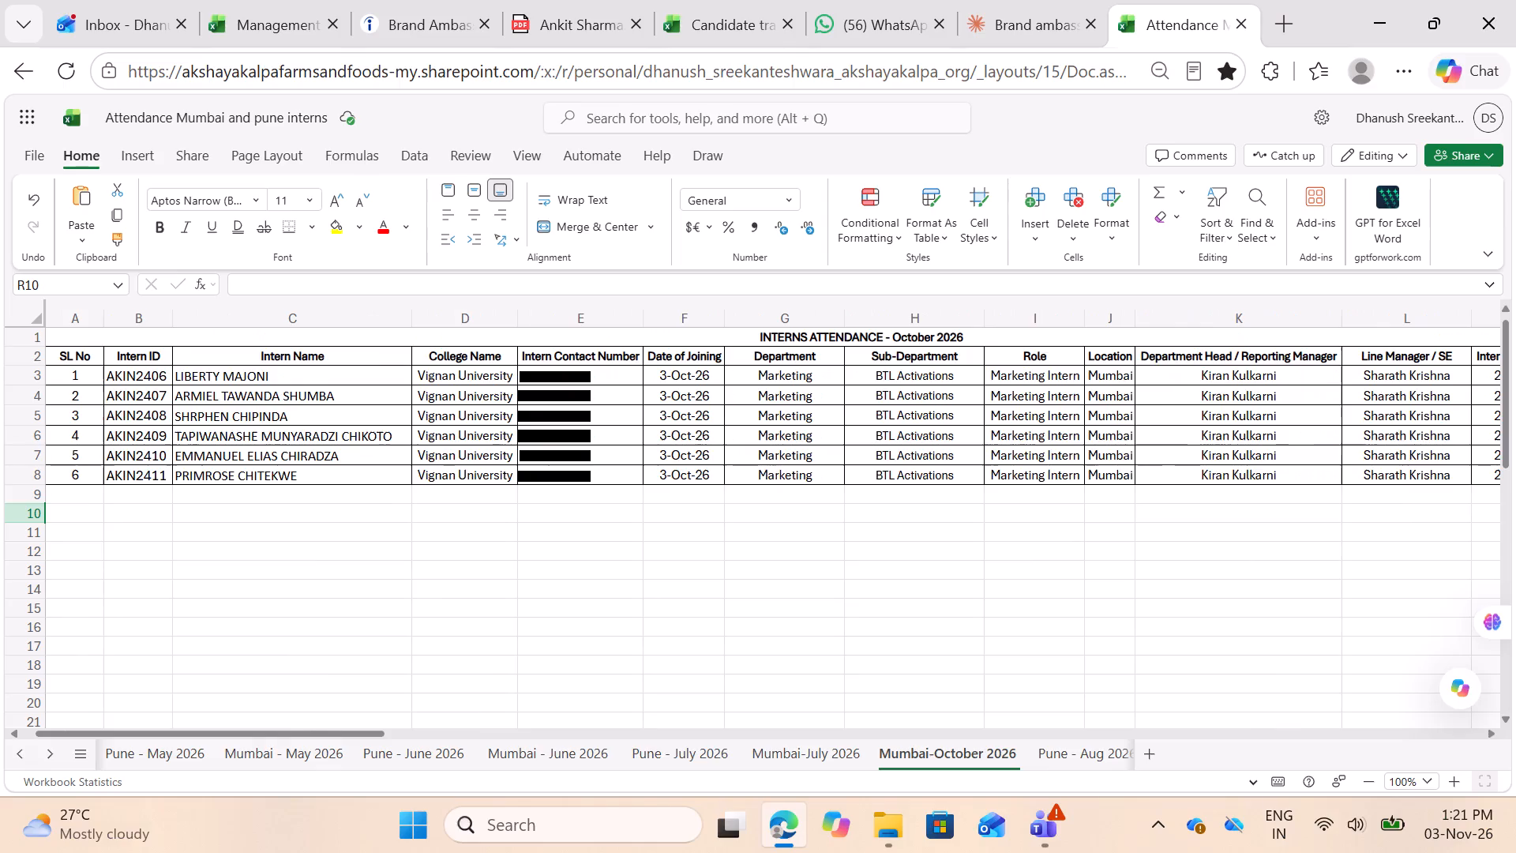
scroll(1270, 510, "right", 2)
scroll(1270, 510, "left", 4)
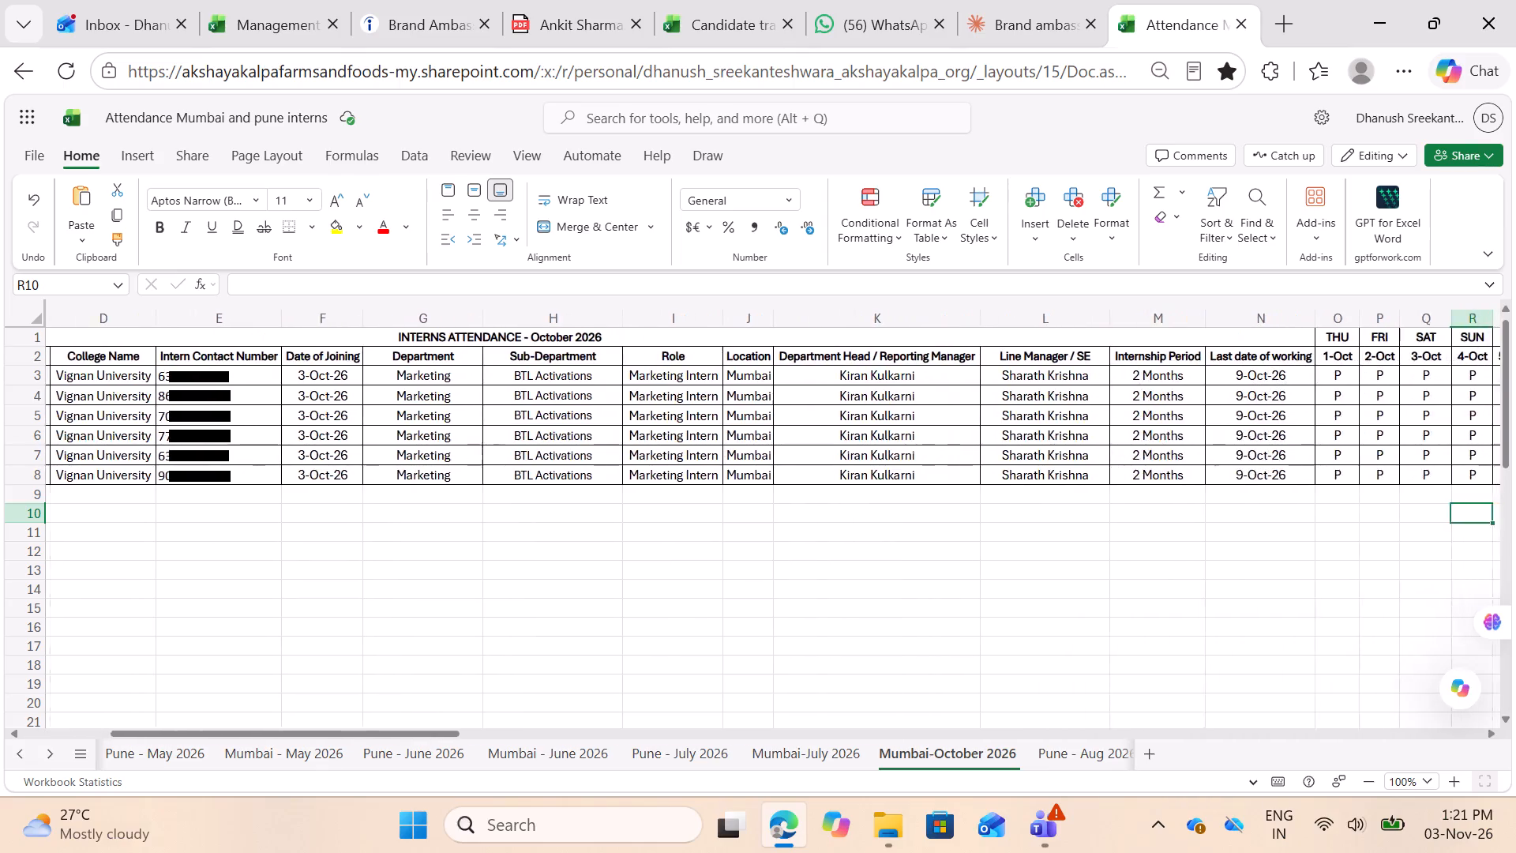
scroll(1270, 510, "left", 3)
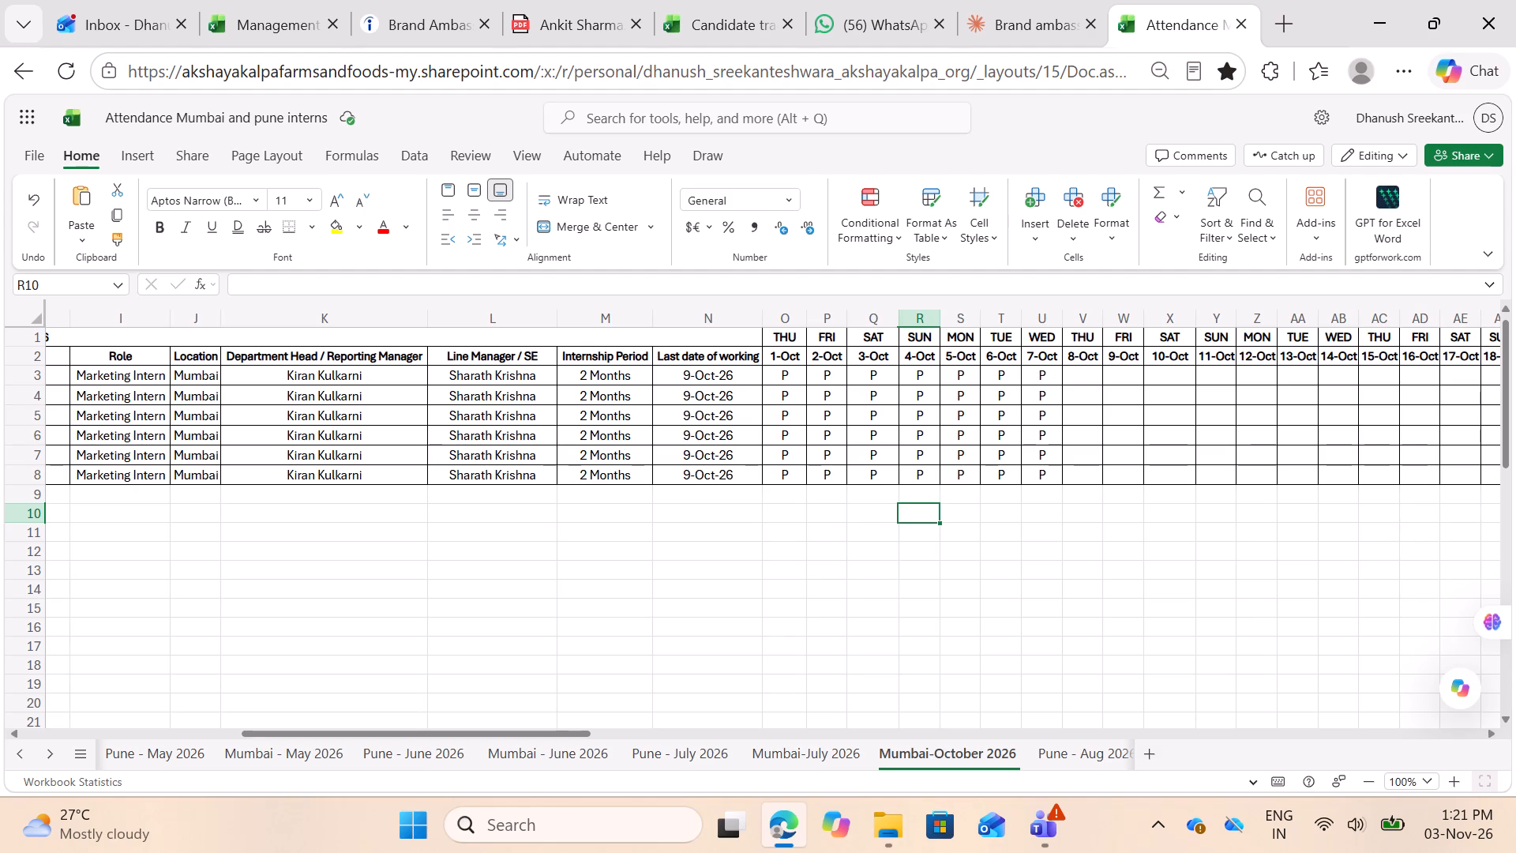
left_click_drag(785, 378, 827, 383)
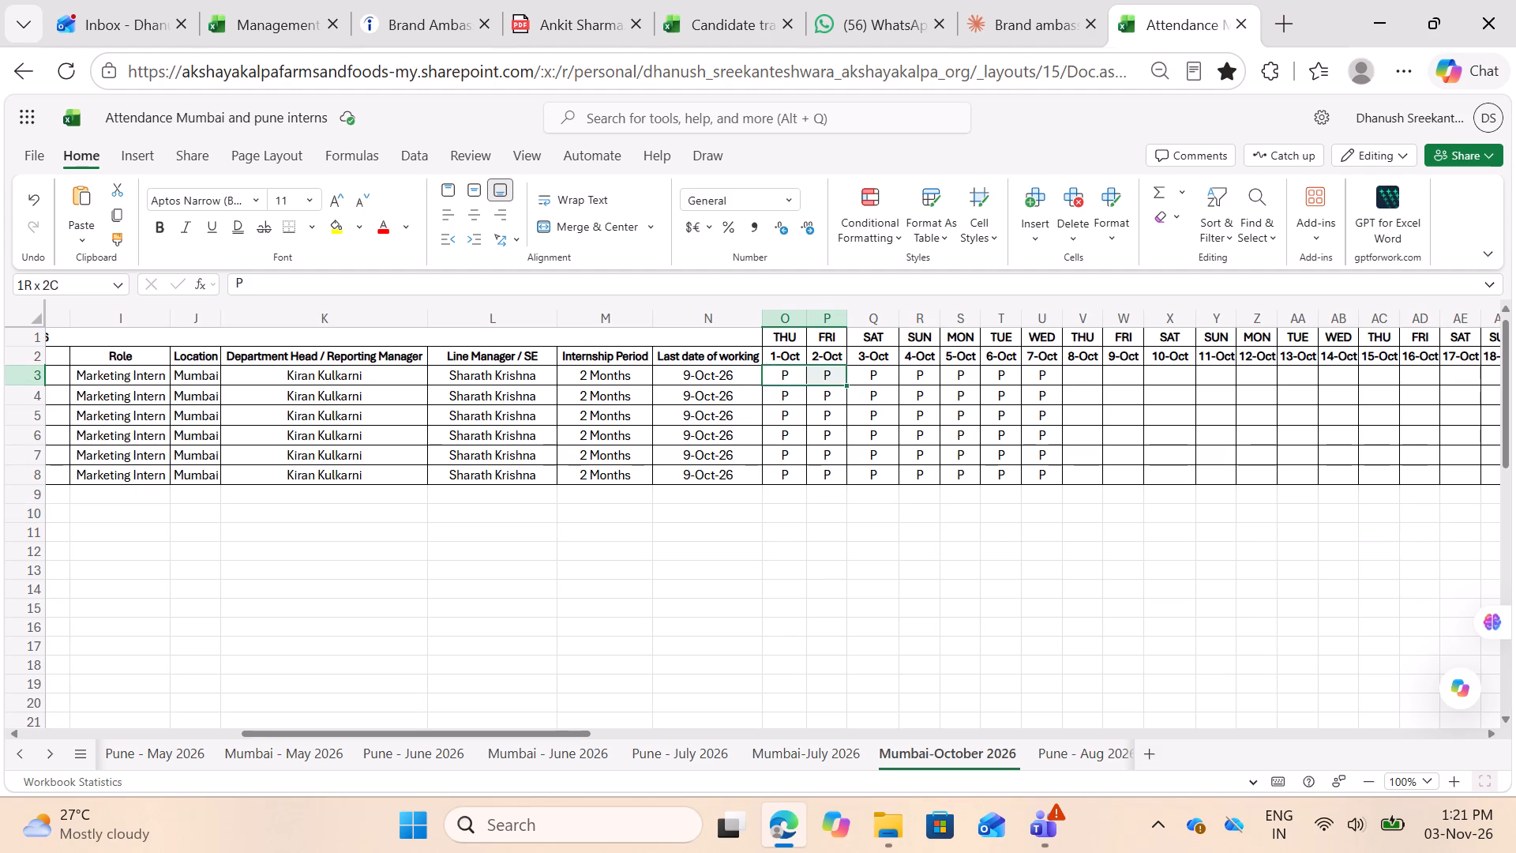
left_click_drag(827, 383, 826, 477)
key("Delete")
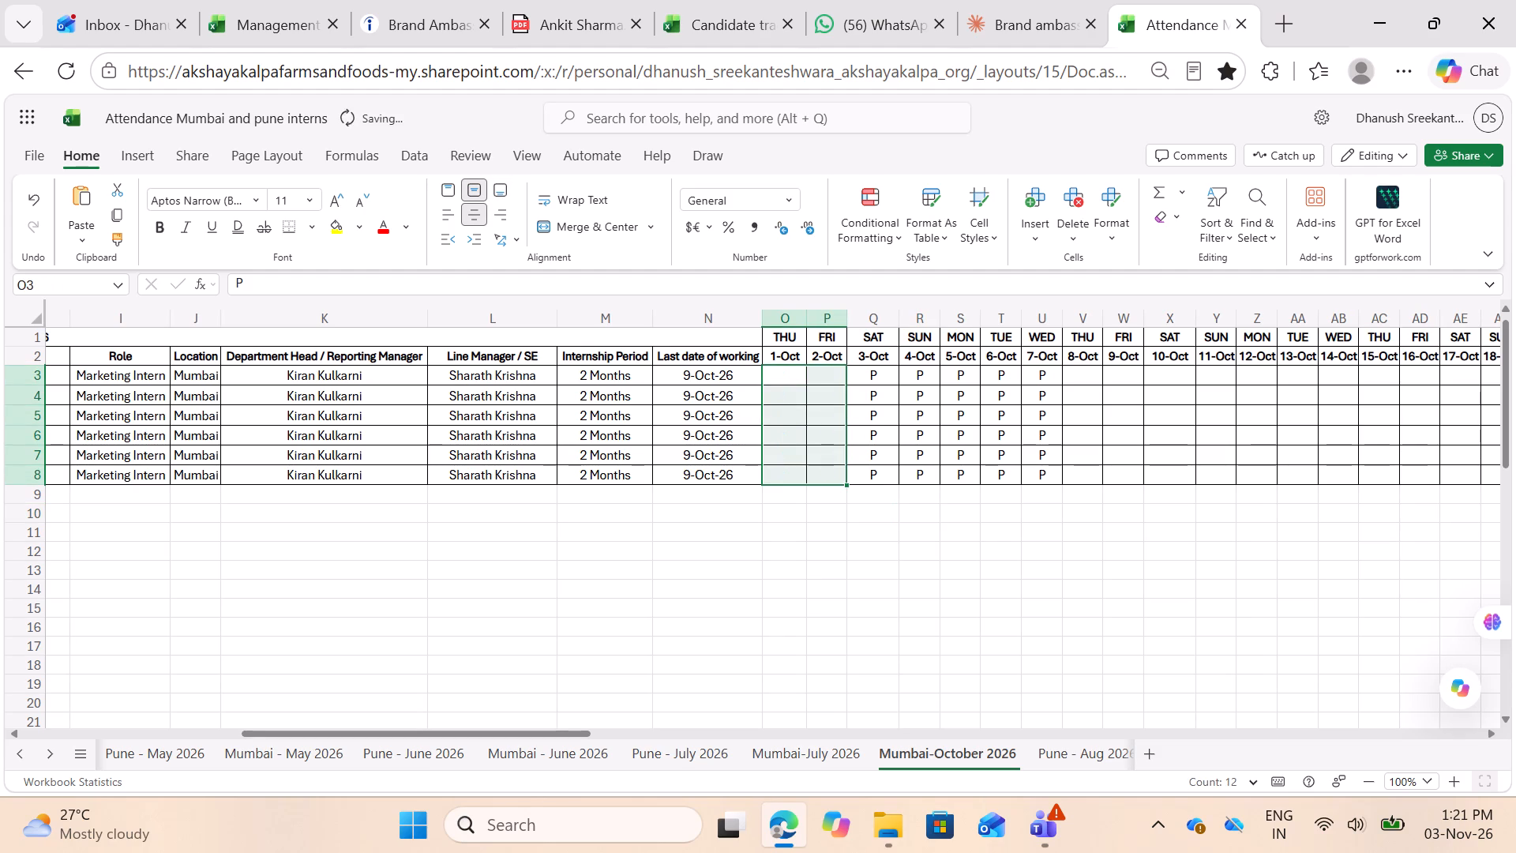
Enter 0 for the first intern on 1-Oct and 2-Oct, and fill both values down to all six interns through row 8.
left_click(794, 374)
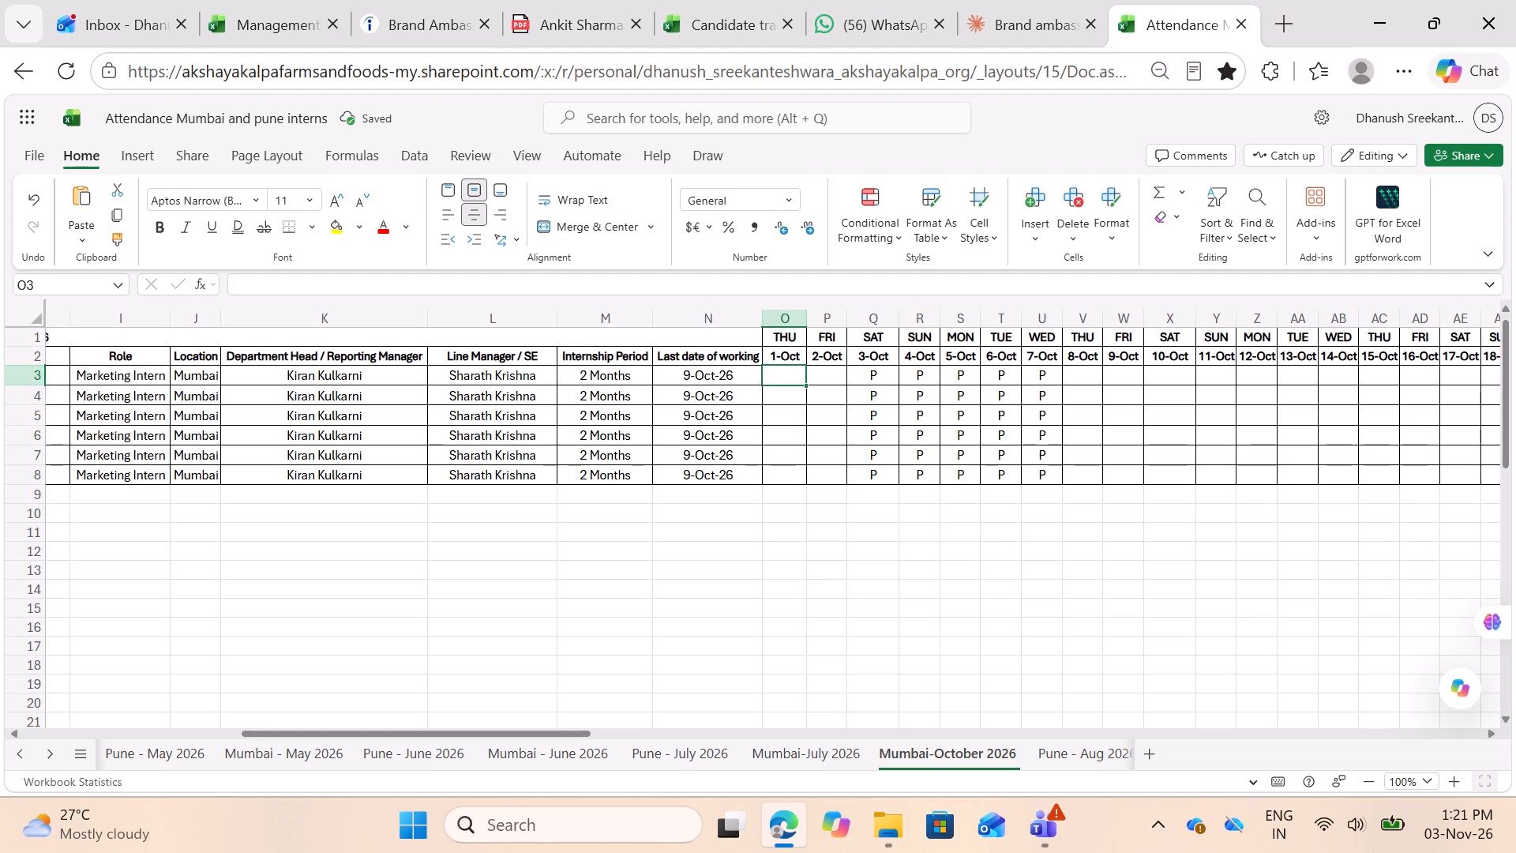
key("0")
key("Tab")
key("0")
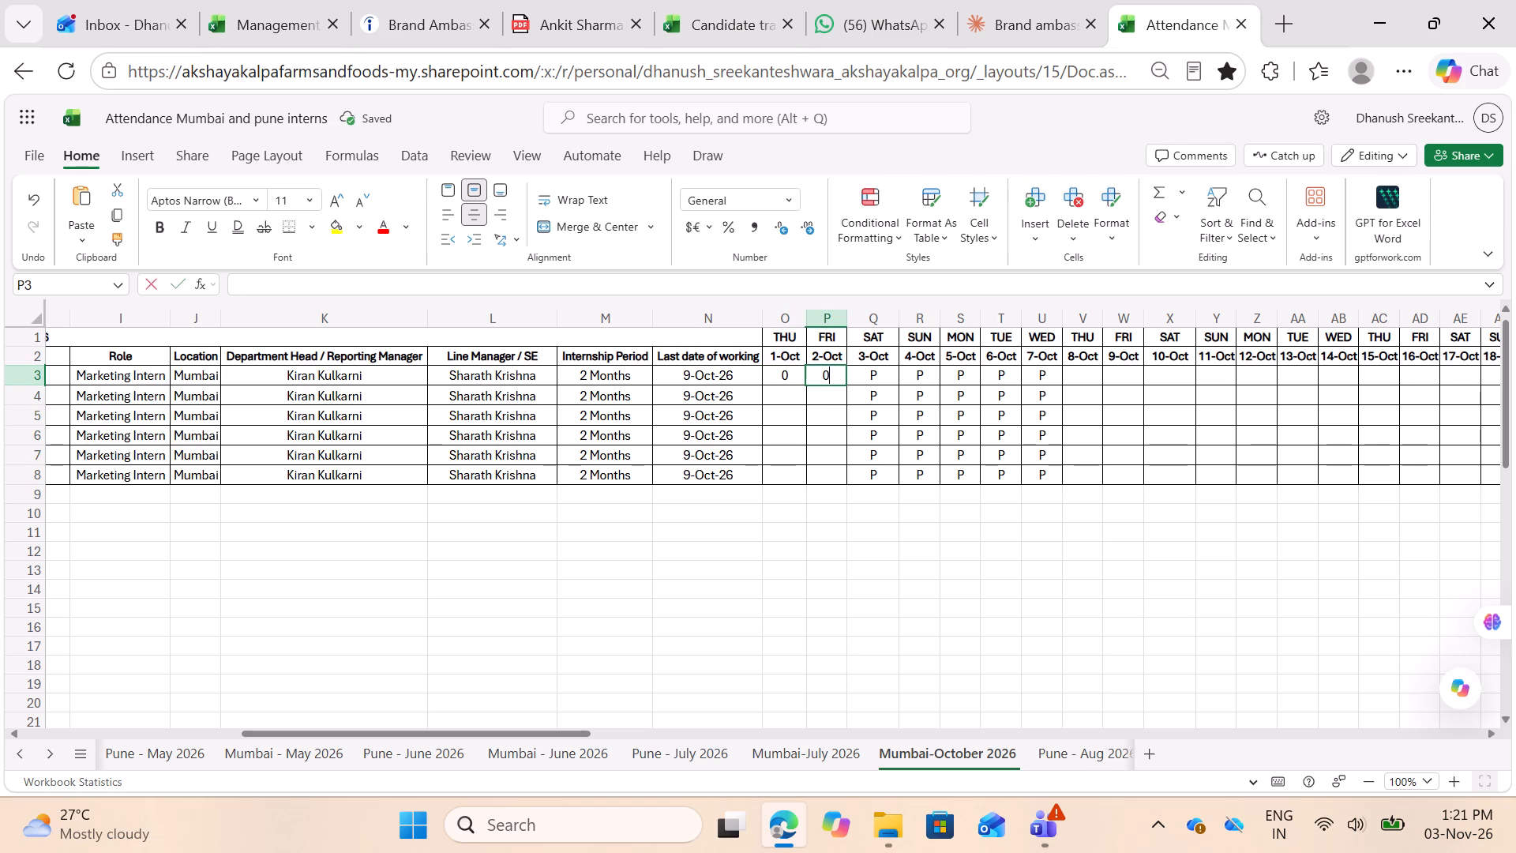
key("Tab")
key("shift+Tab")
left_click_drag(786, 374, 821, 375)
left_click_drag(846, 385, 835, 483)
left_click(970, 508)
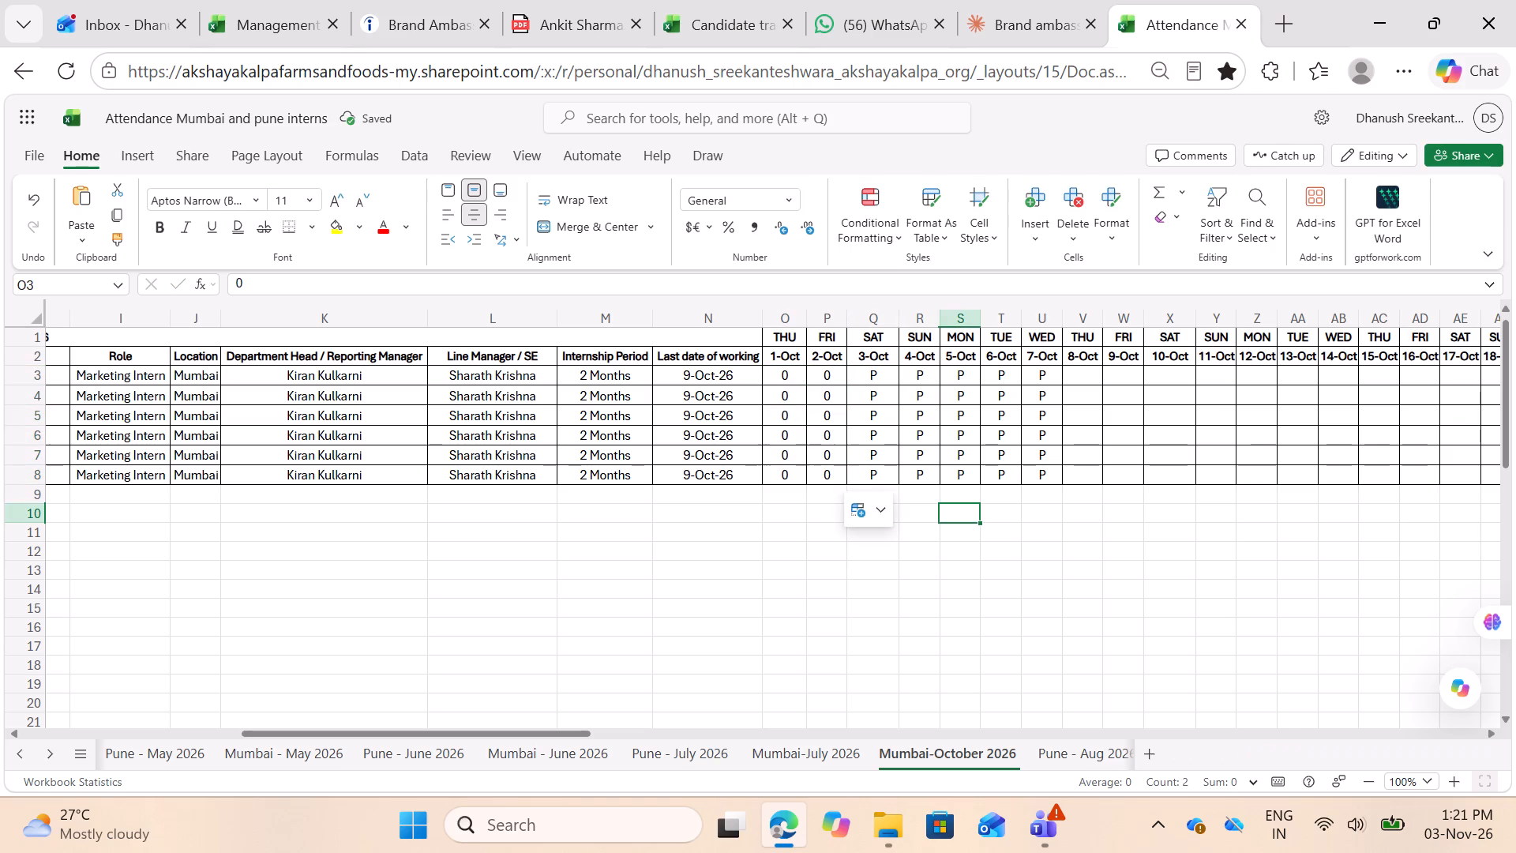
Extend the 7-Oct P entries of all six interns across 8-Oct and 9-Oct, filling V3:W8.
left_click_drag(1041, 372, 1042, 473)
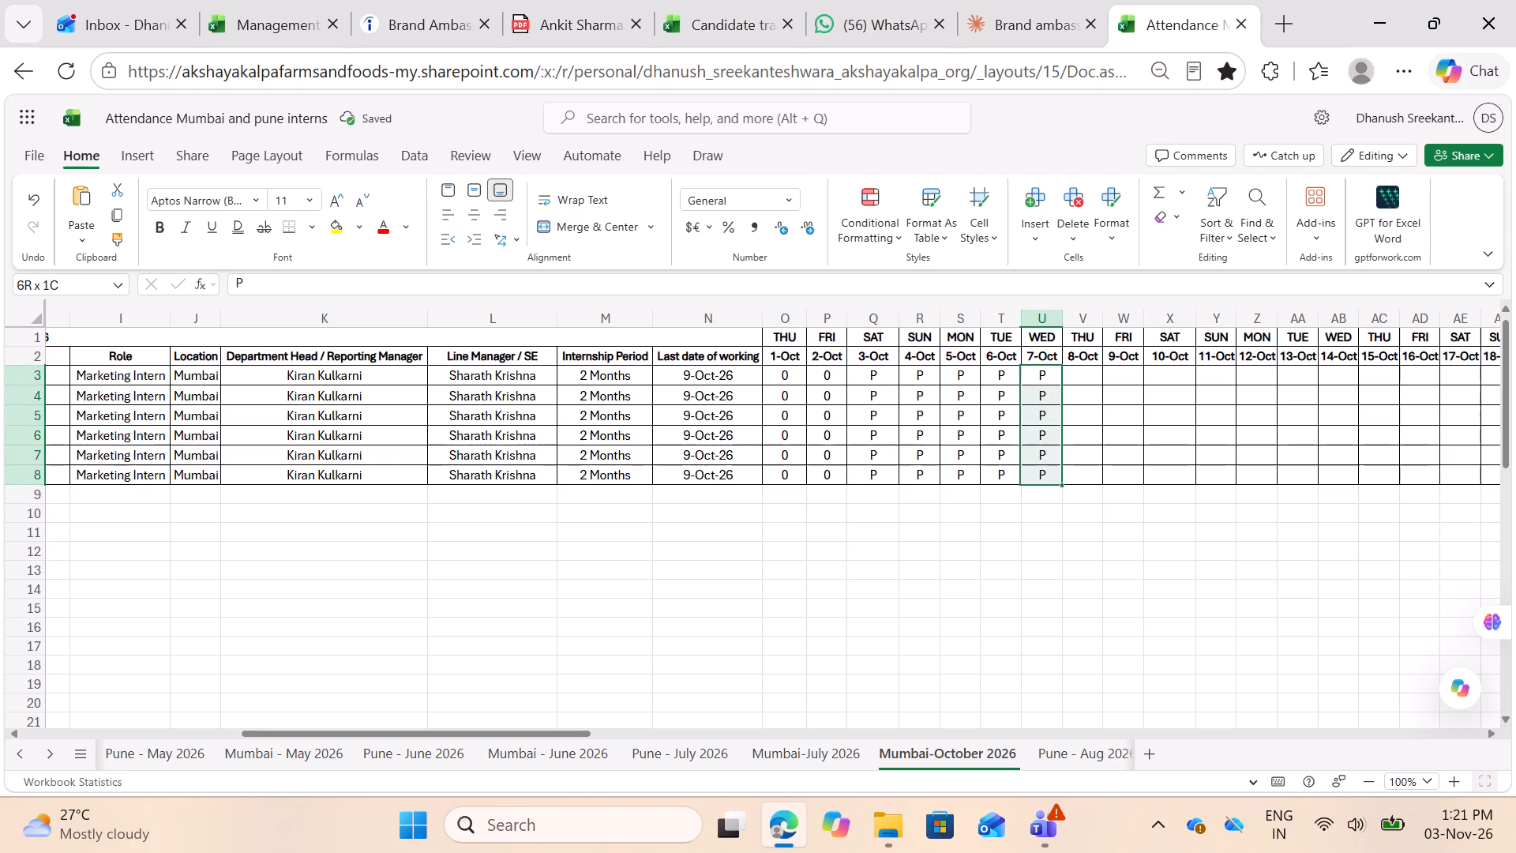
left_click_drag(1042, 473, 1041, 474)
left_click_drag(1062, 486, 1120, 482)
left_click(1013, 537)
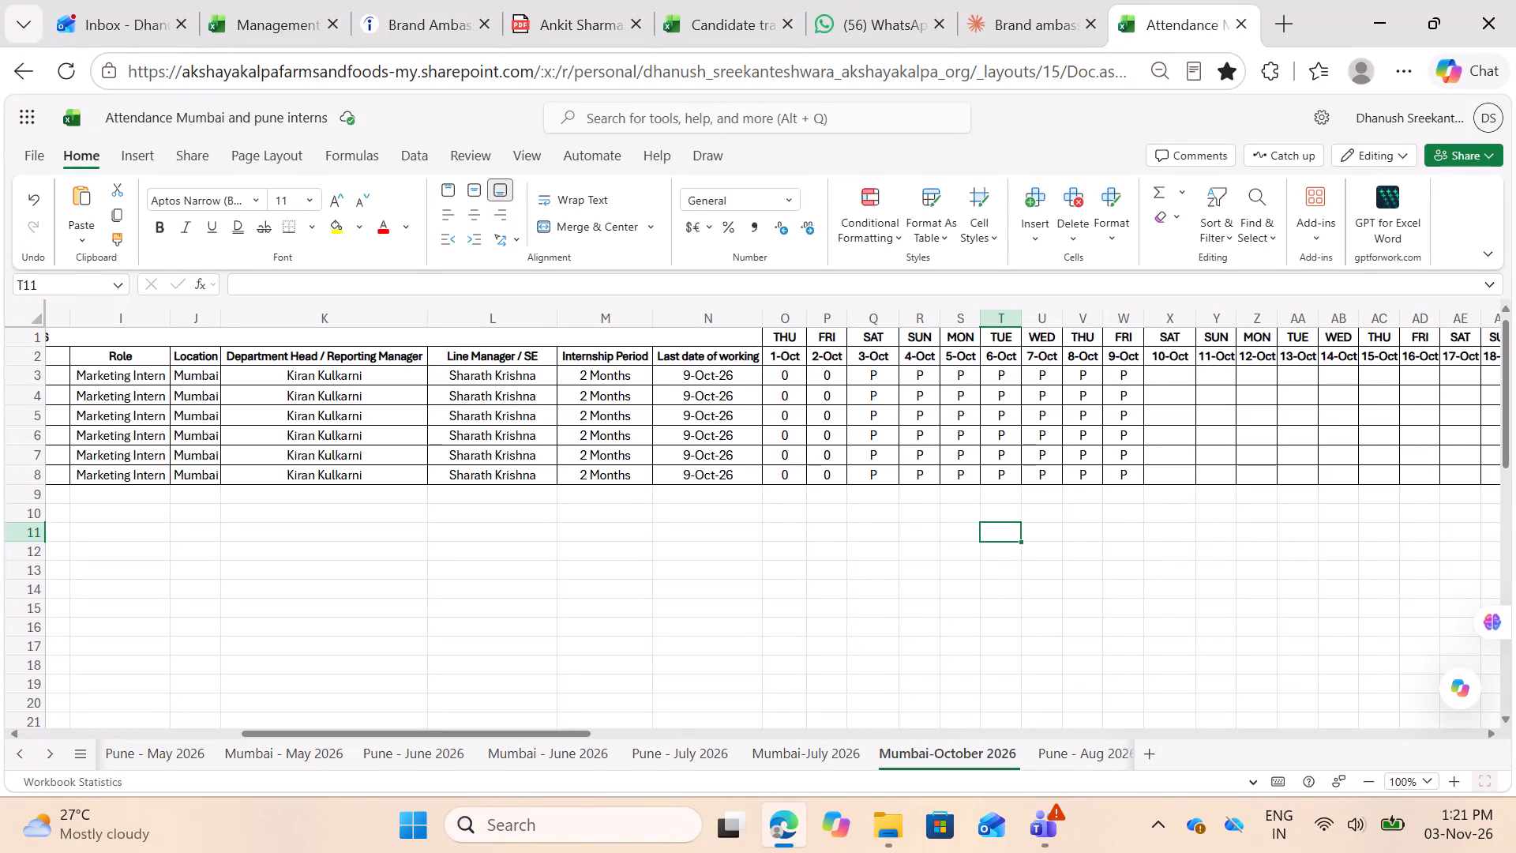
Select the 3-Oct to 9-Oct attendance in Q3:W8 and review it against the interns' details and last working dates.
left_click(861, 513)
left_click_drag(876, 376, 1128, 470)
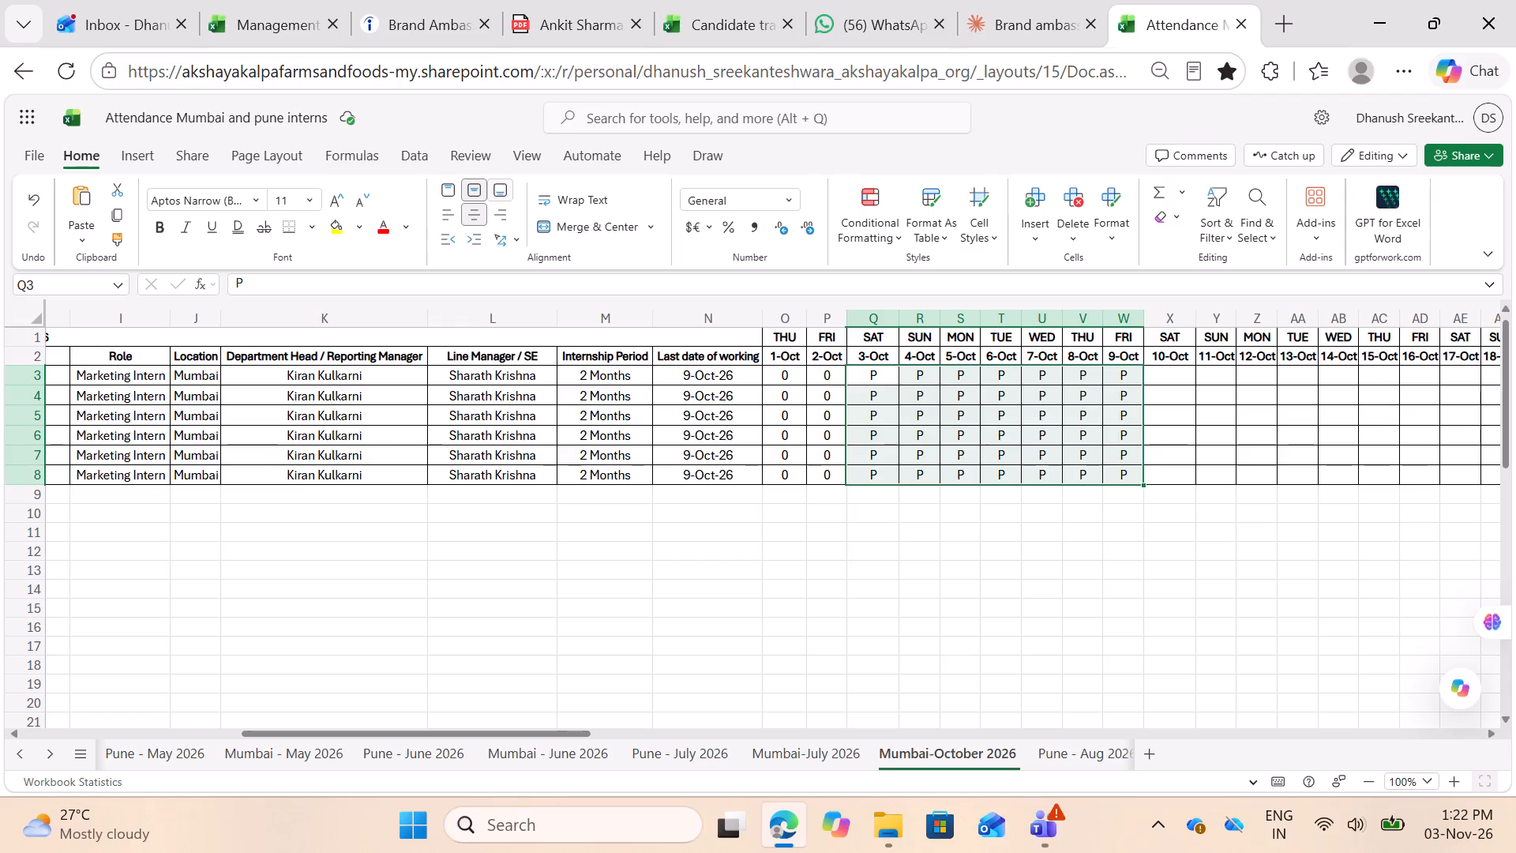
scroll(922, 558, "right", 3)
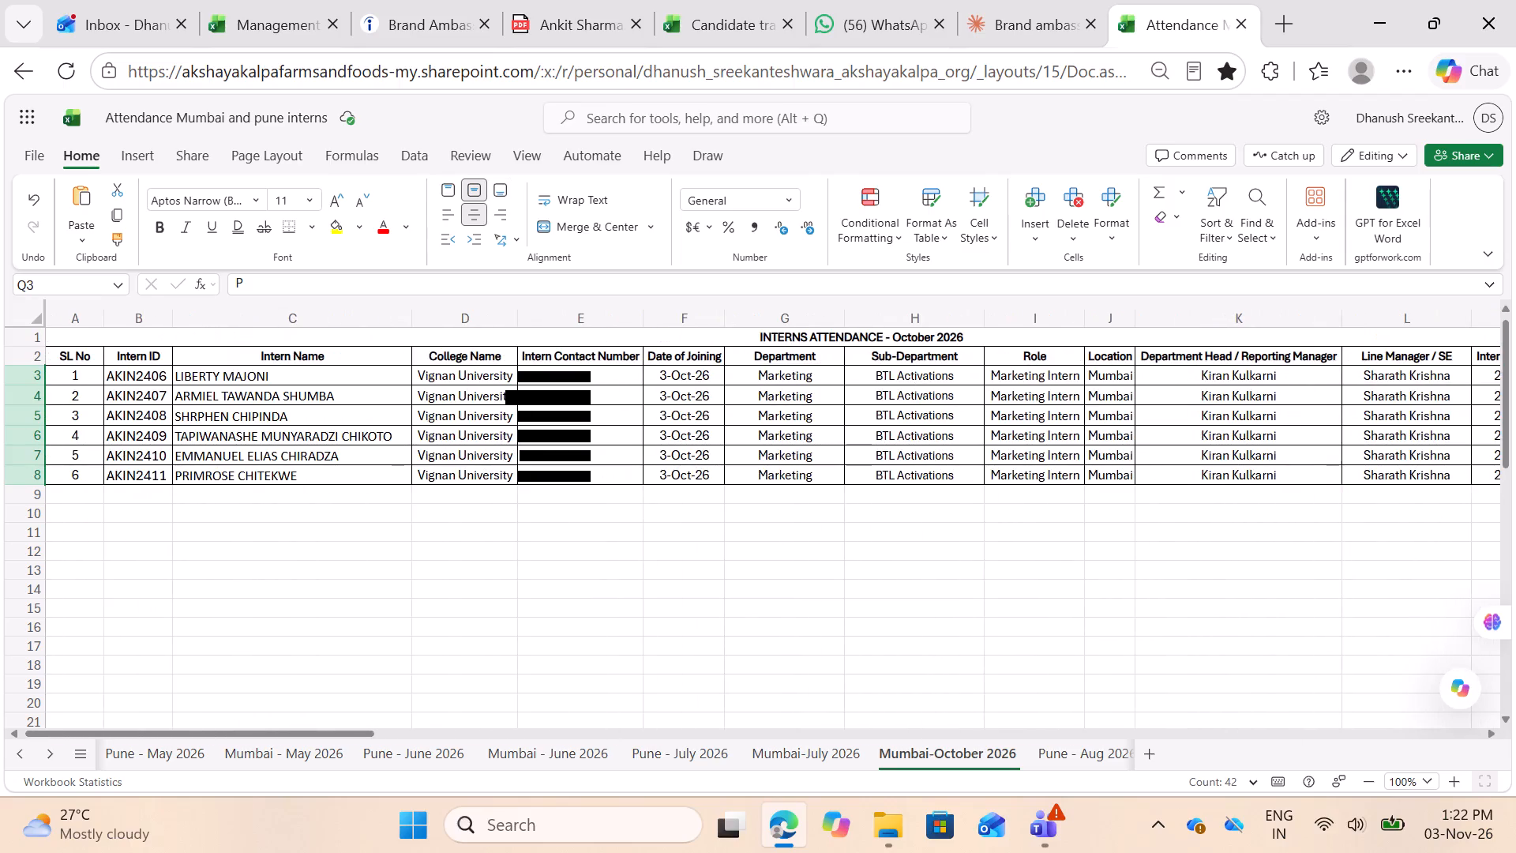
scroll(922, 558, "left", 5)
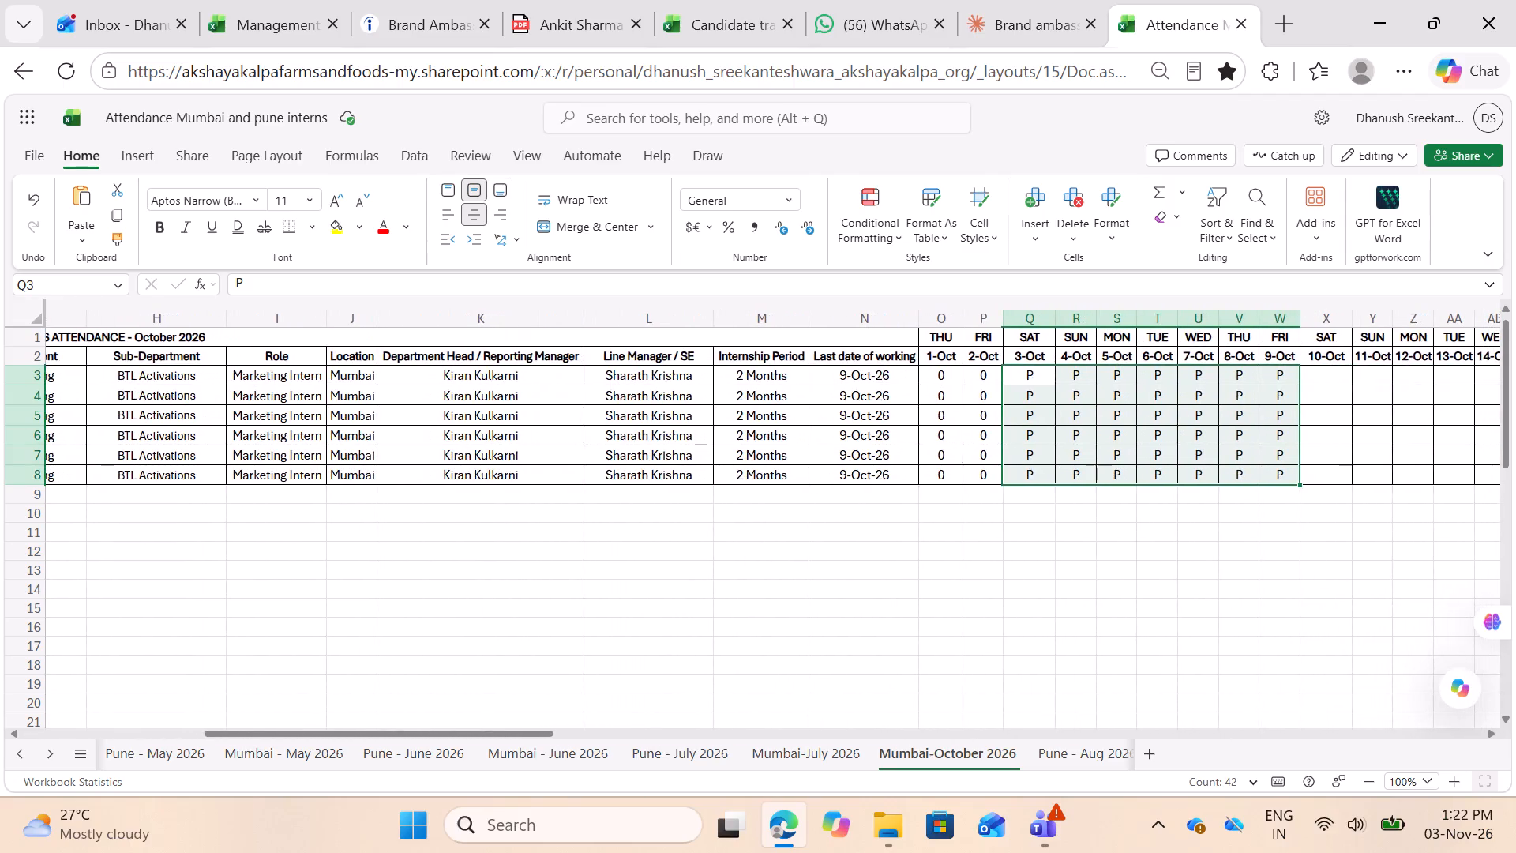
scroll(922, 558, "left", 2)
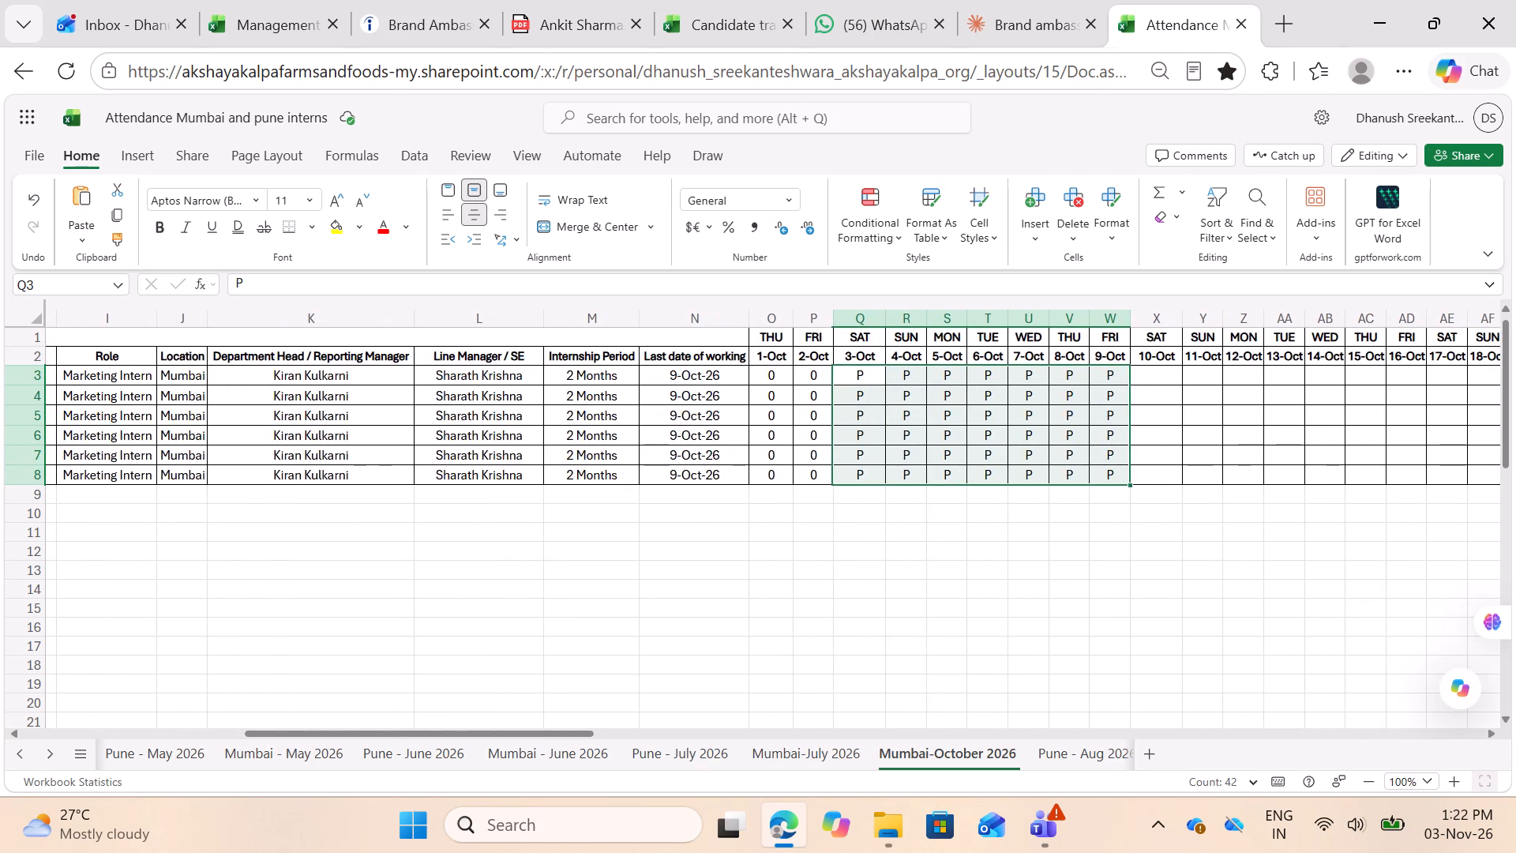
scroll(922, 558, "left", 1)
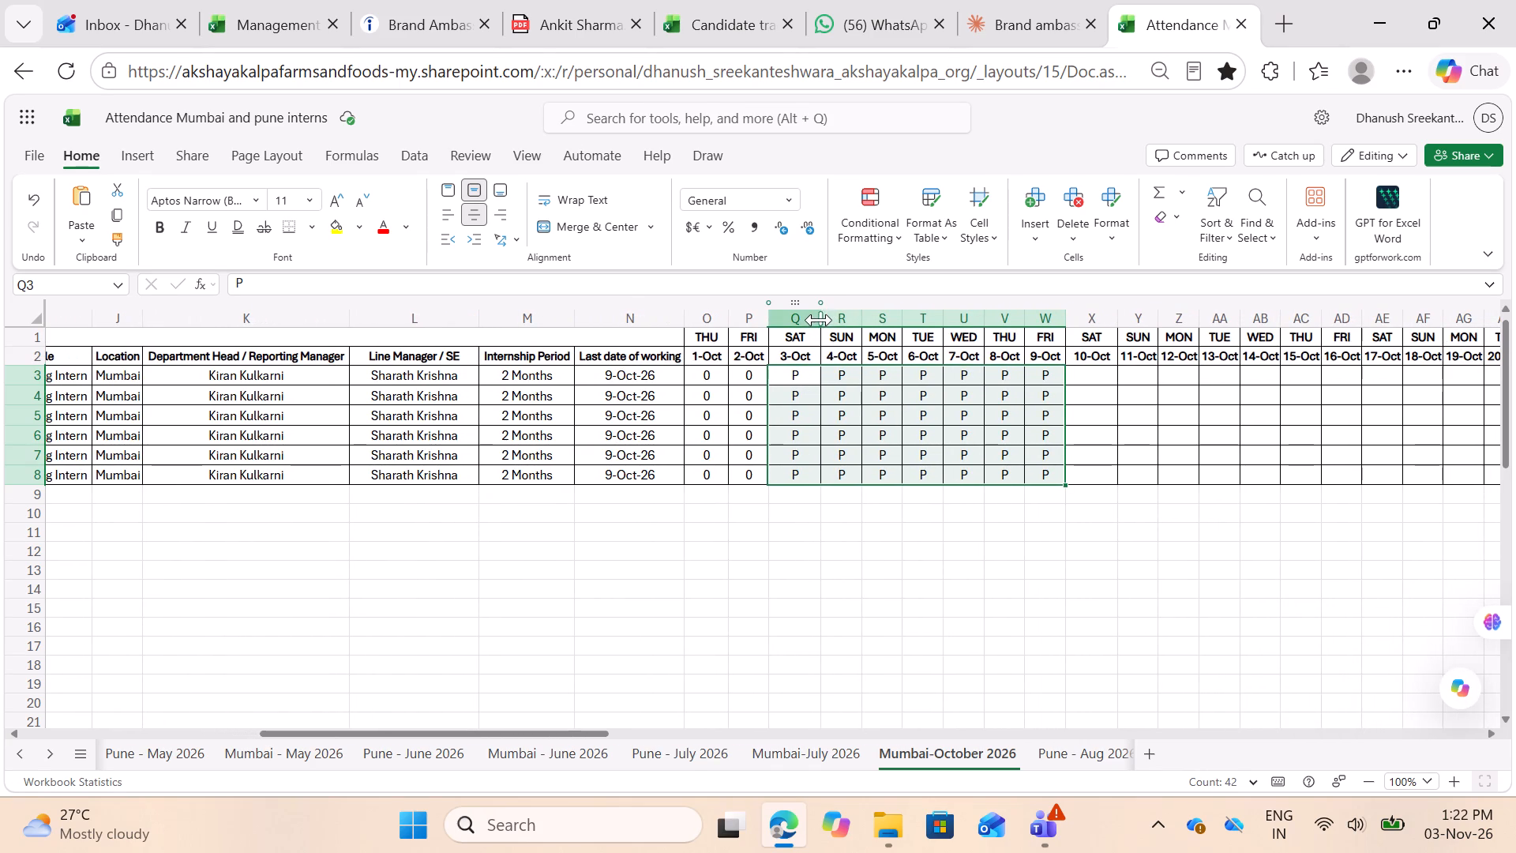
Narrow the 3-Oct column (Q) slightly so its width is closer to the neighbouring date columns.
left_click_drag(821, 318, 810, 318)
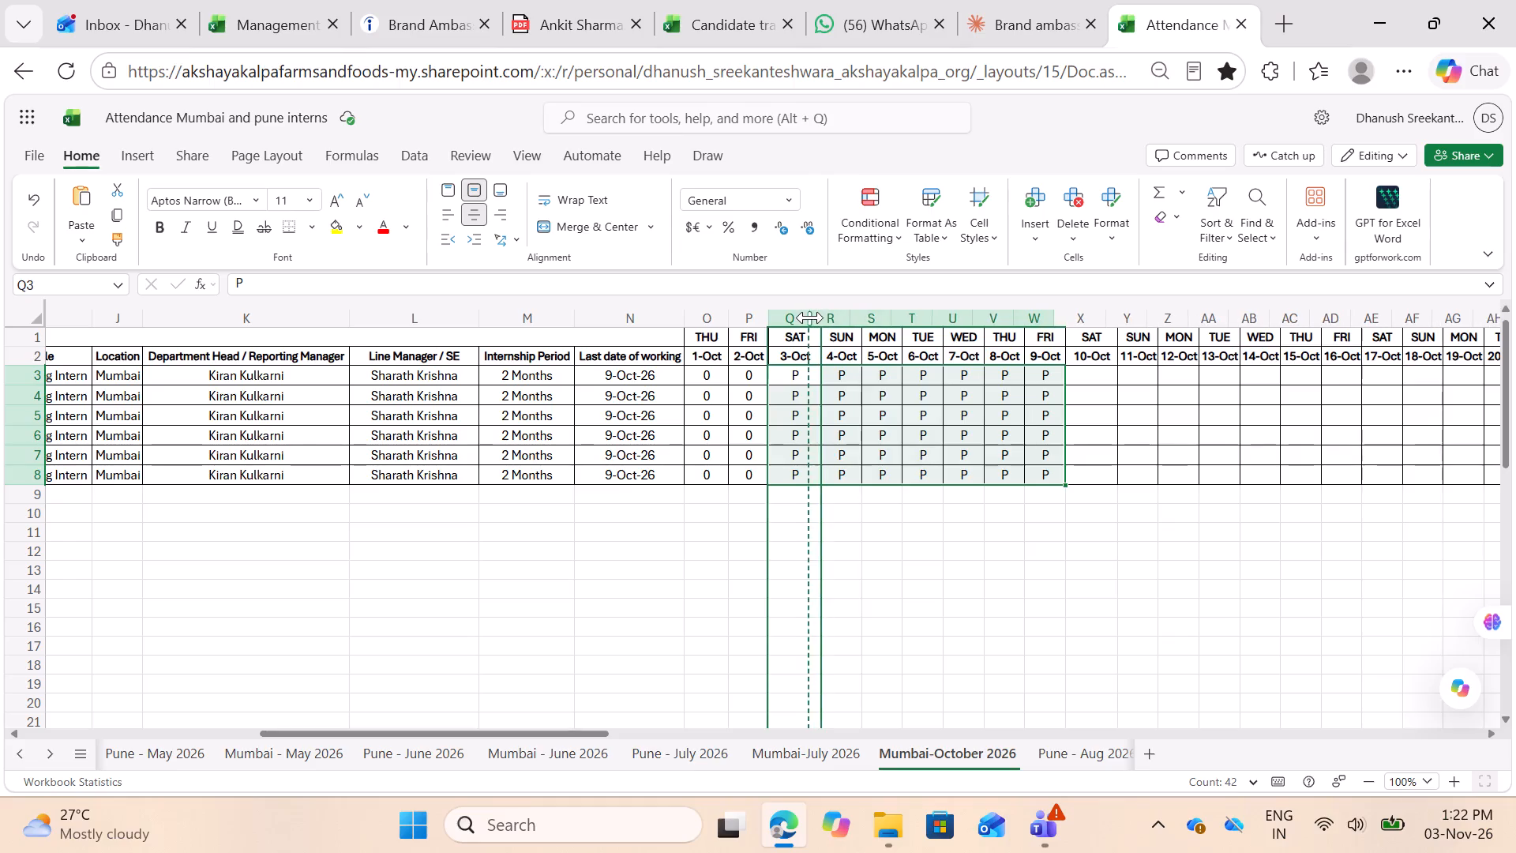
left_click_drag(810, 318, 814, 318)
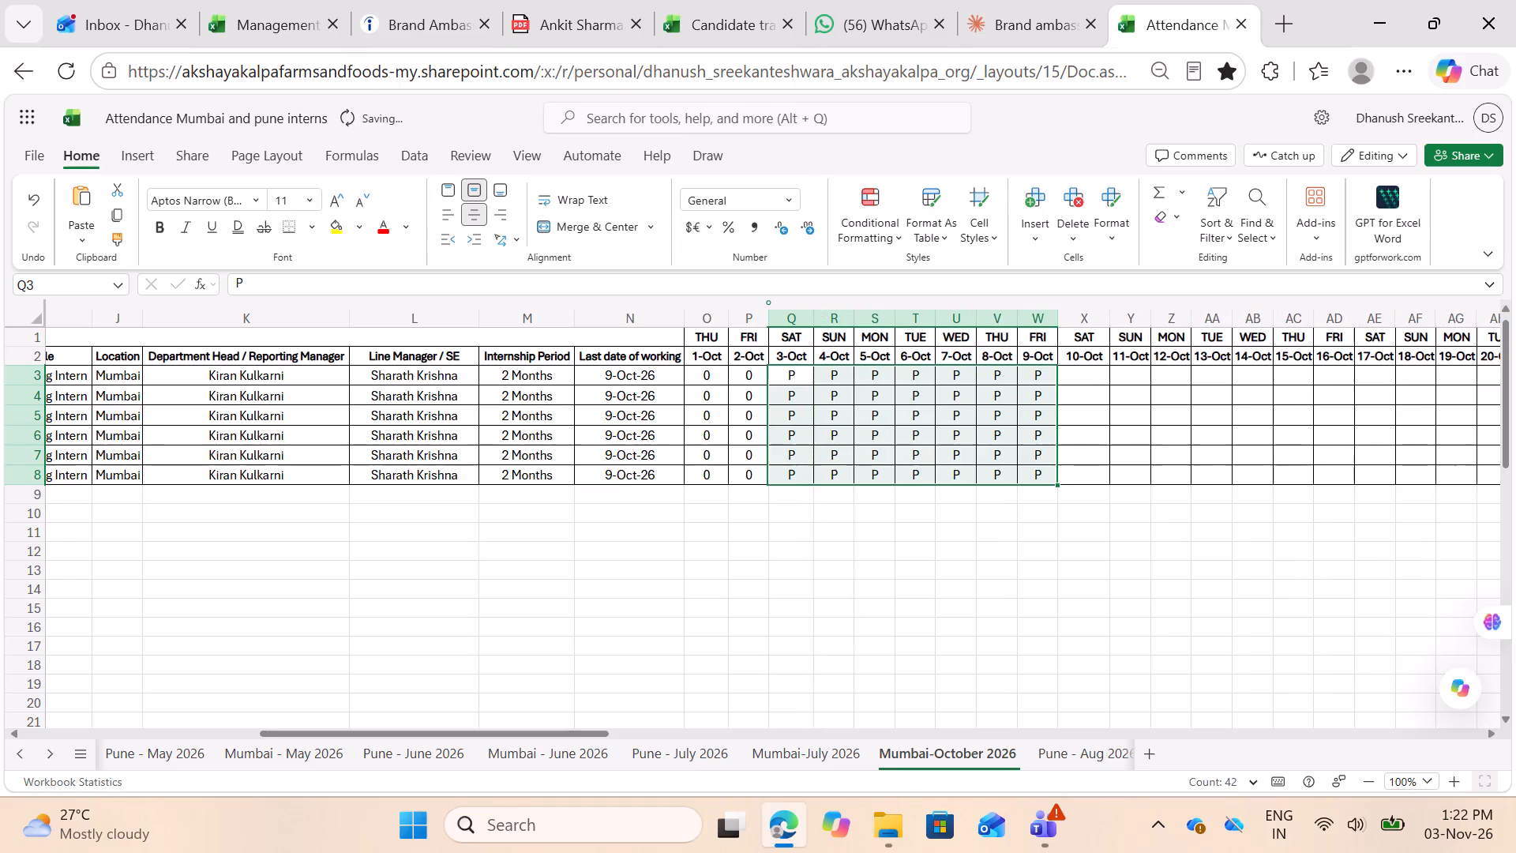
left_click(707, 535)
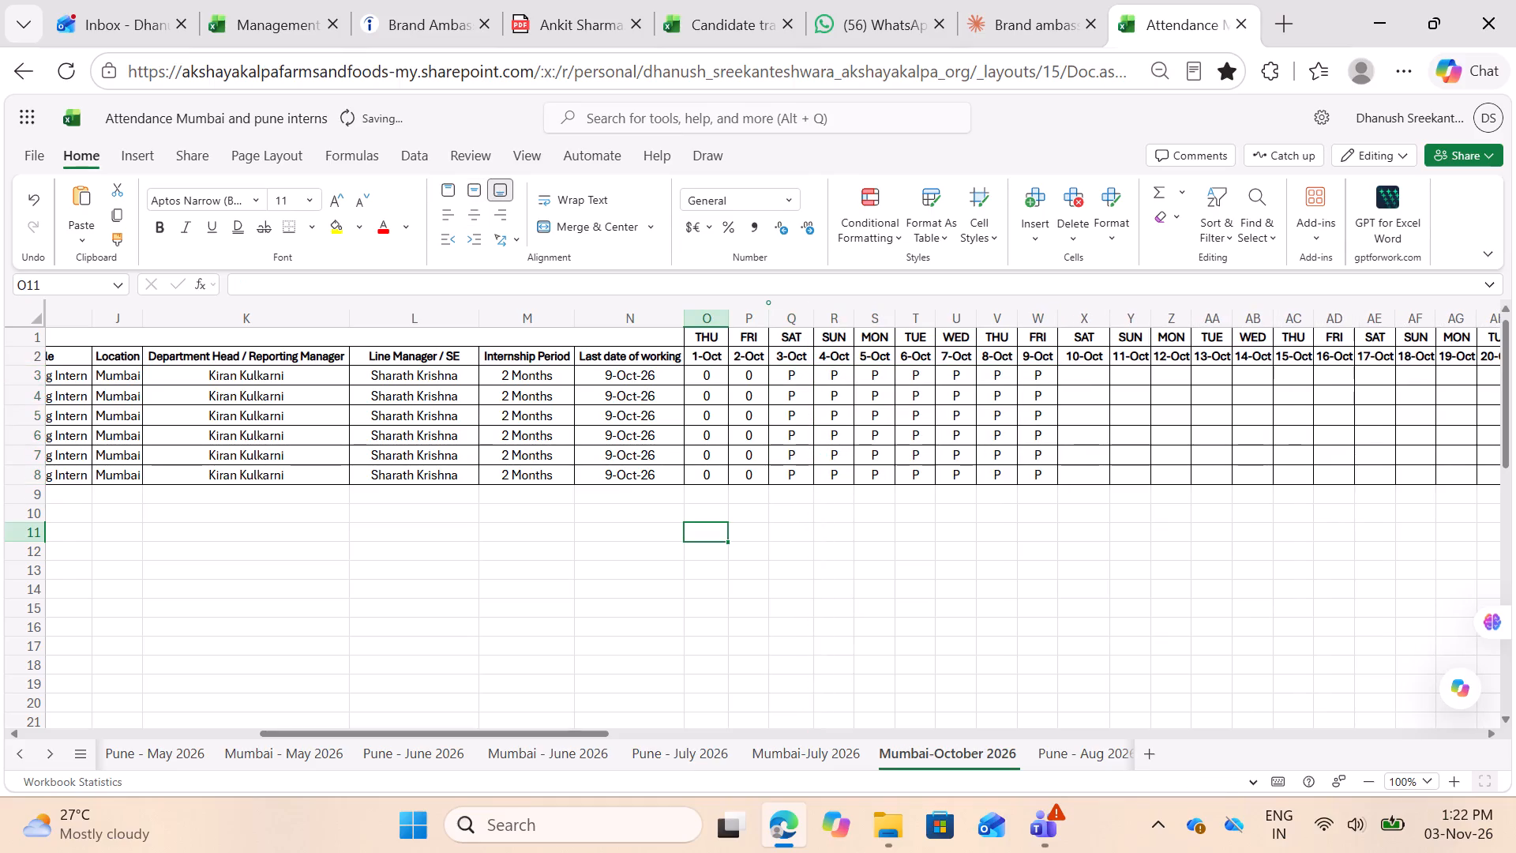
Look over the interns' details, from ID and joining date to last working date, and their October attendance.
scroll(659, 581, "right", 8)
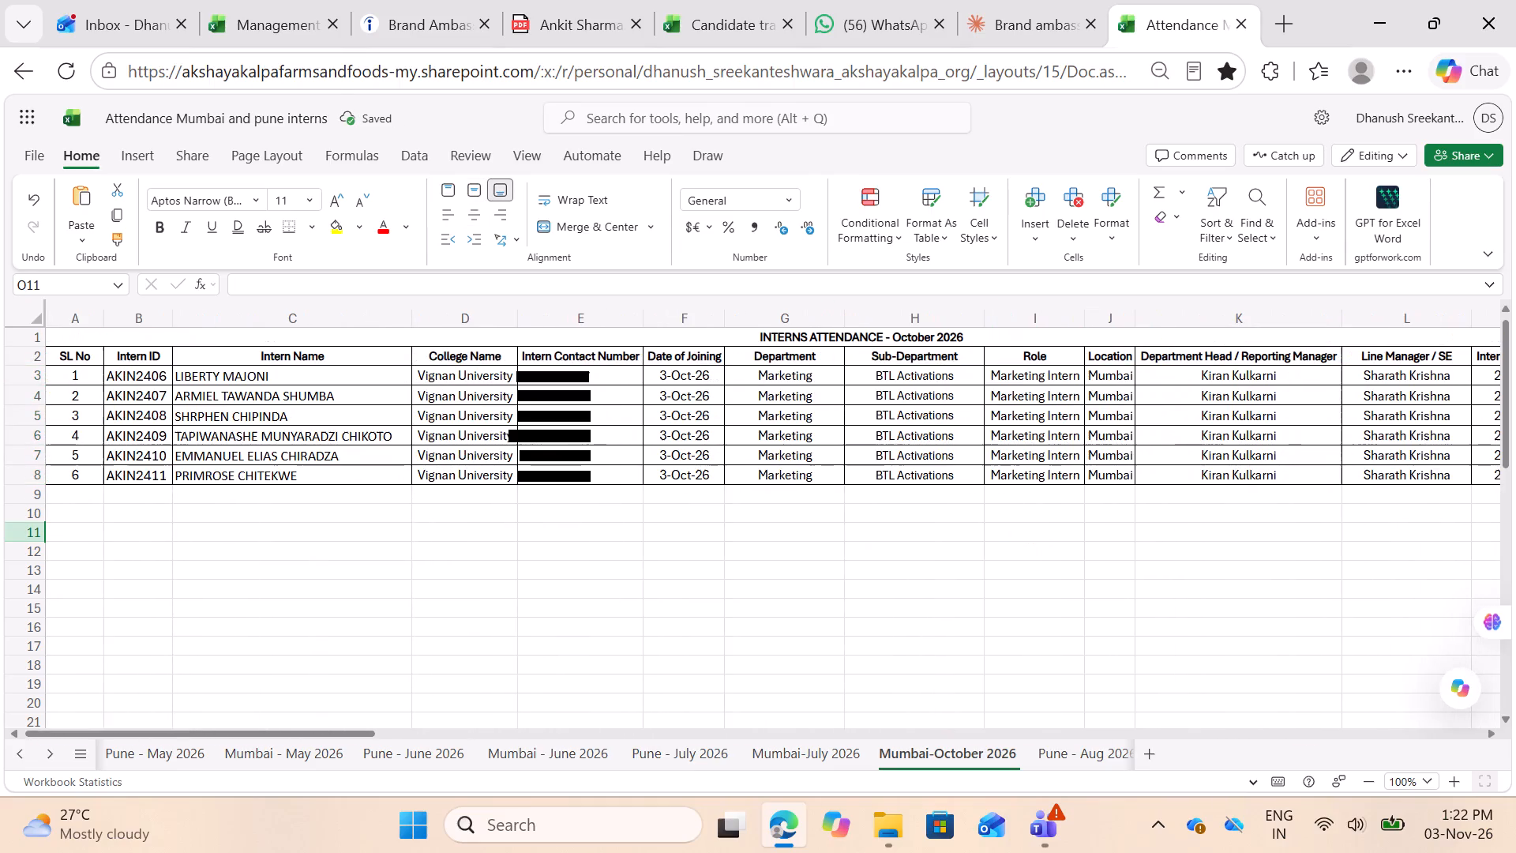
scroll(659, 581, "left", 3)
scroll(659, 581, "right", 1)
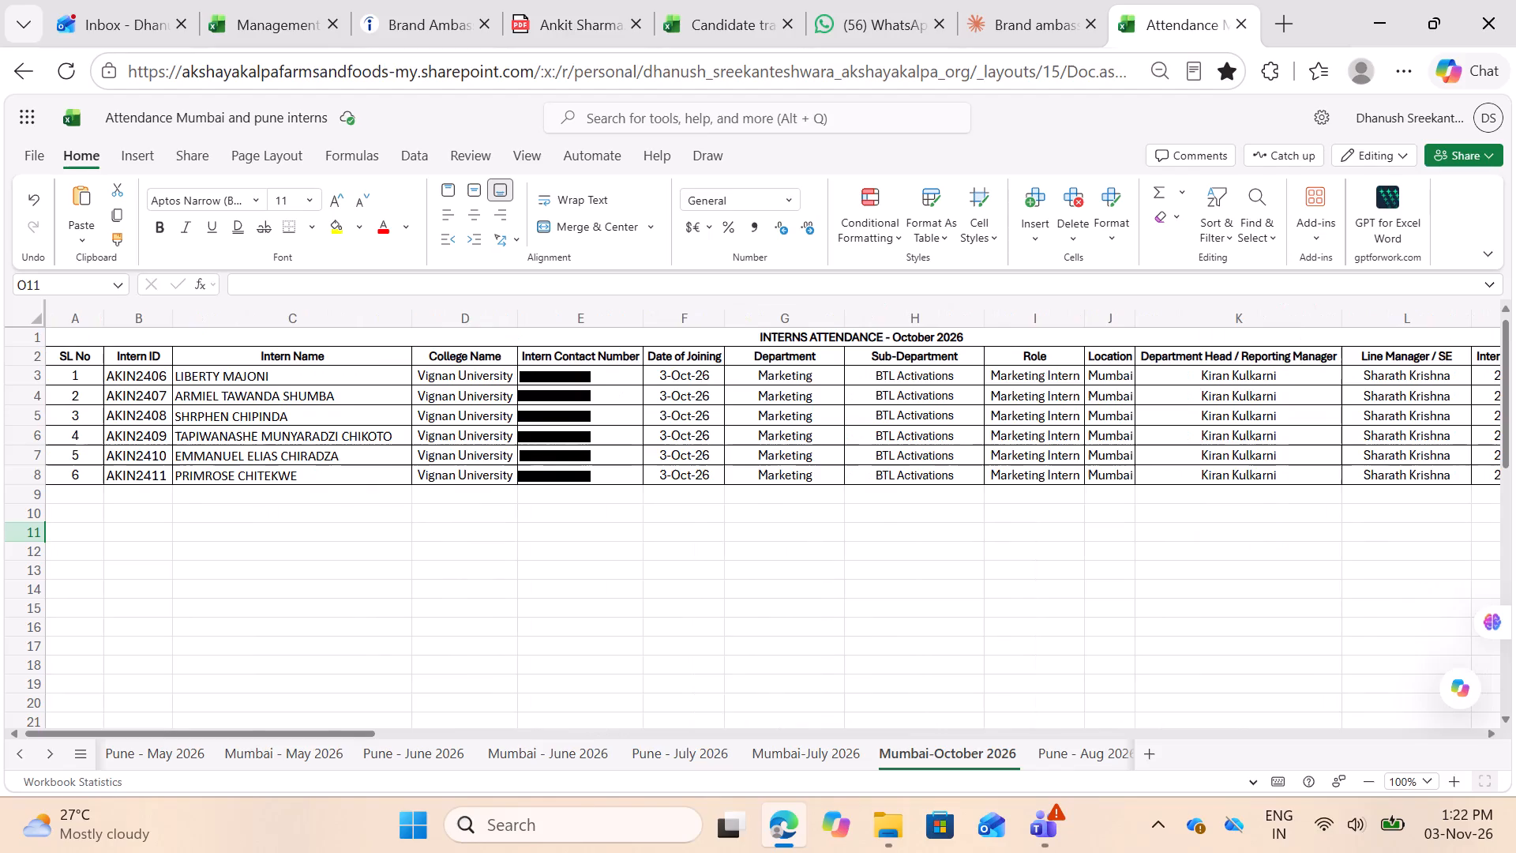
scroll(715, 588, "left", 1)
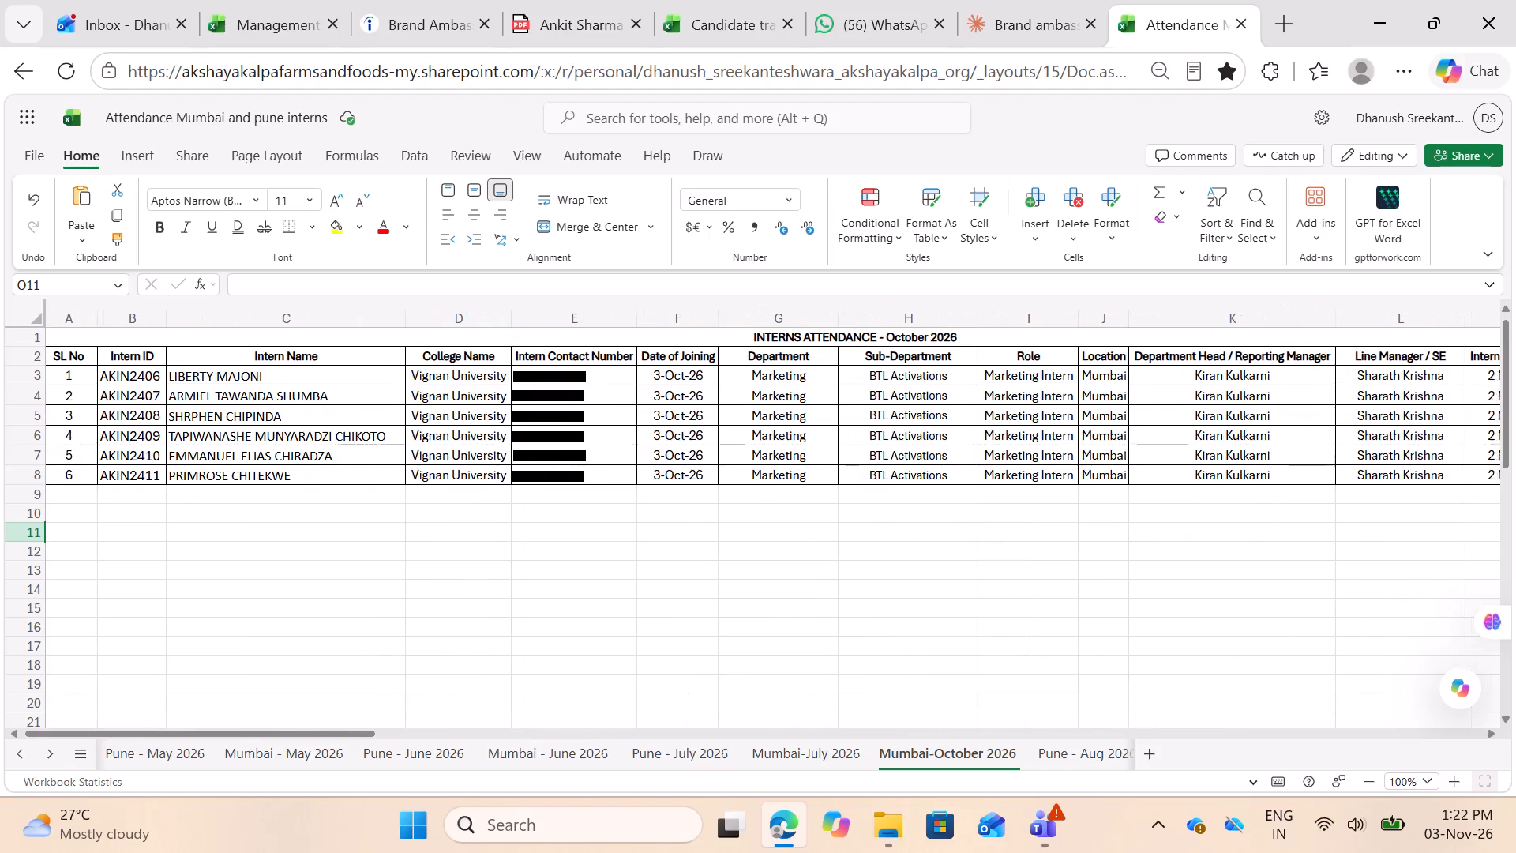
scroll(715, 588, "left", 5)
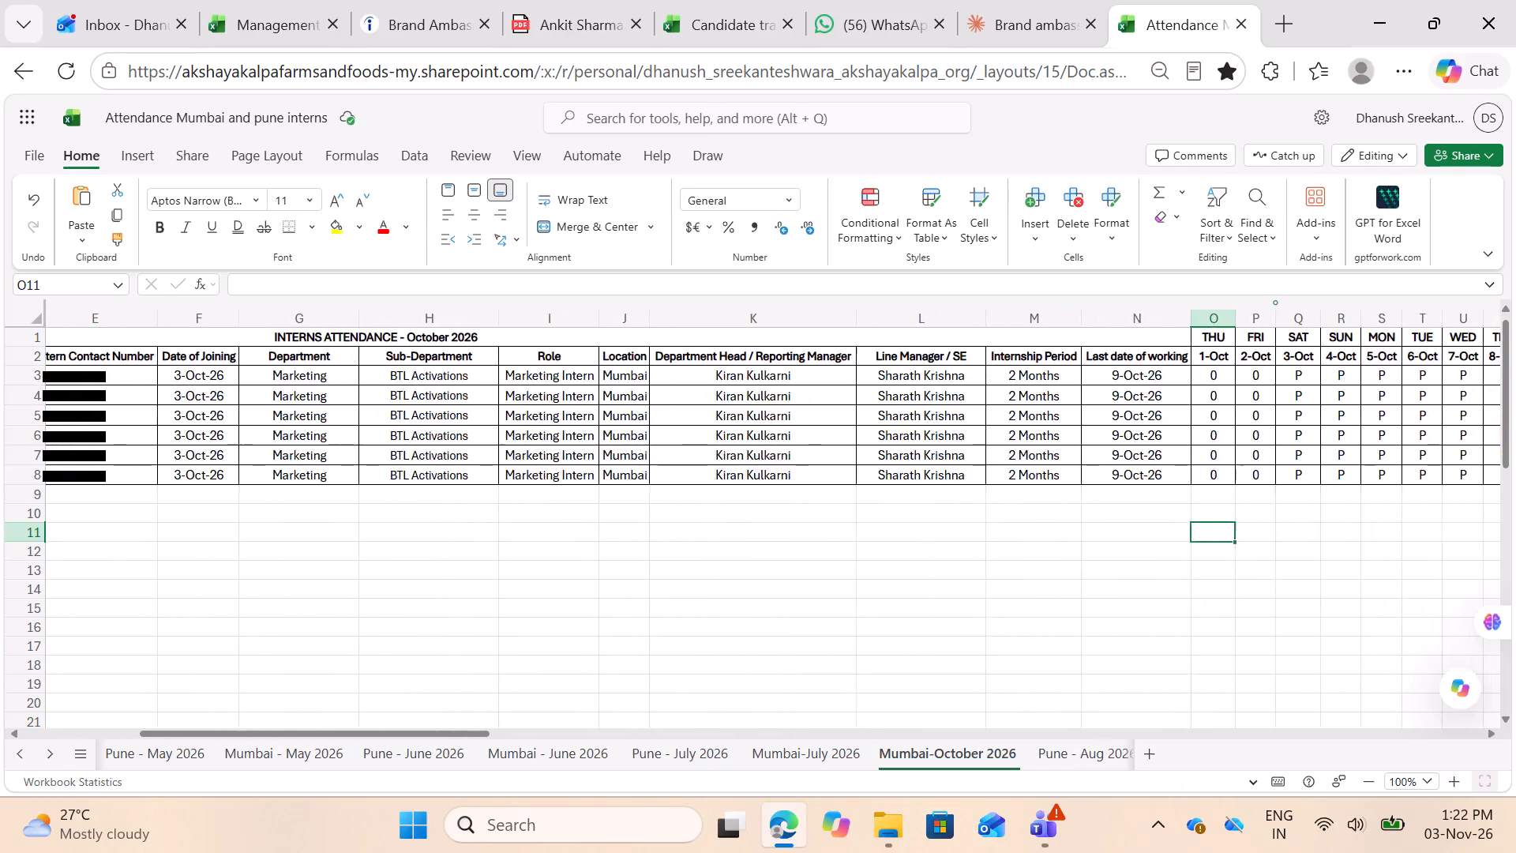
scroll(715, 588, "left", 3)
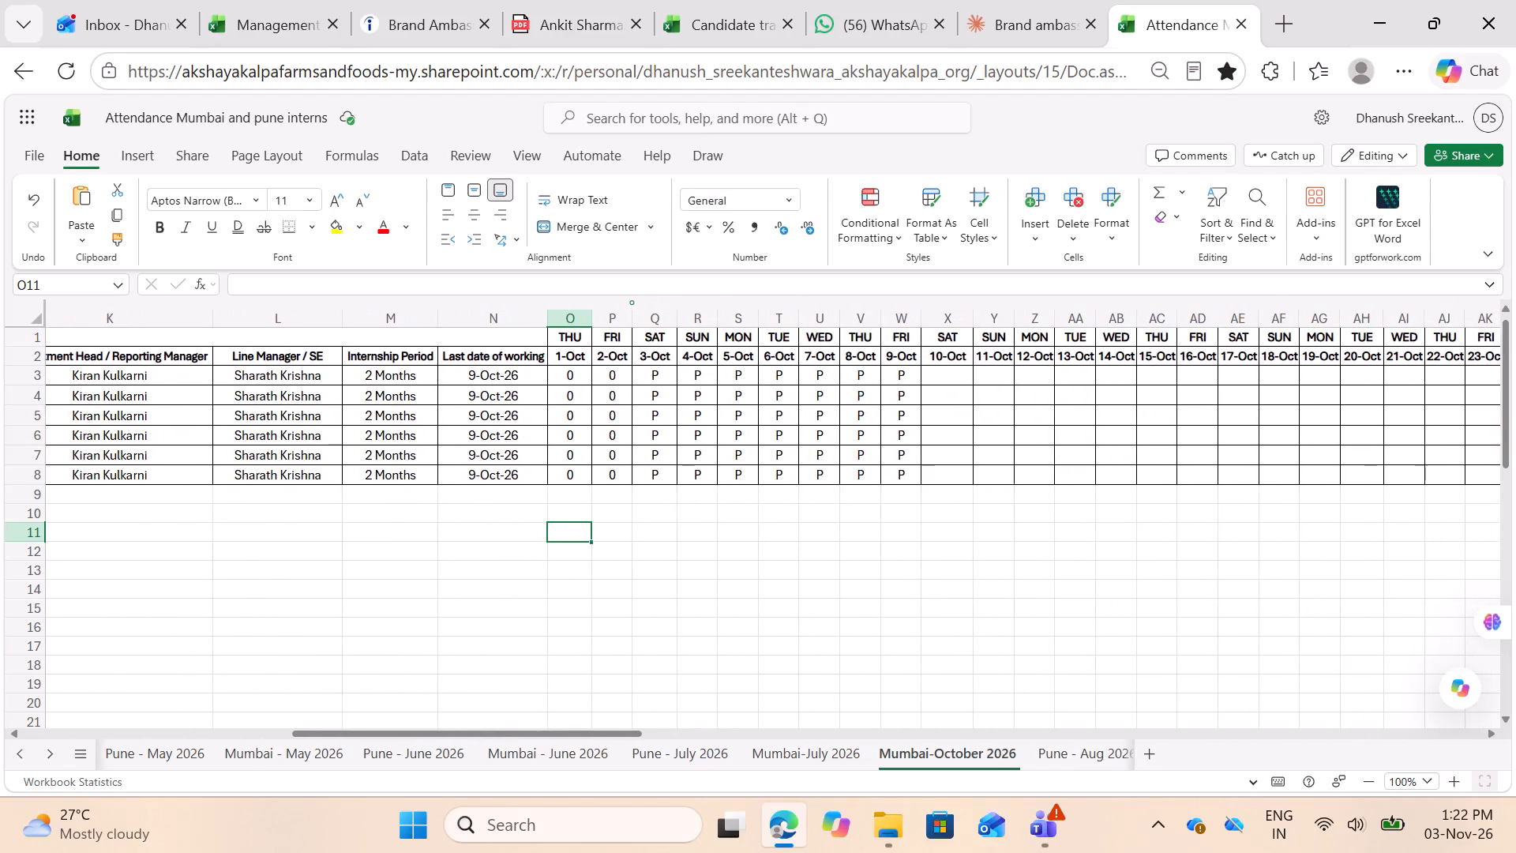
scroll(913, 523, "up", 2)
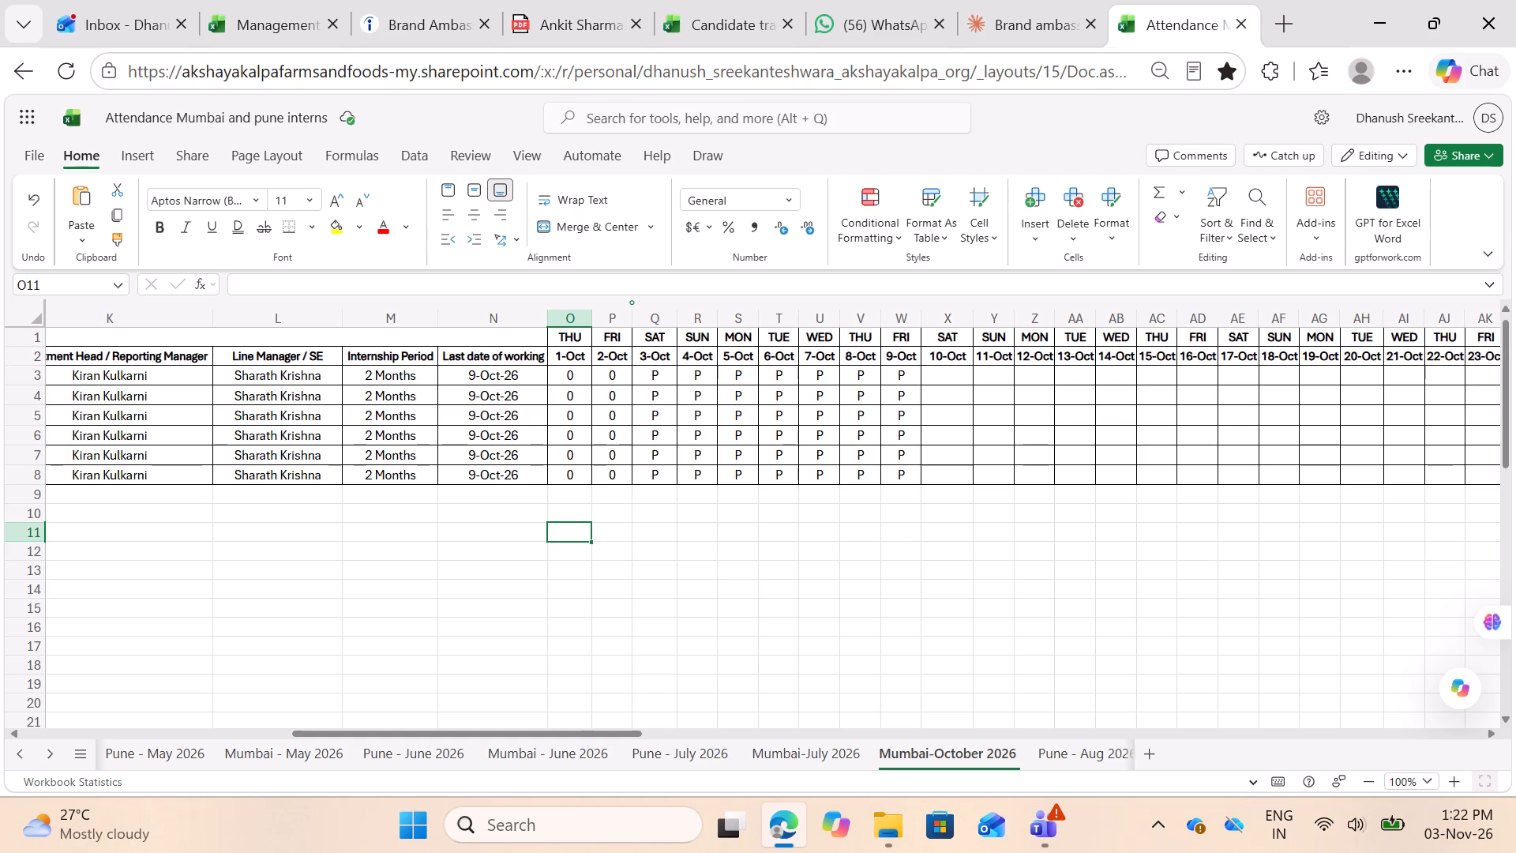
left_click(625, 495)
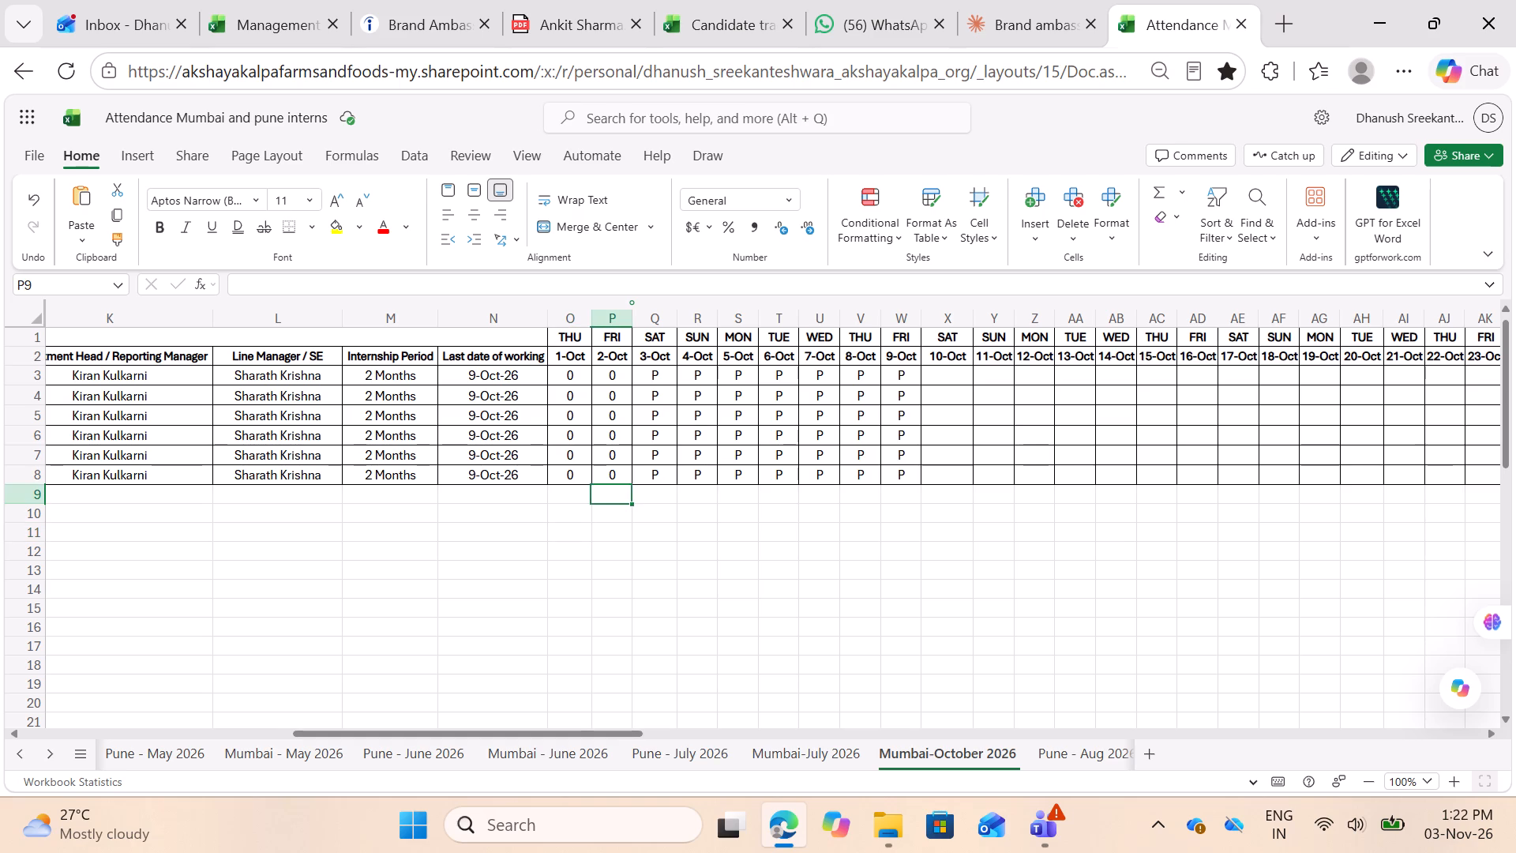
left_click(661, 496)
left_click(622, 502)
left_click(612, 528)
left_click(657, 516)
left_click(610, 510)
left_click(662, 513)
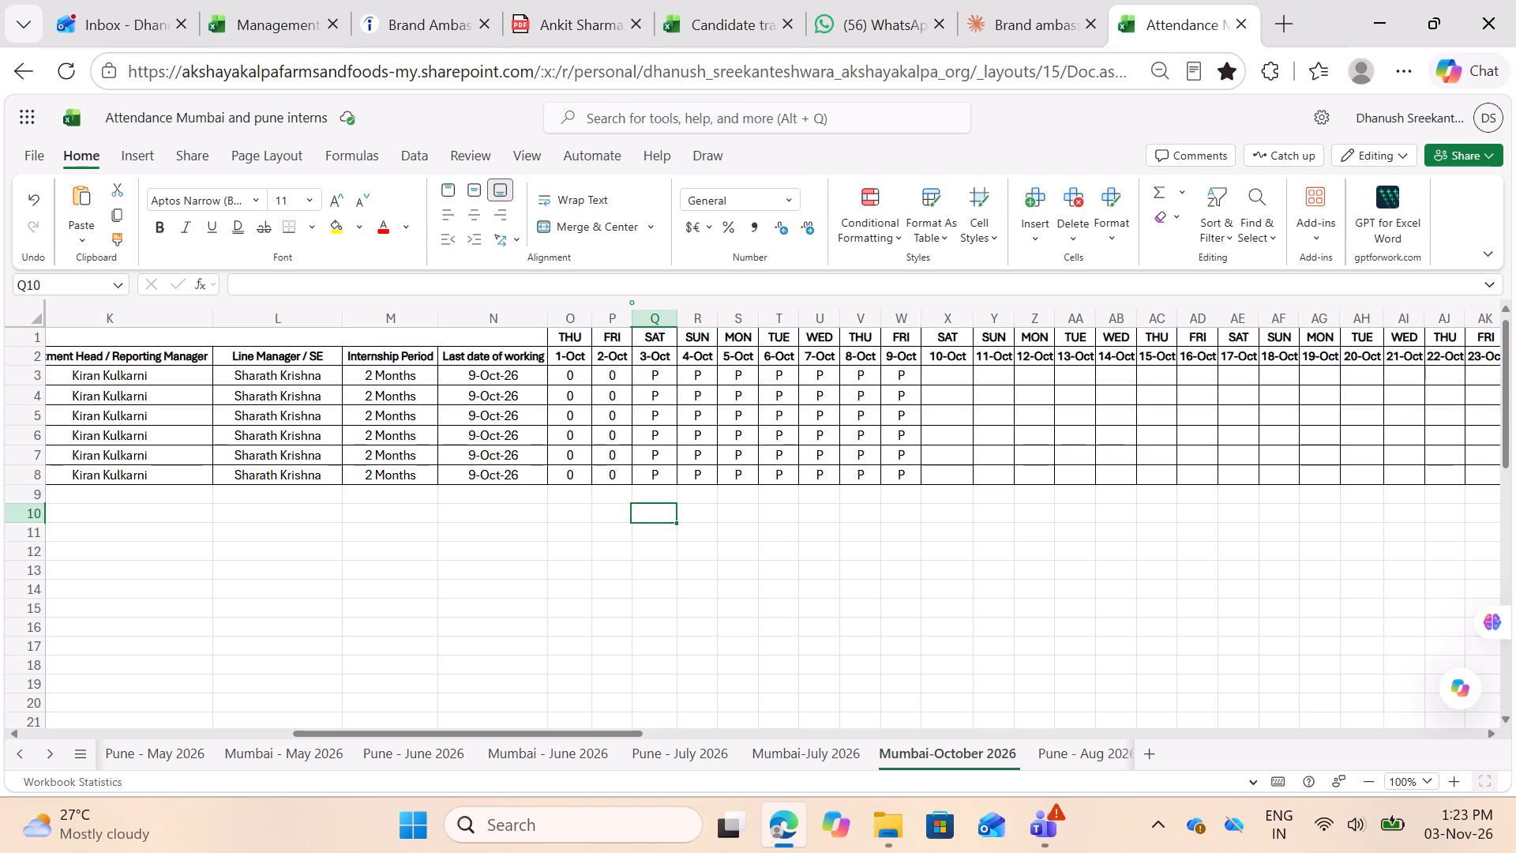
Open the Pune - Oct 2026 sheet and look through its intern list and attendance columns.
scroll(1053, 568, "left", 4)
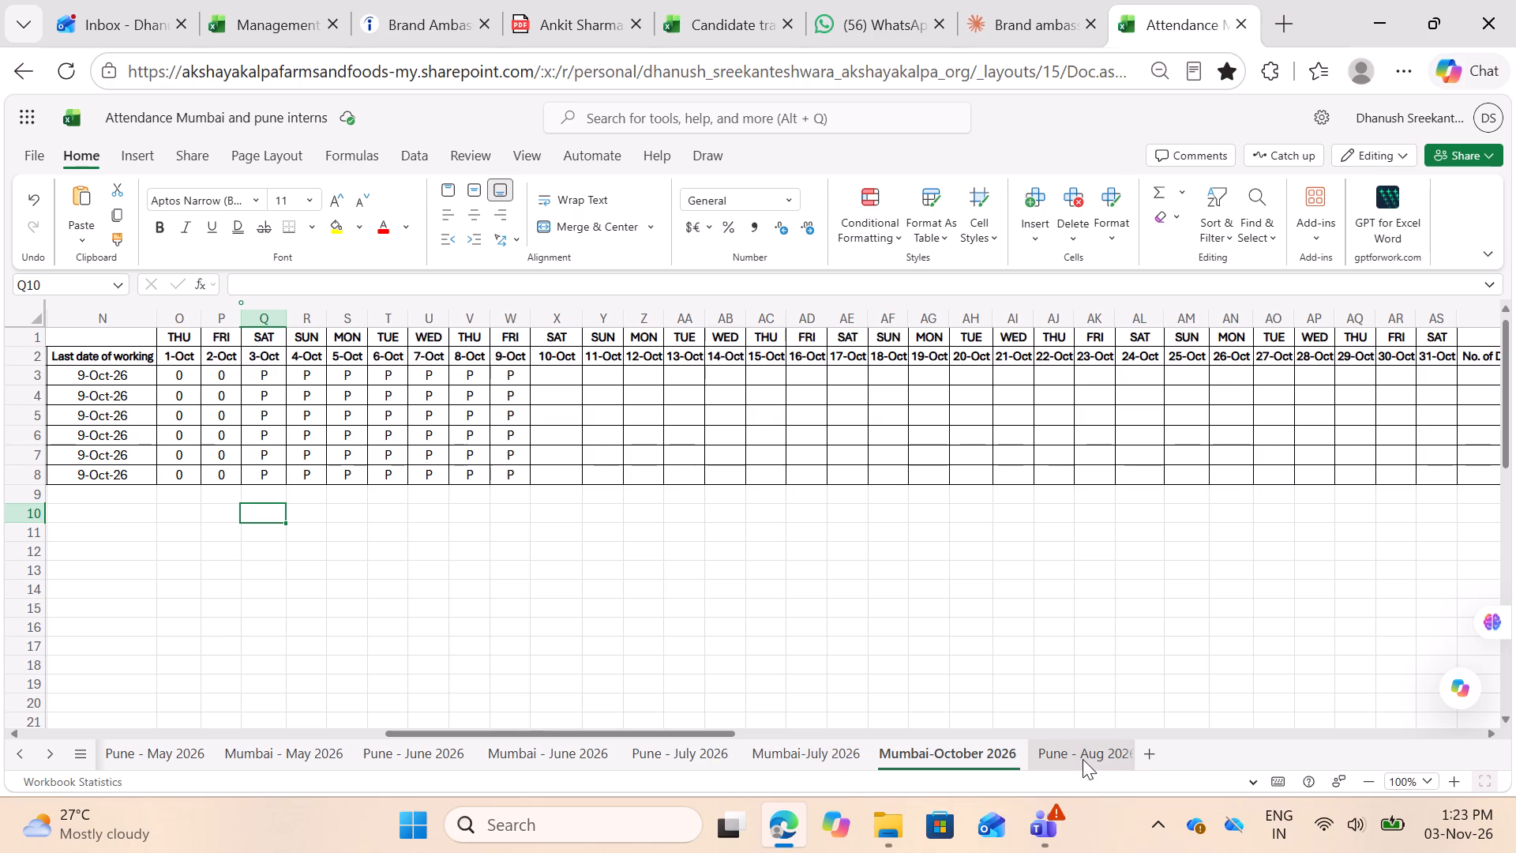
scroll(1083, 759, "left", 8)
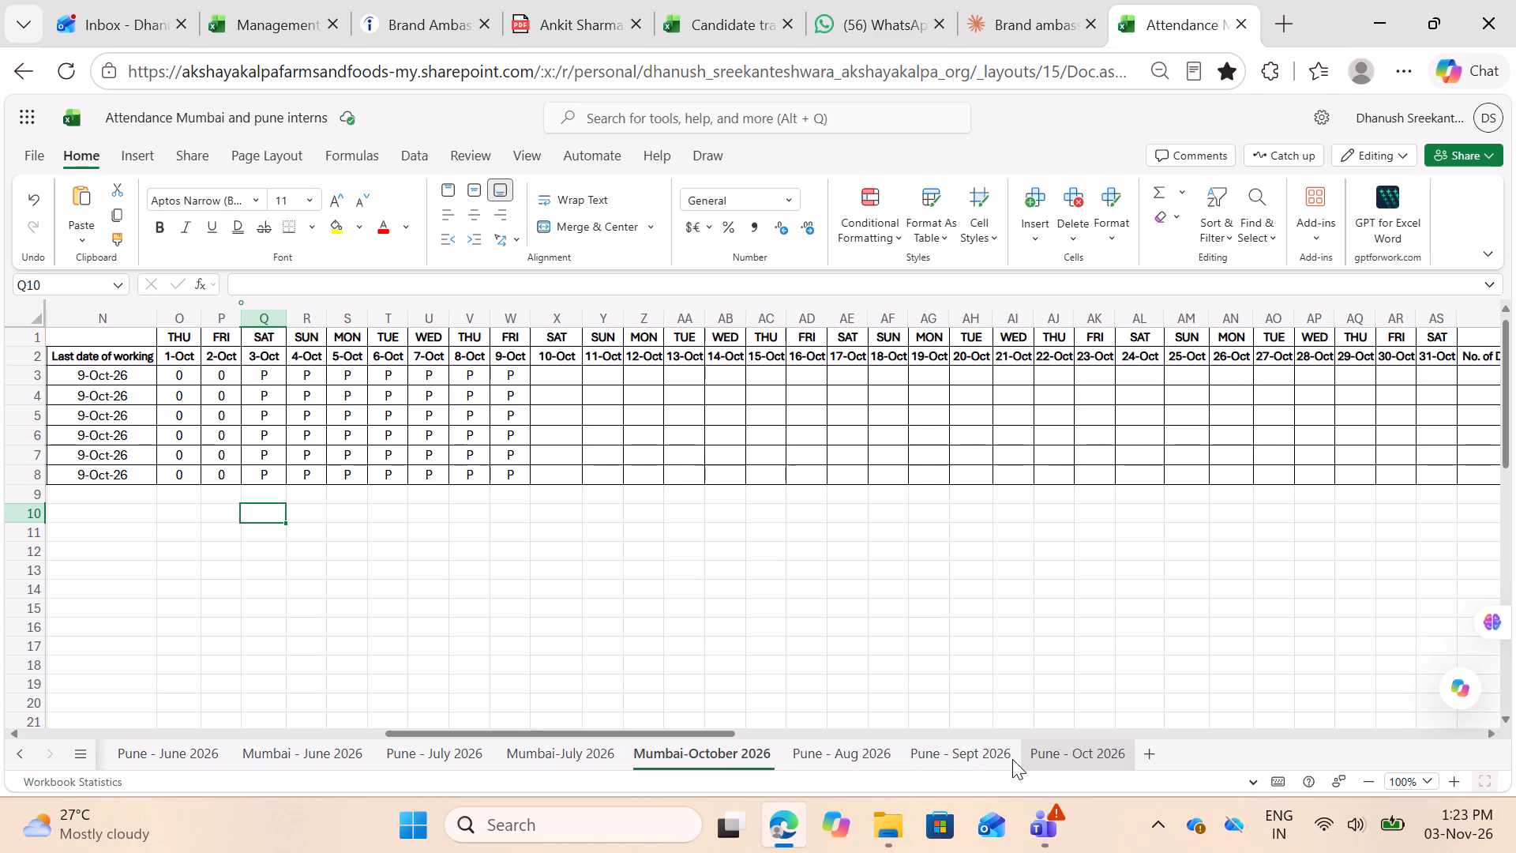
left_click(1082, 749)
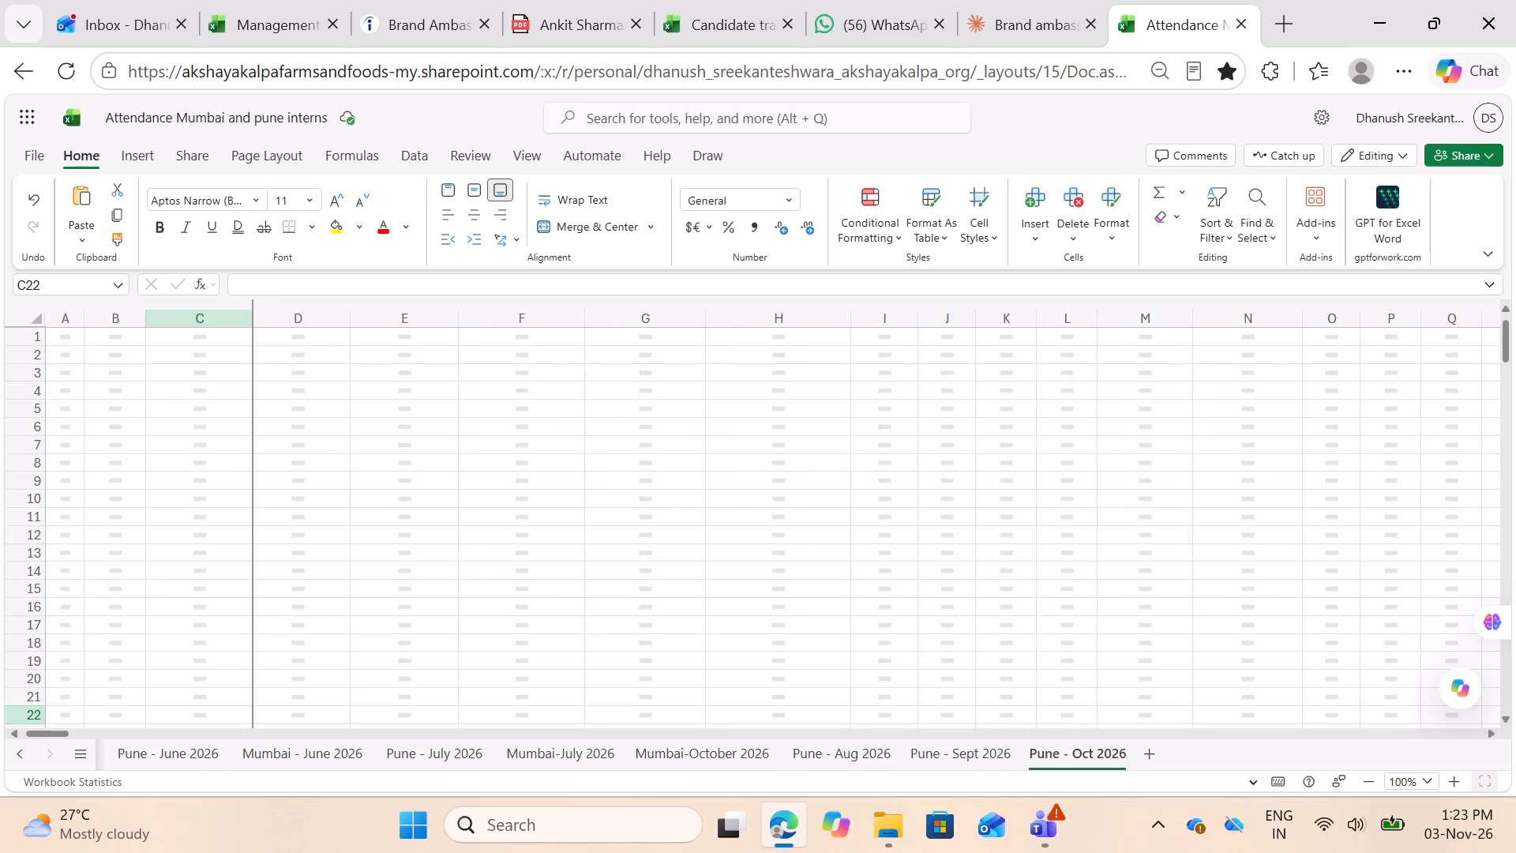
scroll(687, 498, "right", 3)
scroll(454, 532, "left", 2)
scroll(454, 532, "down", 1)
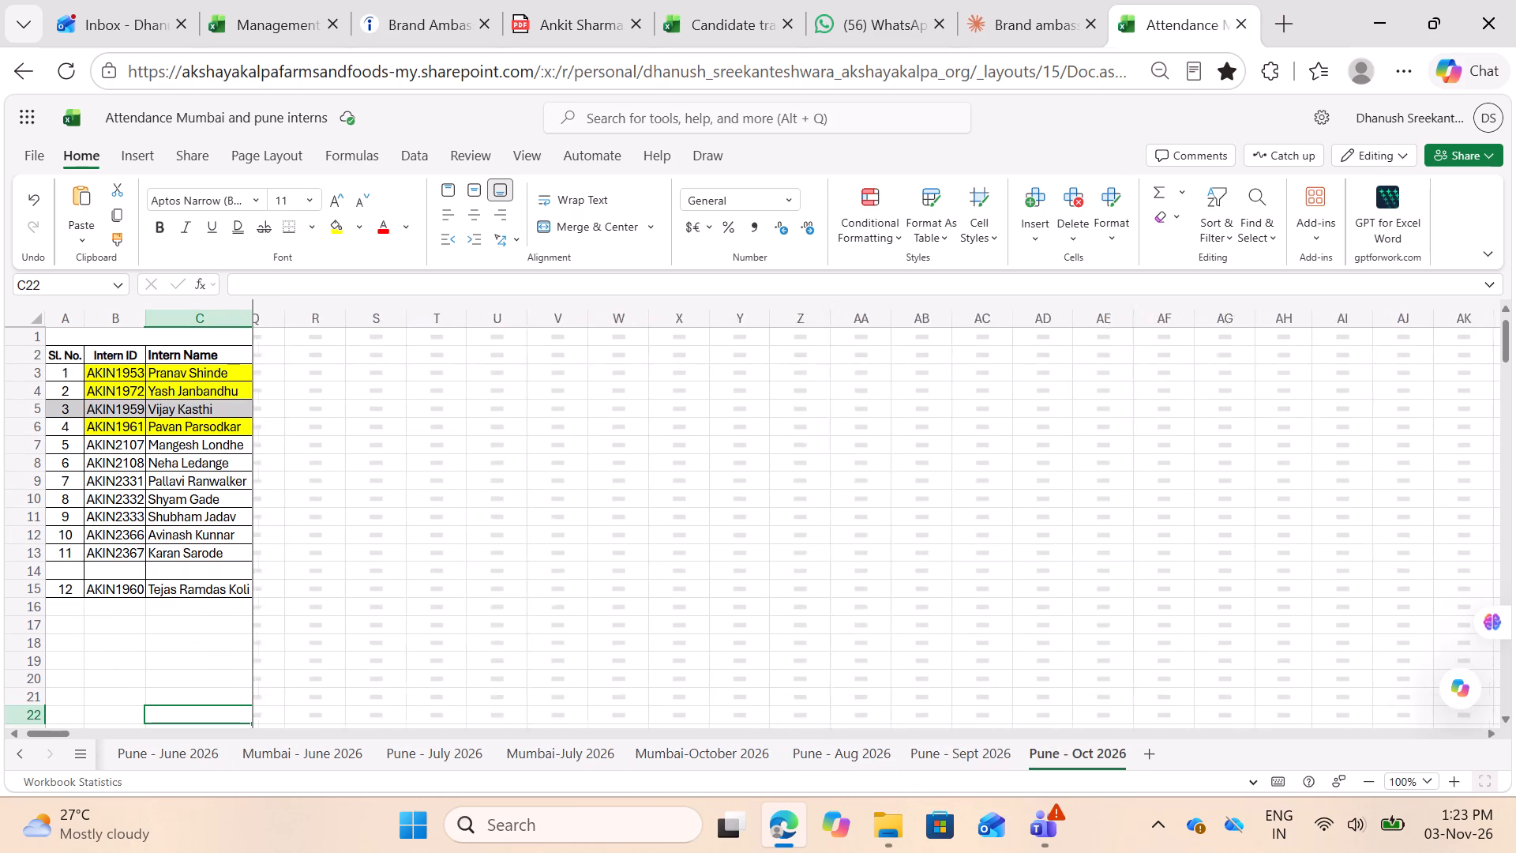
scroll(454, 532, "down", 1)
scroll(377, 530, "right", 11)
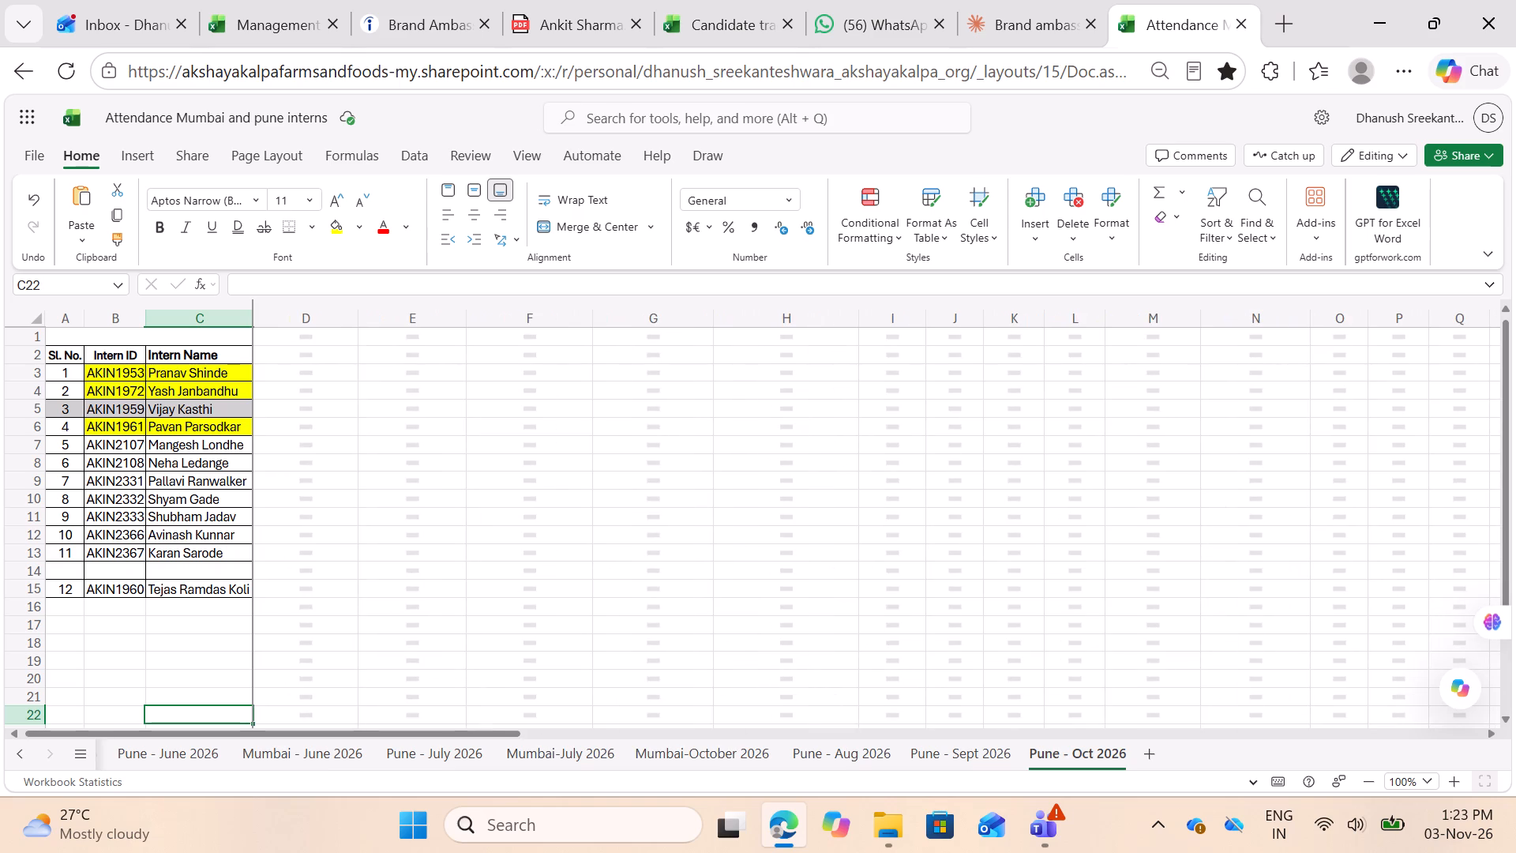
Open the Pune - Sept 2026 sheet, followed by the Pune - Aug 2026 sheet, to view their attendance.
left_click(956, 747)
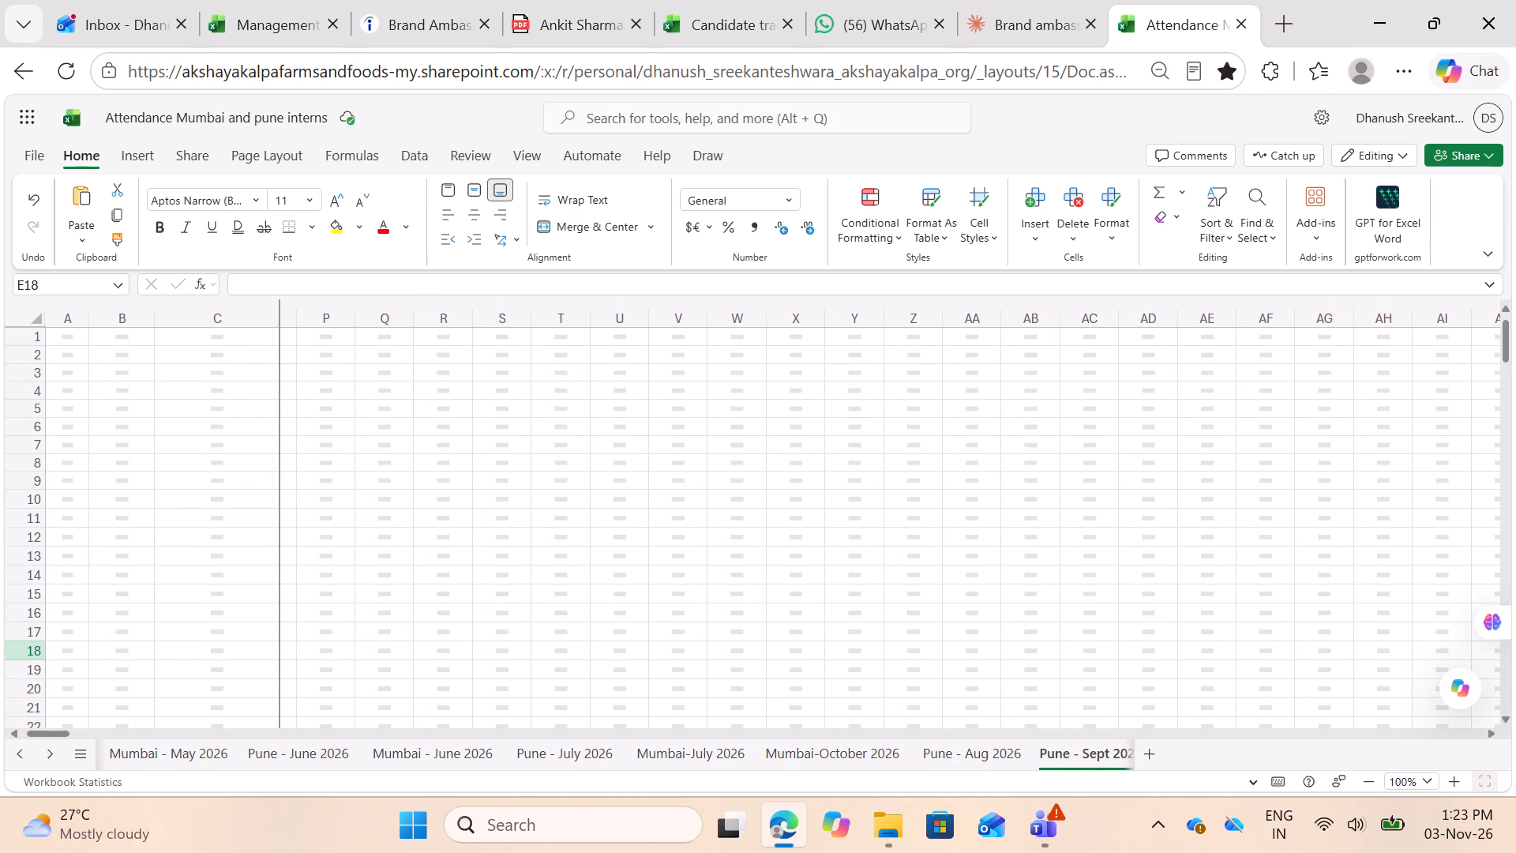
left_click(984, 763)
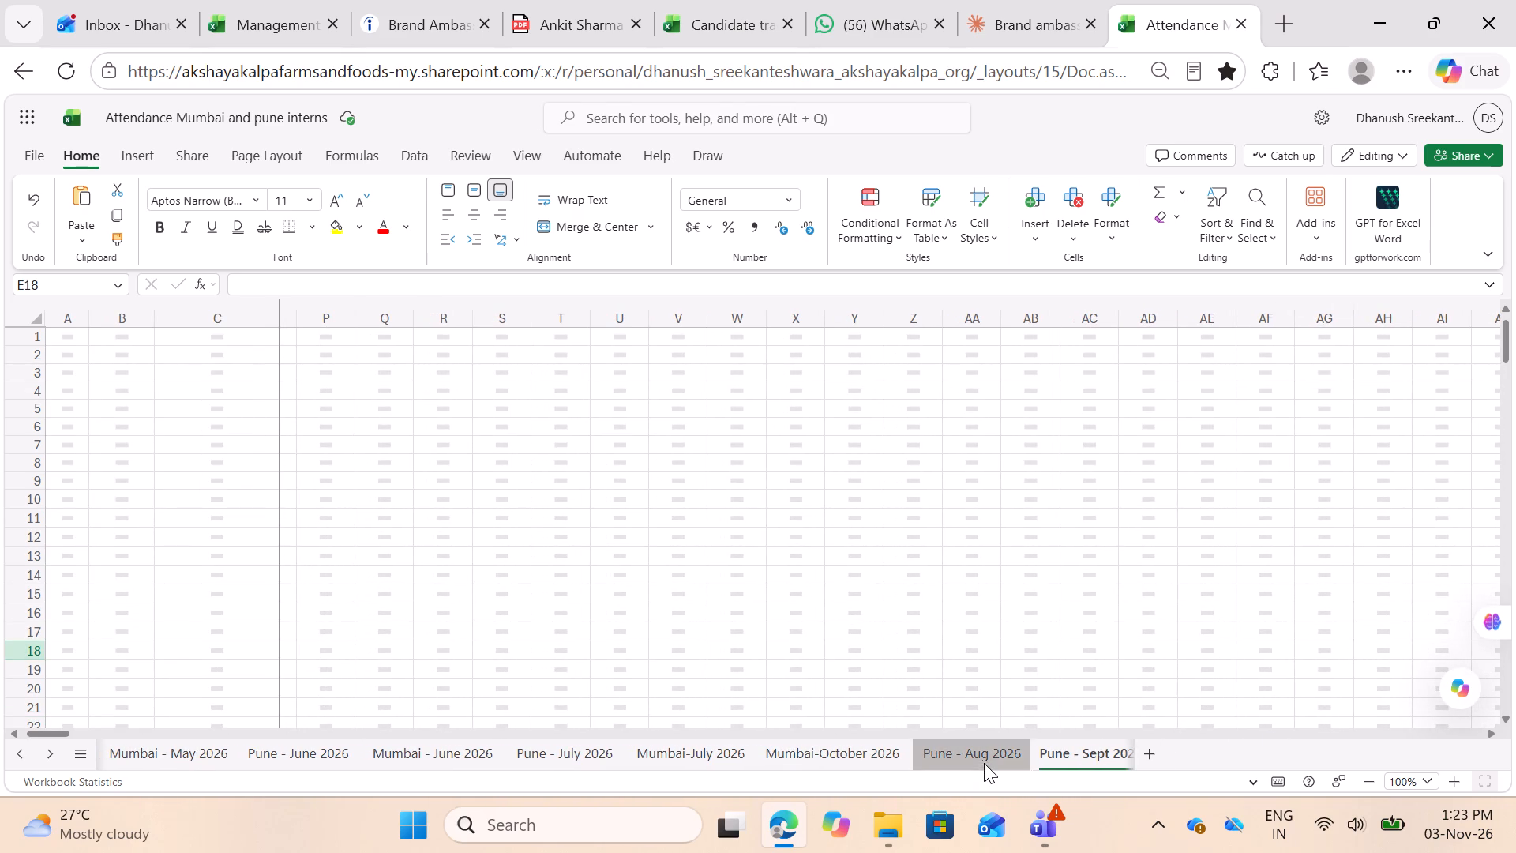
Switch the computer's Wi-Fi connection from POCO M4 Pro to the Nothing Phone (2a) Plus_4069 network.
left_click(1315, 813)
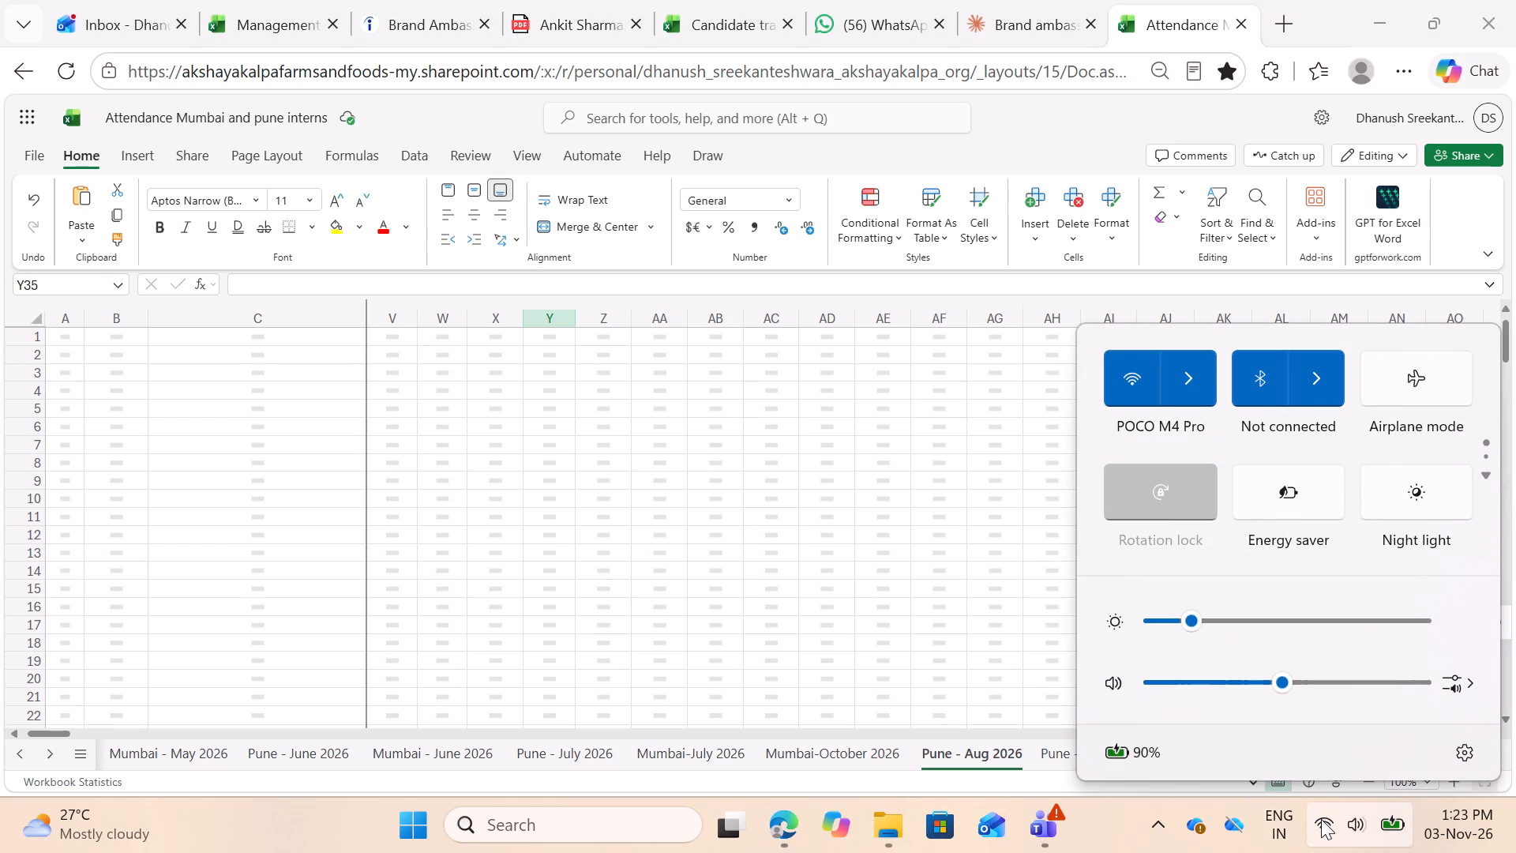
left_click(1183, 393)
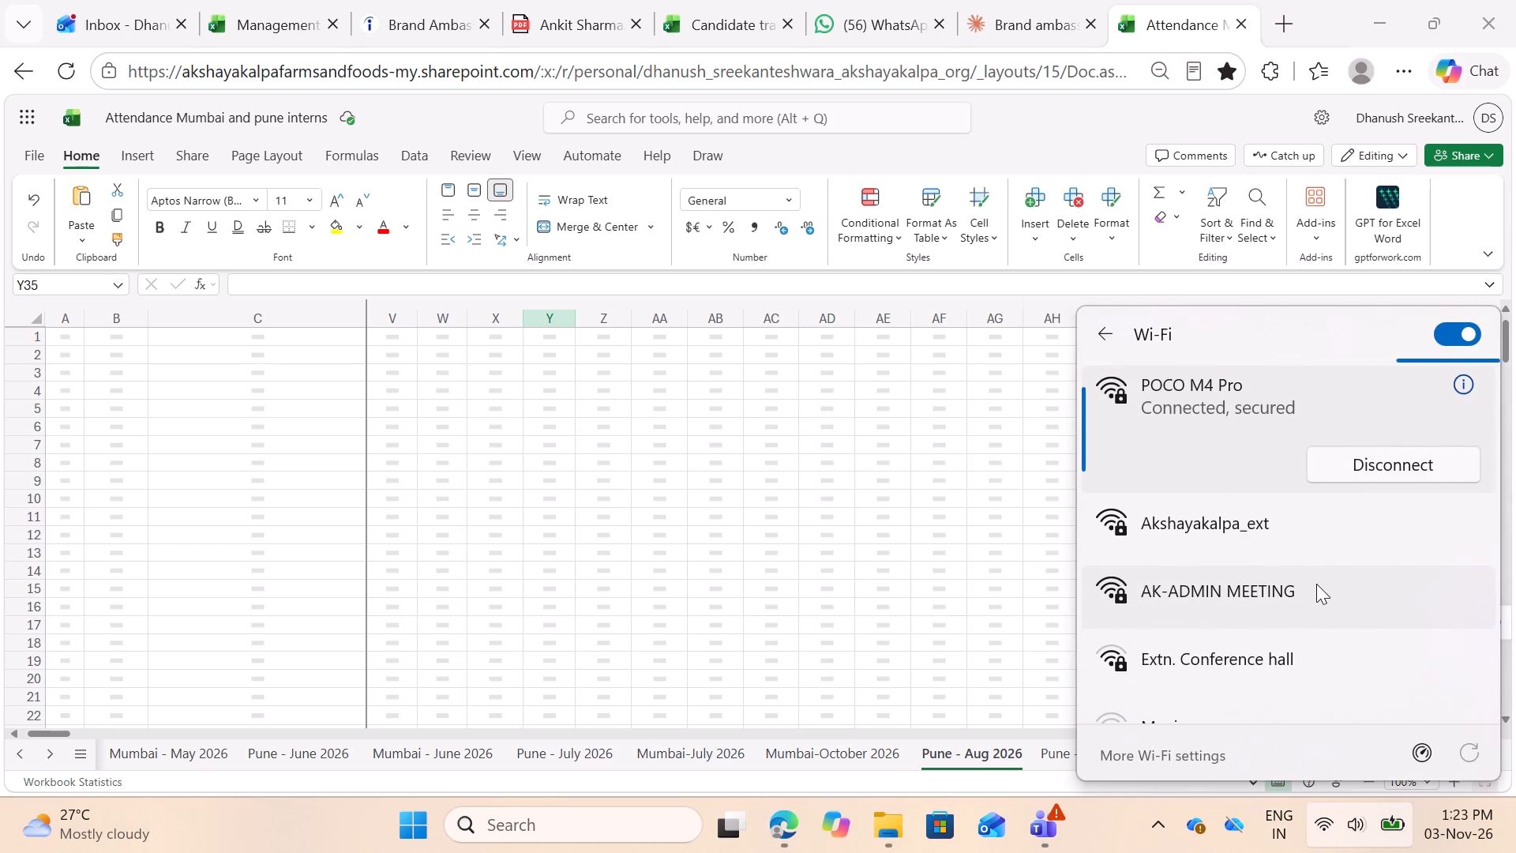
scroll(1336, 547, "up", 1)
scroll(1336, 547, "down", 7)
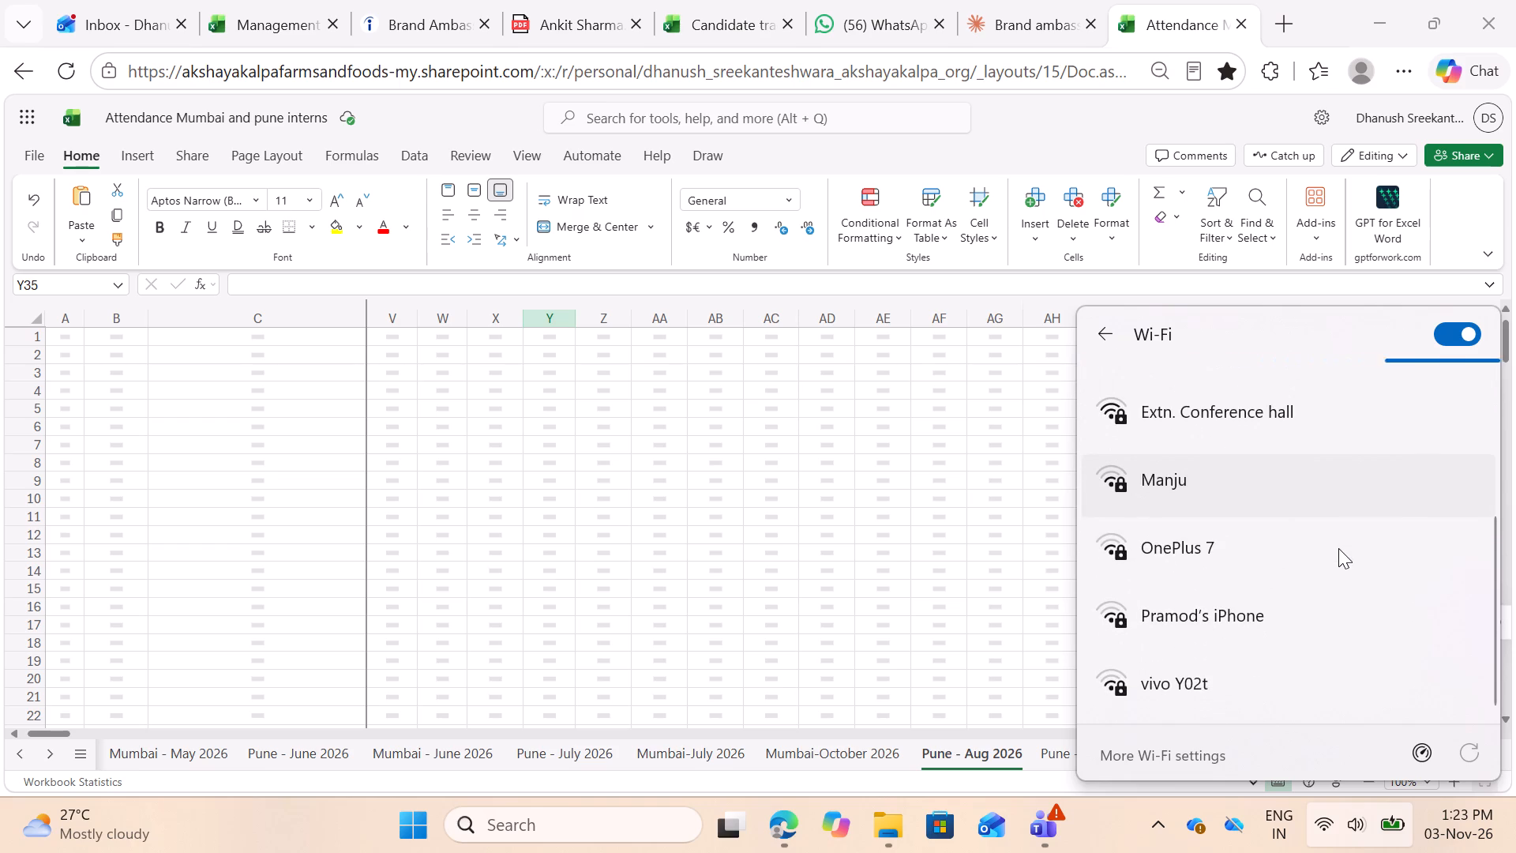
scroll(1338, 548, "down", 3)
scroll(1331, 589, "up", 10)
left_click(1349, 527)
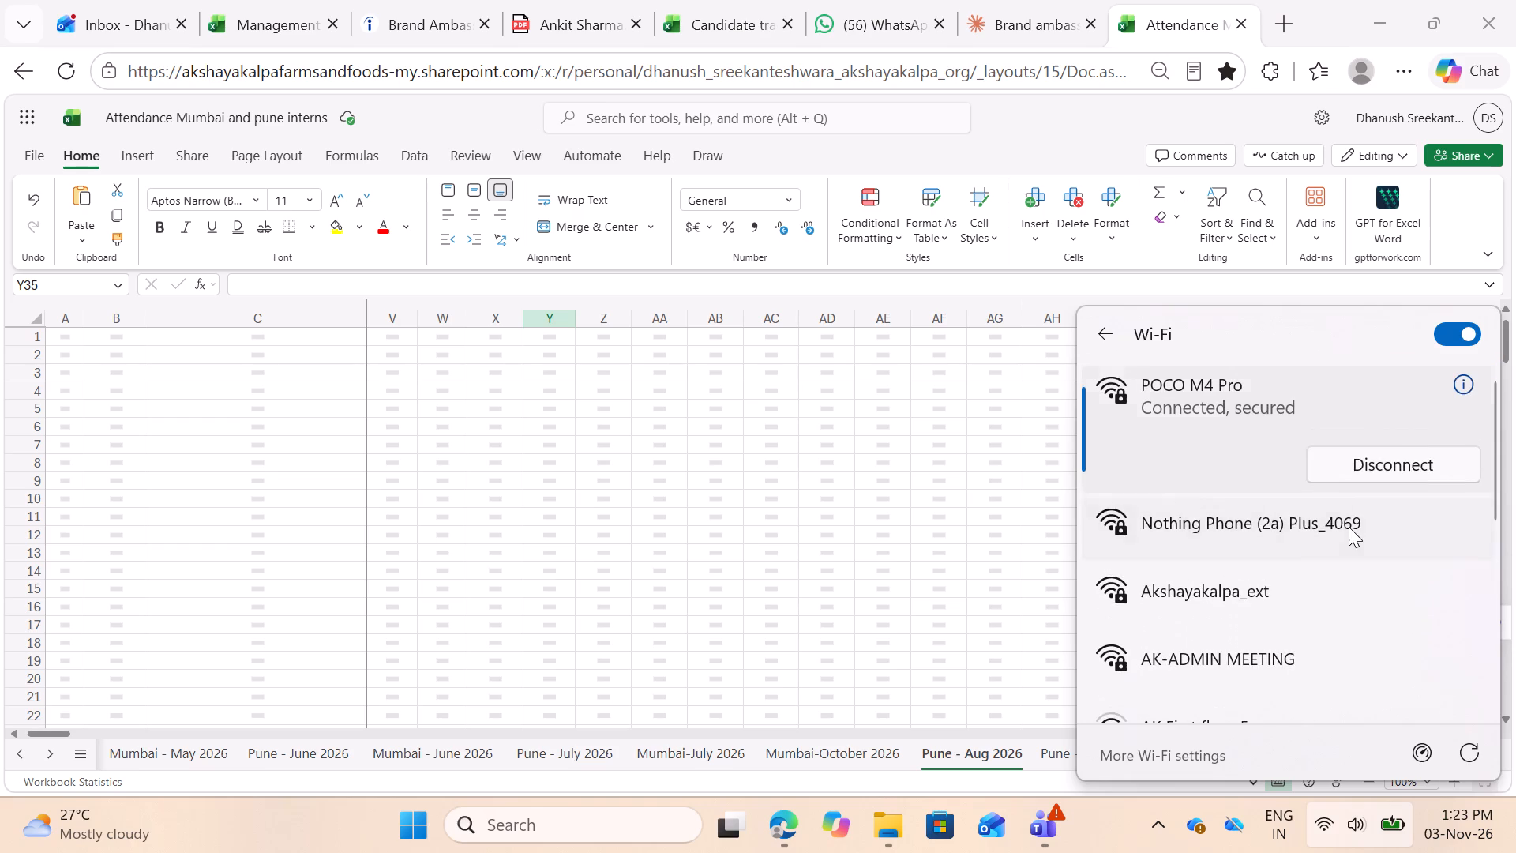
left_click(1403, 574)
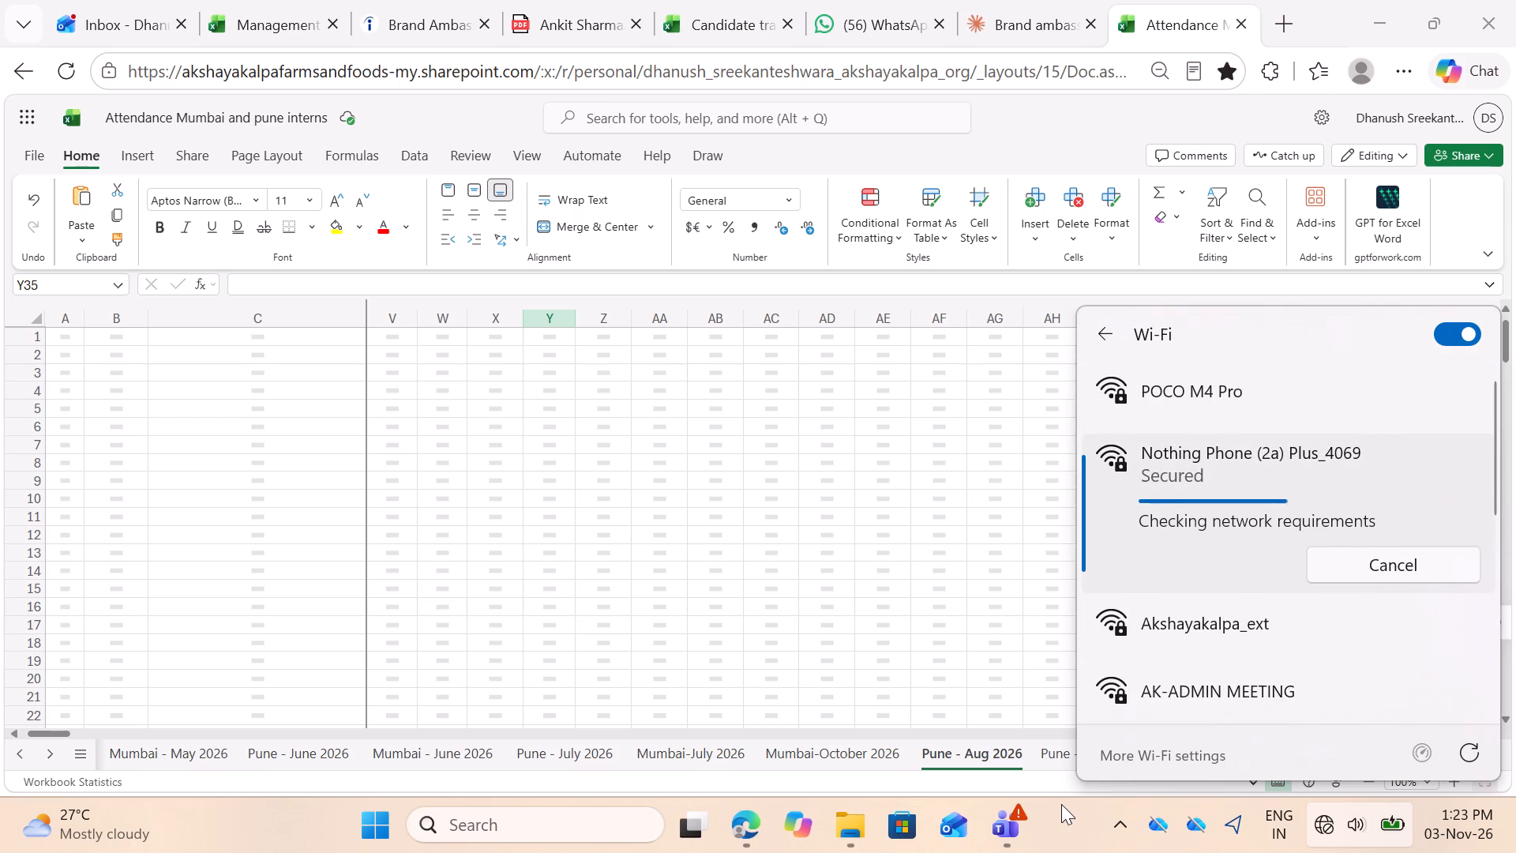
left_click(1061, 804)
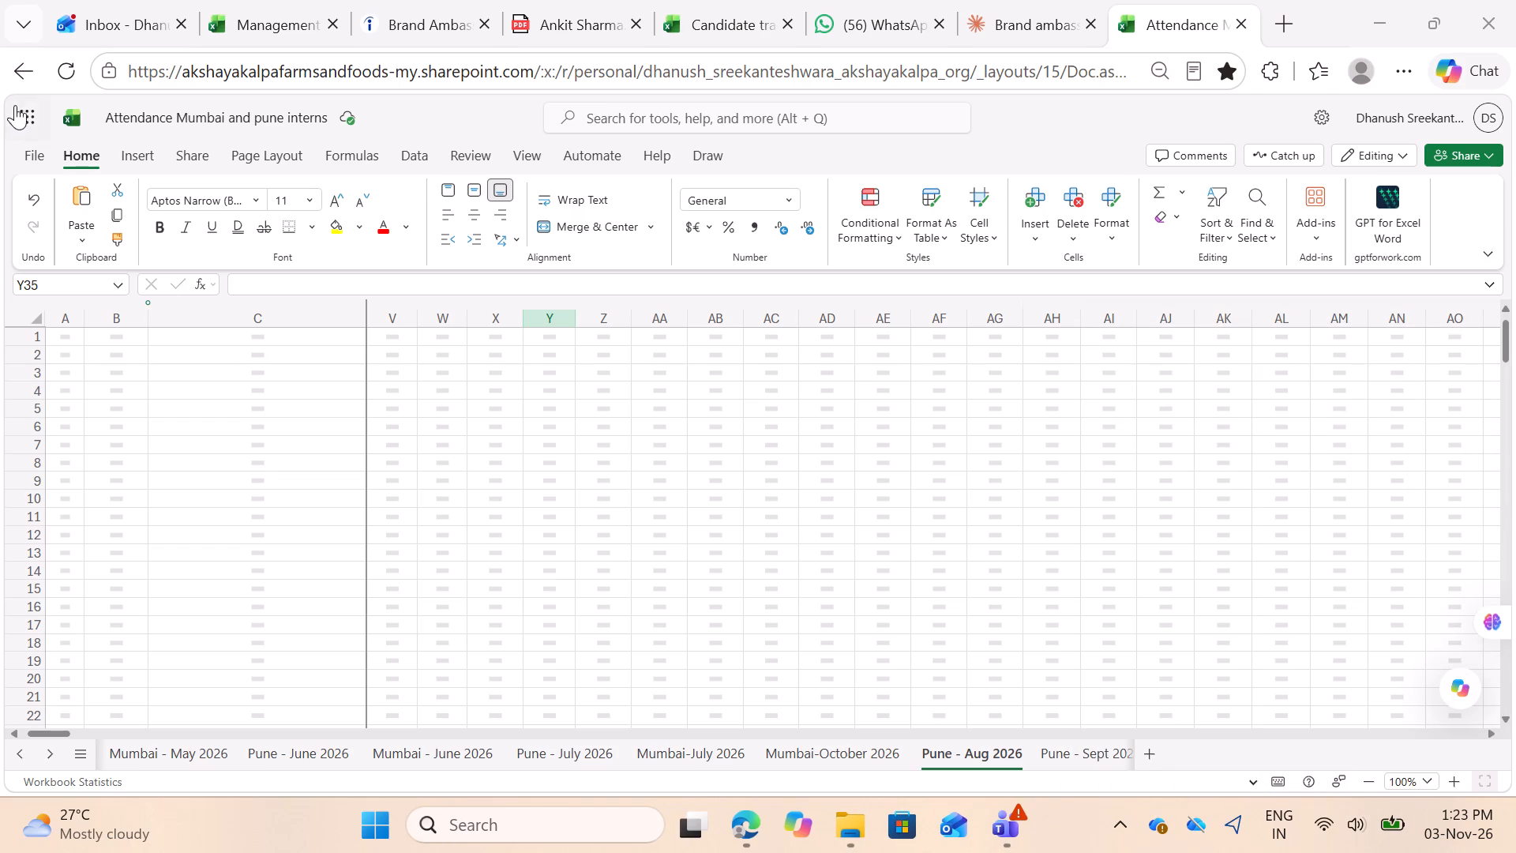
Reload the Mumbai and Pune interns attendance workbook in the browser.
left_click(77, 75)
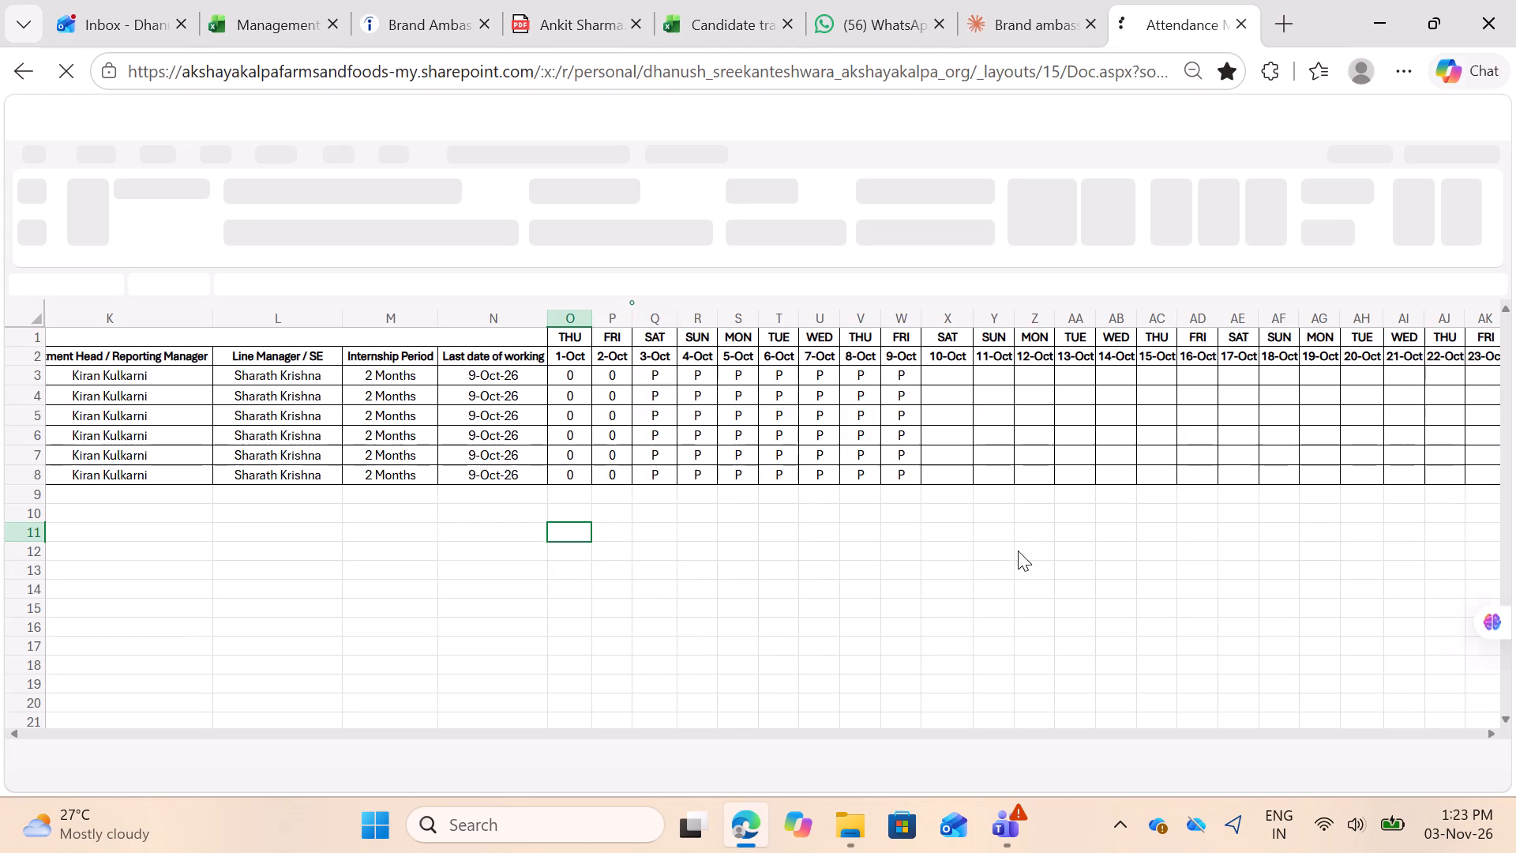
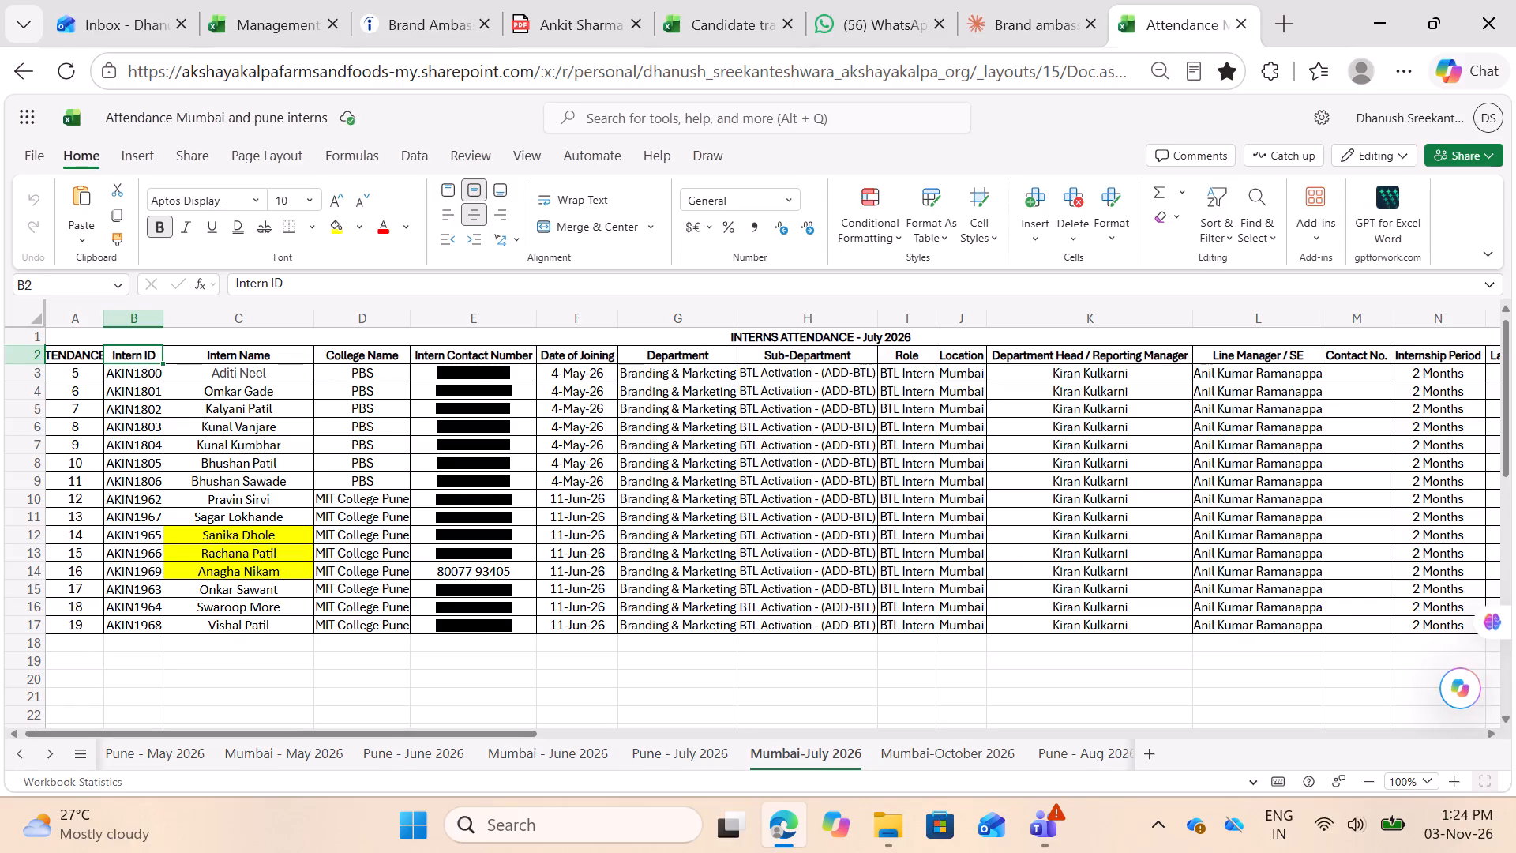
Look over the daily attendance on the Mumbai-July 2026 sheet, including how days after an intern's exit are marked.
scroll(1038, 603, "left", 3)
scroll(1038, 603, "right", 1)
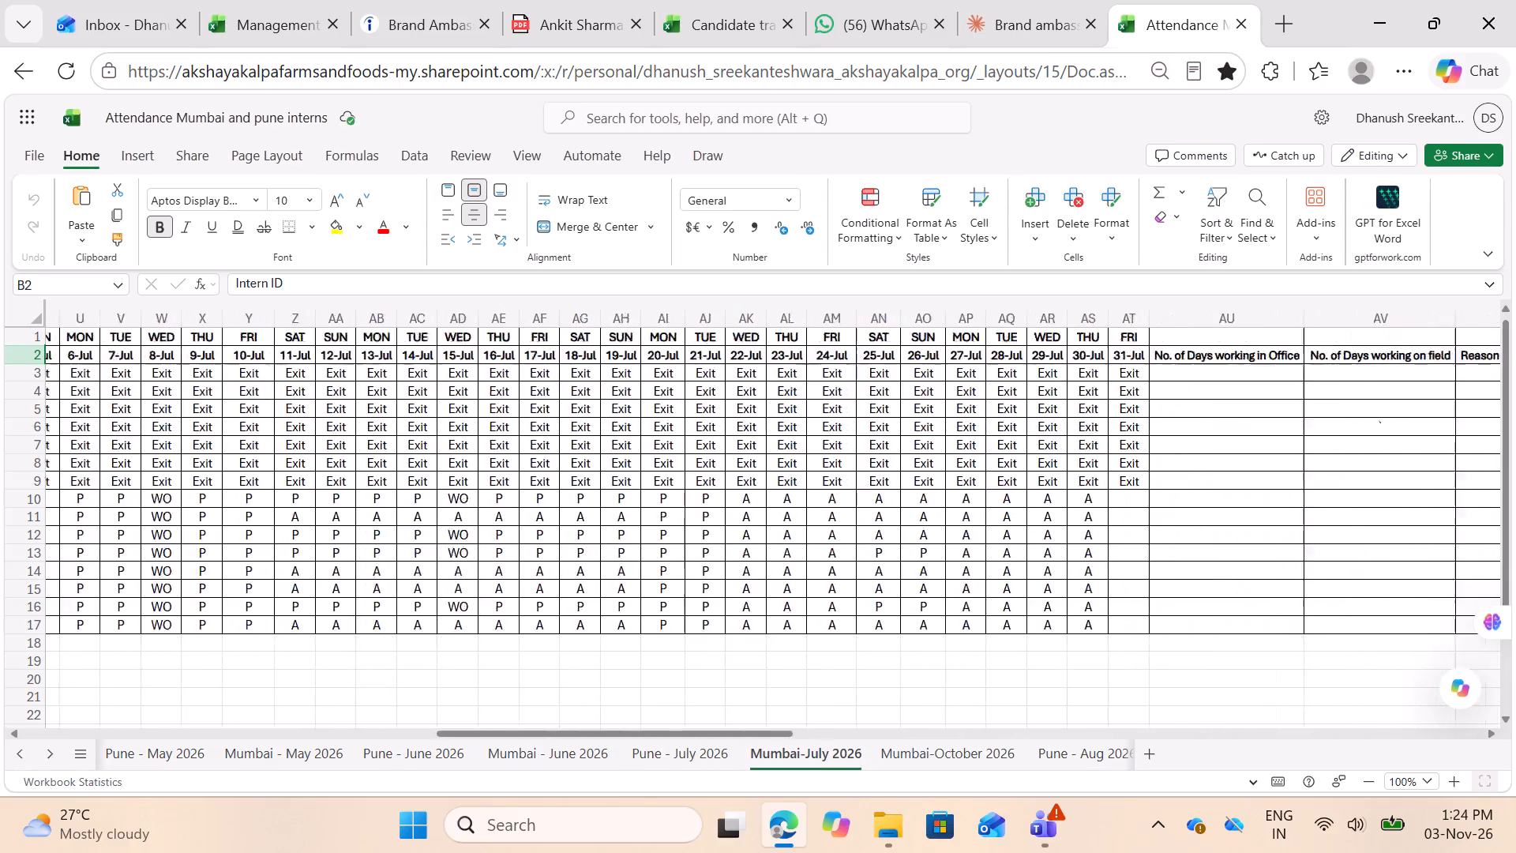
scroll(1038, 603, "right", 2)
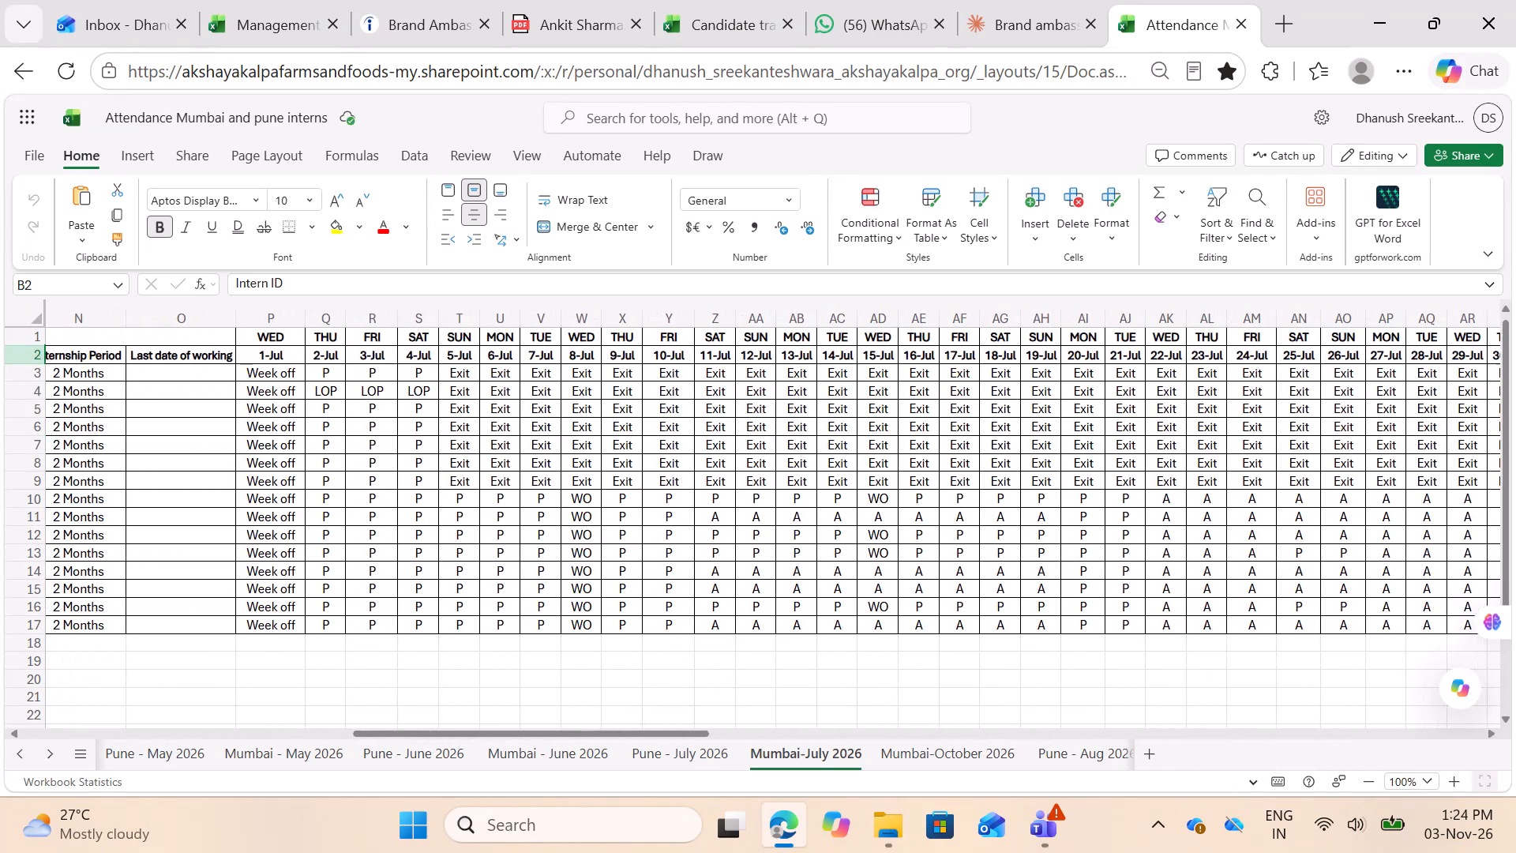
scroll(1038, 603, "right", 3)
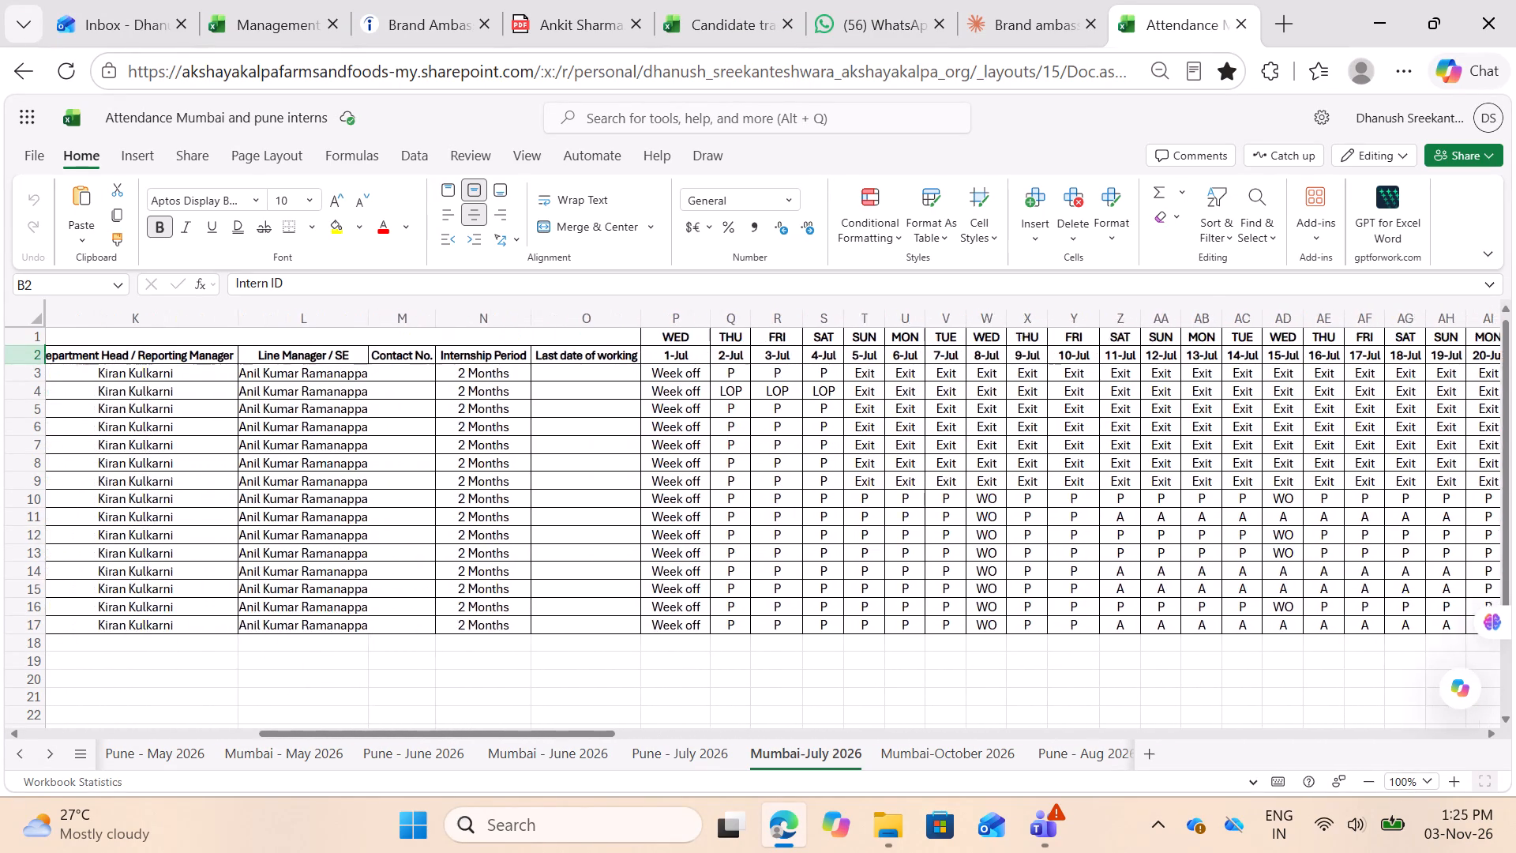
On the Mumbai-October 2026 sheet, enter EXIT under 10-Oct for all six interns, filling X3:X8.
left_click(925, 772)
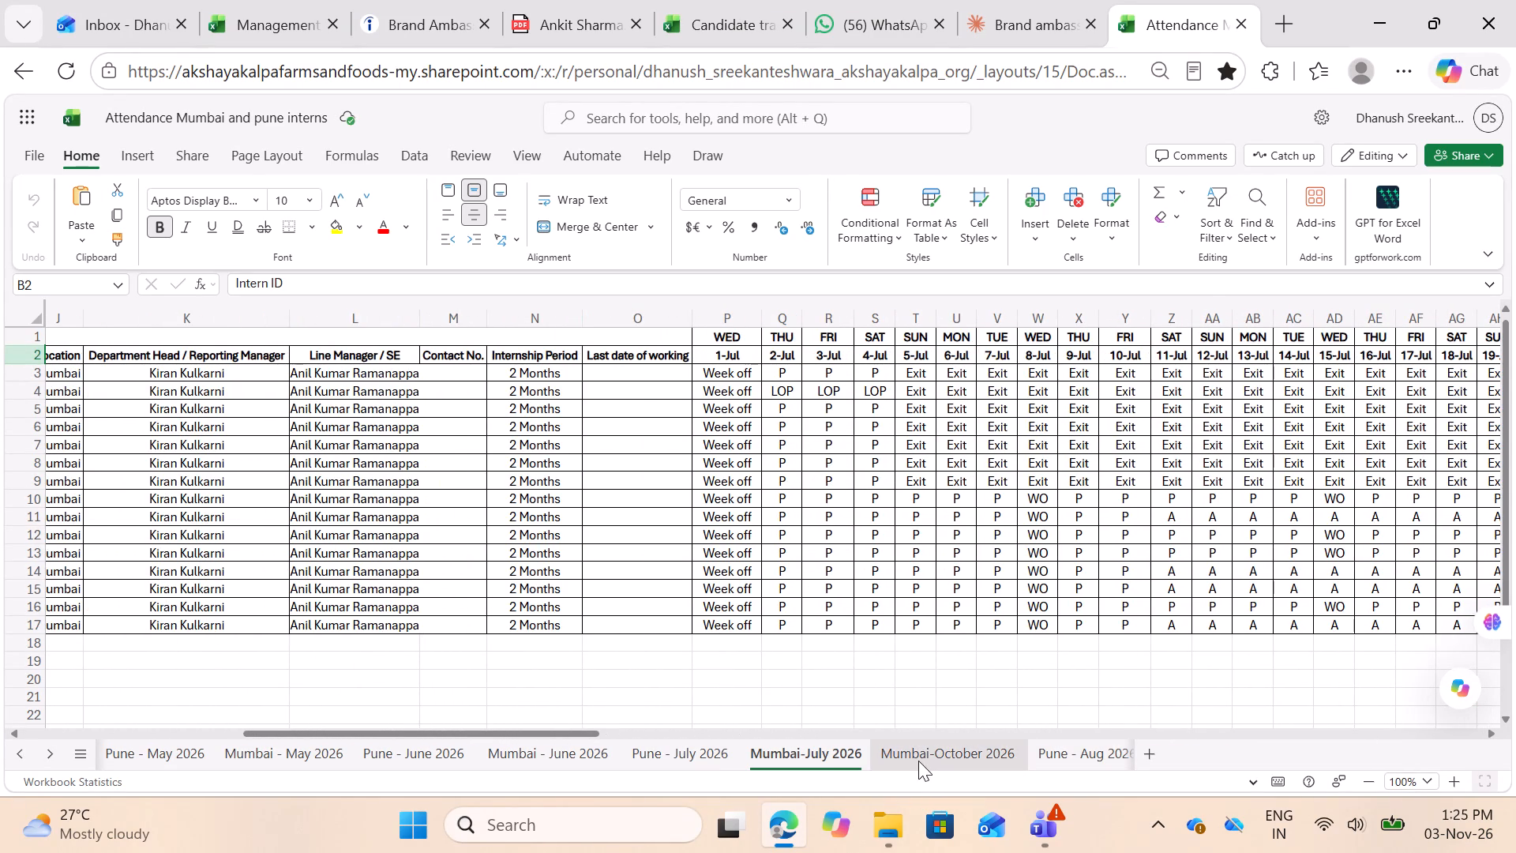
left_click(932, 756)
scroll(977, 491, "left", 2)
scroll(977, 491, "right", 1)
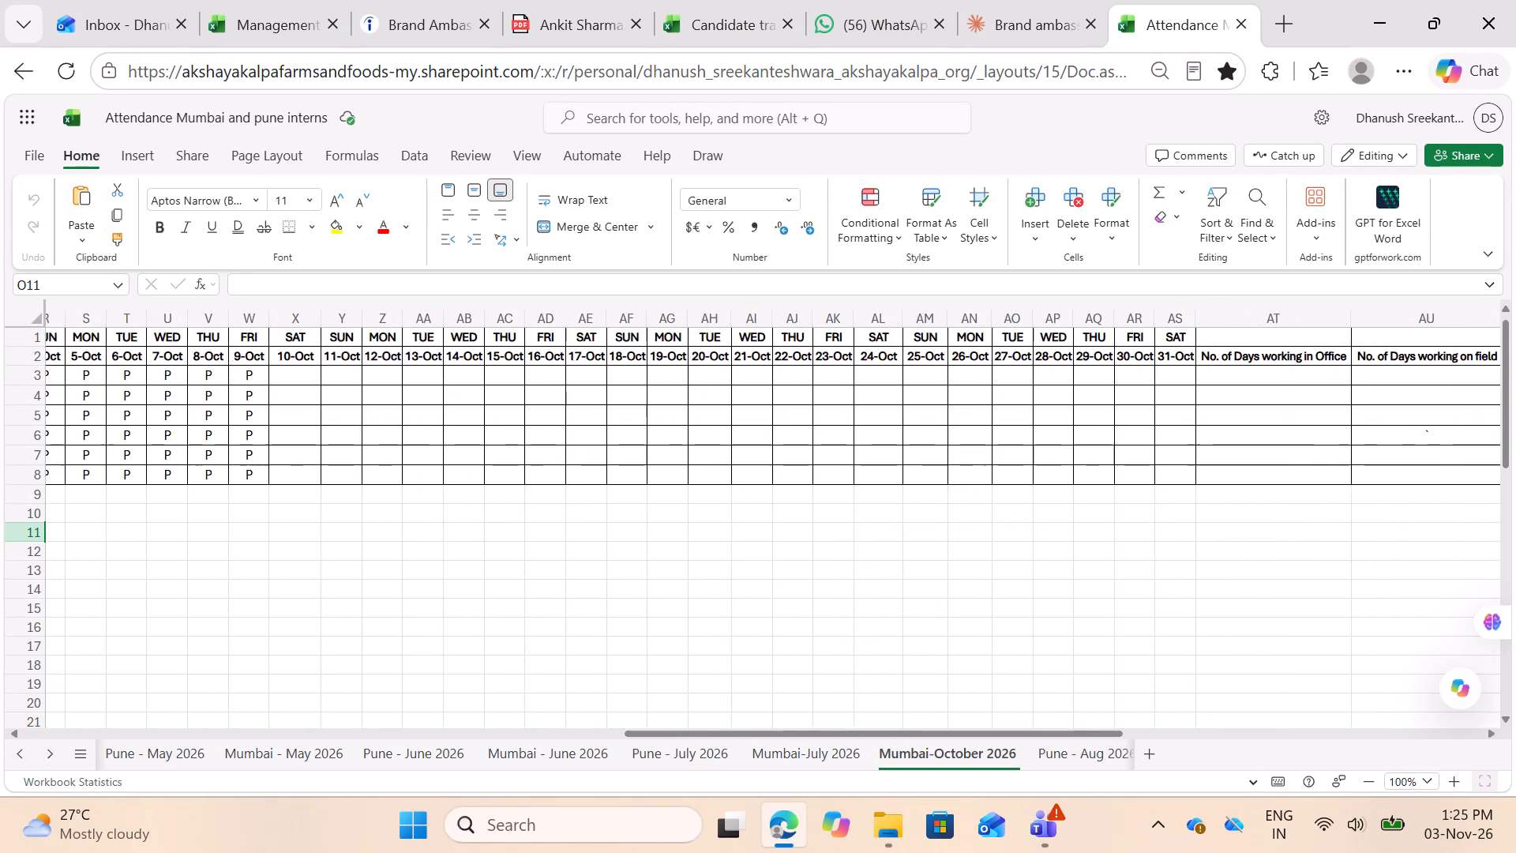
scroll(977, 491, "right", 1)
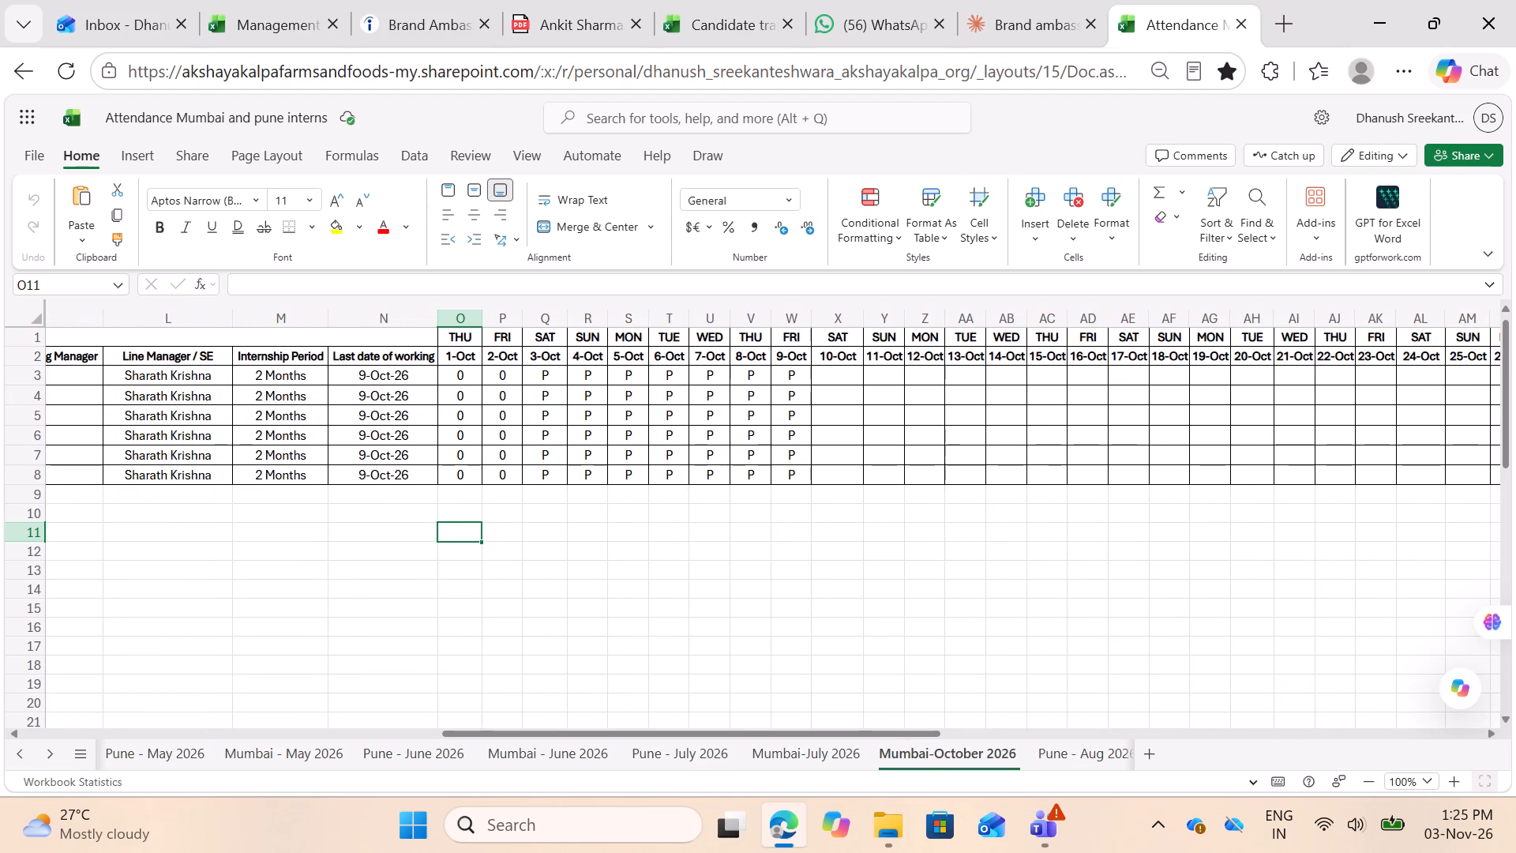
left_click(839, 381)
type("EXIT")
key("Tab")
key("shift+Tab")
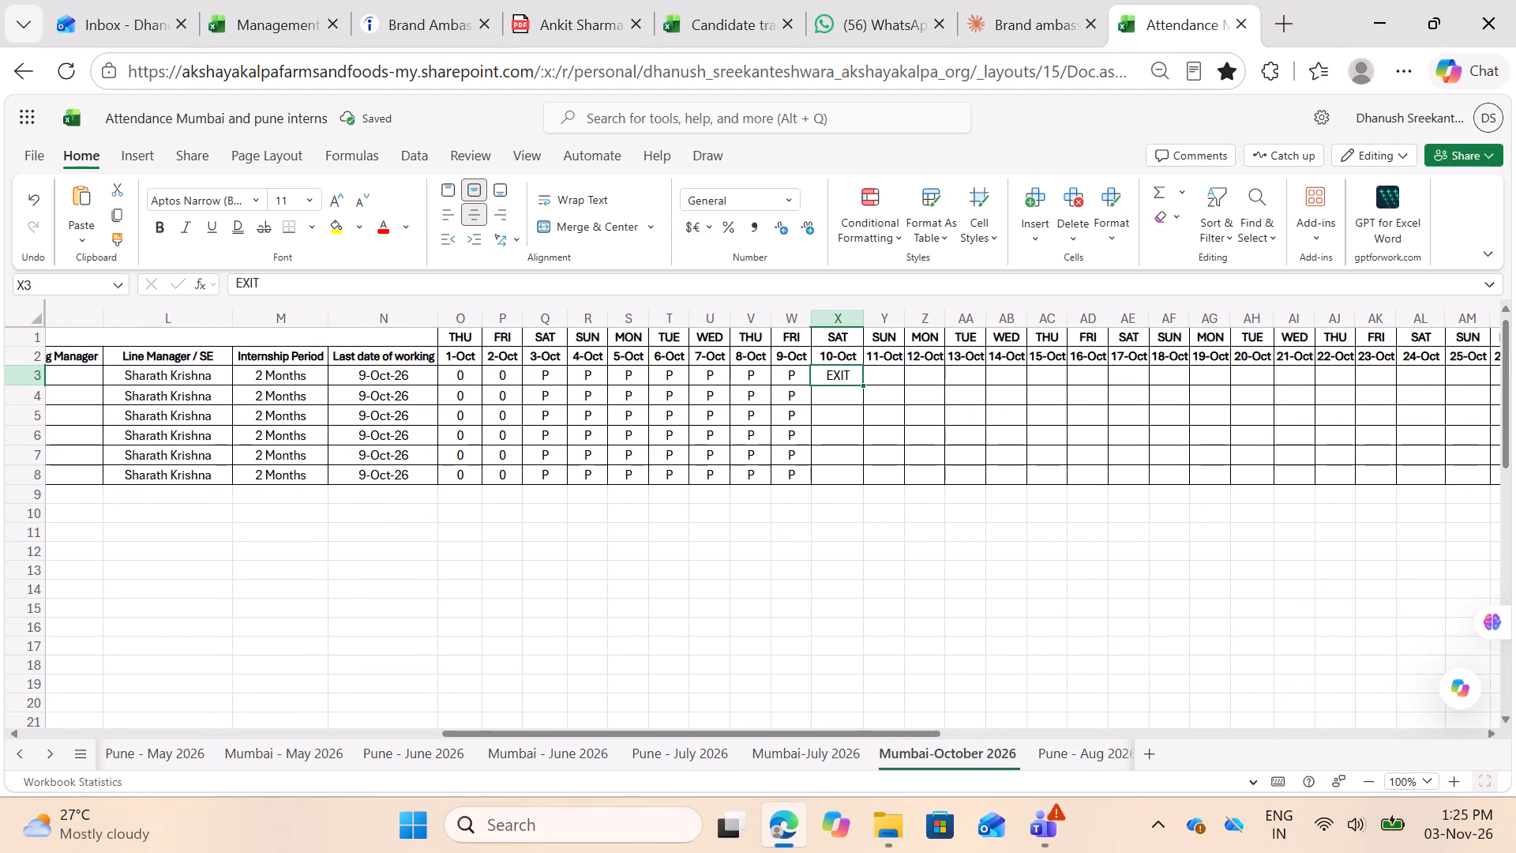
left_click_drag(865, 385, 861, 478)
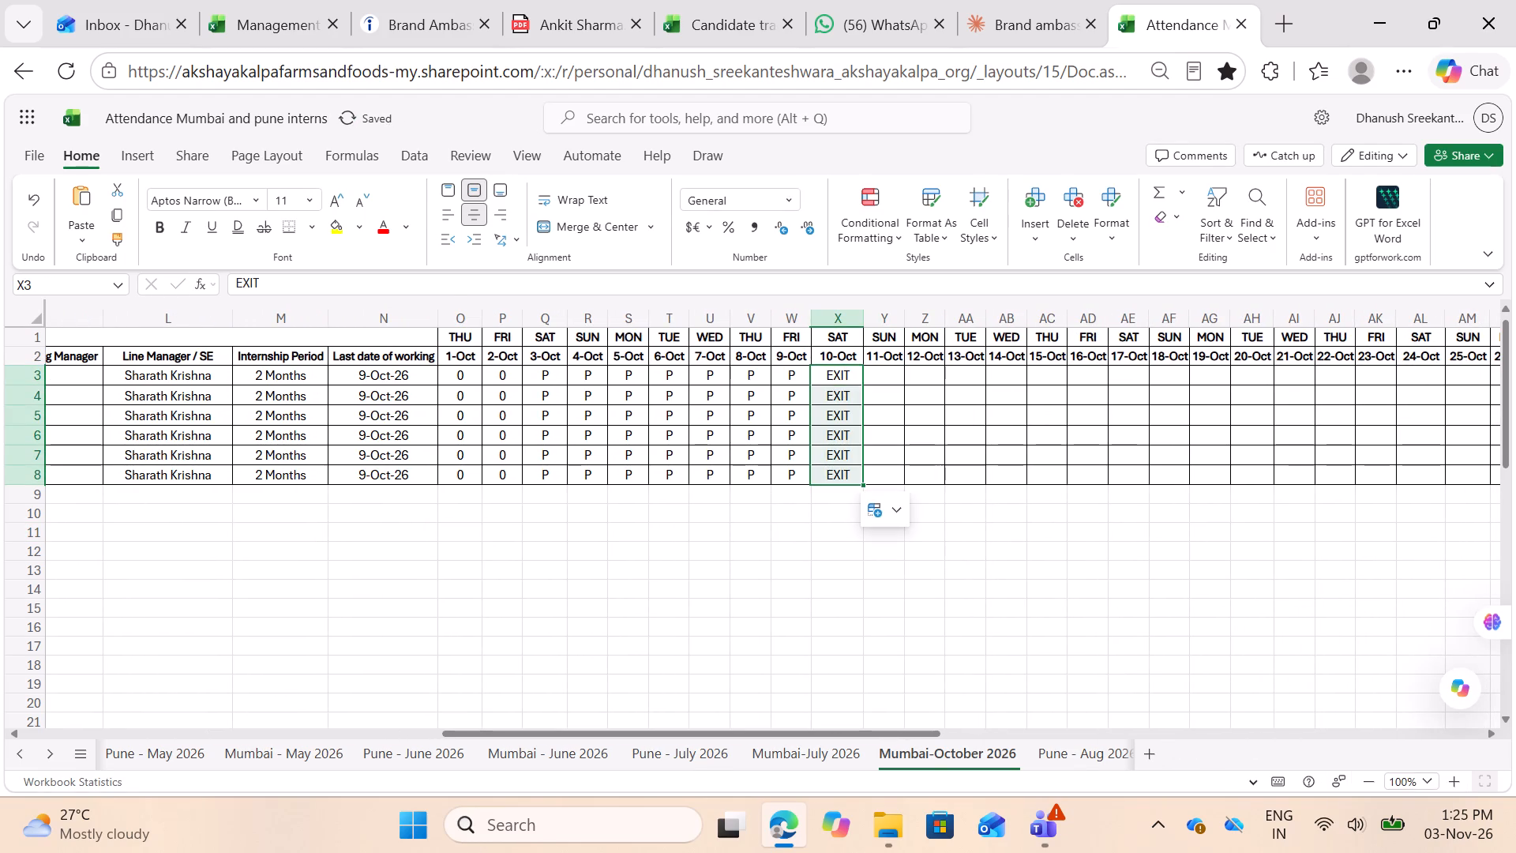
left_click(866, 487)
left_click(826, 523)
Extend the six interns' 10-Oct EXIT entries across 11-Oct to 31-Oct, filling Y3:AS8.
left_click_drag(843, 373, 850, 475)
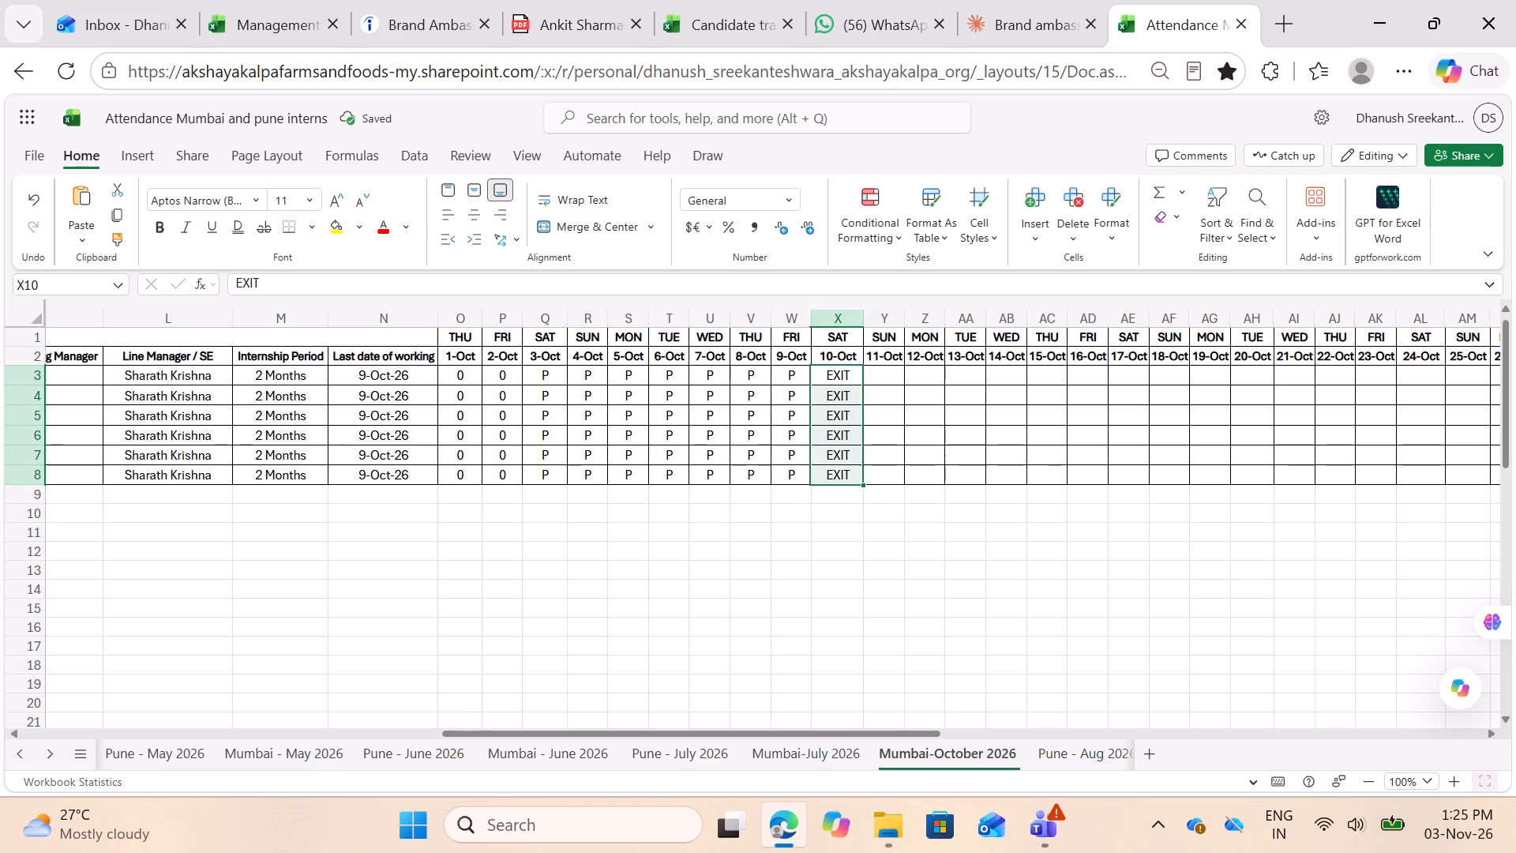
left_click_drag(850, 475, 851, 477)
left_click_drag(862, 487, 1199, 473)
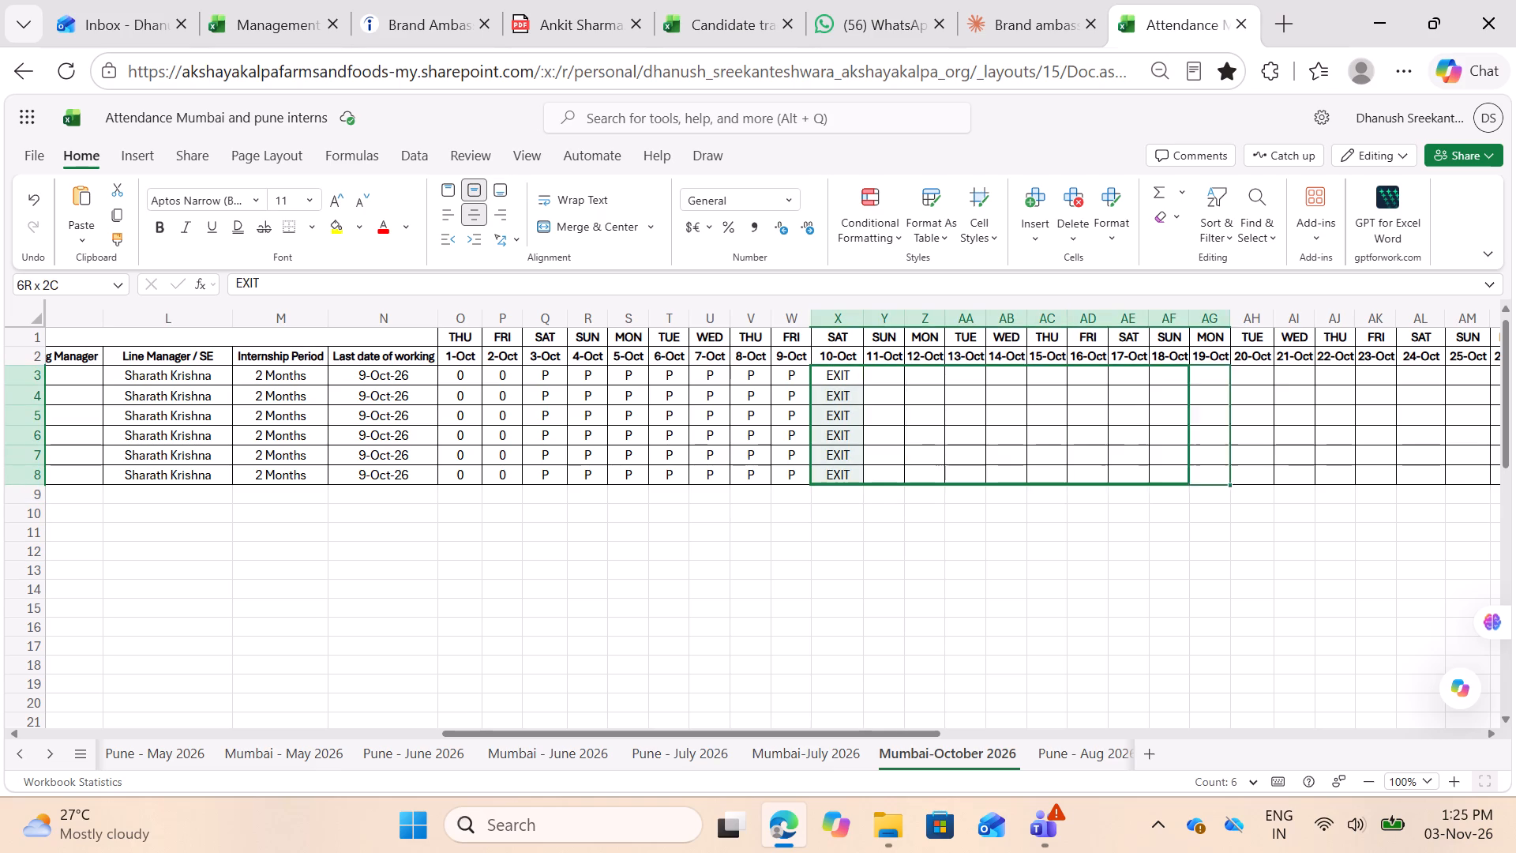
left_click_drag(1199, 473, 524, 495)
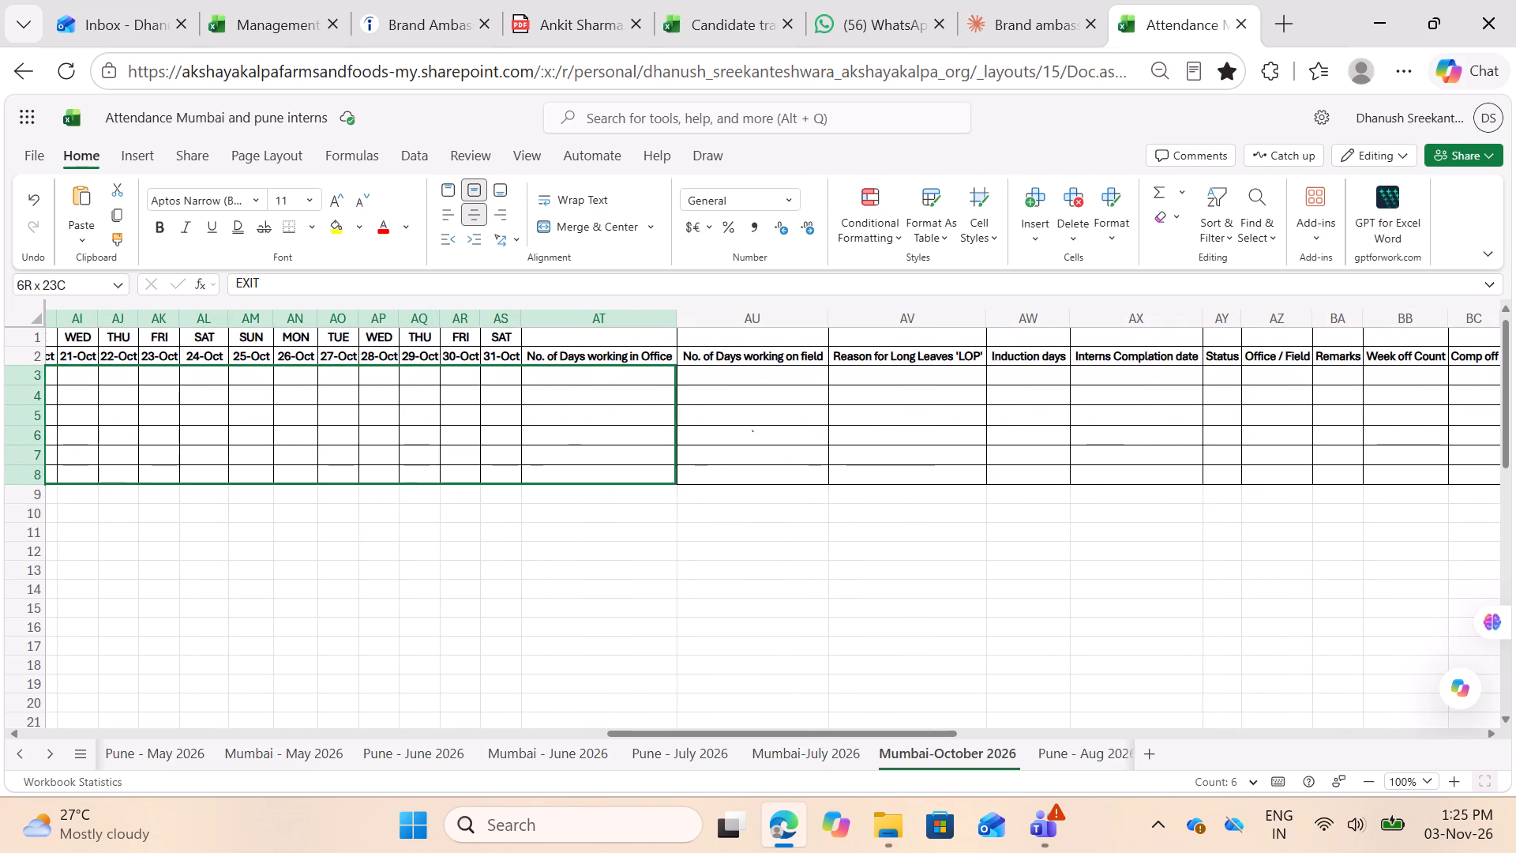
left_click_drag(524, 495, 488, 487)
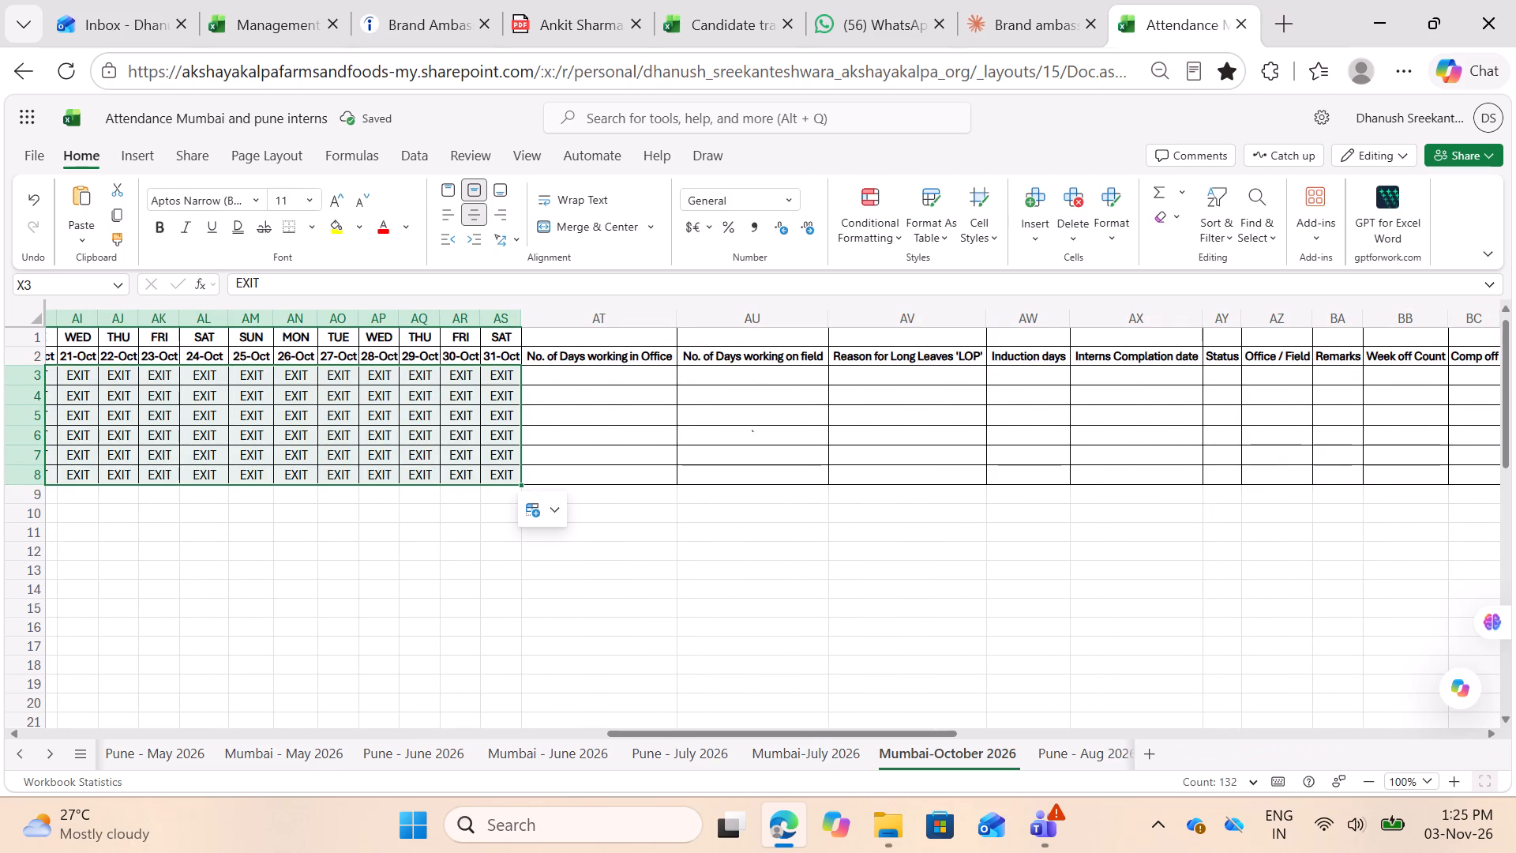
Check the summary columns after 31-Oct, from days working in office through the completion date to the stipend.
left_click(577, 382)
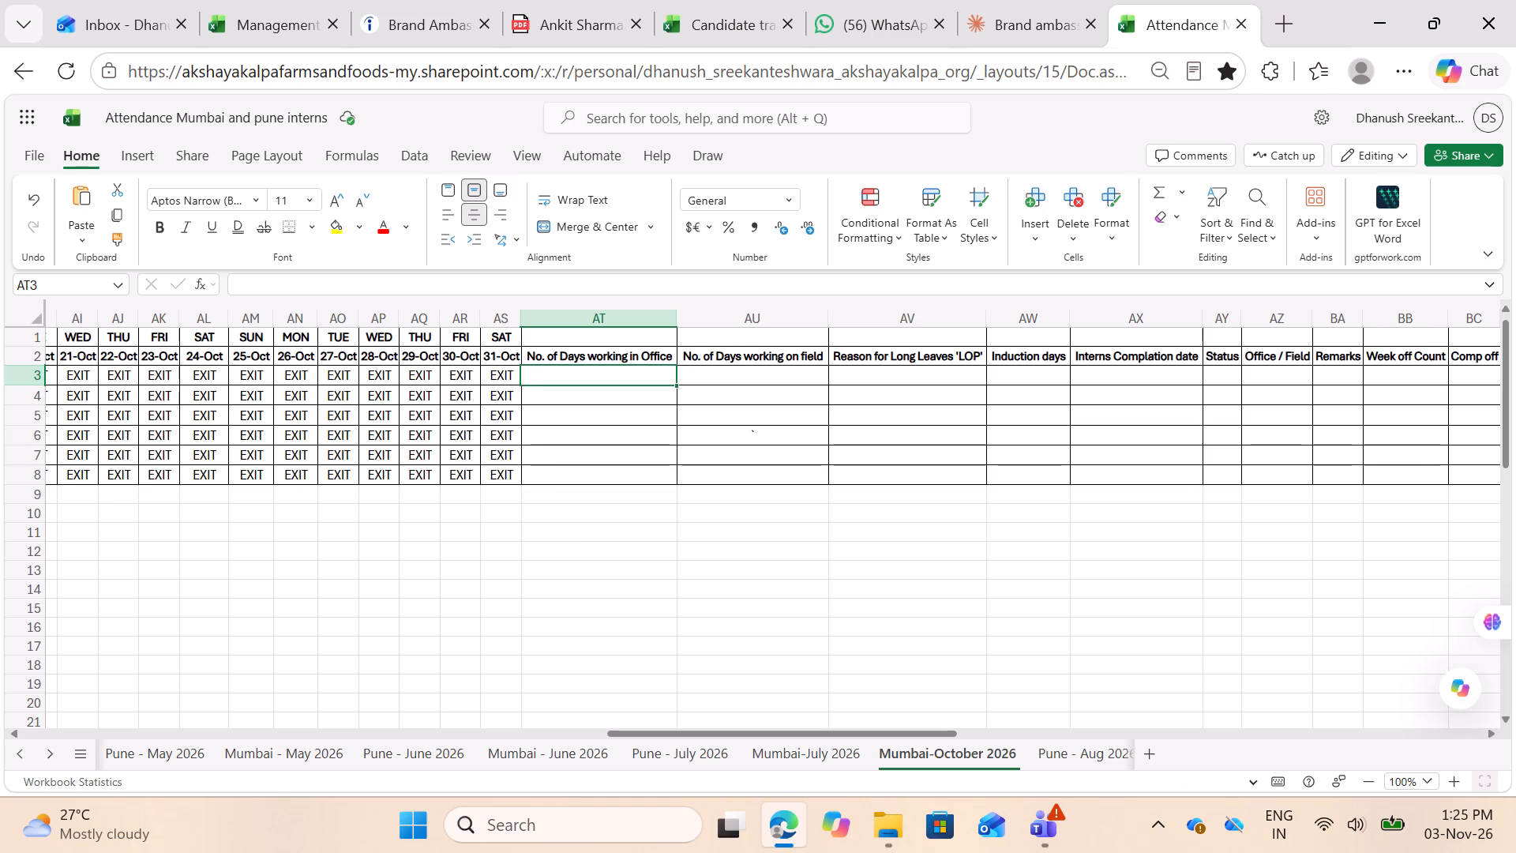
scroll(1086, 509, "left", 2)
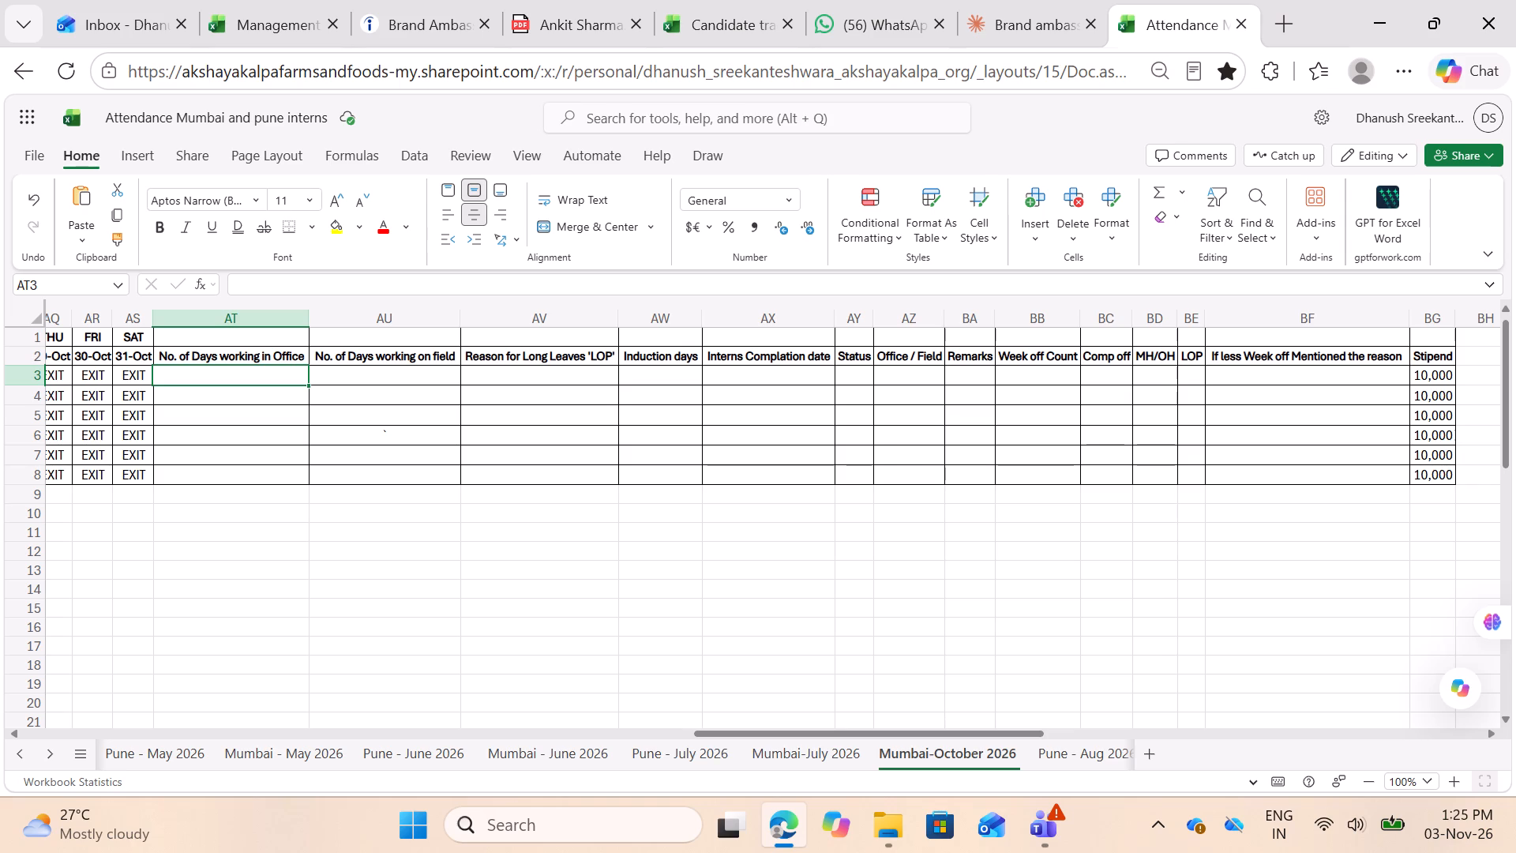
left_click(780, 357)
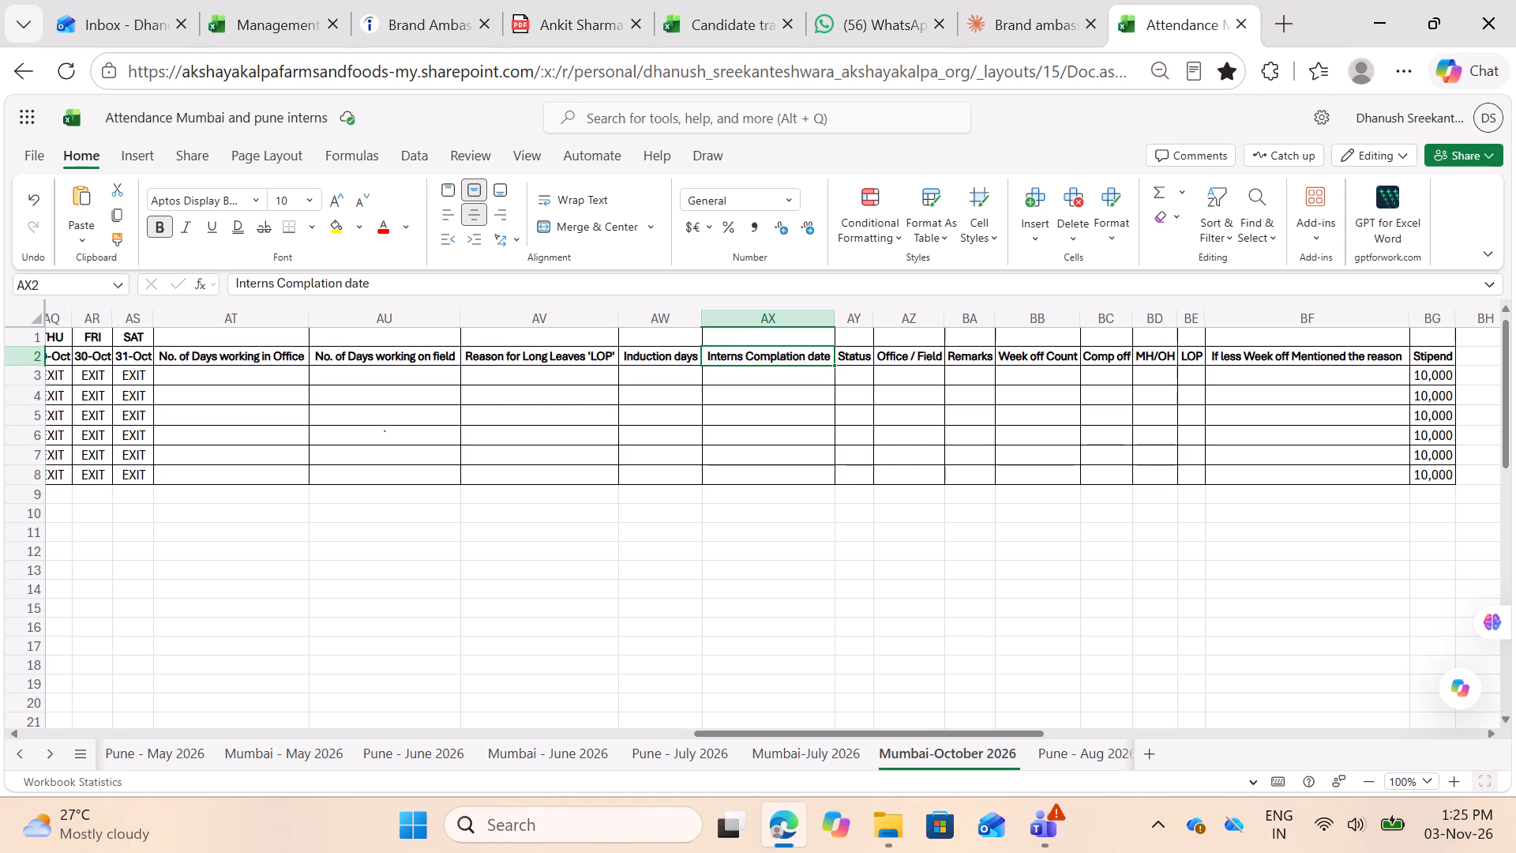
scroll(1095, 492, "right", 9)
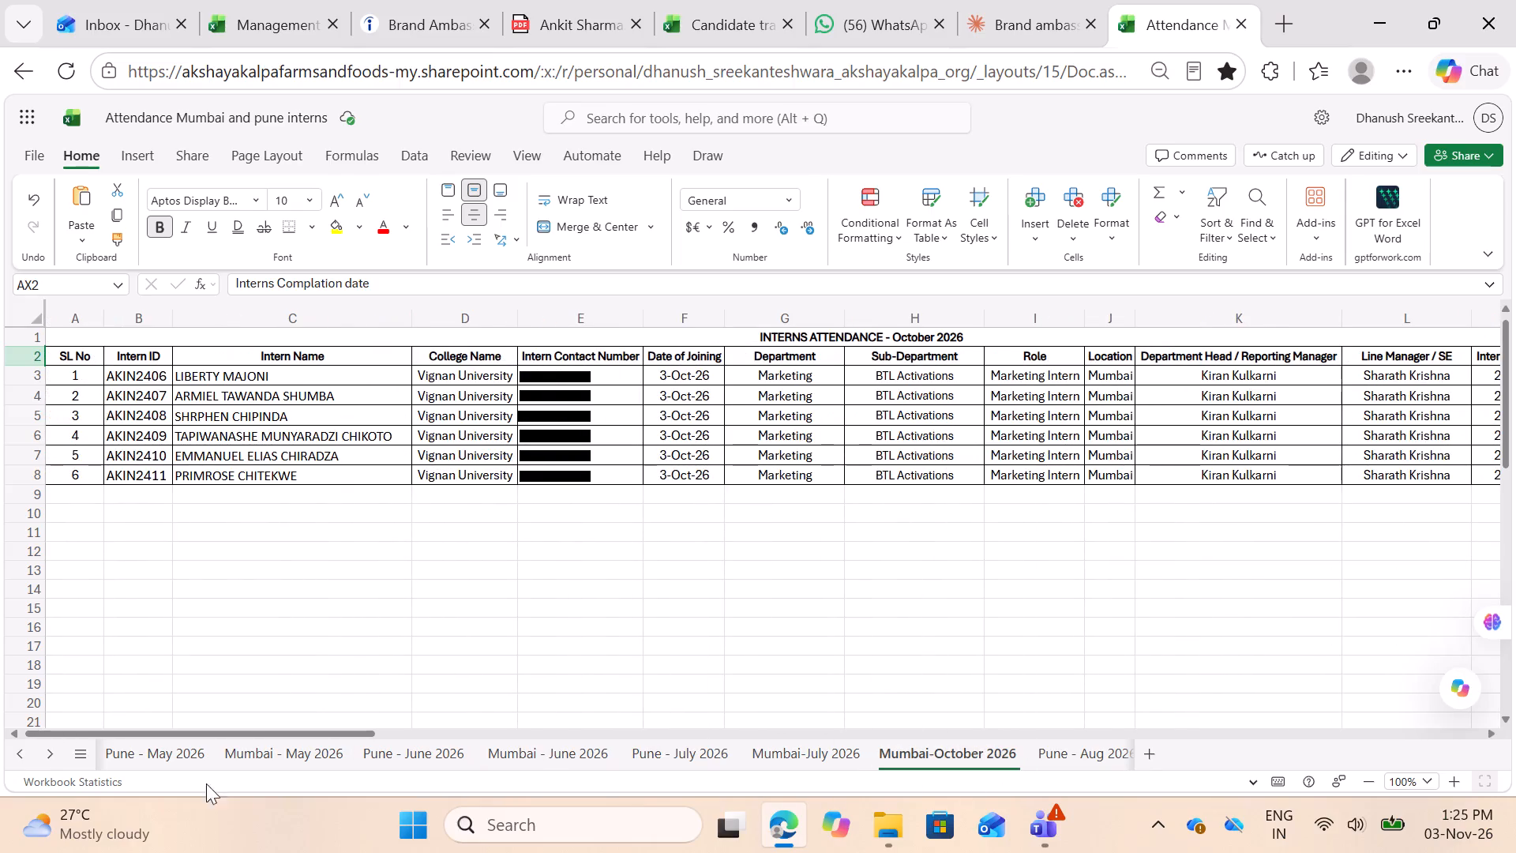
Review the Pune - Oct 2026 sheet's attendance marks, last working dates and closing columns as a reference.
triple_click(56, 754)
left_click(56, 754)
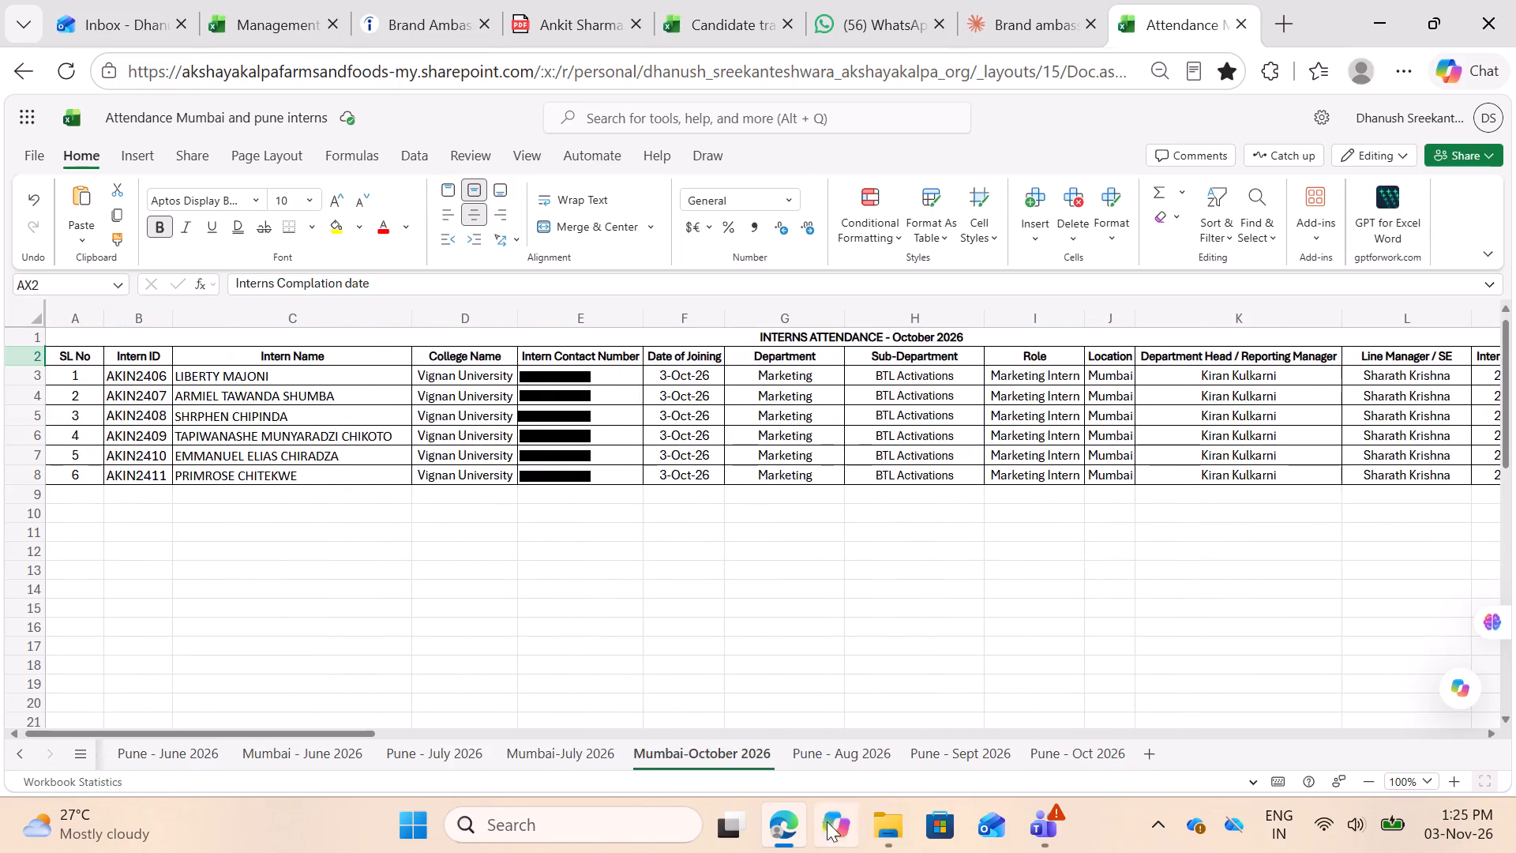
left_click(1071, 742)
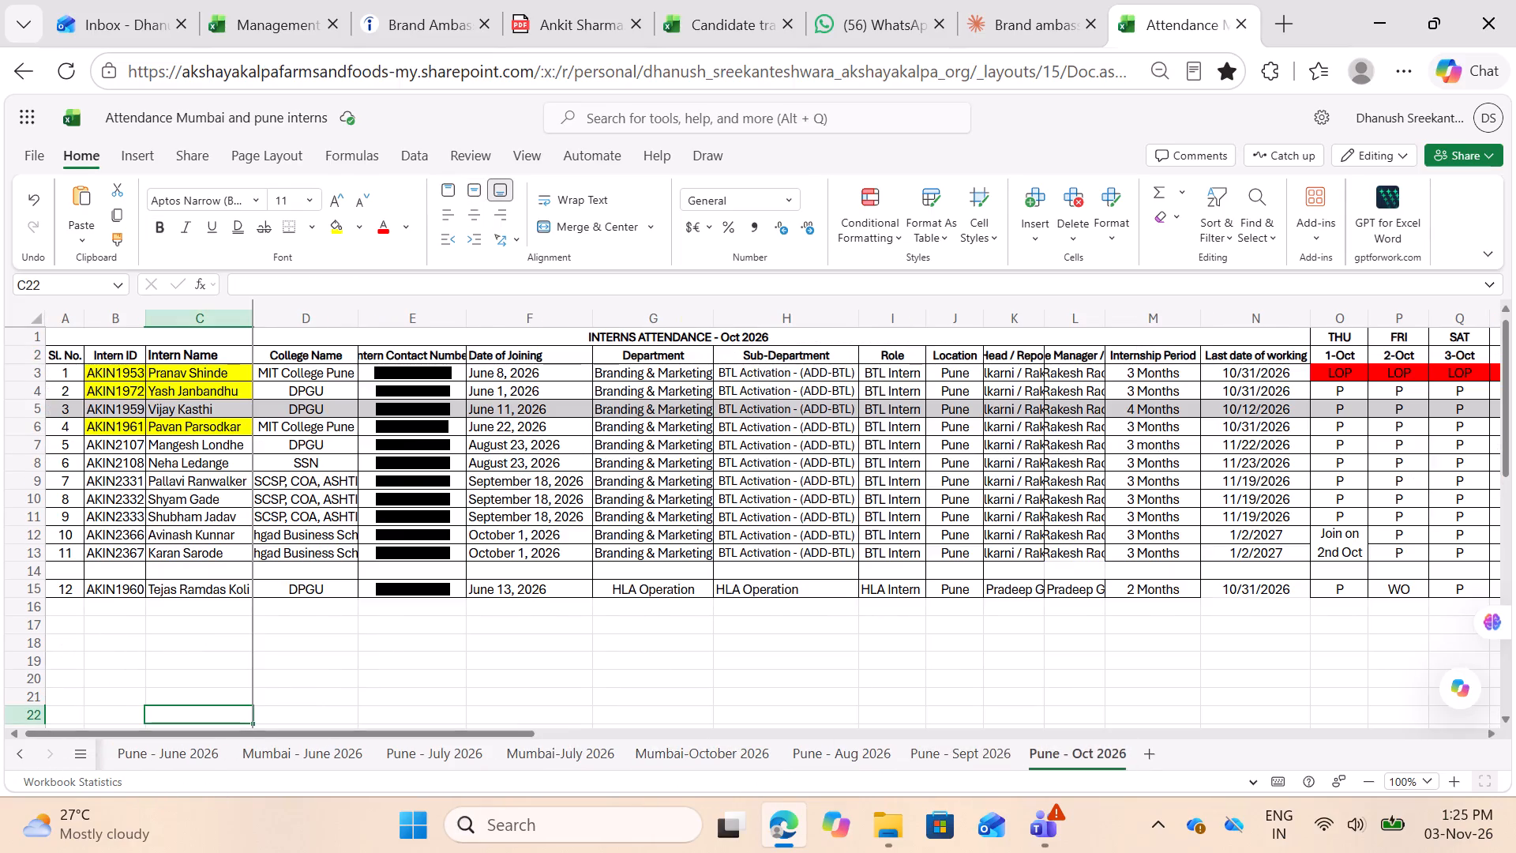
scroll(1004, 630, "left", 5)
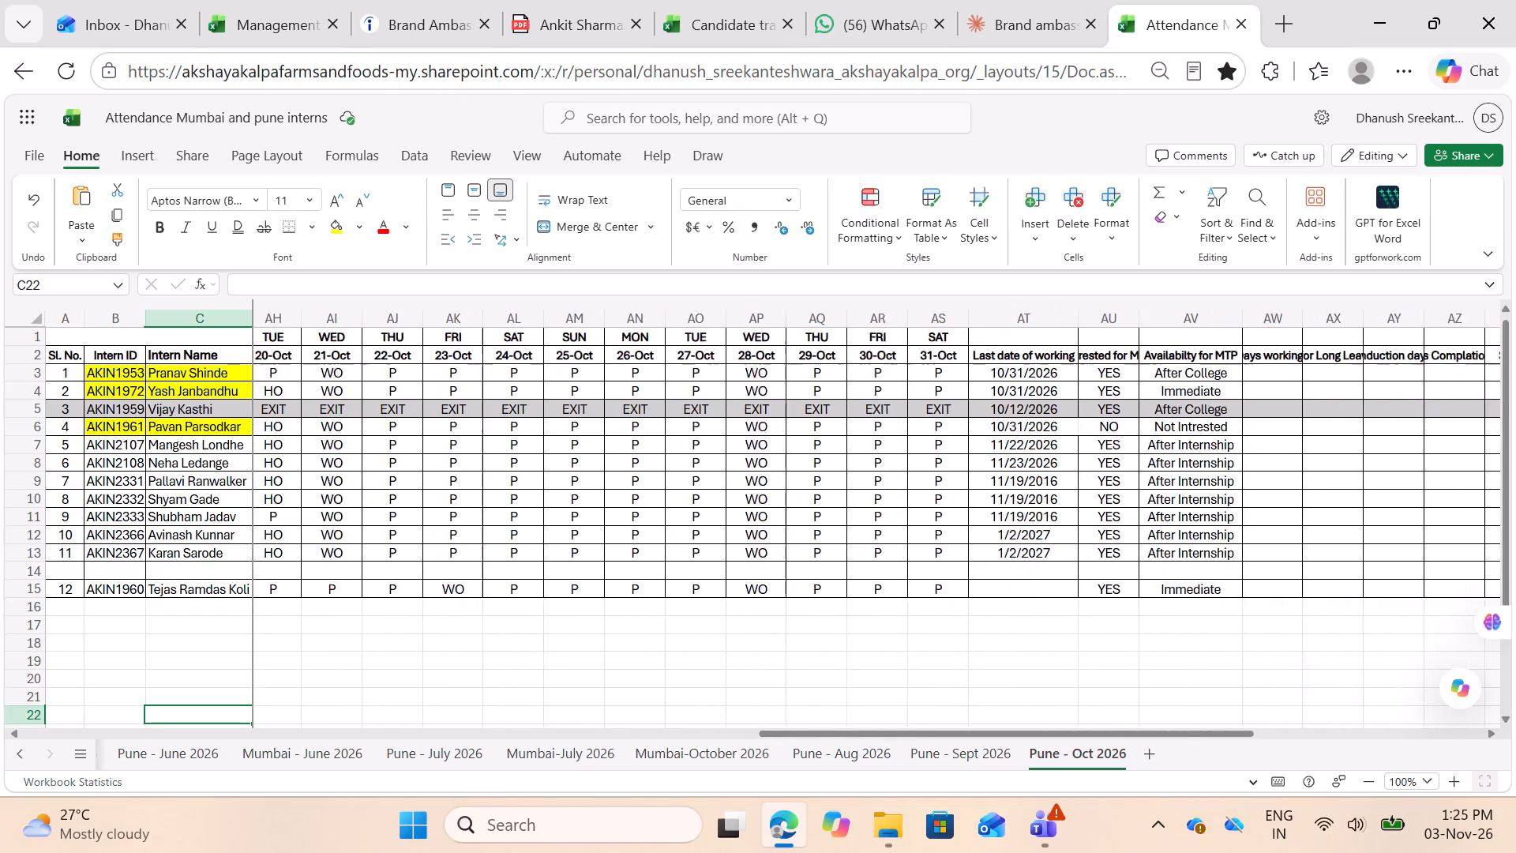
scroll(1004, 630, "left", 2)
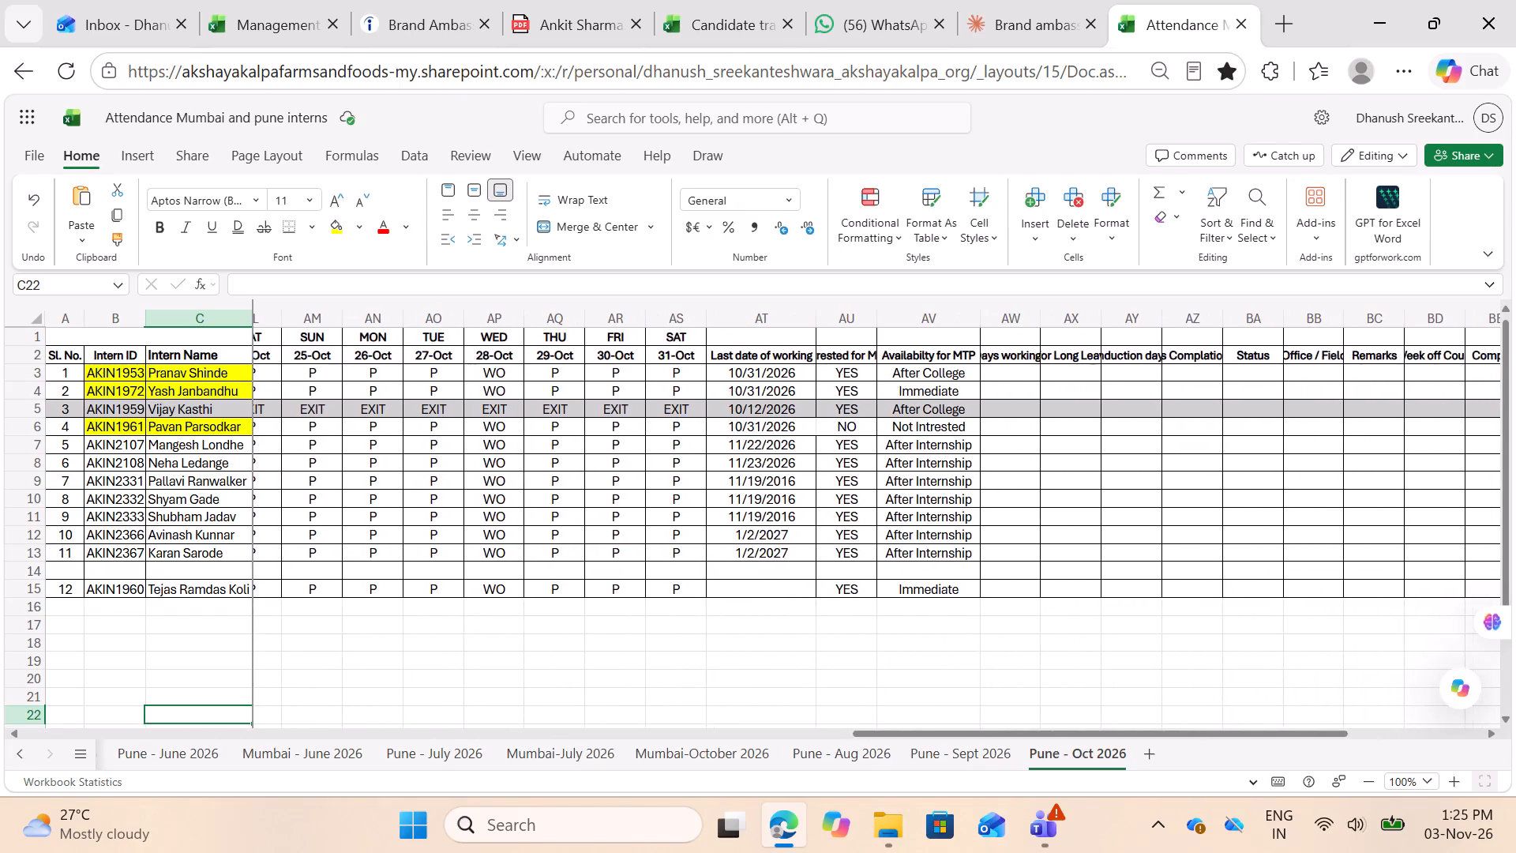
scroll(1004, 630, "left", 1)
scroll(1004, 630, "right", 1)
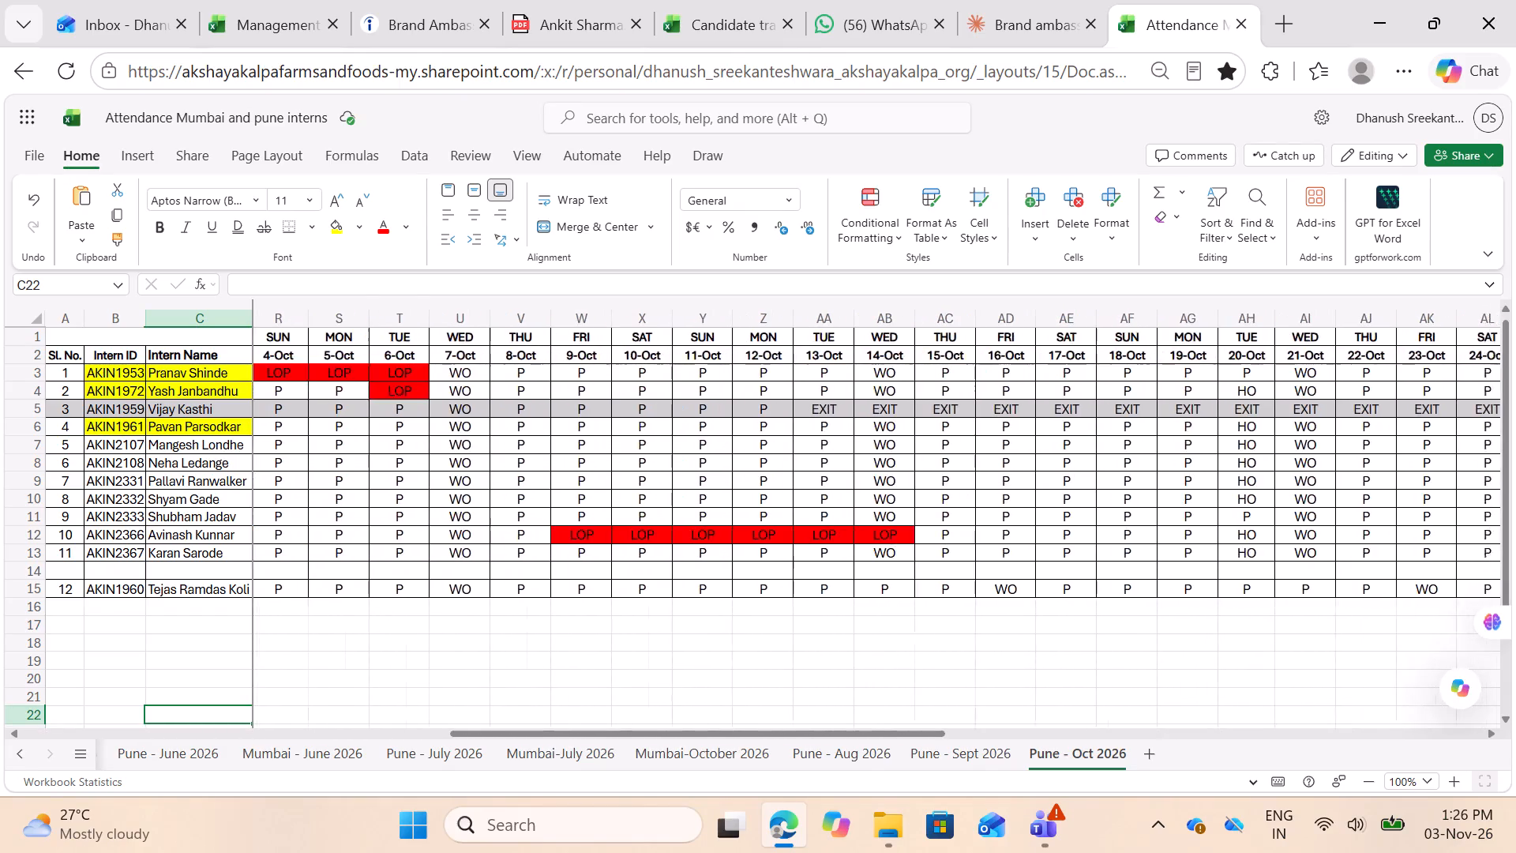
scroll(1004, 630, "right", 3)
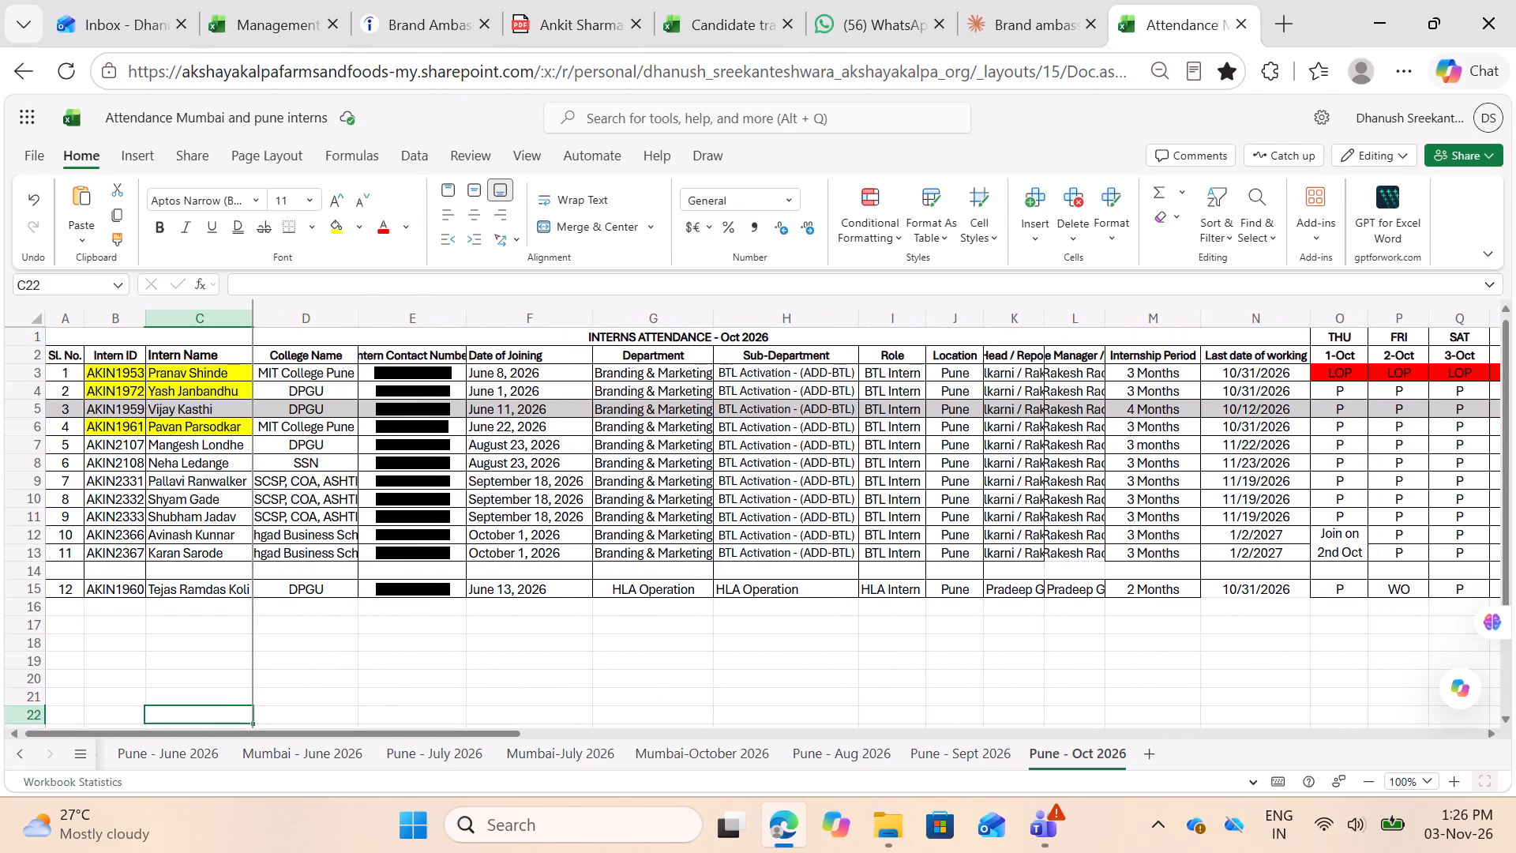
Review the Mumbai-October 2026 sheet from intern details to stipend, and compare it with the Pune - Oct 2026 sheet.
left_click(731, 765)
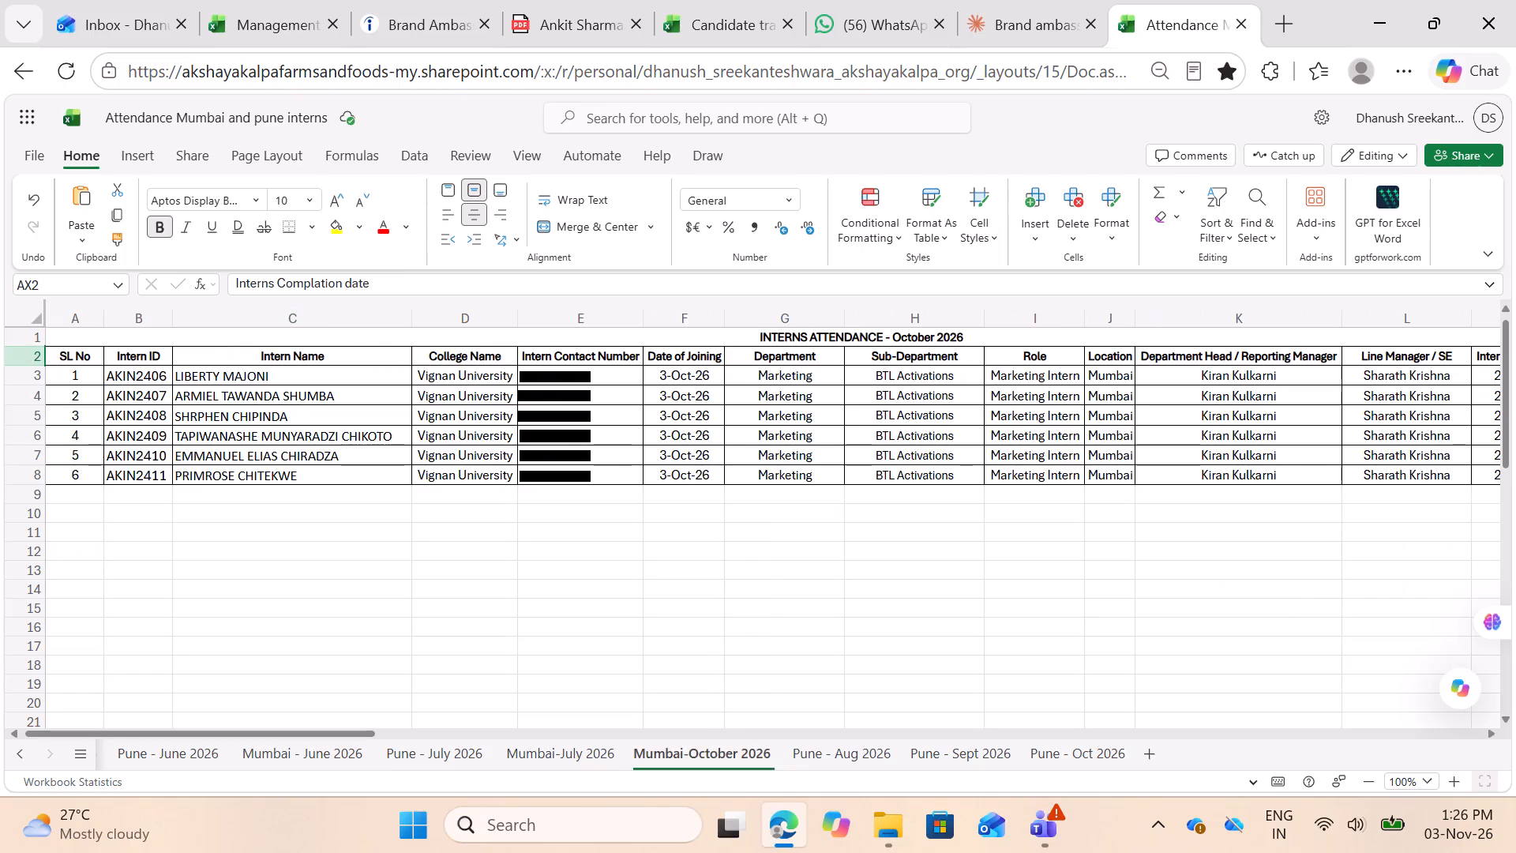
scroll(1172, 574, "left", 1)
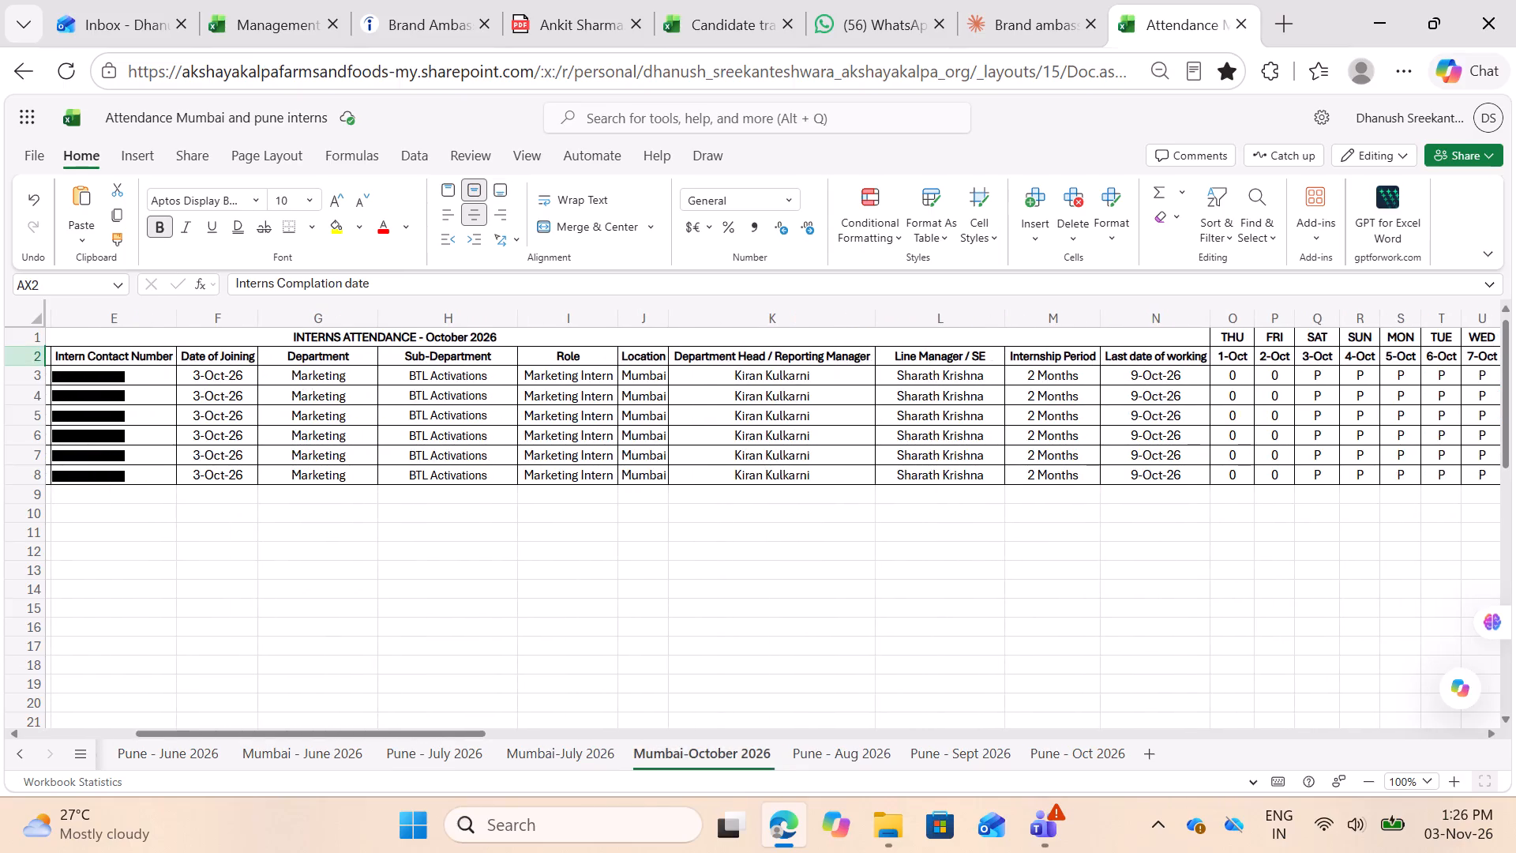
scroll(1172, 574, "left", 4)
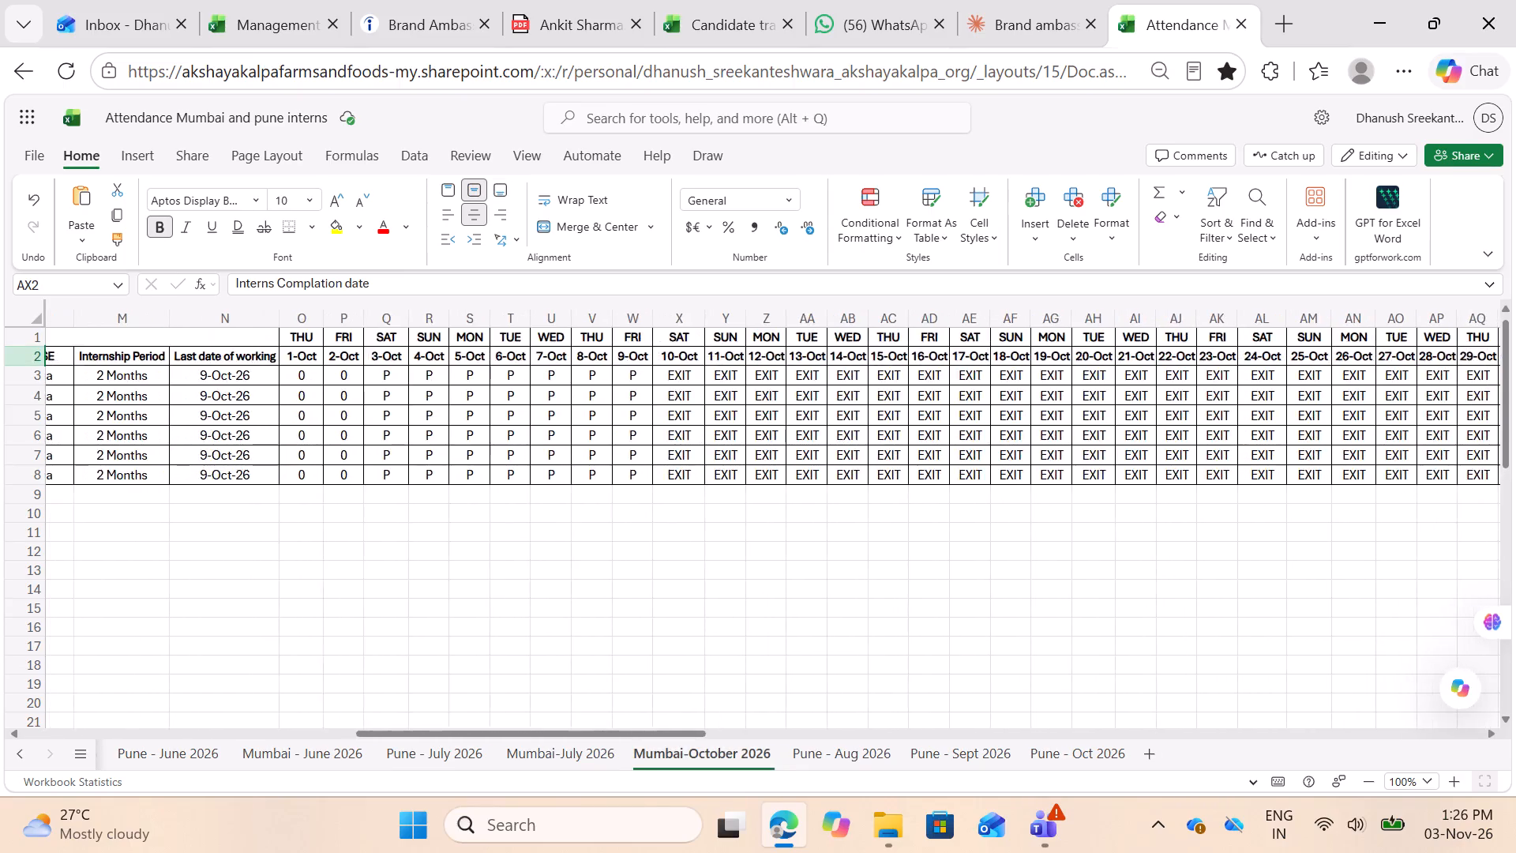
scroll(1172, 574, "left", 1)
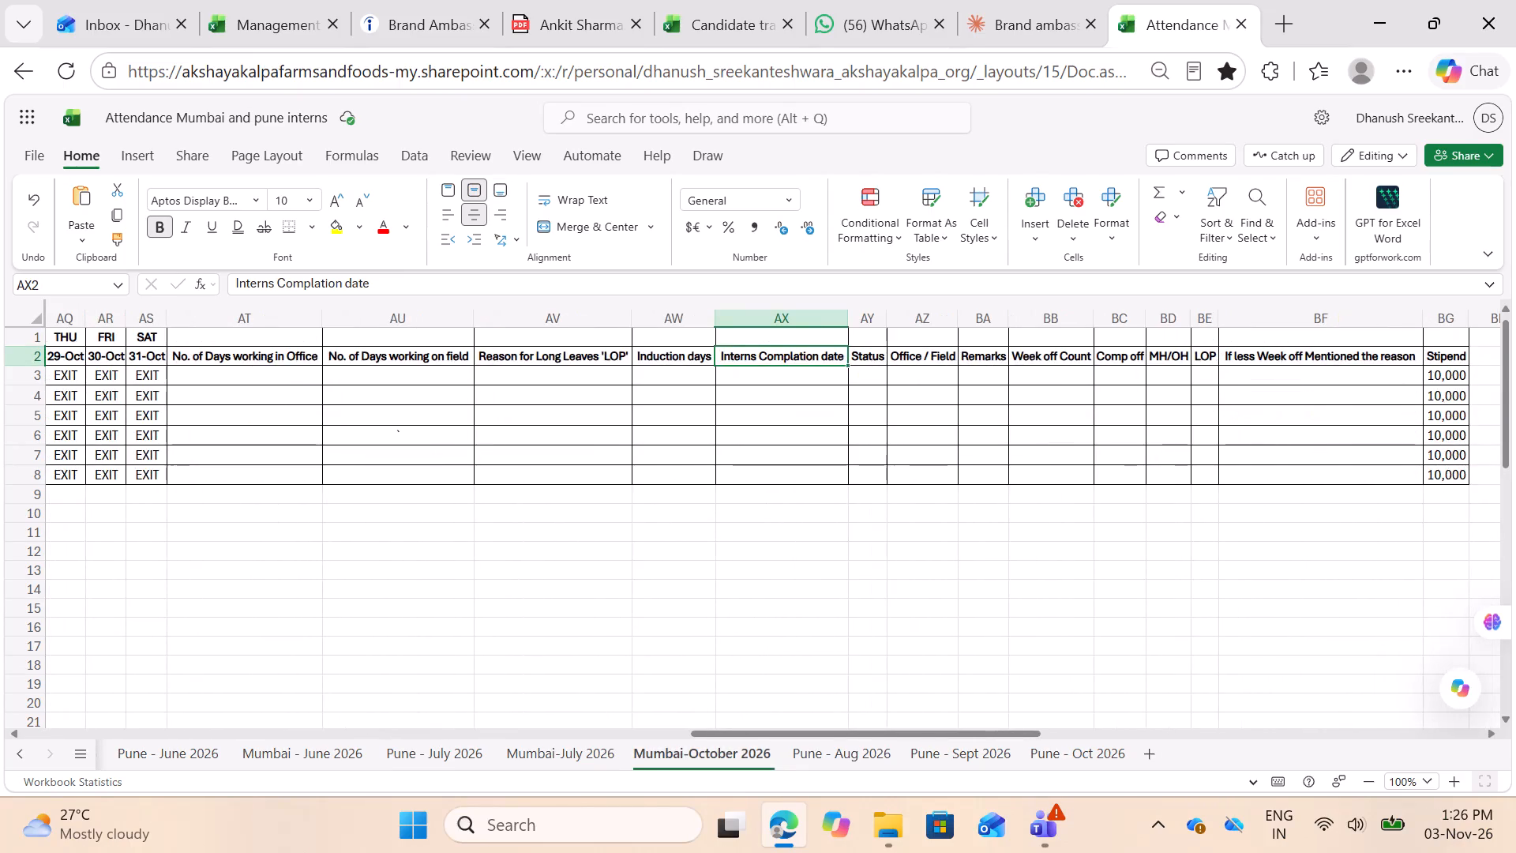
scroll(1172, 574, "right", 2)
scroll(1172, 574, "left", 1)
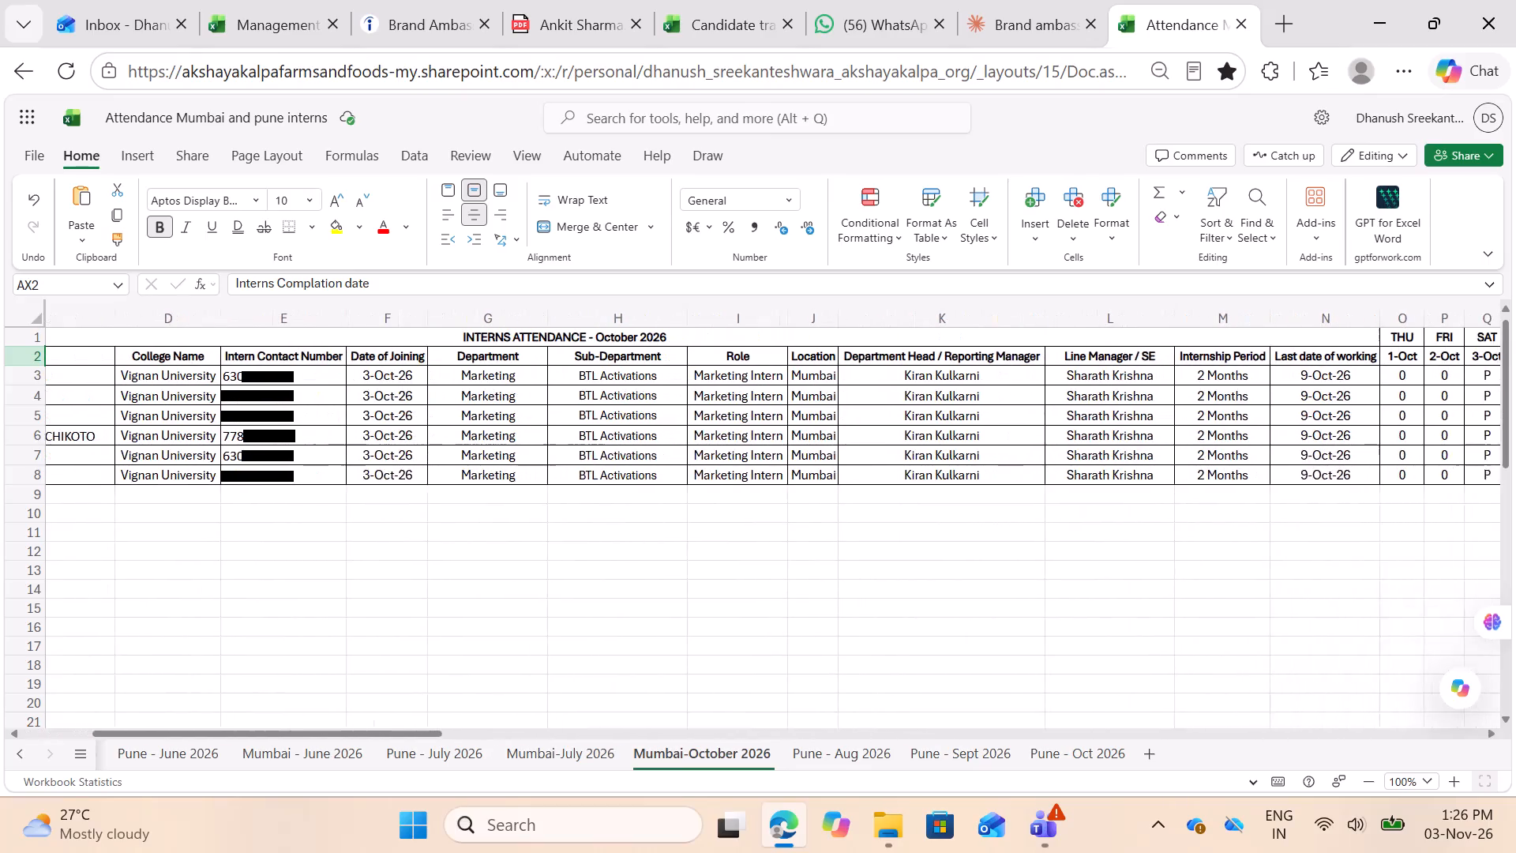
scroll(1172, 574, "left", 1)
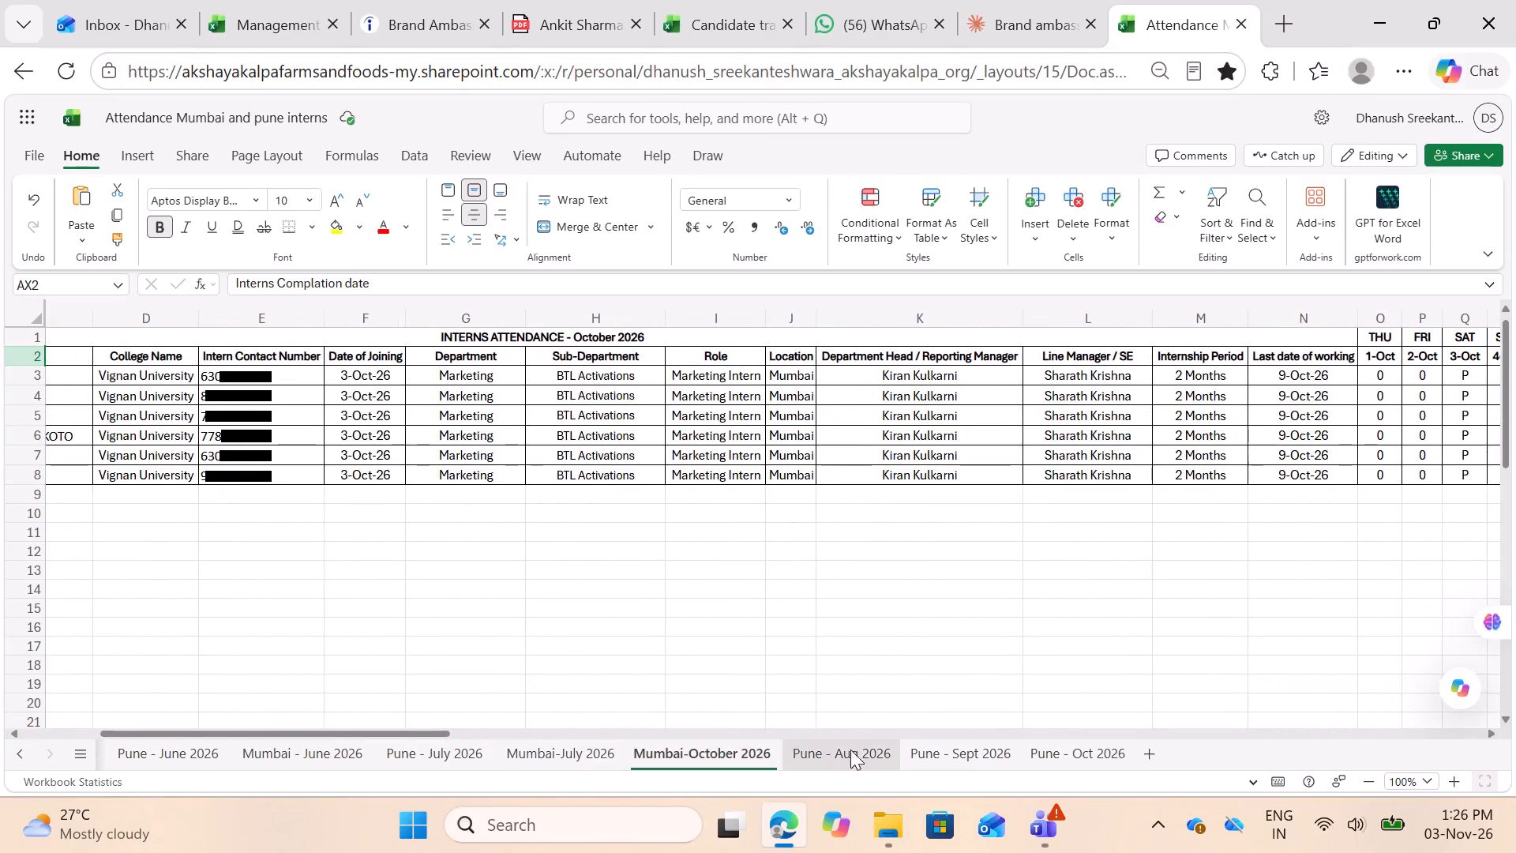
left_click(1053, 740)
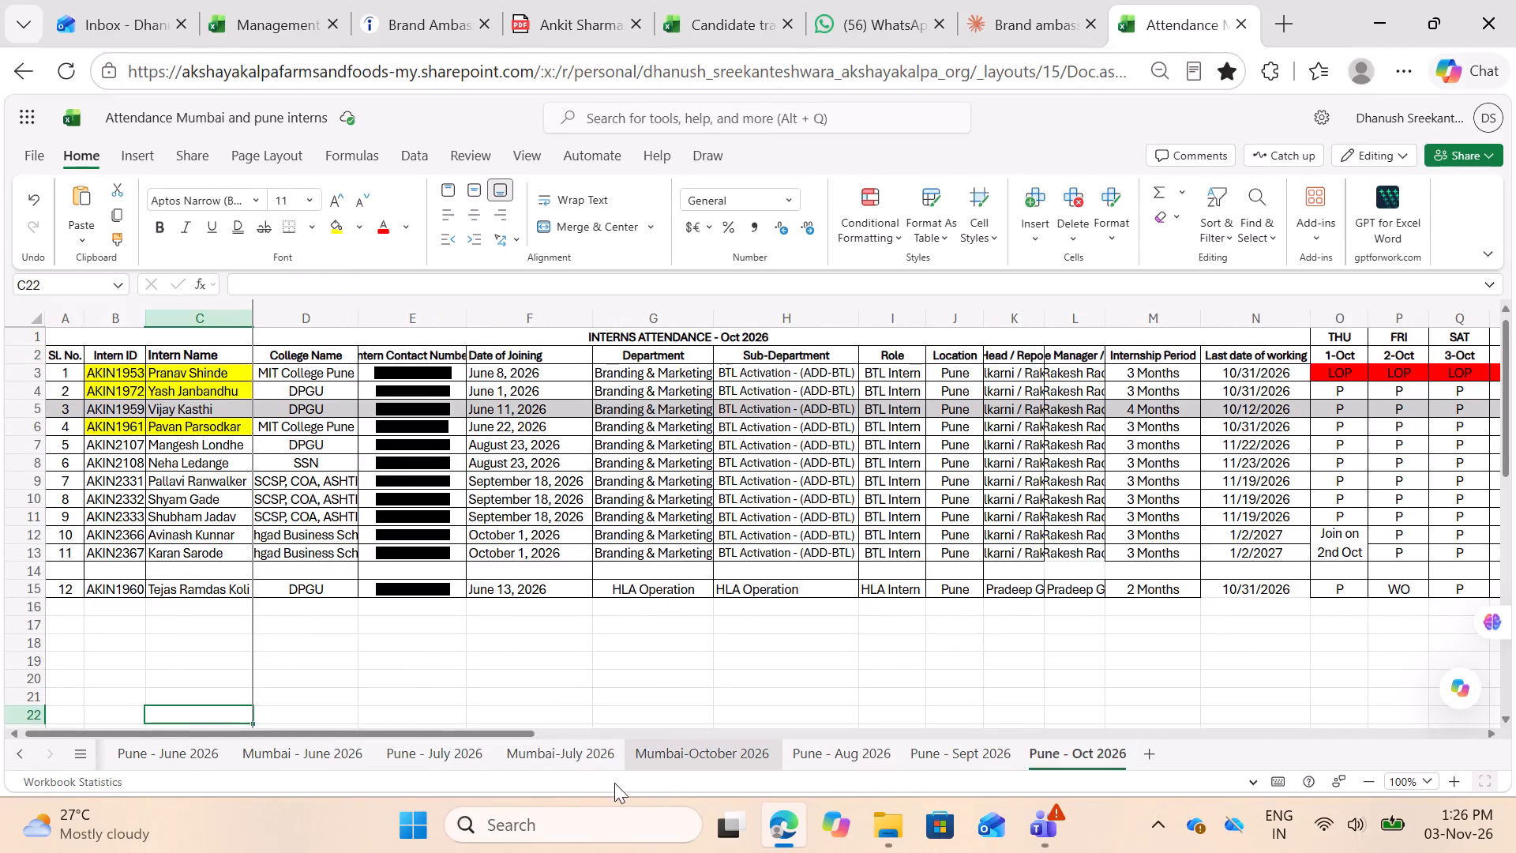
left_click(677, 761)
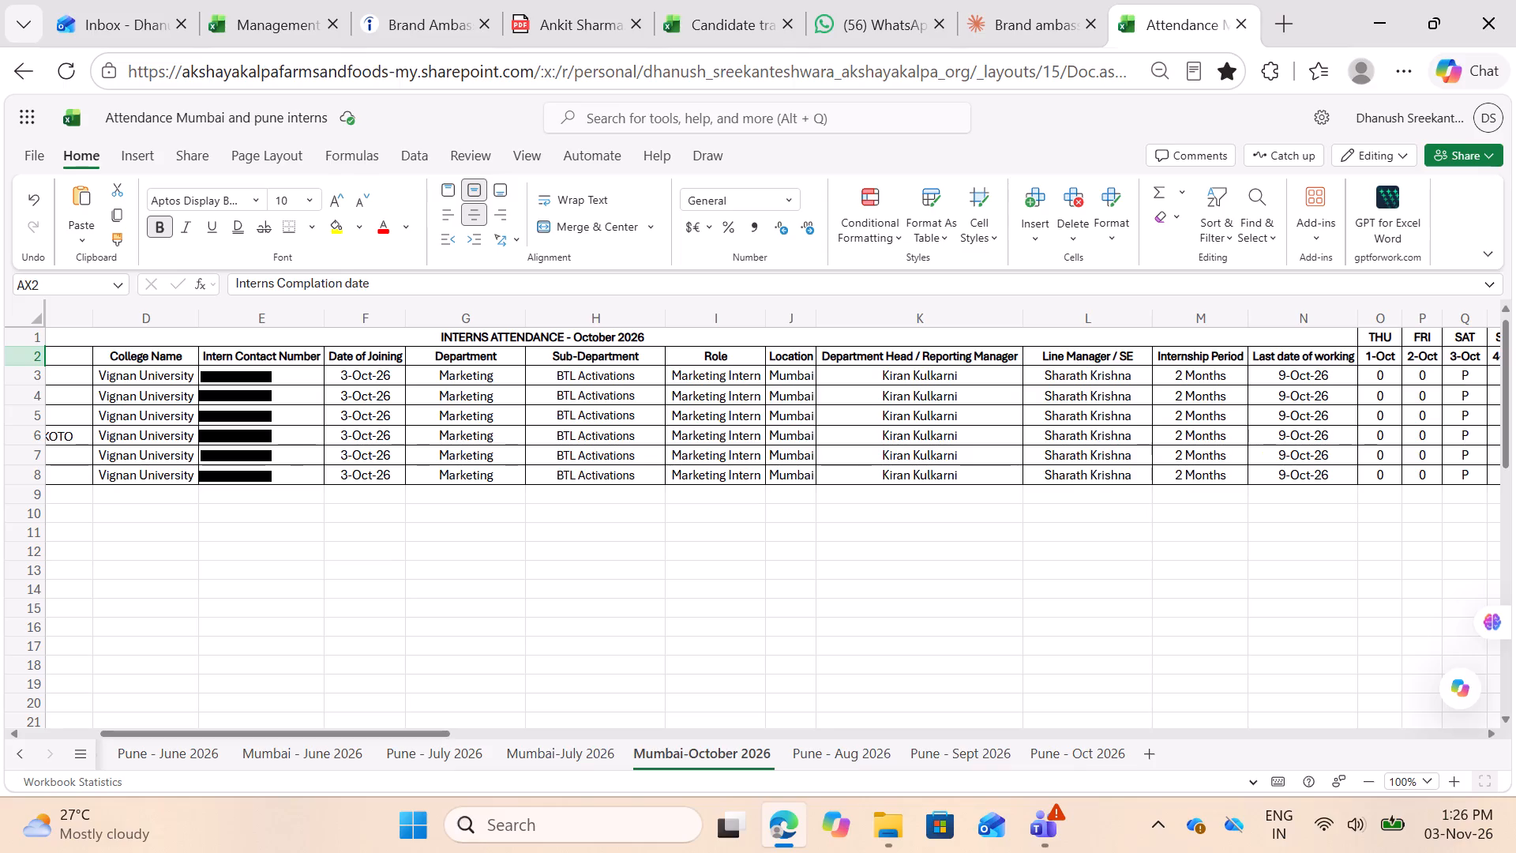
Change the first Mumbai intern's internship period in M3 to 3 Months.
left_click(1198, 372)
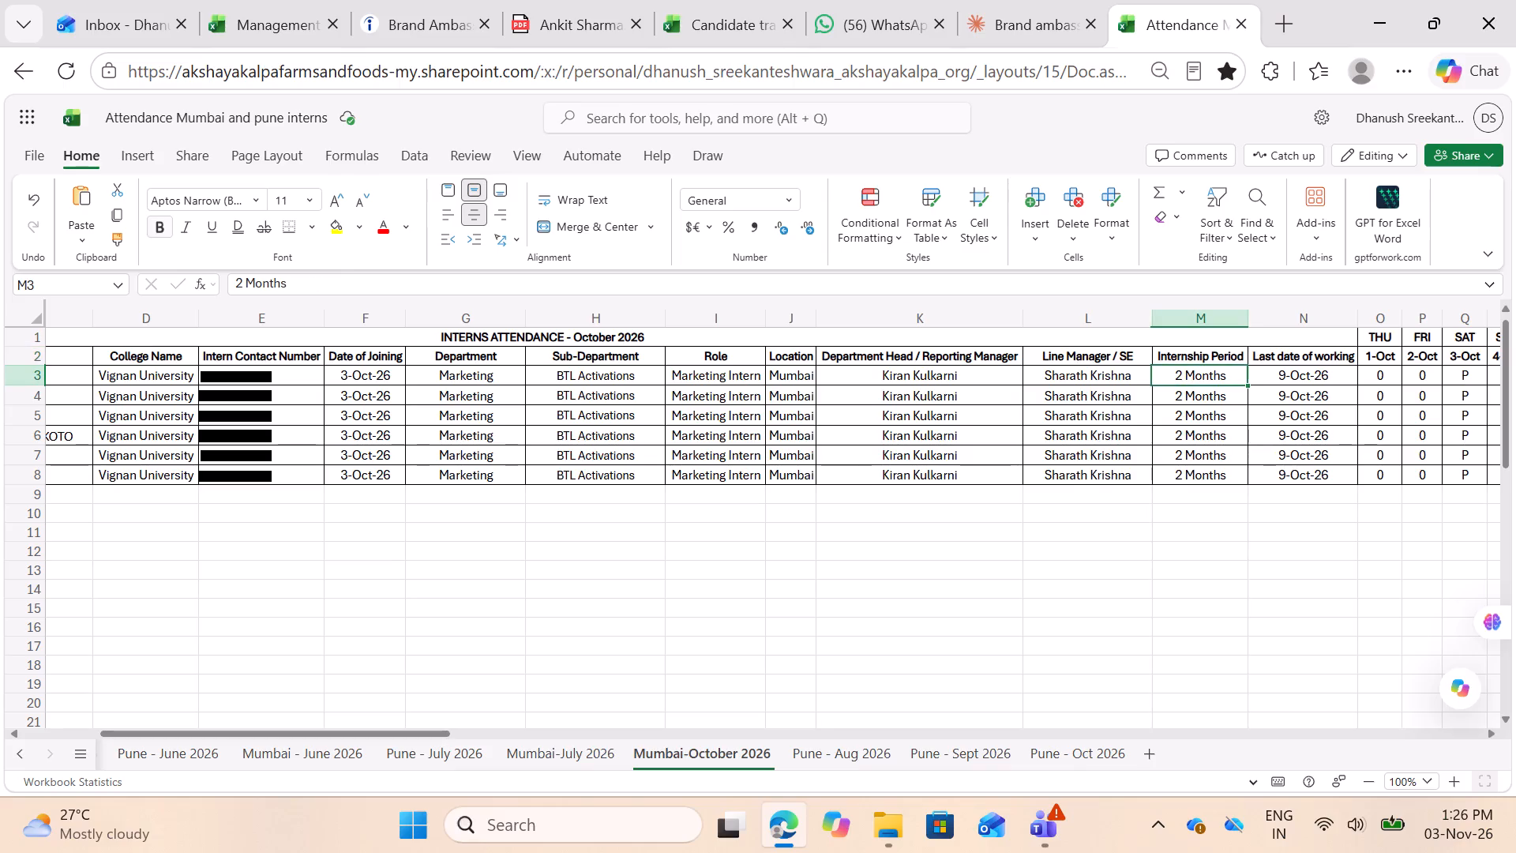
left_click(242, 281)
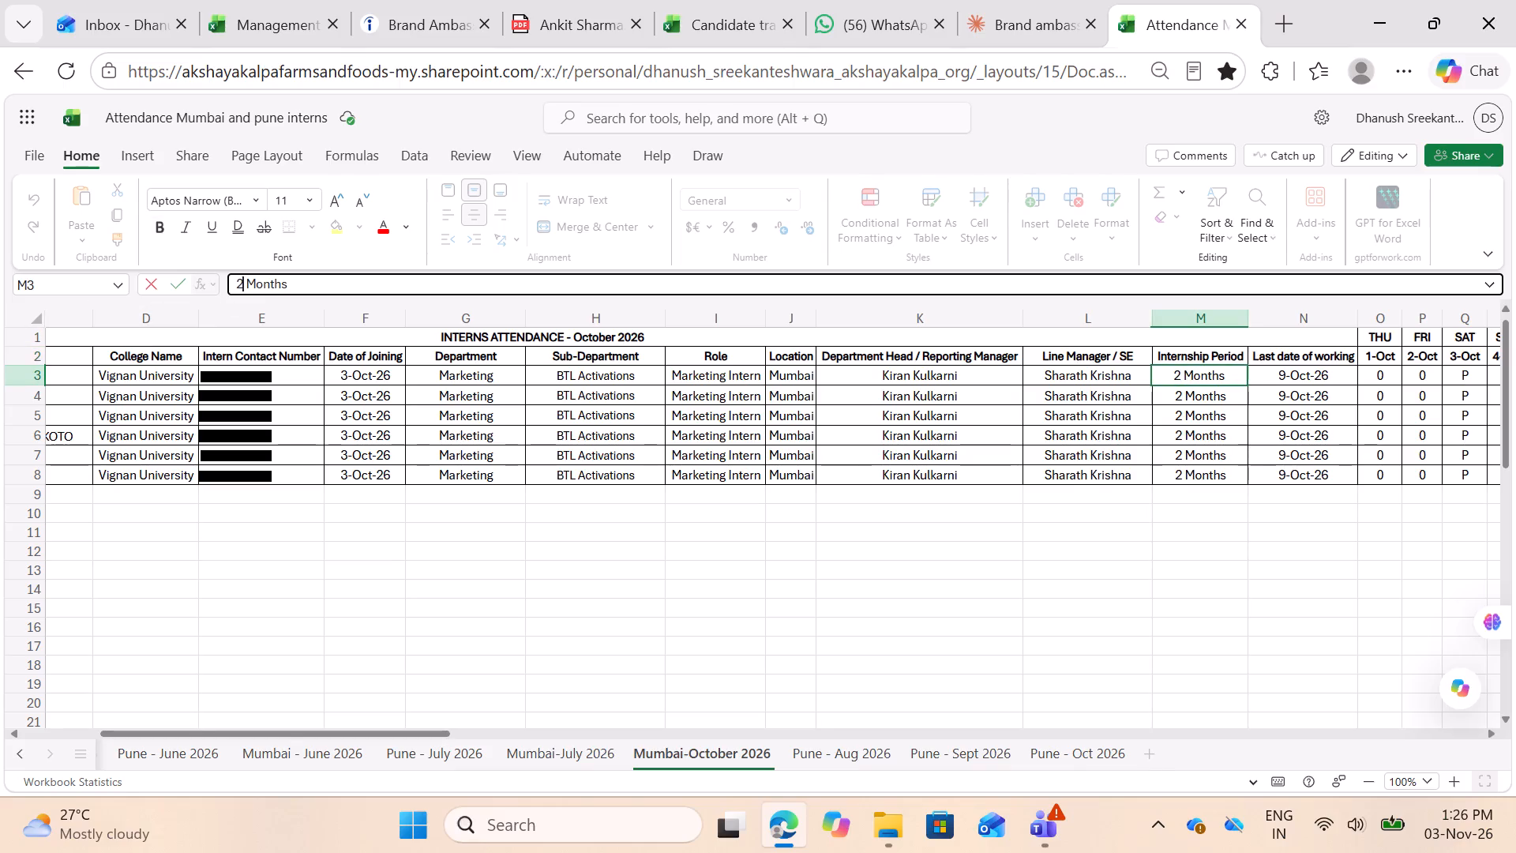
key("BackSpace")
key("3")
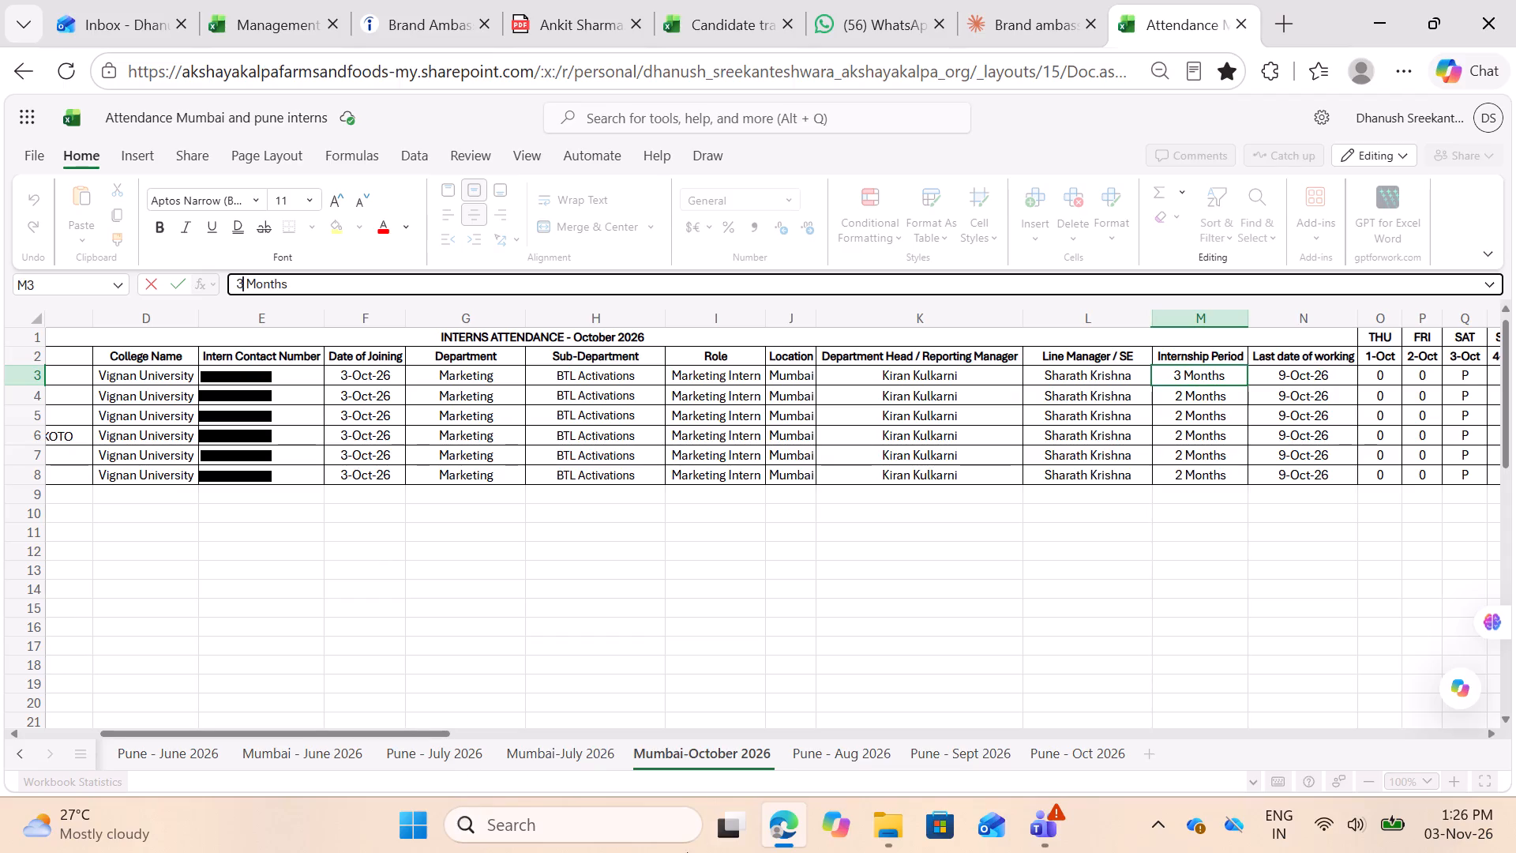
Copy the 3 Months internship period from M3 to the other five Mumbai interns in M4 to M8.
key("Tab")
key("shift+Tab")
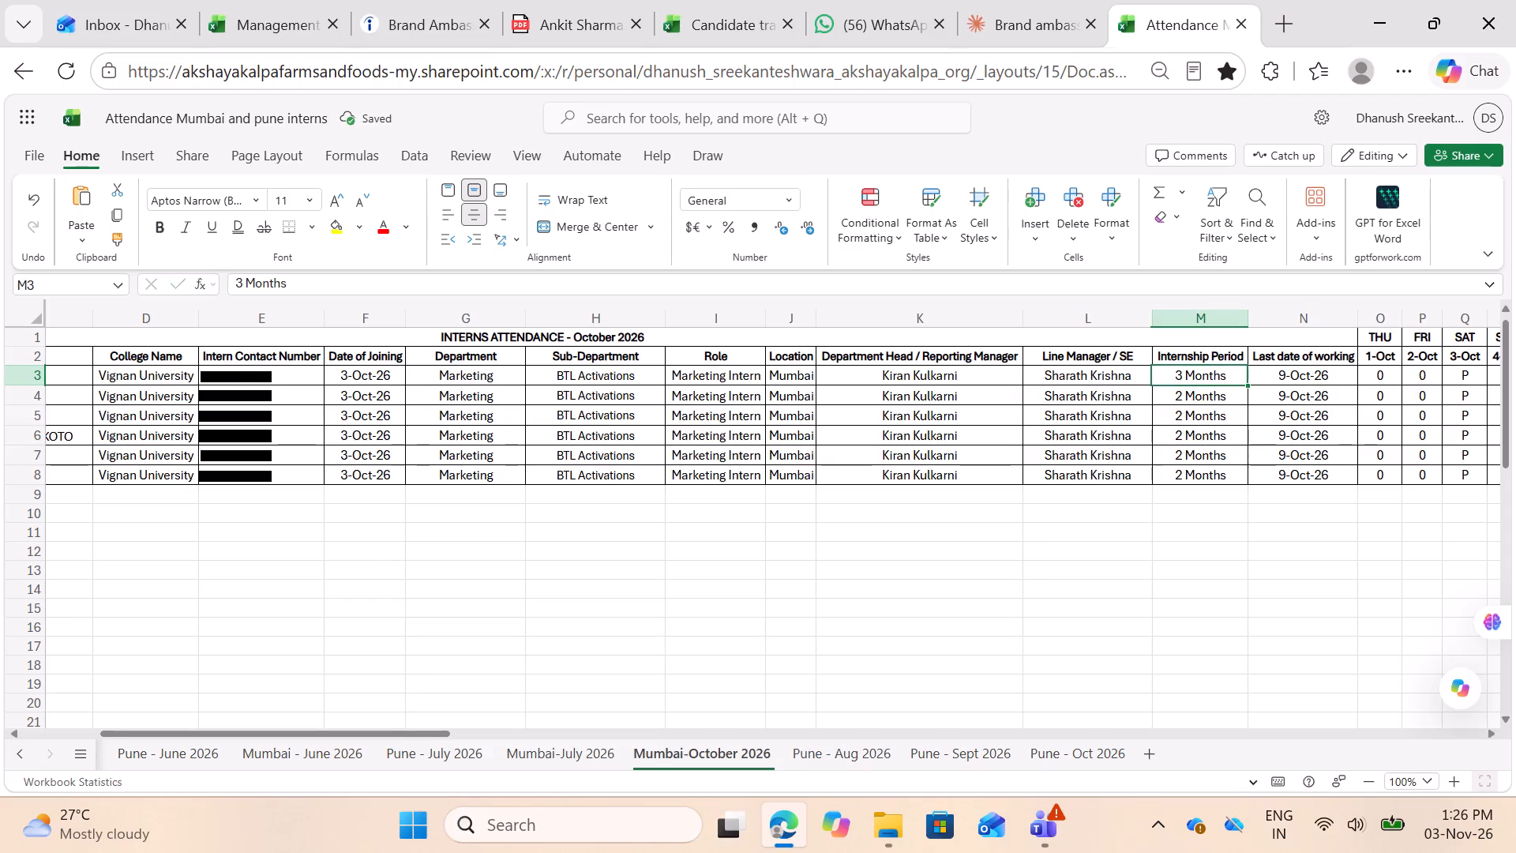
key("ctrl+c")
left_click_drag(1195, 397, 1195, 471)
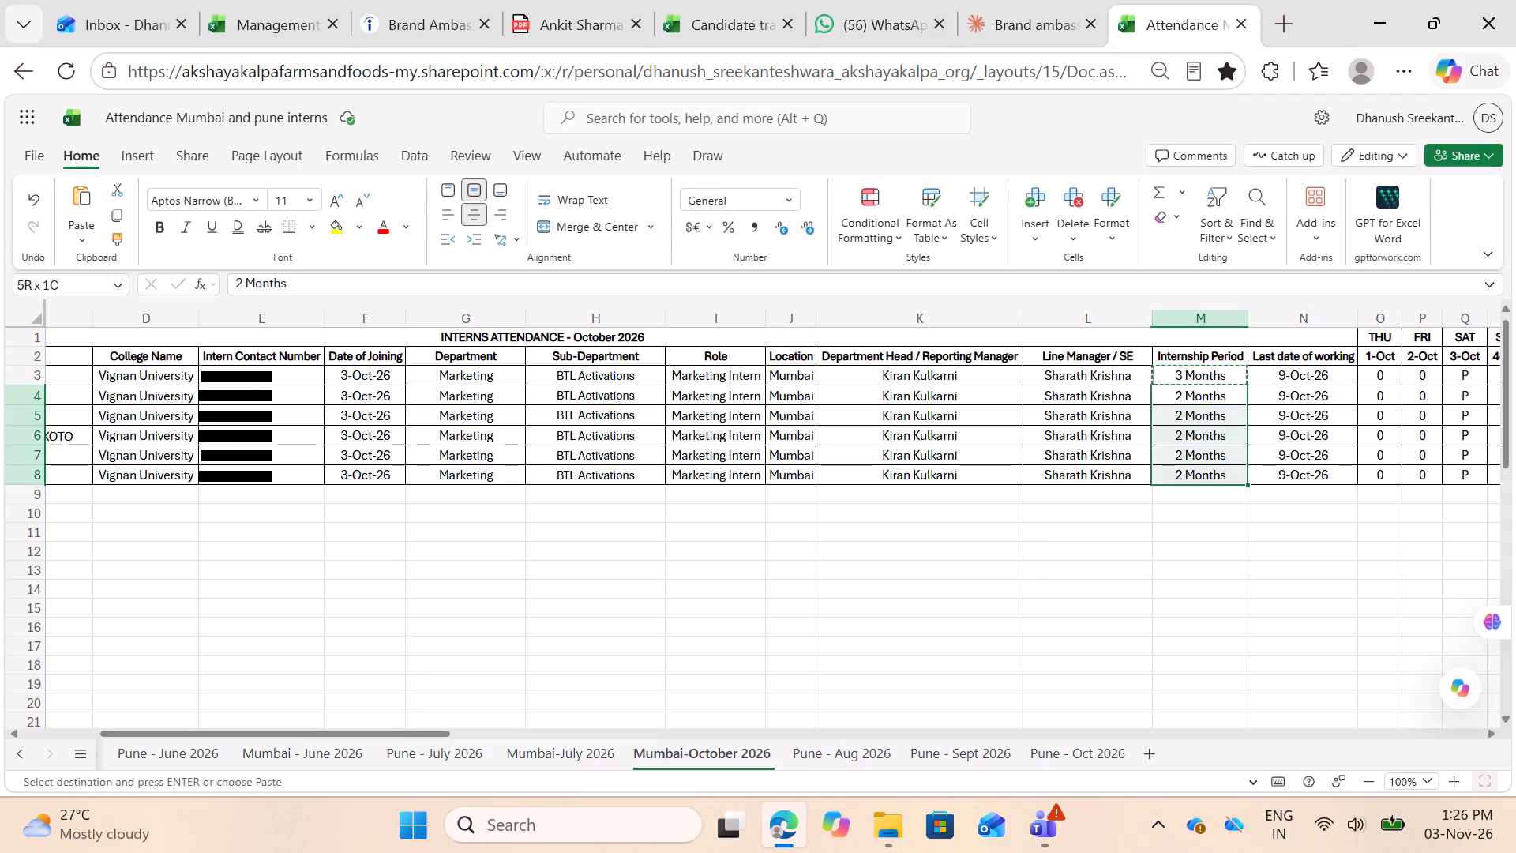
key("ctrl+v")
left_click(1192, 502)
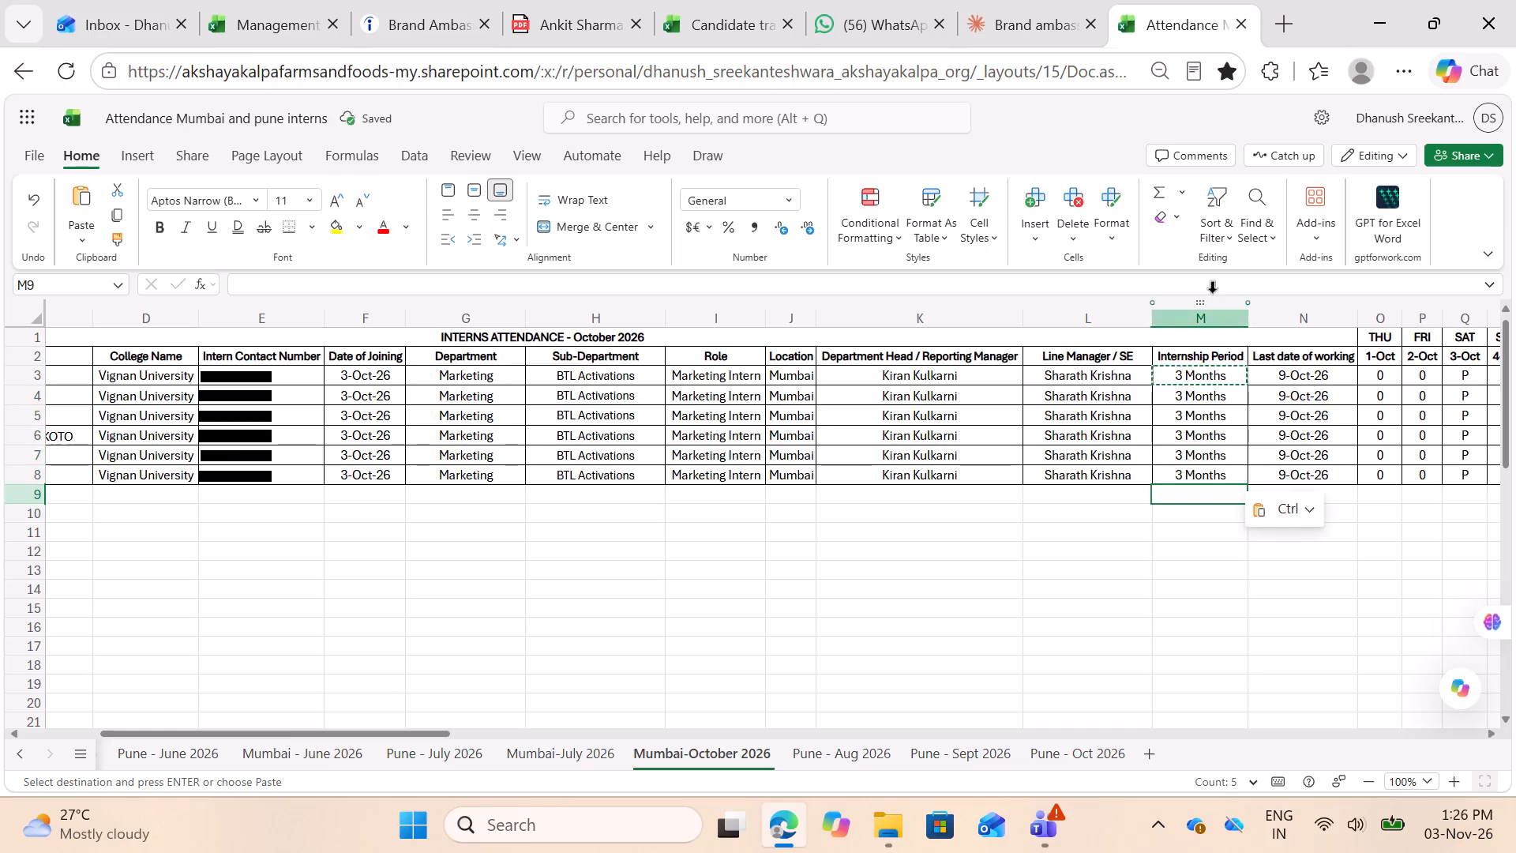
left_click(1206, 286)
left_click(1311, 525)
left_click(1322, 501)
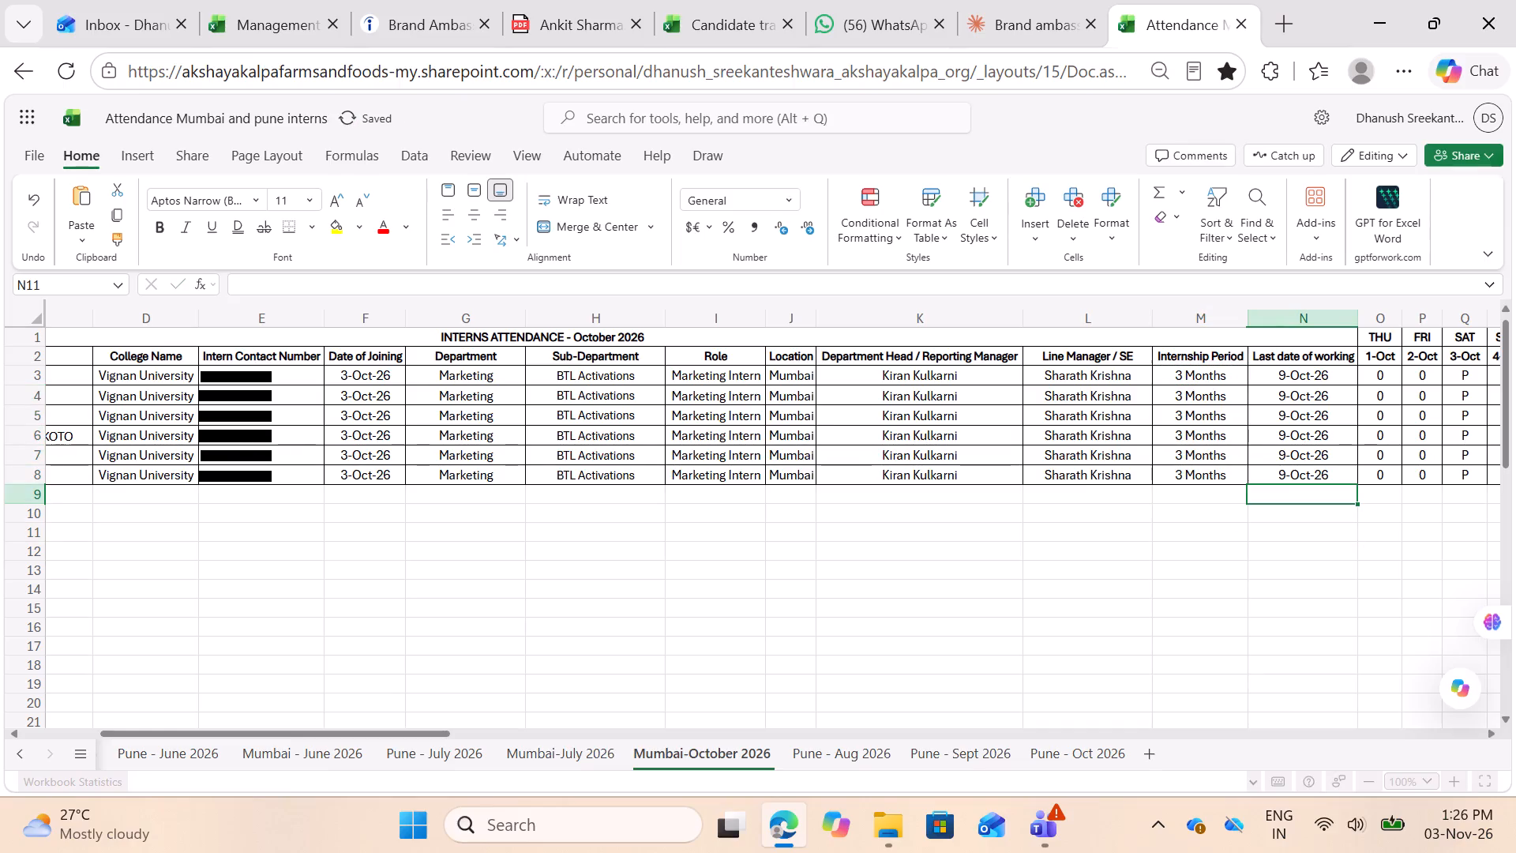
Review the Mumbai-October 2026 sheet from the intern details through the daily attendance marks to the working-days columns.
scroll(1030, 630, "right", 7)
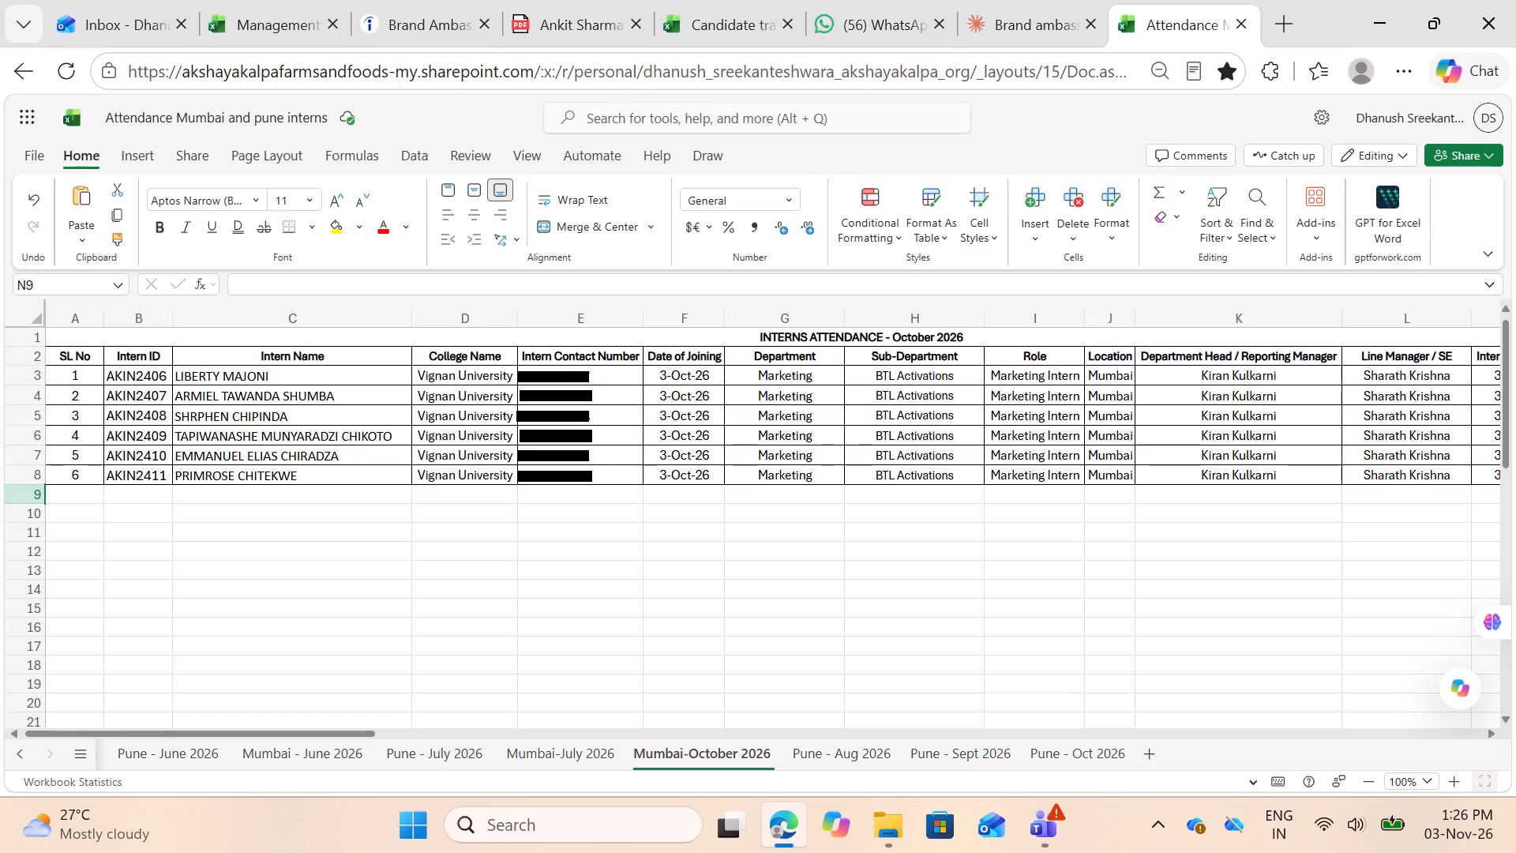
scroll(1143, 553, "left", 4)
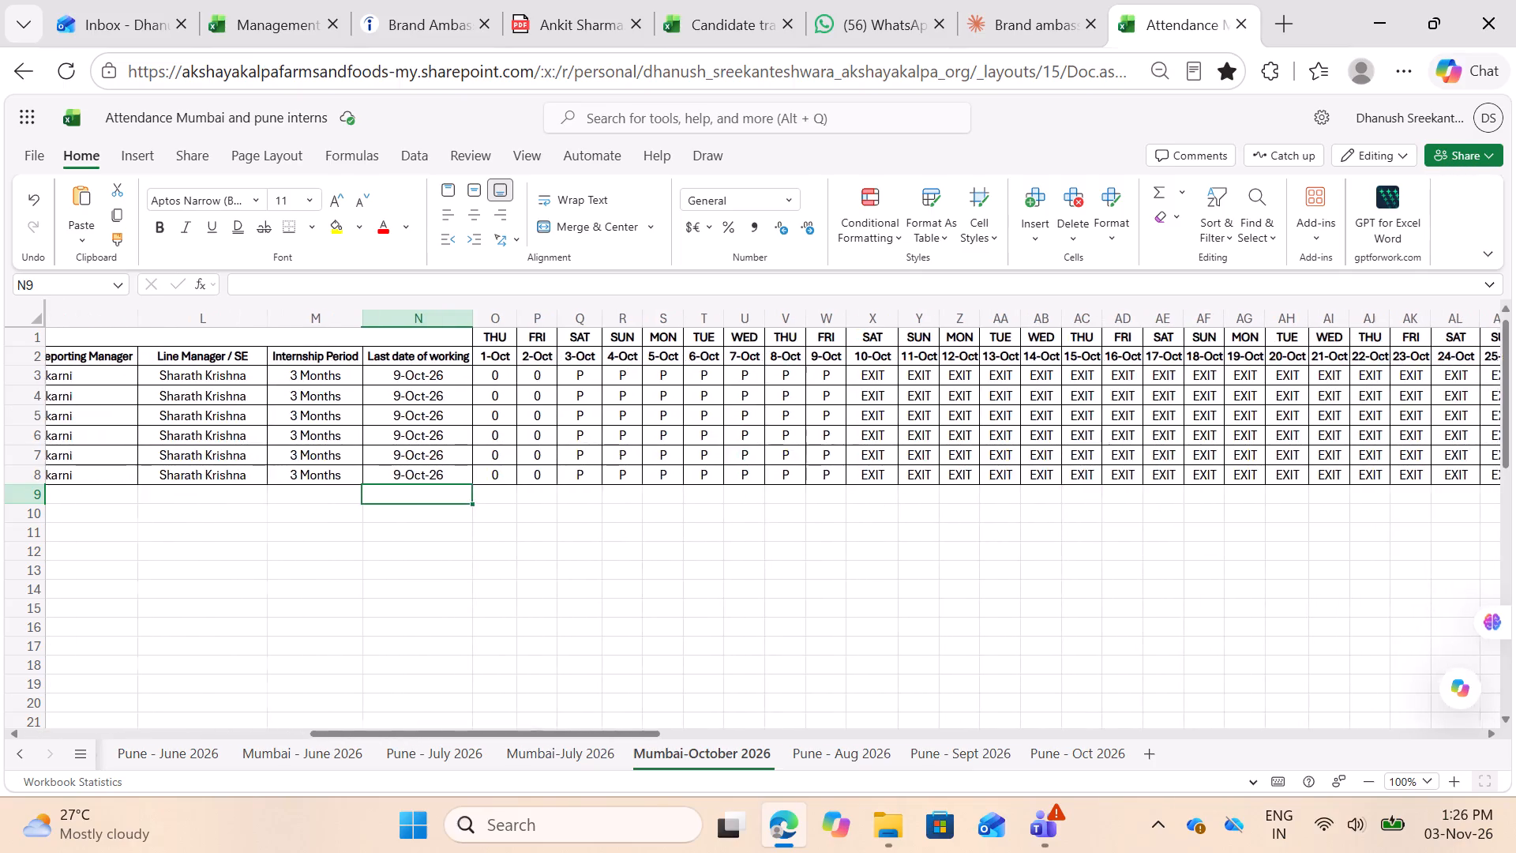
scroll(1143, 553, "left", 3)
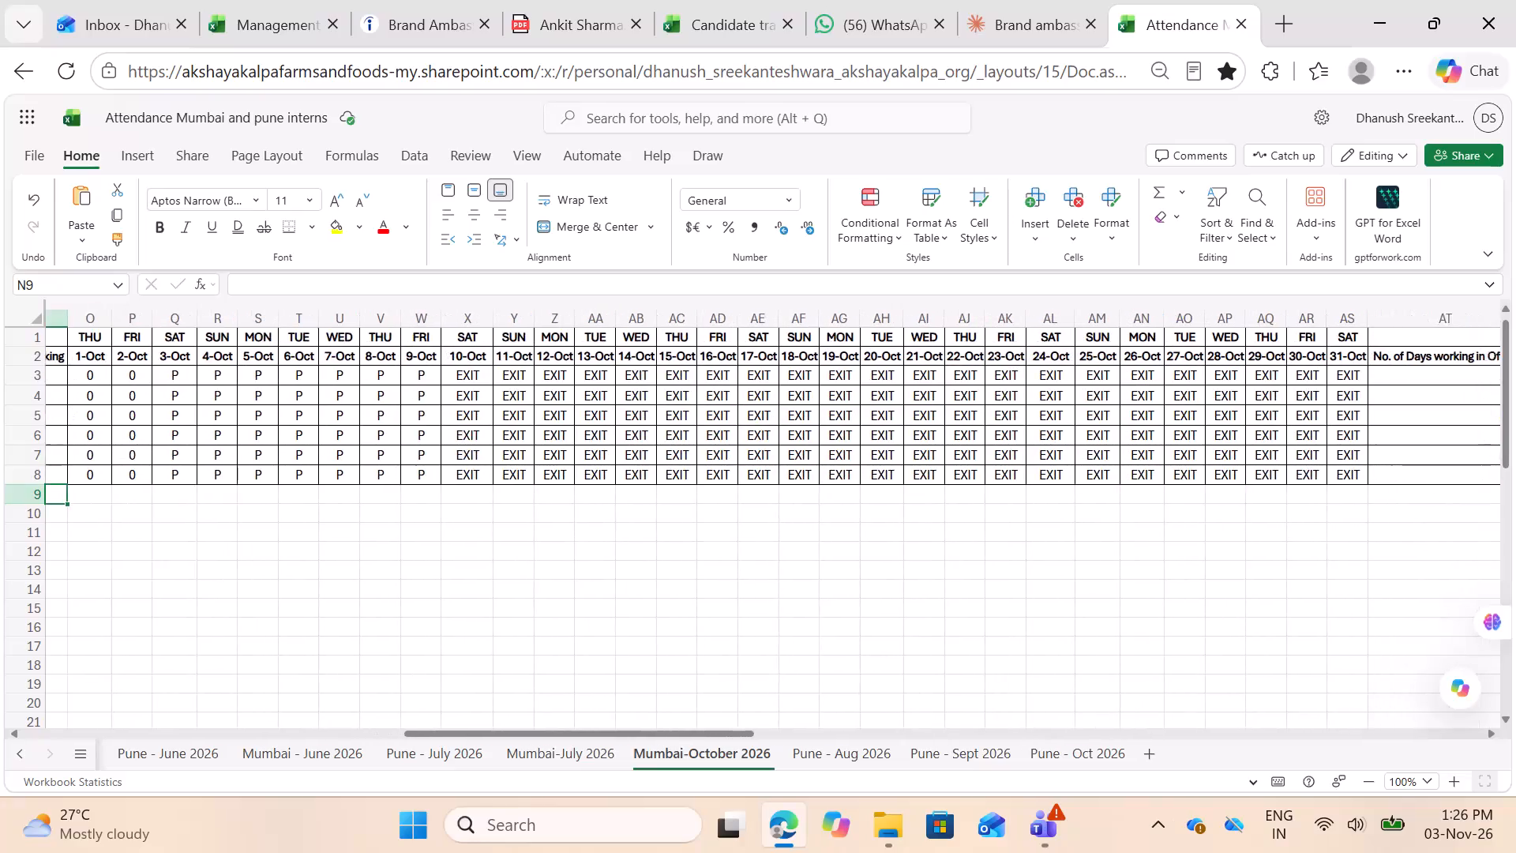
scroll(1143, 553, "left", 2)
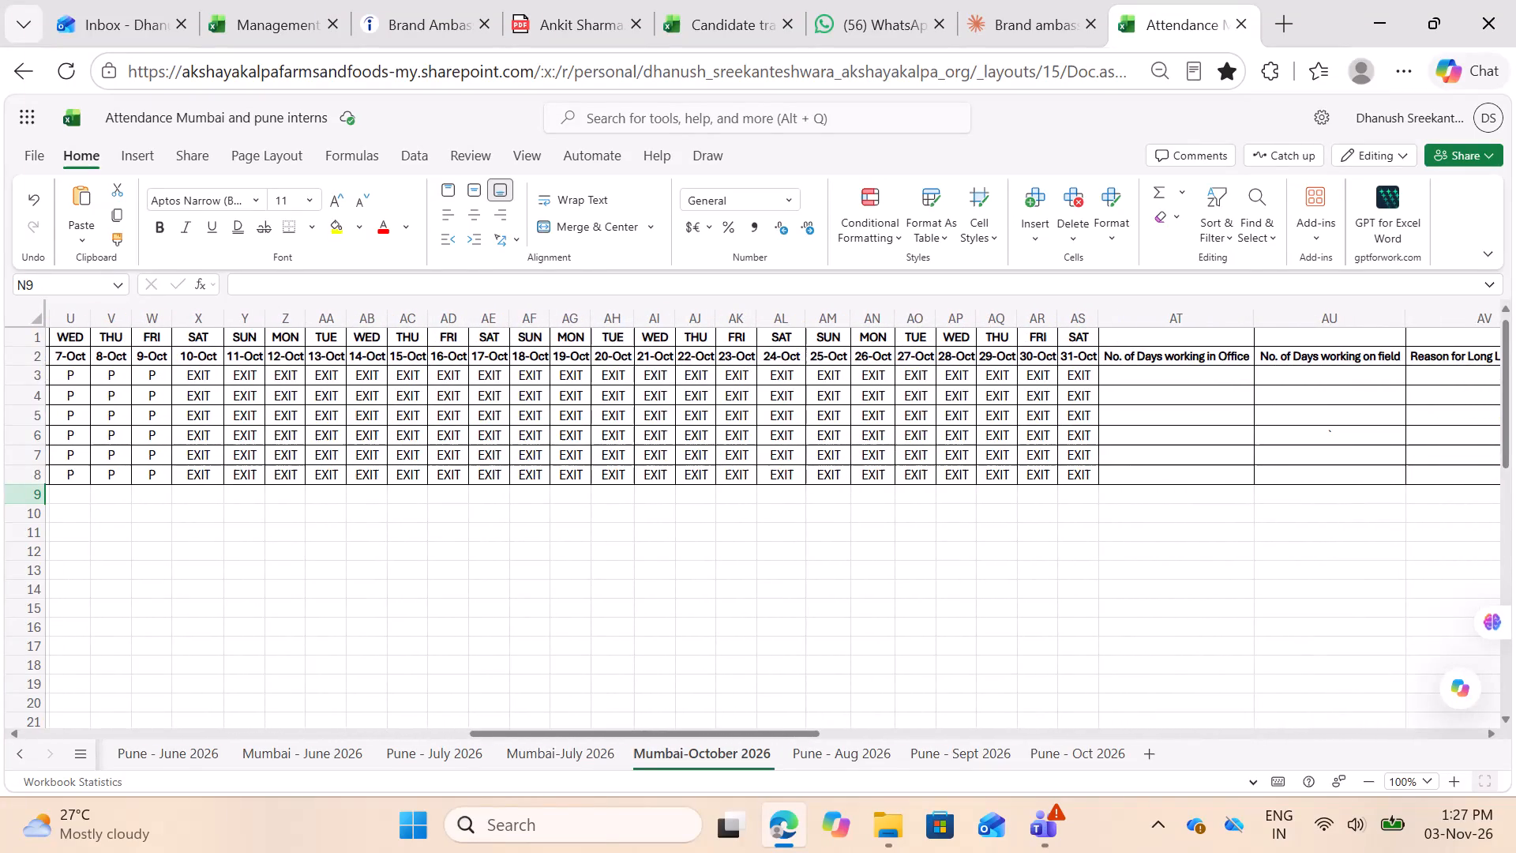
scroll(1209, 494, "left", 1)
scroll(1209, 494, "right", 8)
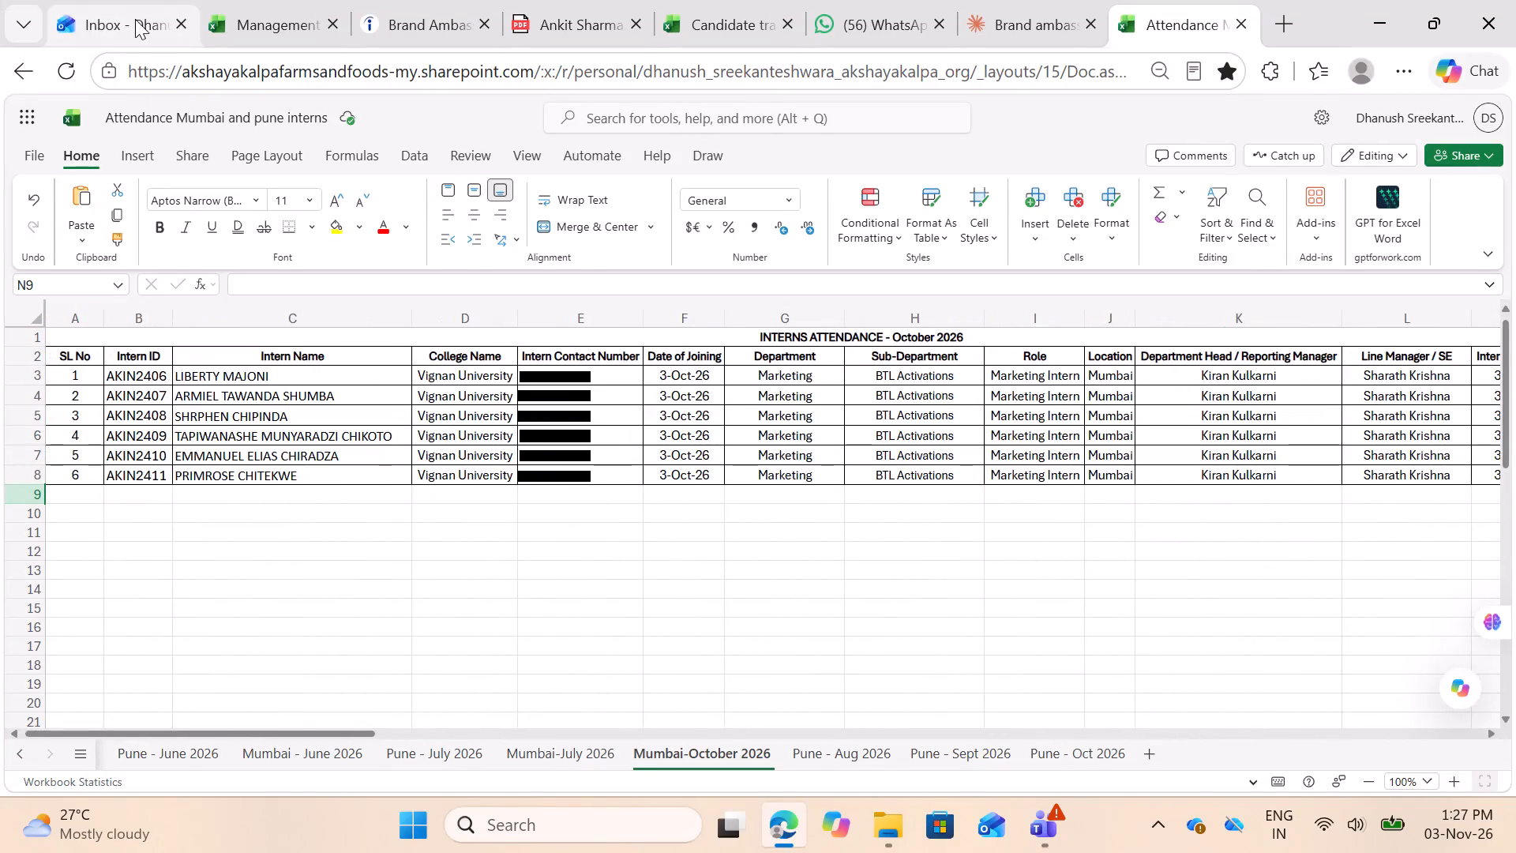
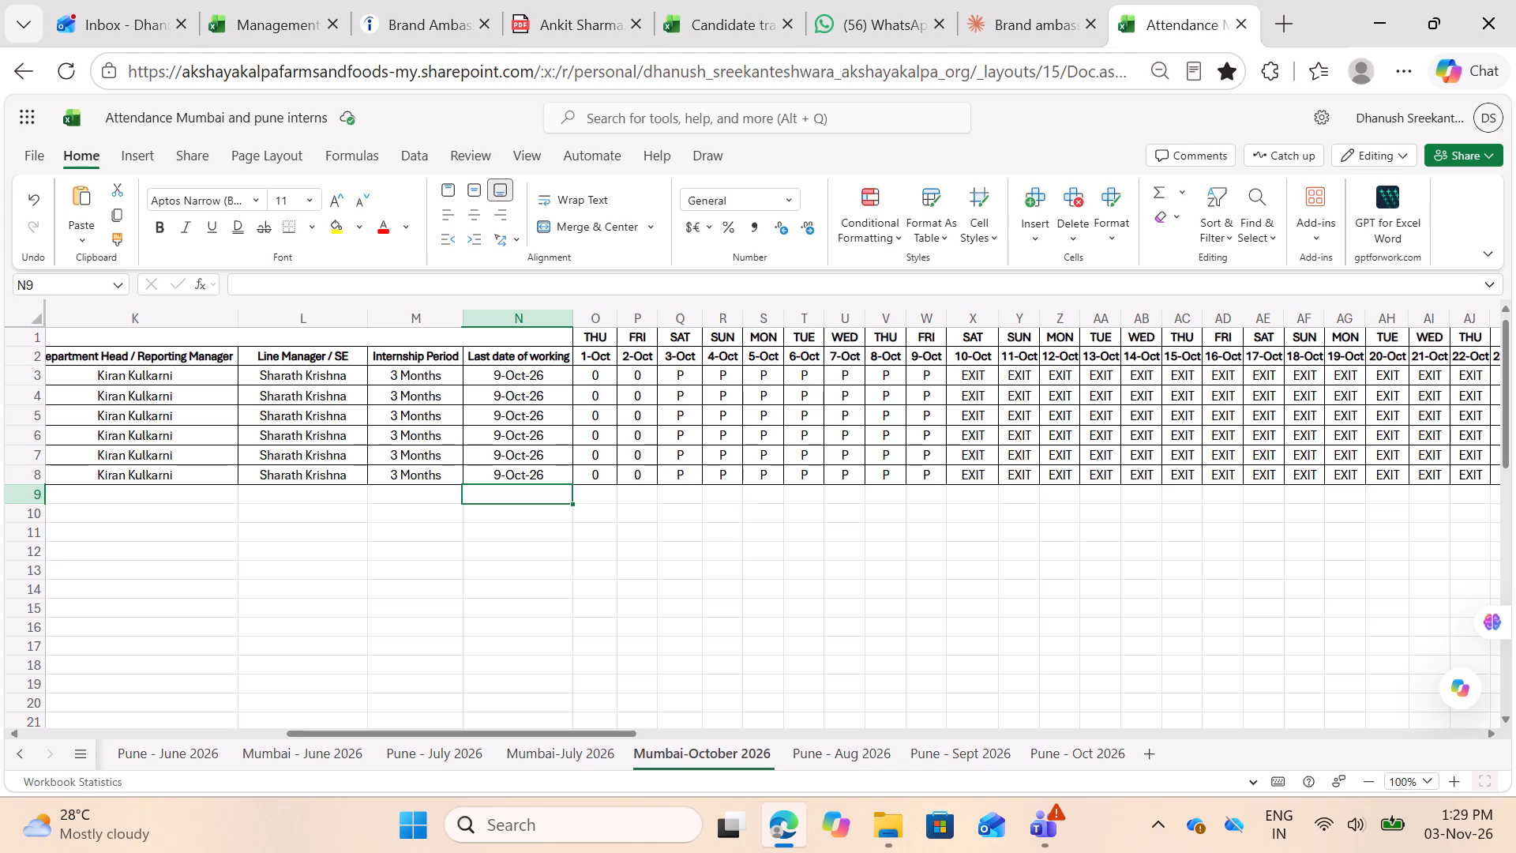
scroll(817, 497, "left", 5)
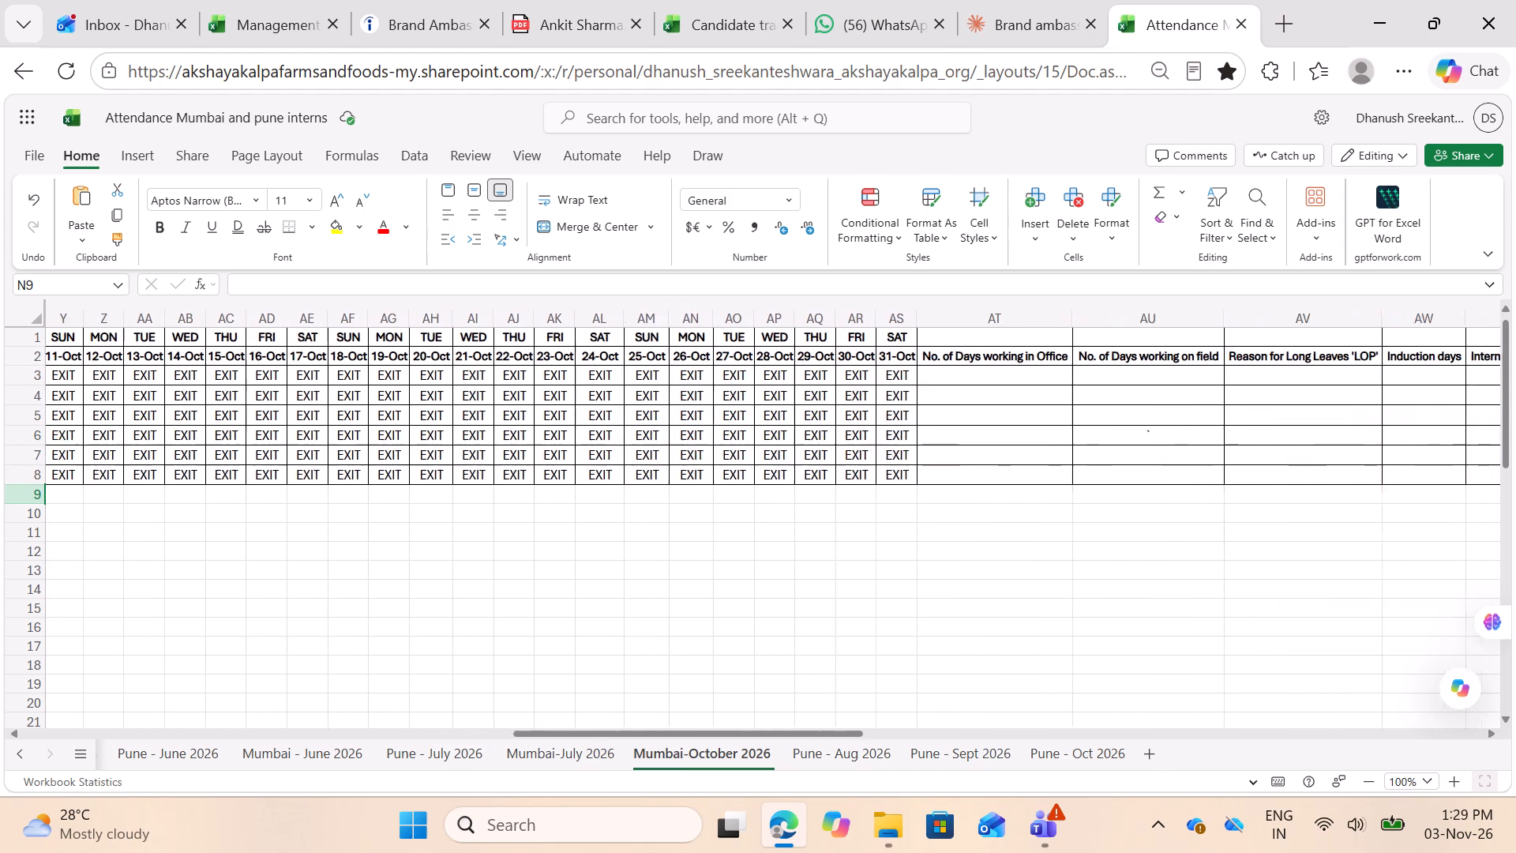
scroll(817, 497, "left", 2)
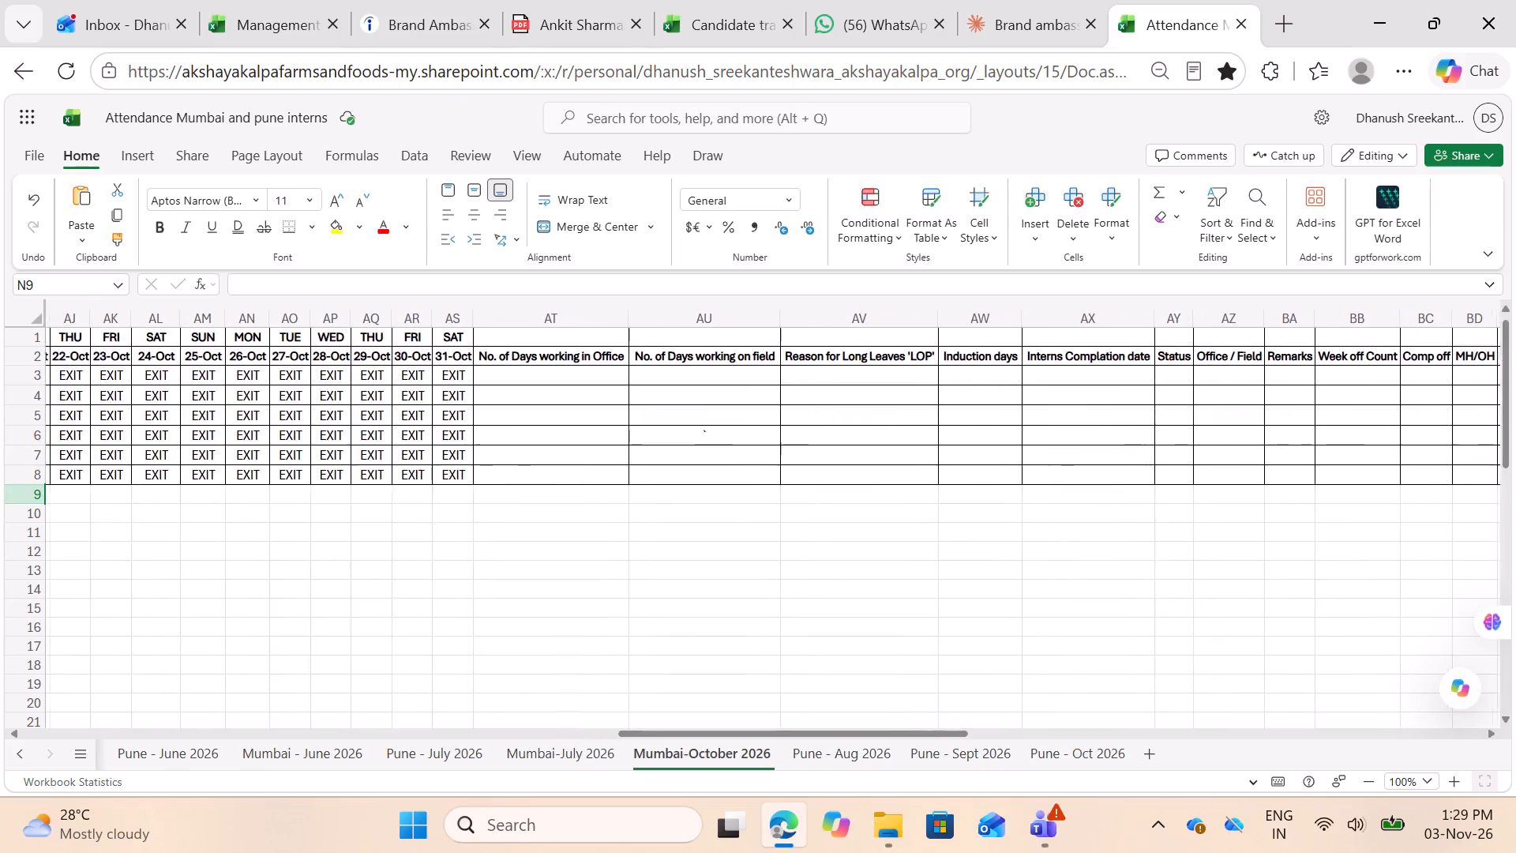
scroll(817, 497, "left", 3)
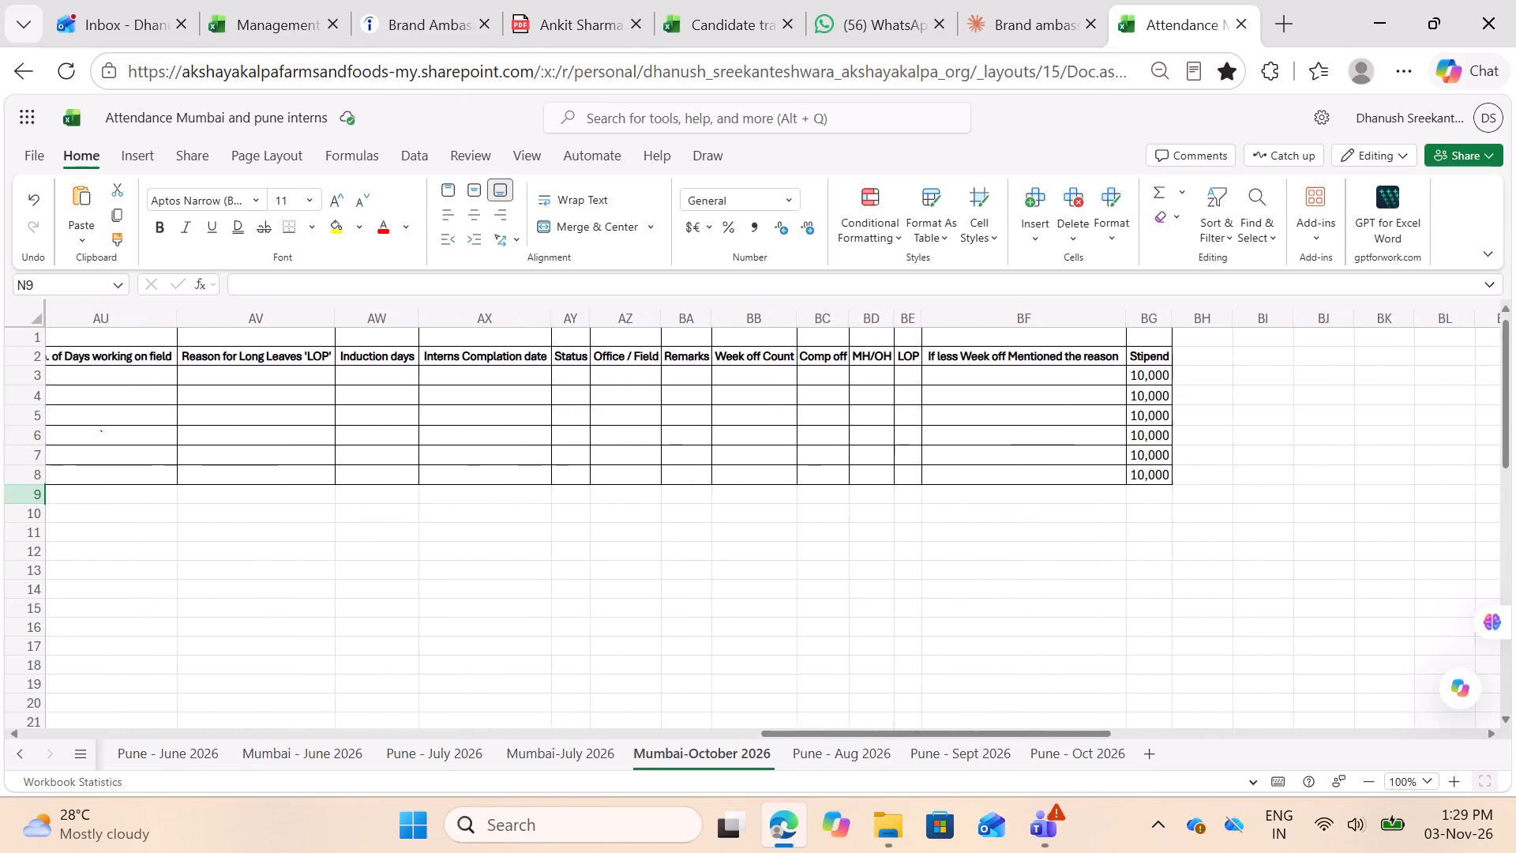
scroll(817, 497, "right", 5)
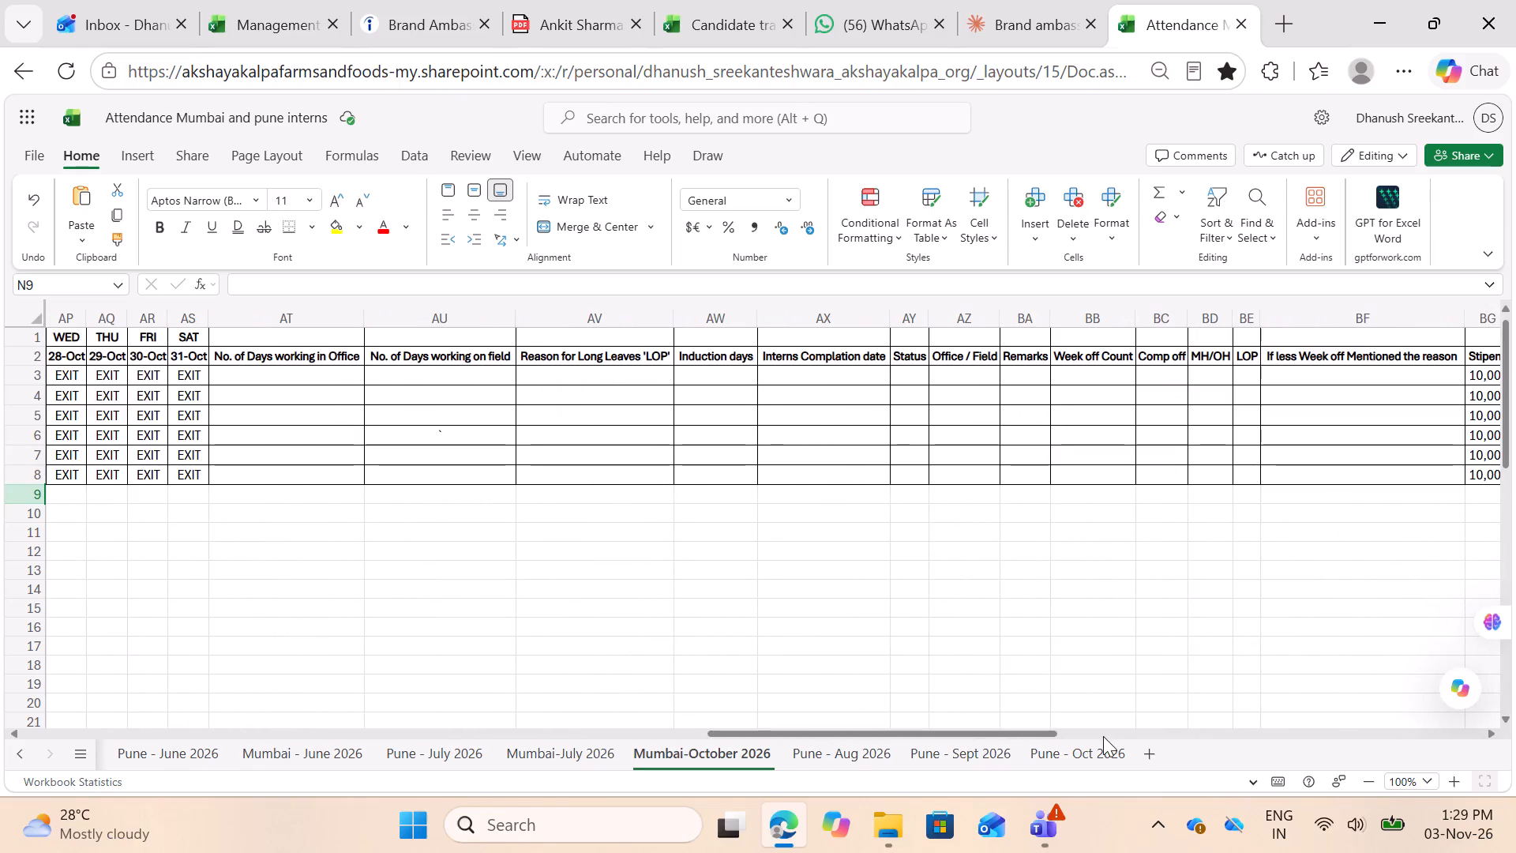
Examine the Pune - Oct 2026 sheet's closing columns, attendance marks and last working dates as a reference, and return to the Mumbai-October 2026 sheet.
left_click(1086, 750)
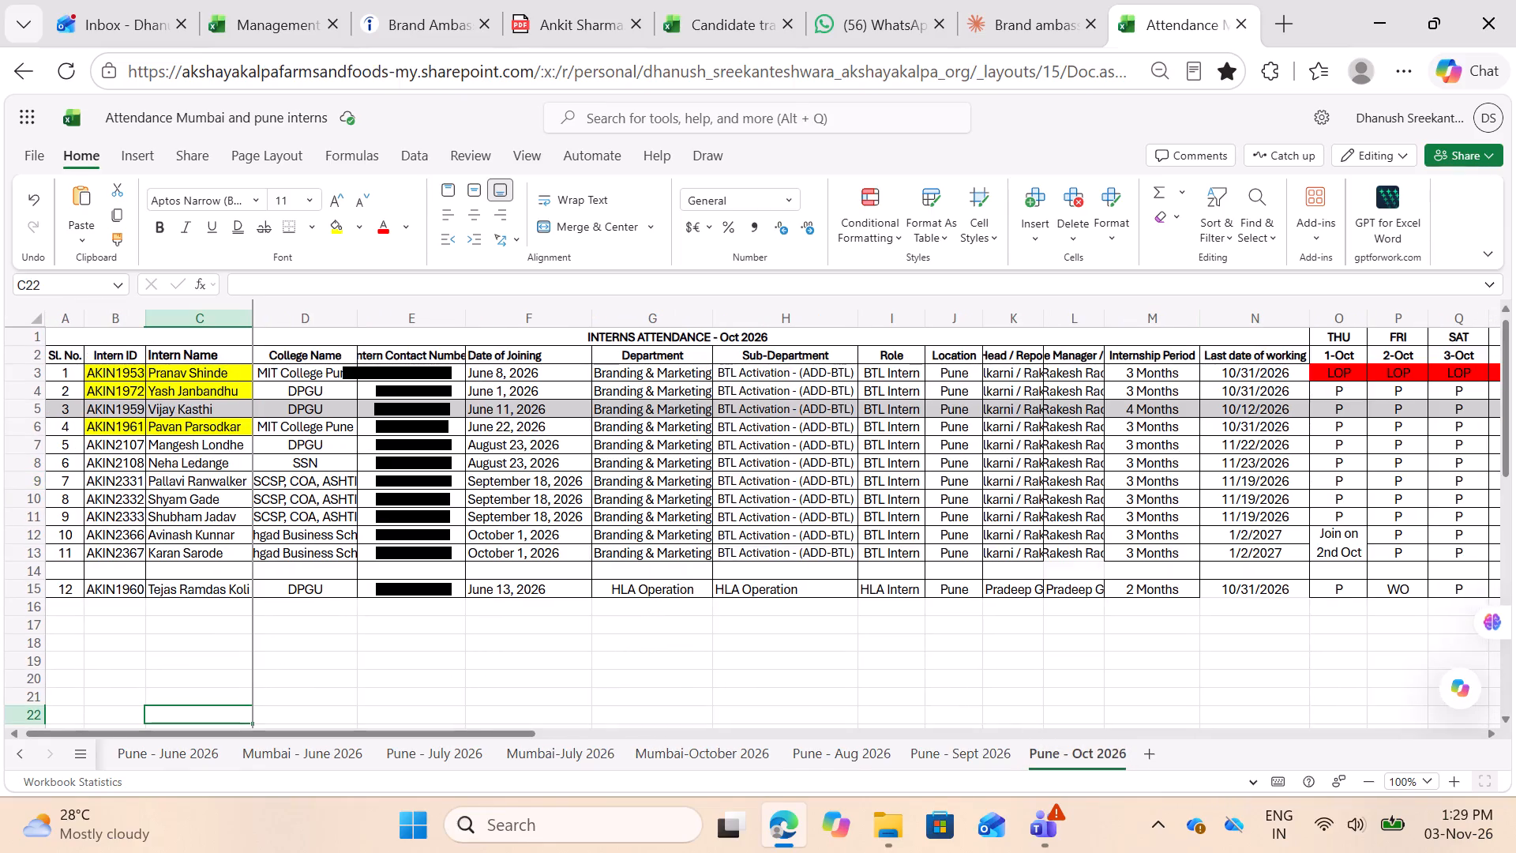
scroll(1234, 532, "left", 5)
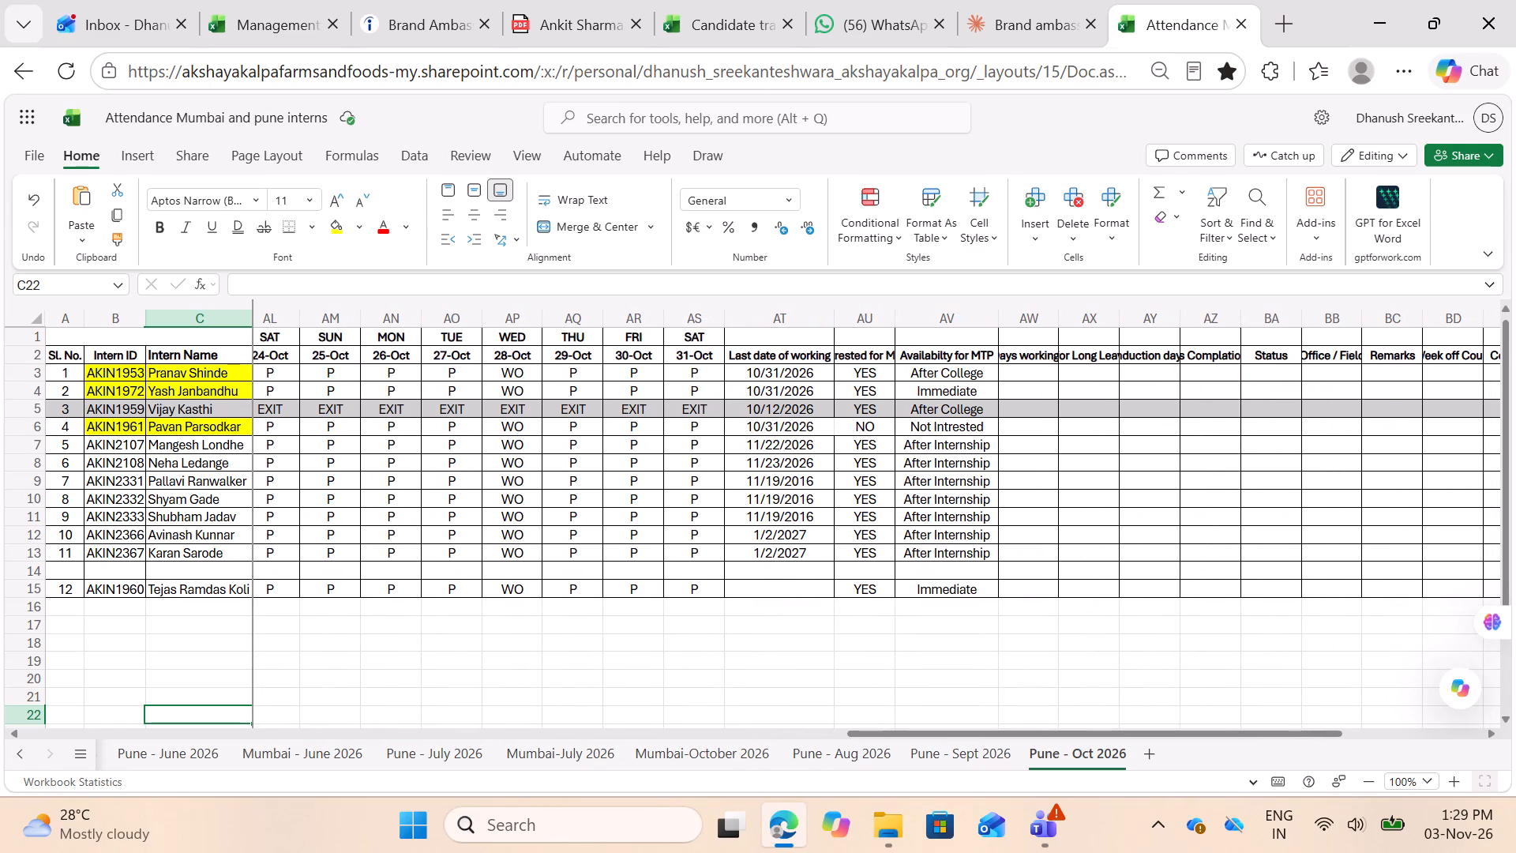
scroll(1234, 532, "left", 2)
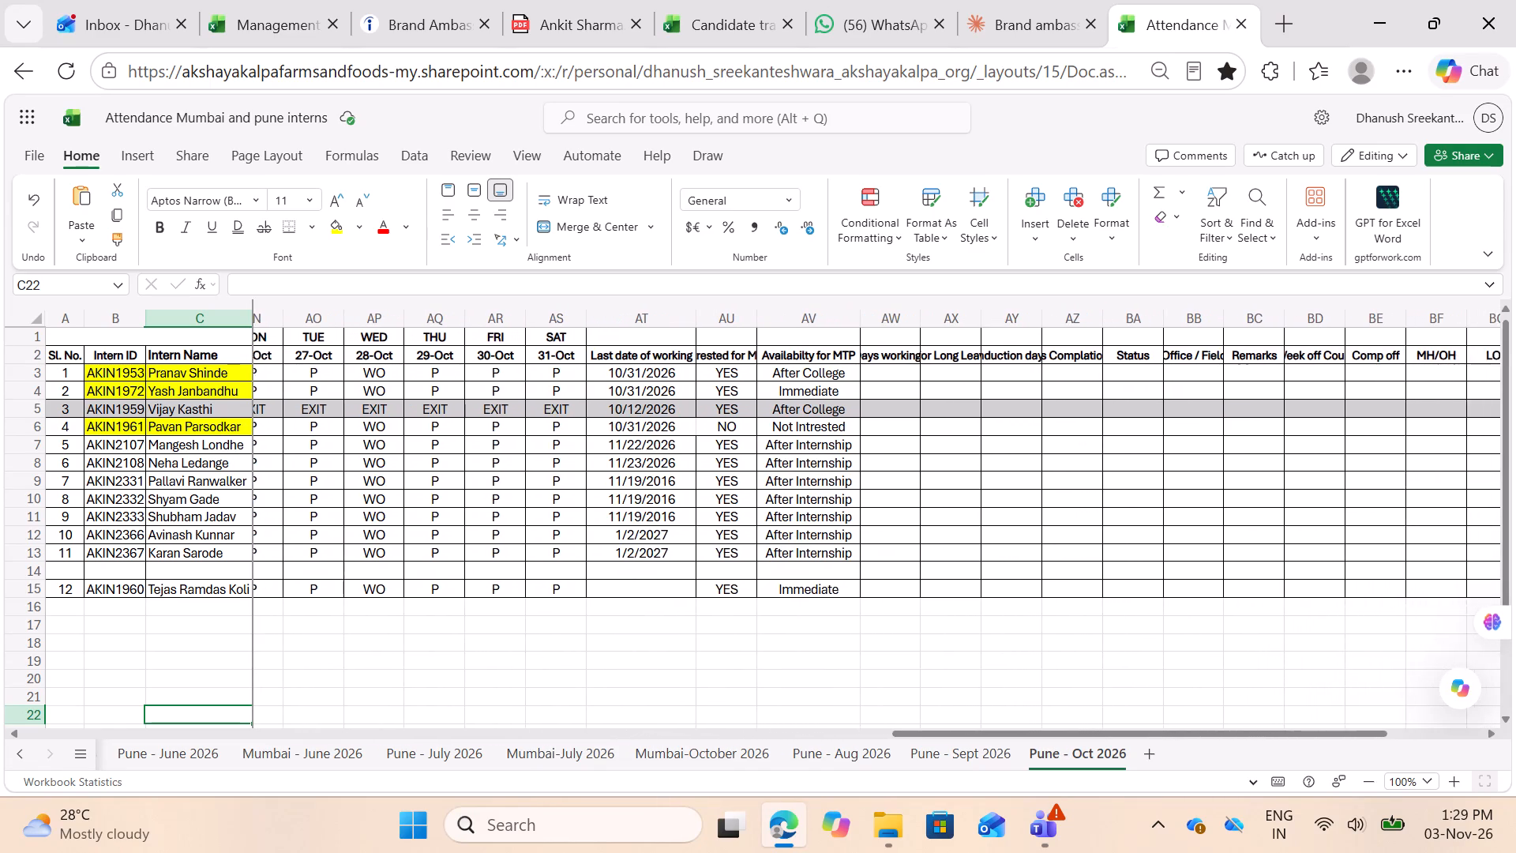
scroll(1234, 532, "left", 2)
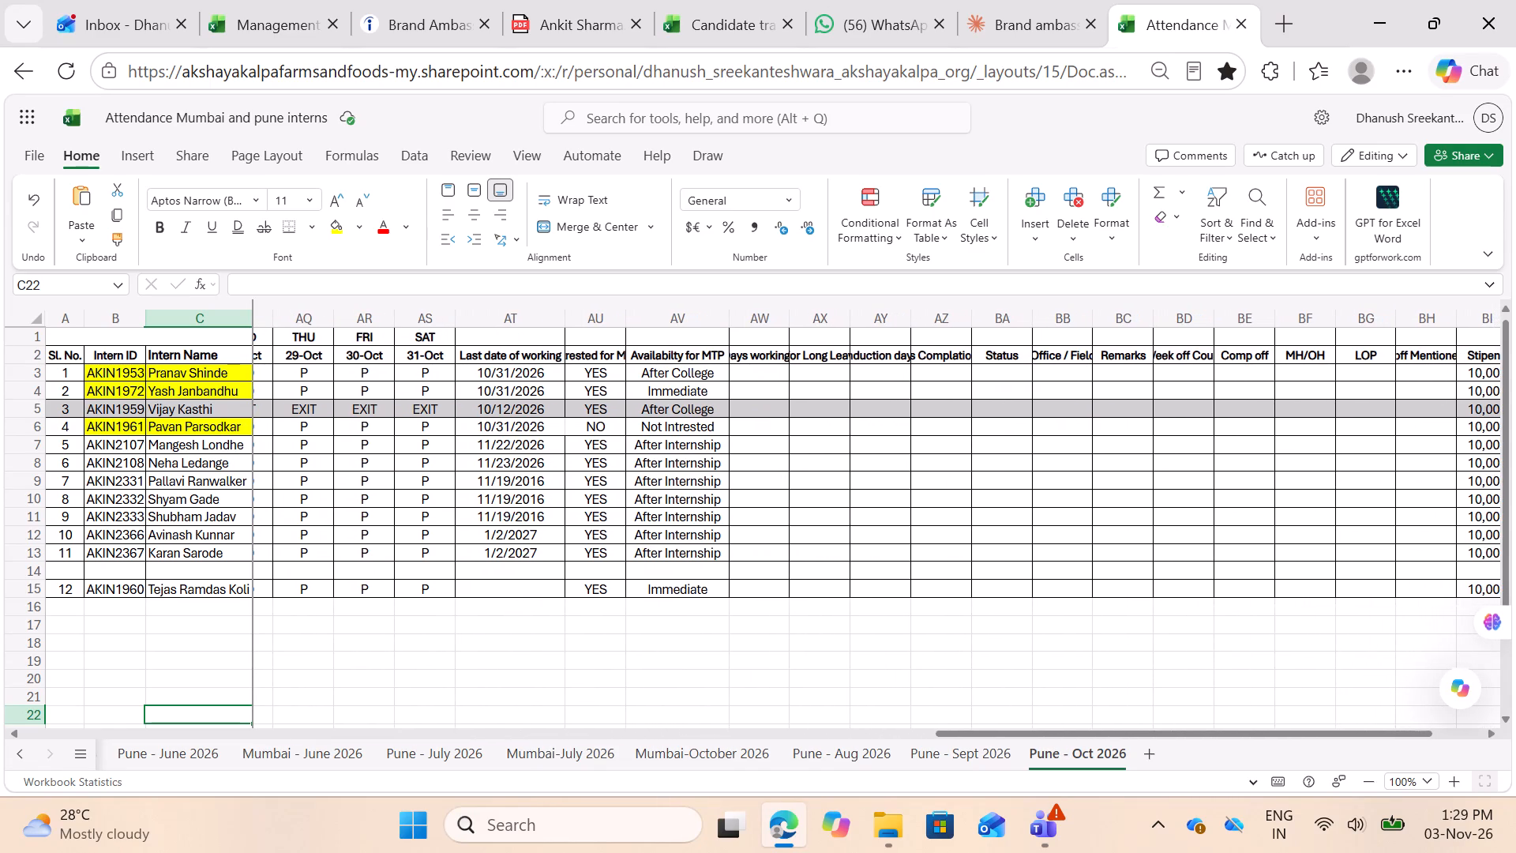
scroll(1234, 532, "left", 1)
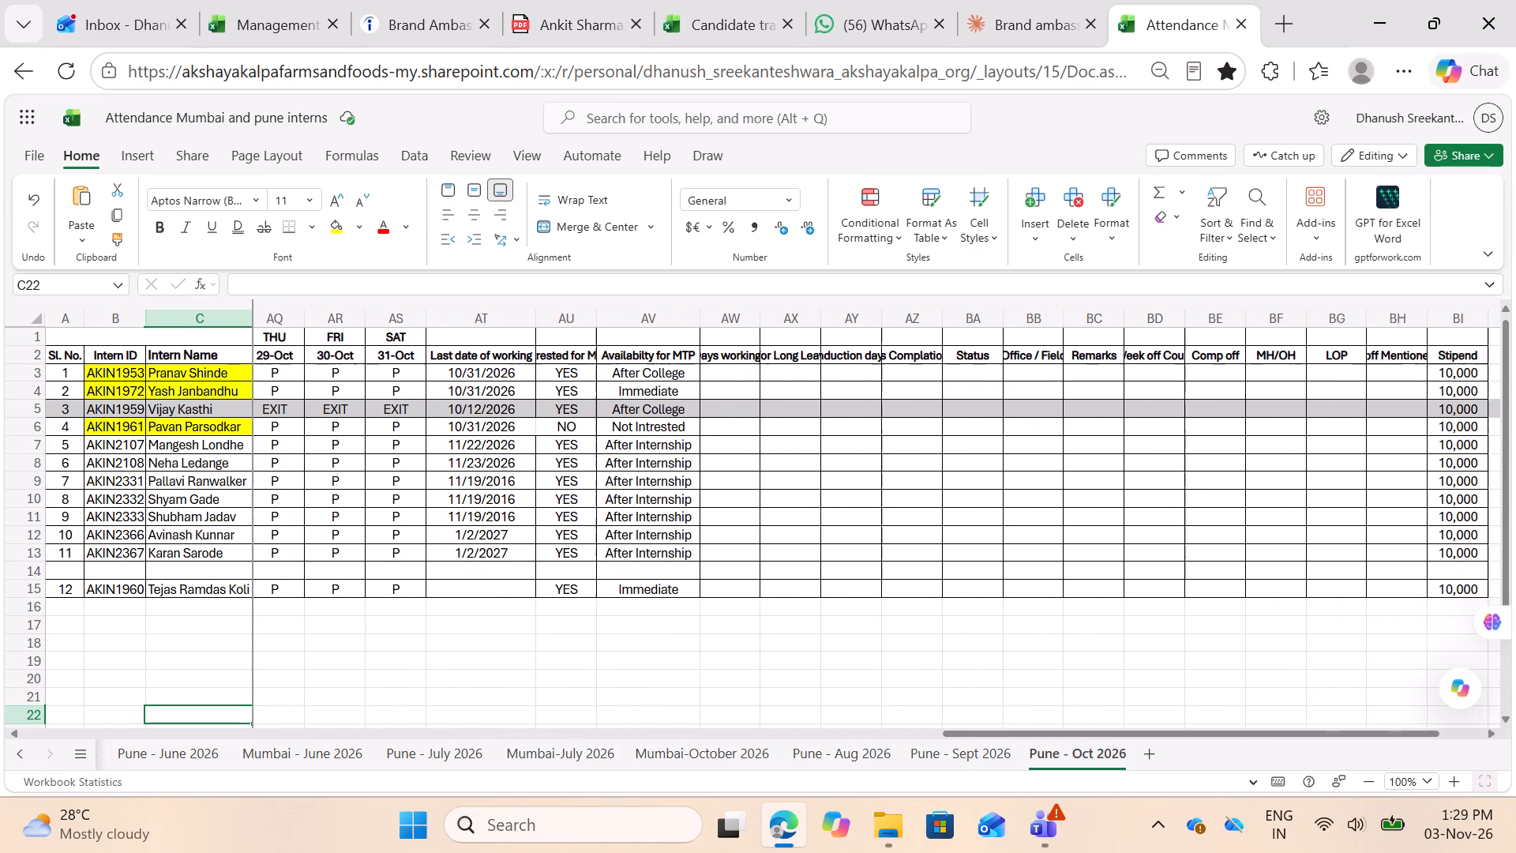
scroll(1234, 532, "left", 1)
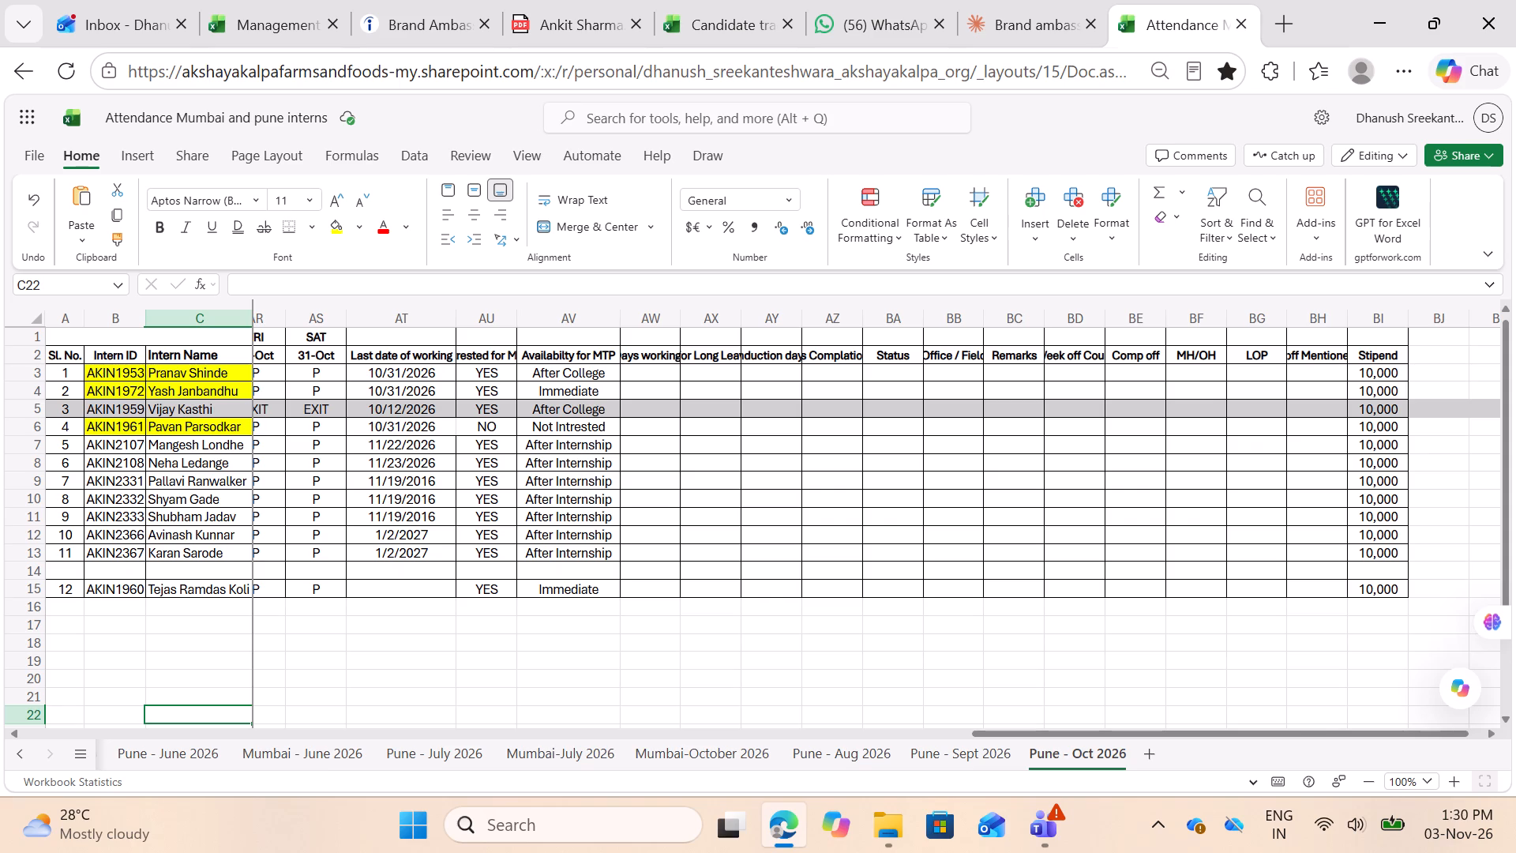
scroll(1234, 532, "right", 3)
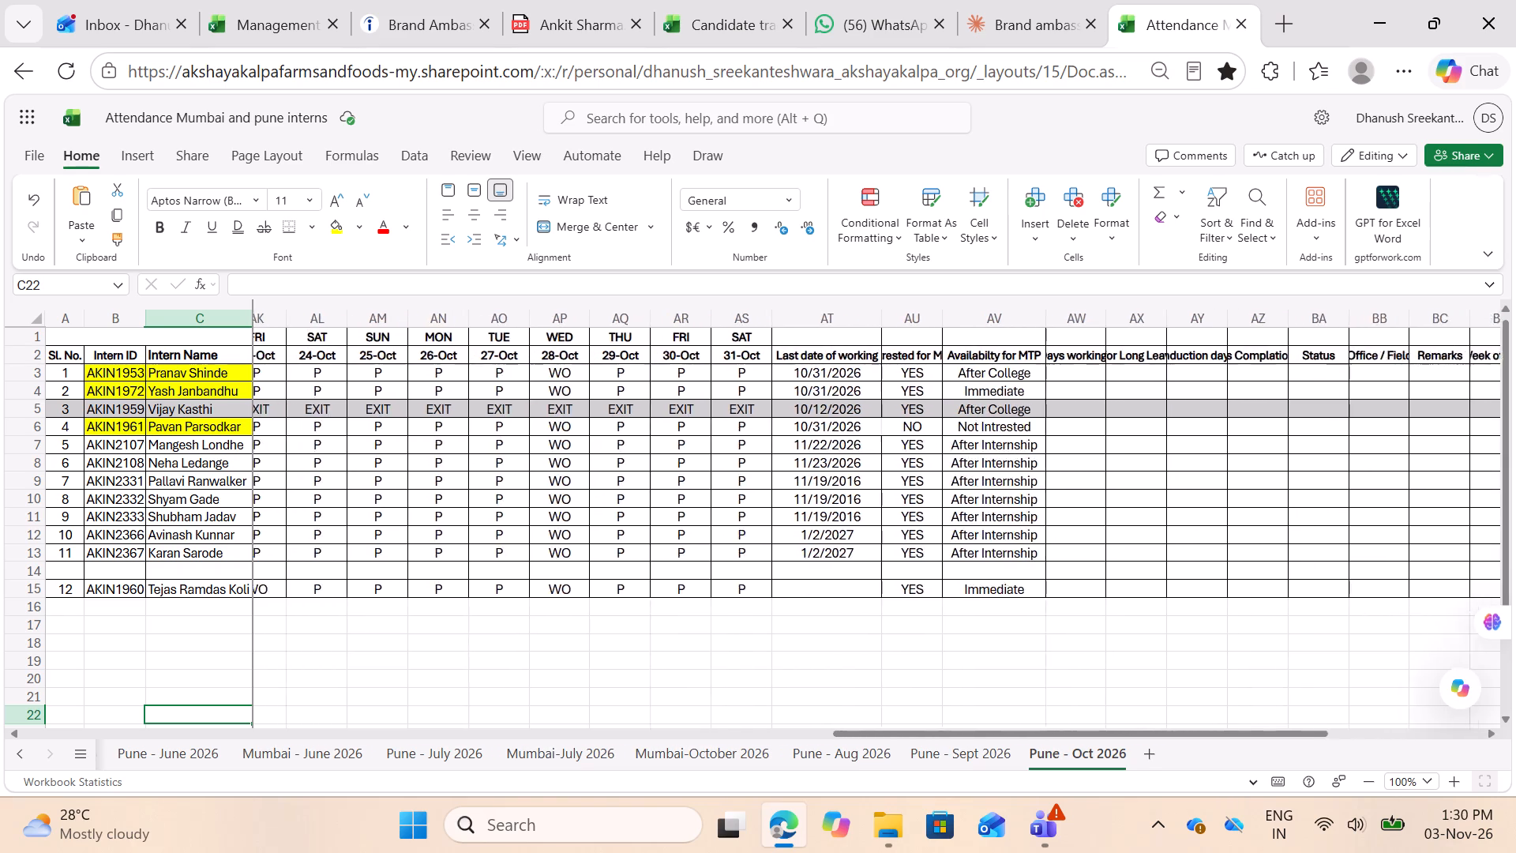
scroll(1234, 532, "right", 6)
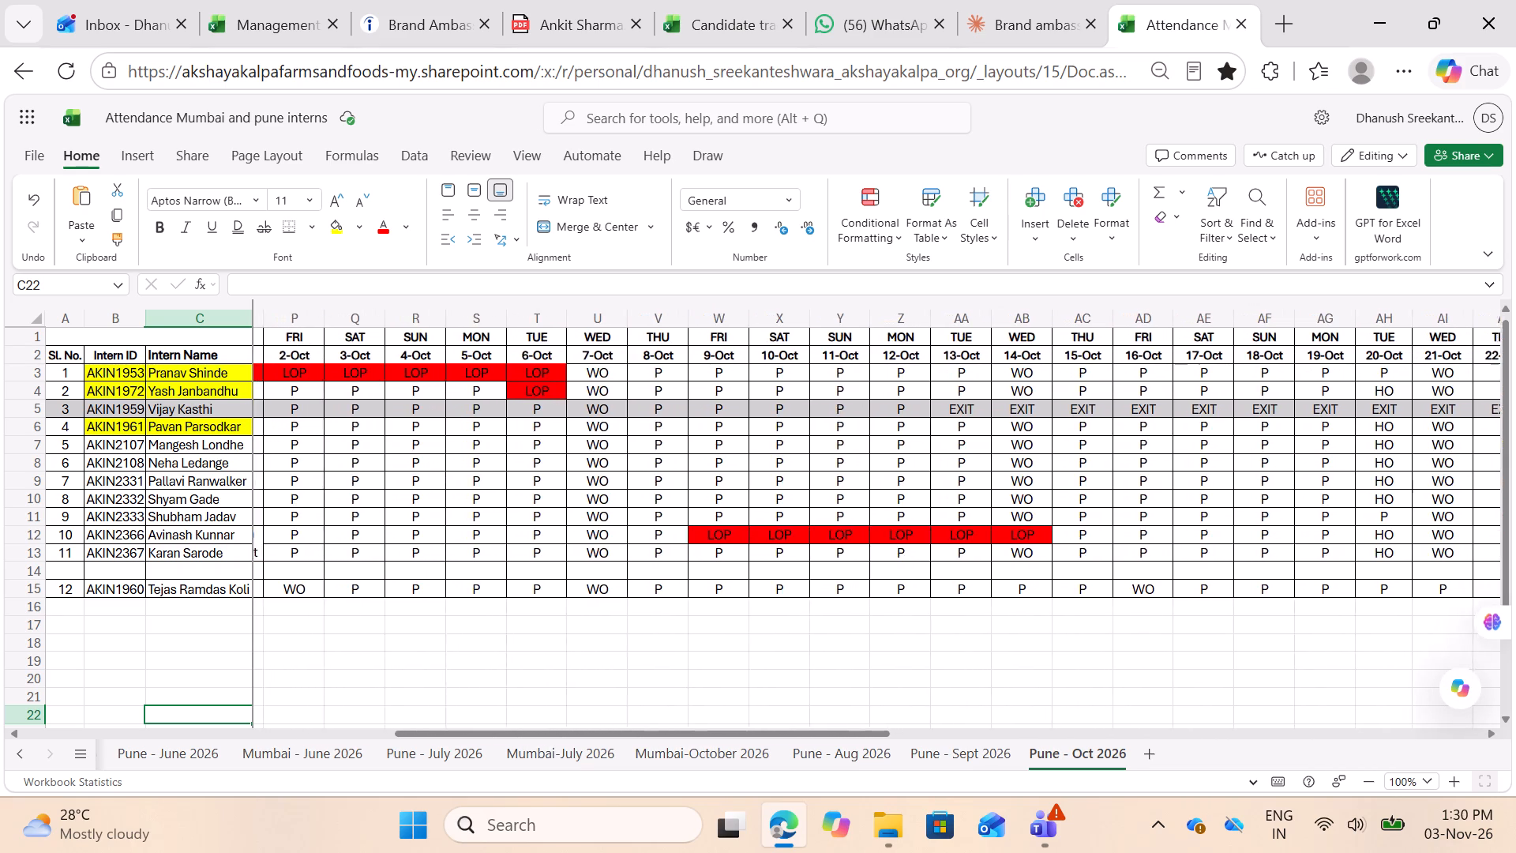
scroll(1234, 532, "right", 4)
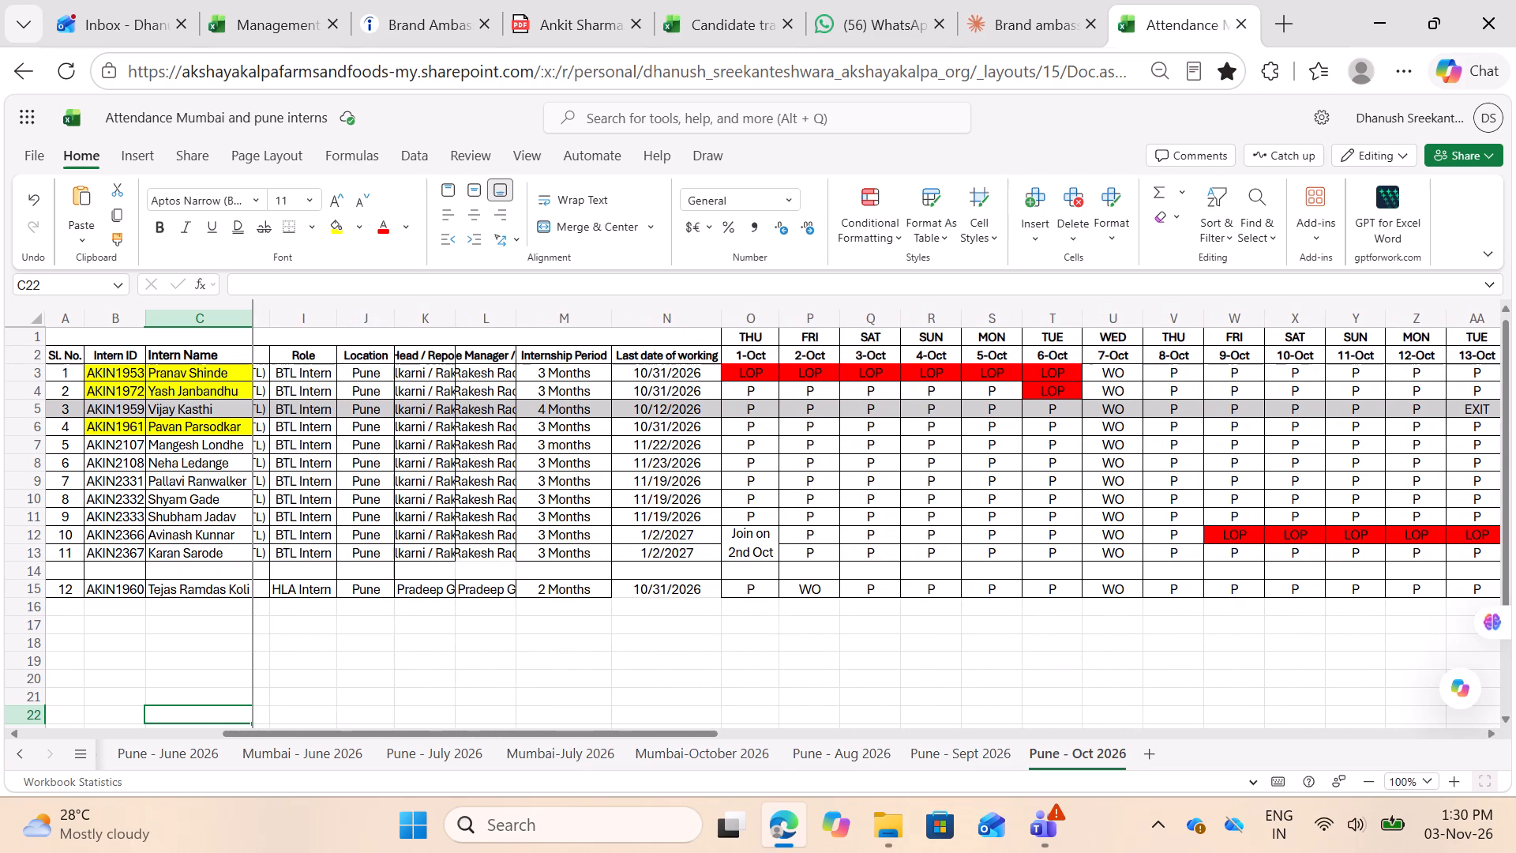
left_click(706, 757)
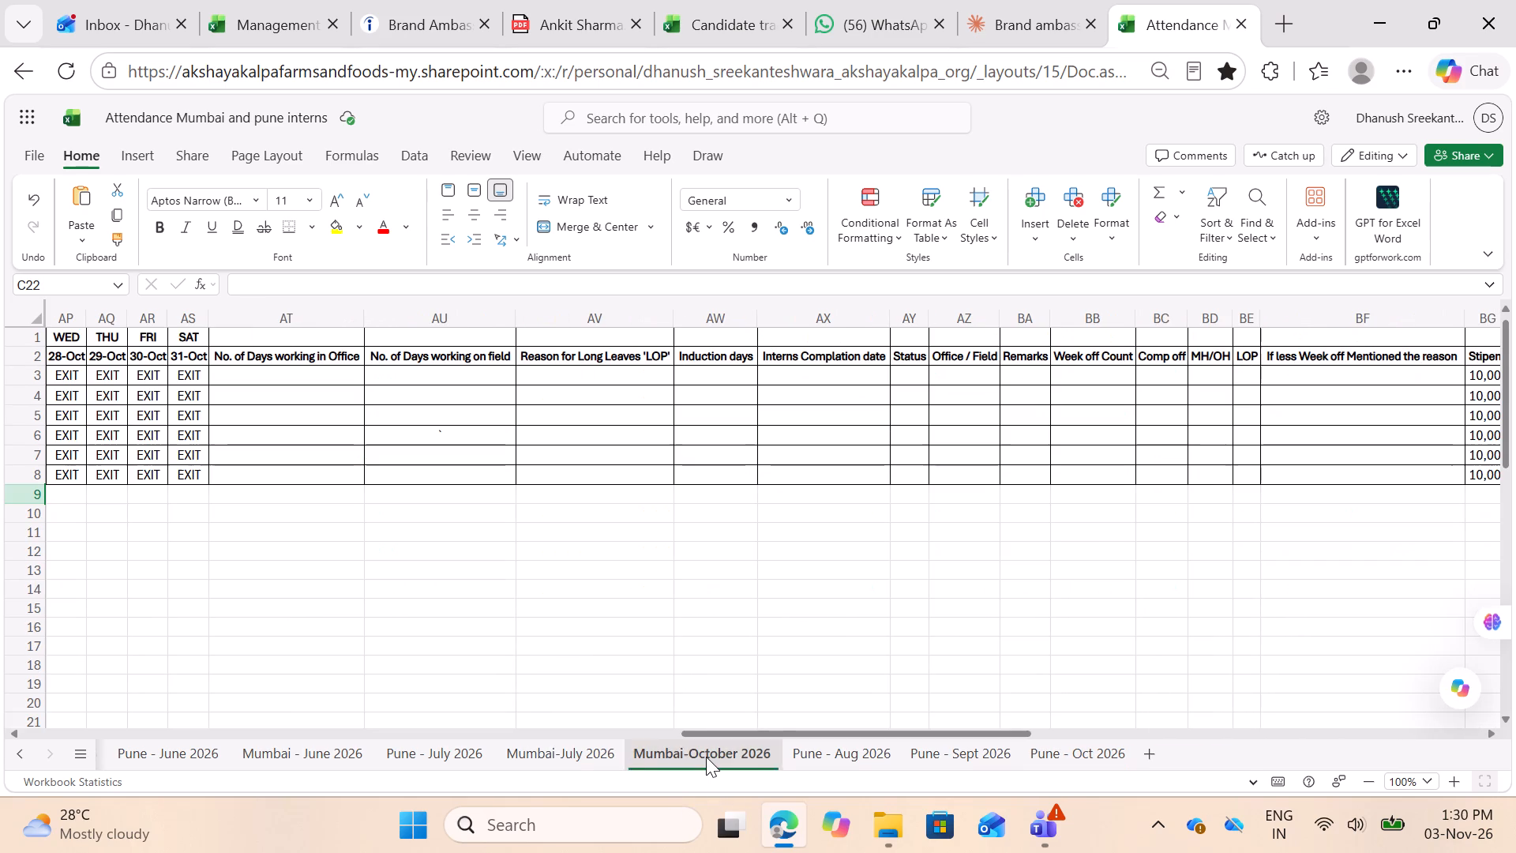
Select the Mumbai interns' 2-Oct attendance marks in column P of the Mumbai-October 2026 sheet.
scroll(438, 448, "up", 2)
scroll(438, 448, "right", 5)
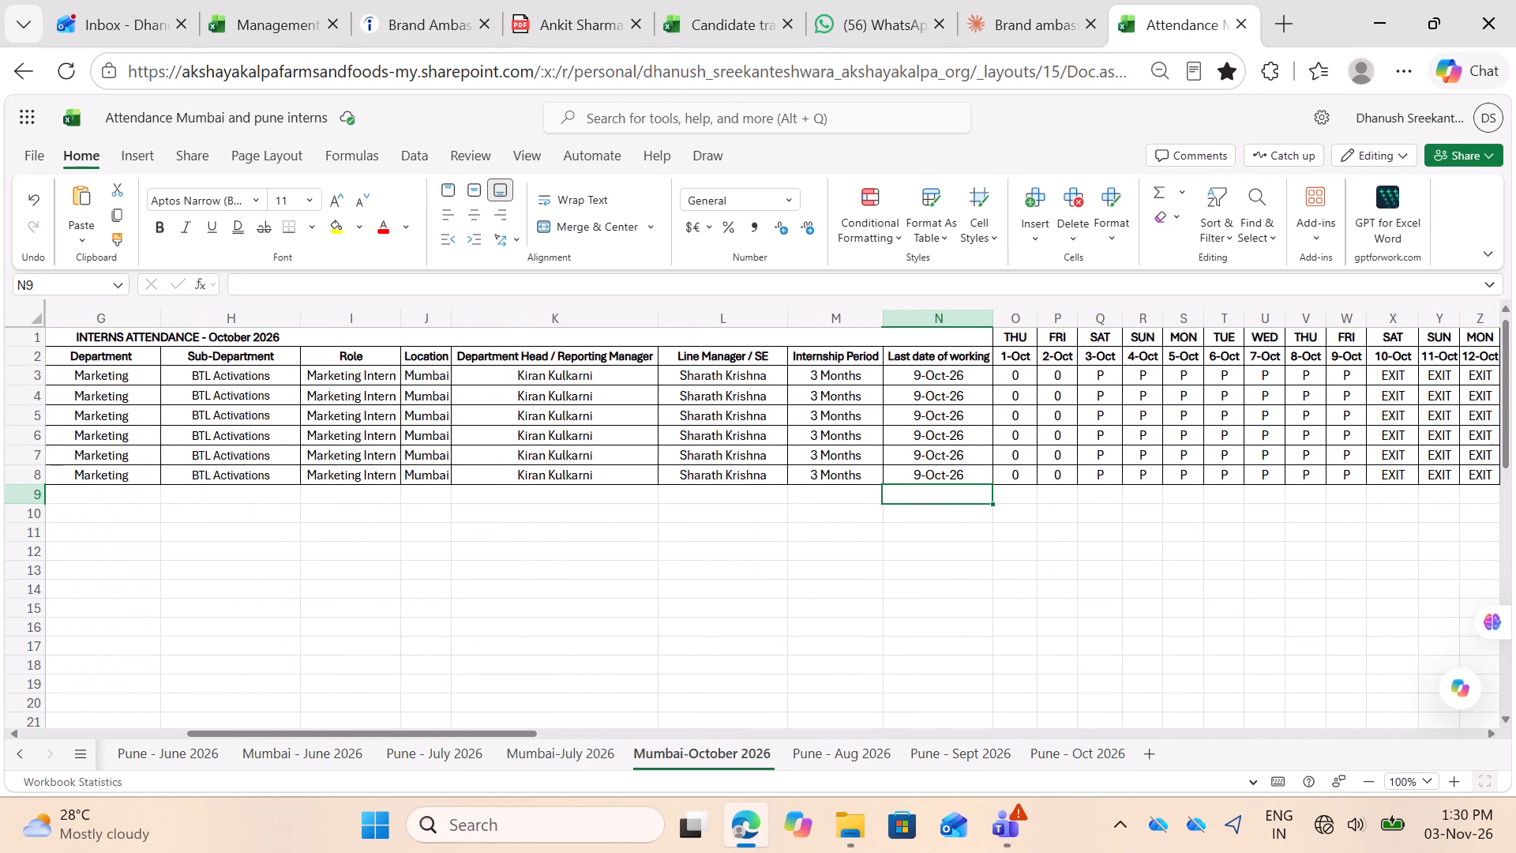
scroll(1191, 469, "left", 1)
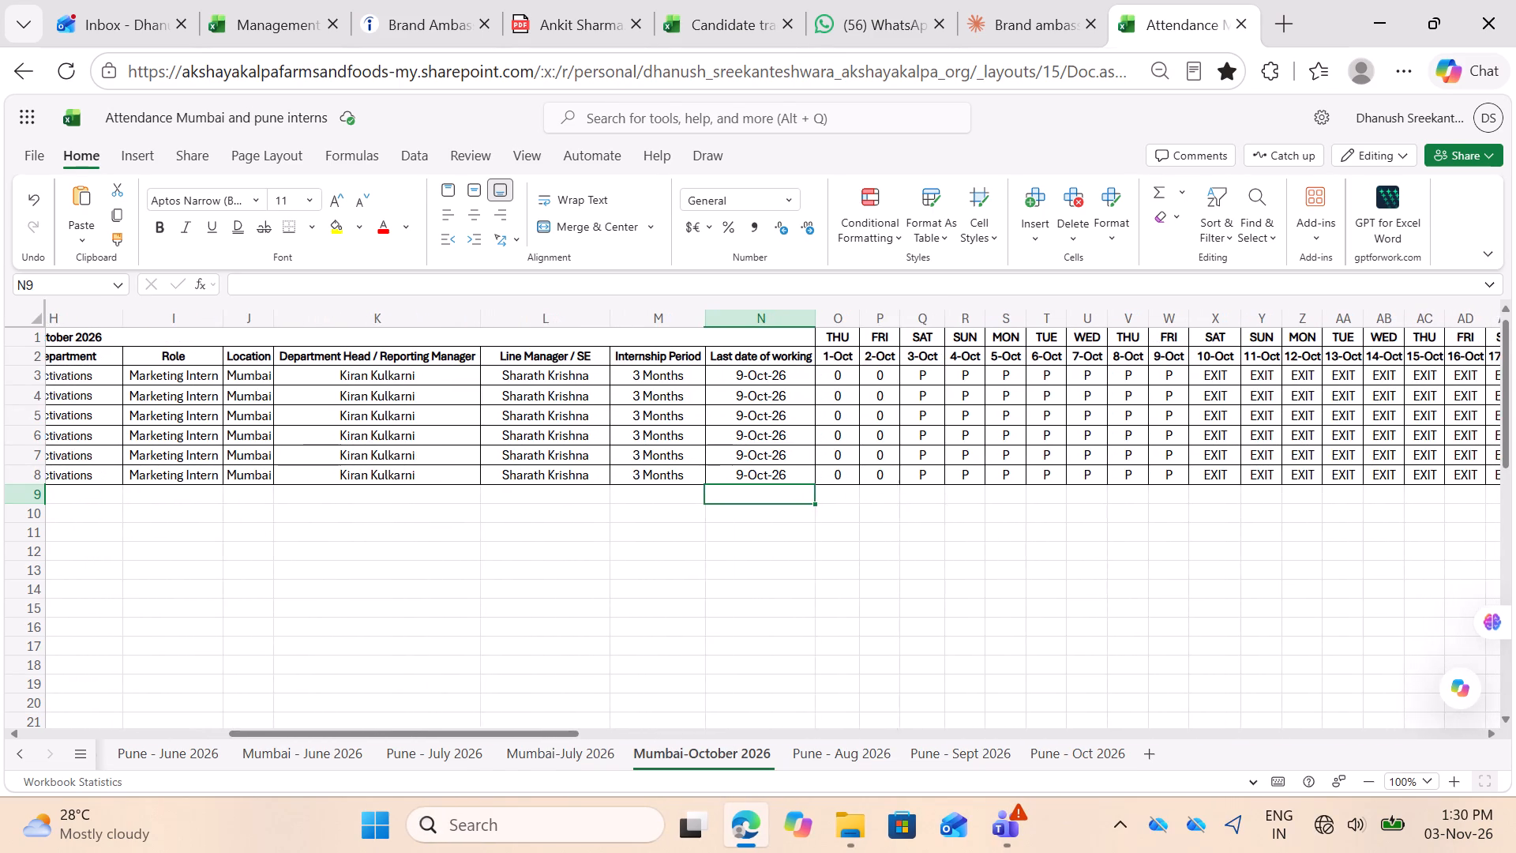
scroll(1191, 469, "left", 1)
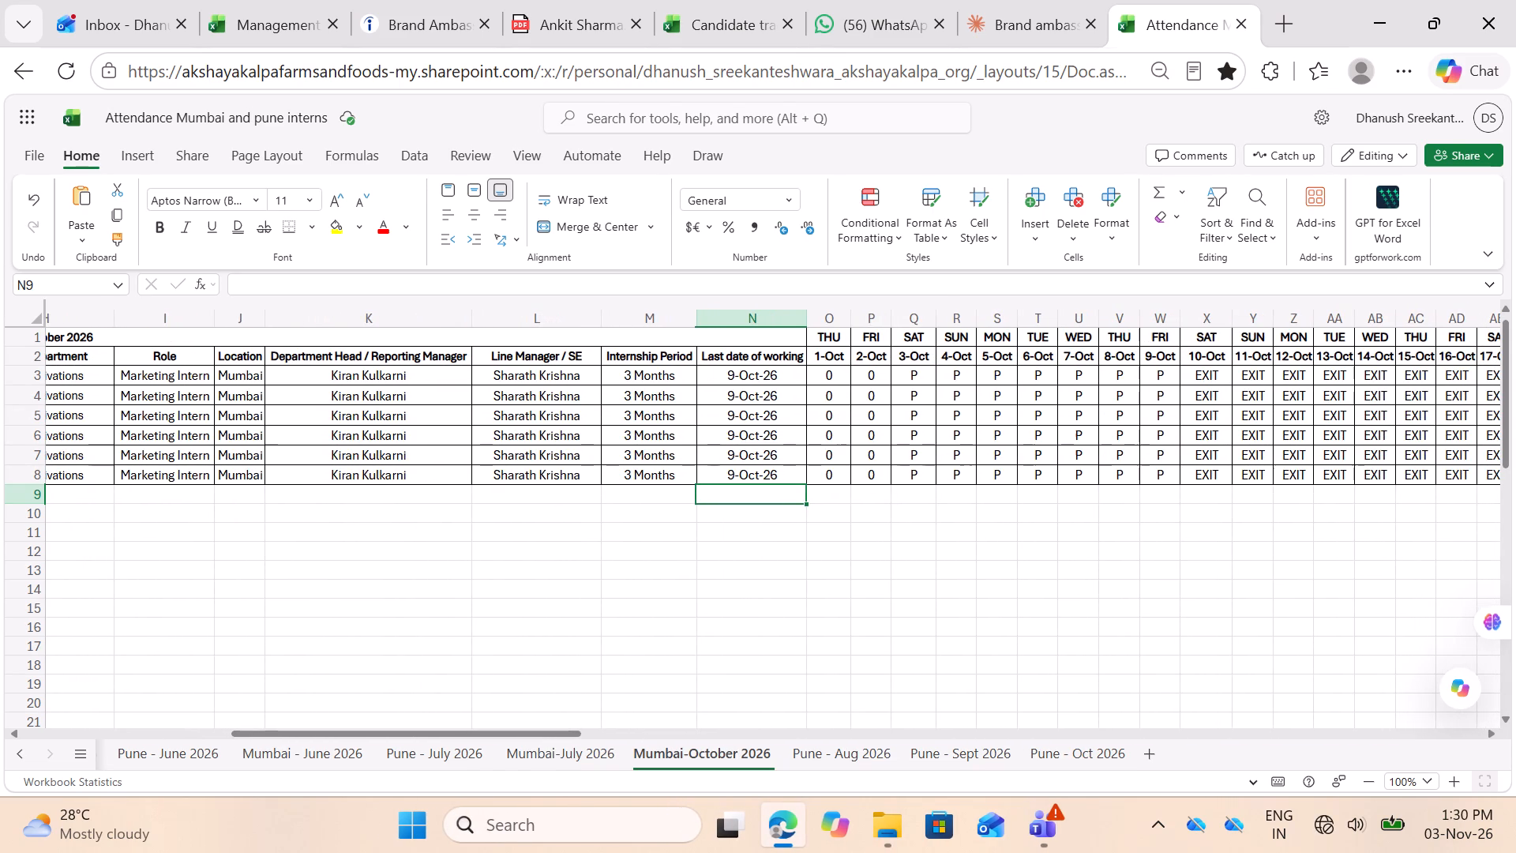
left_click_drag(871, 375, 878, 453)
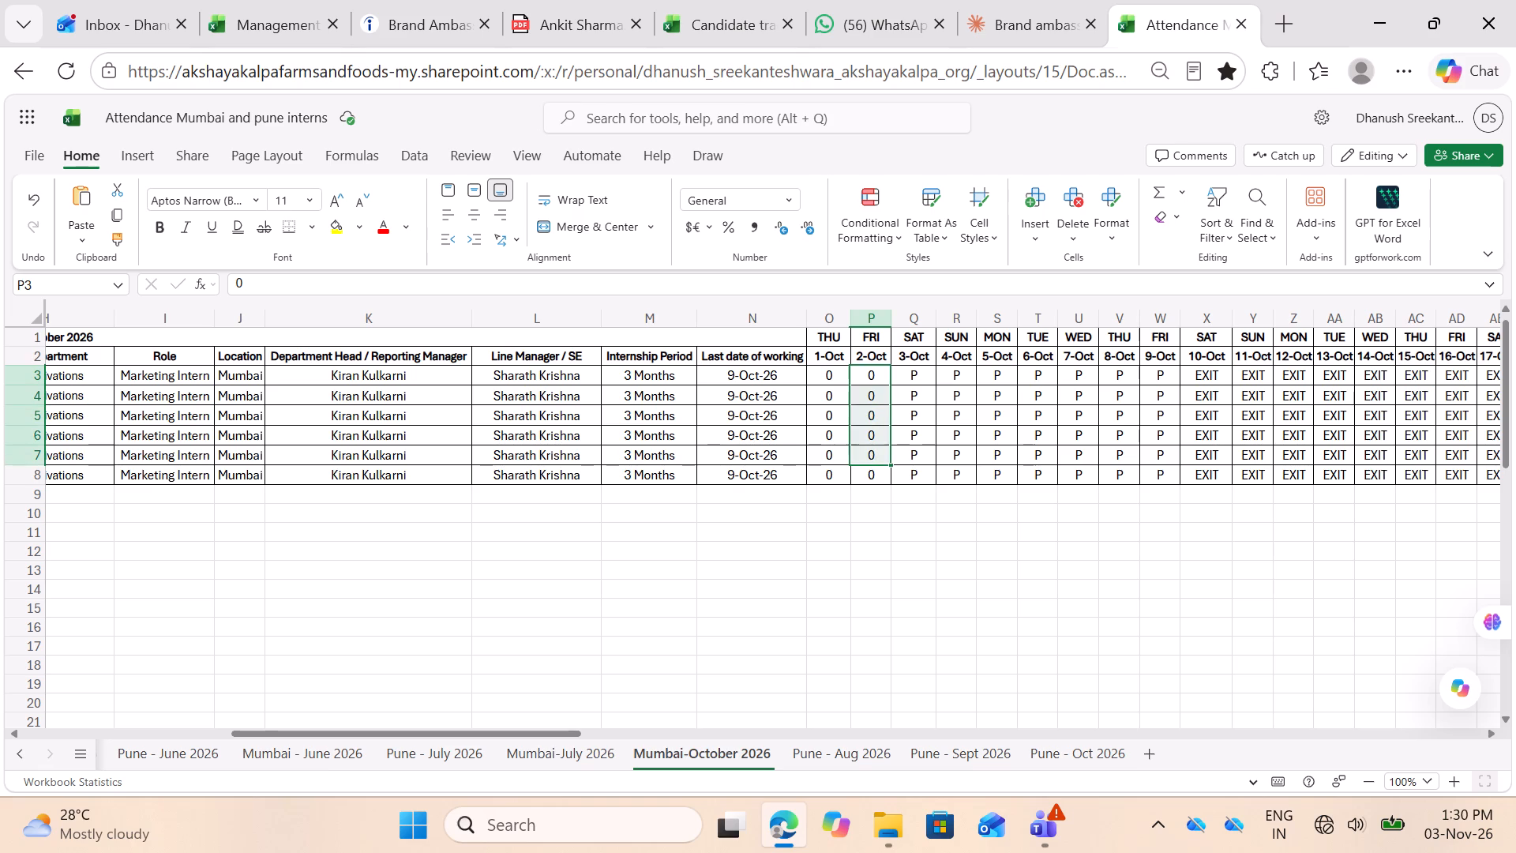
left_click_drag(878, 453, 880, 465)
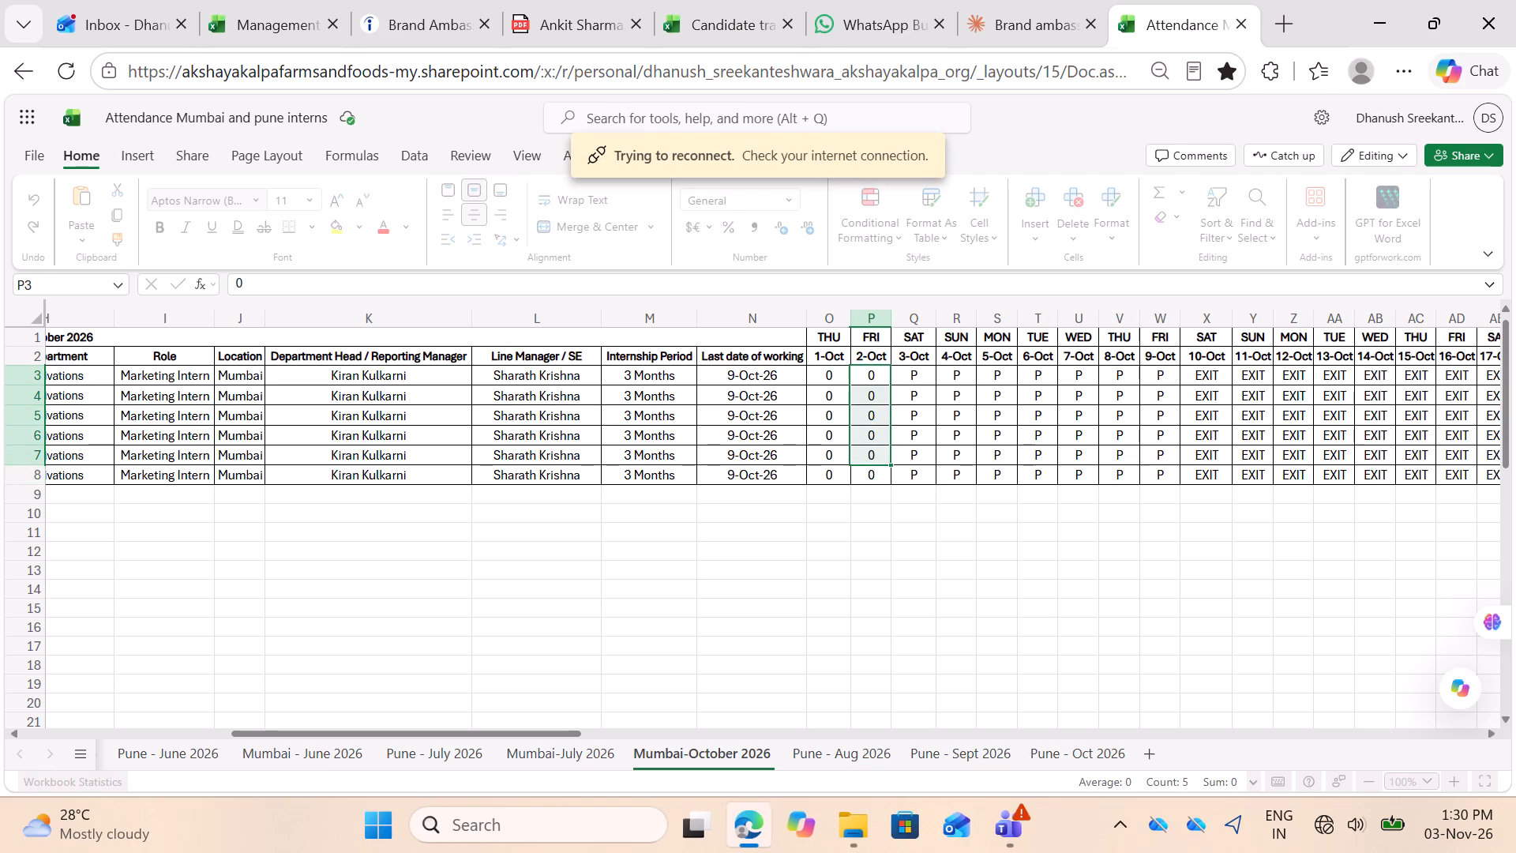
Connect the computer to the Akshayakalpa_ext_5G Wi-Fi network and return to the attendance sheet.
left_click(1328, 825)
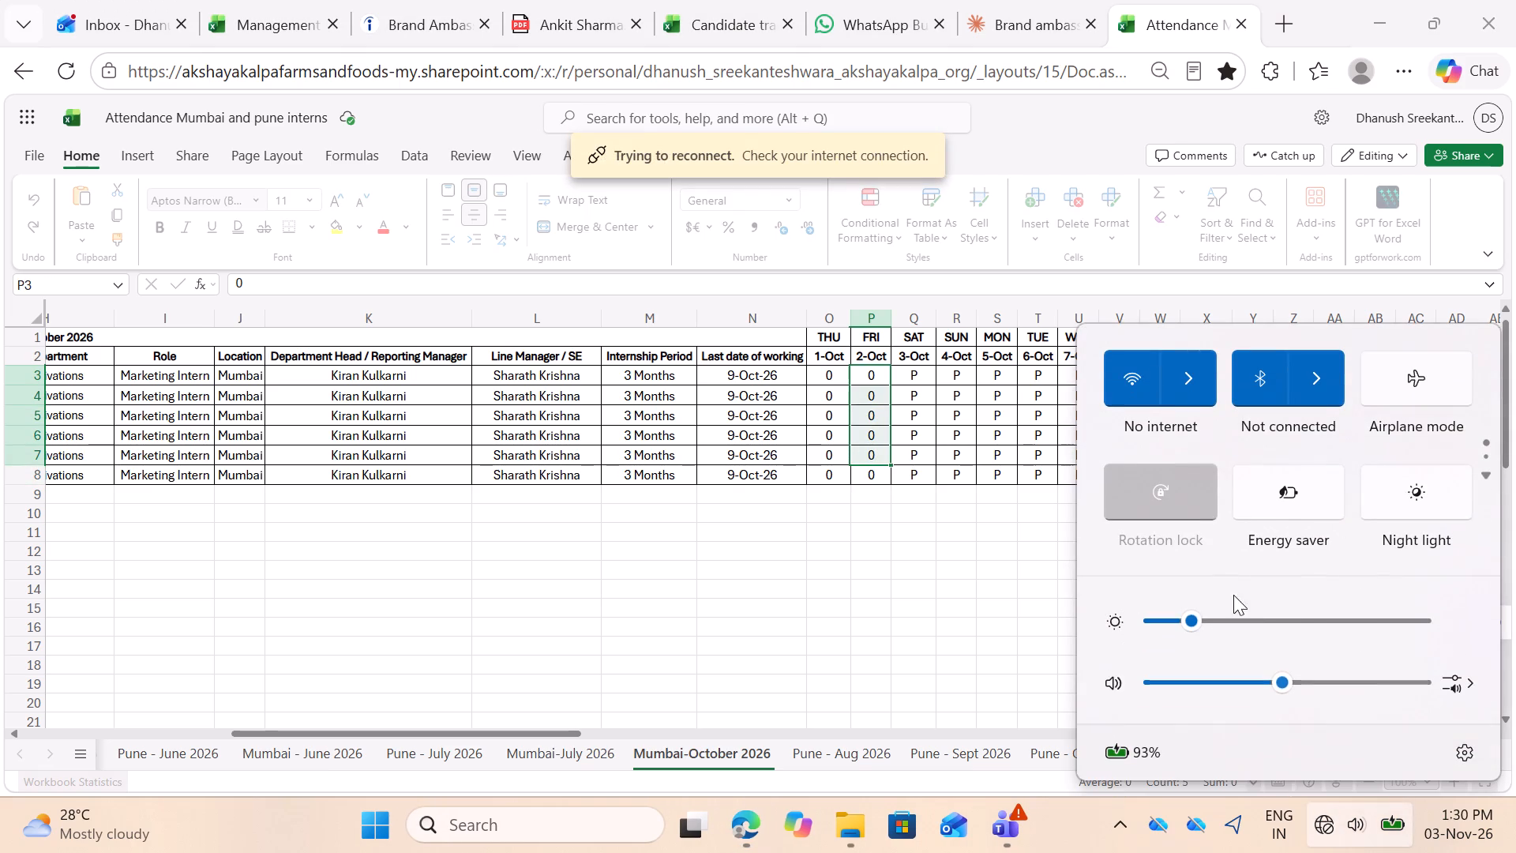
left_click(1193, 396)
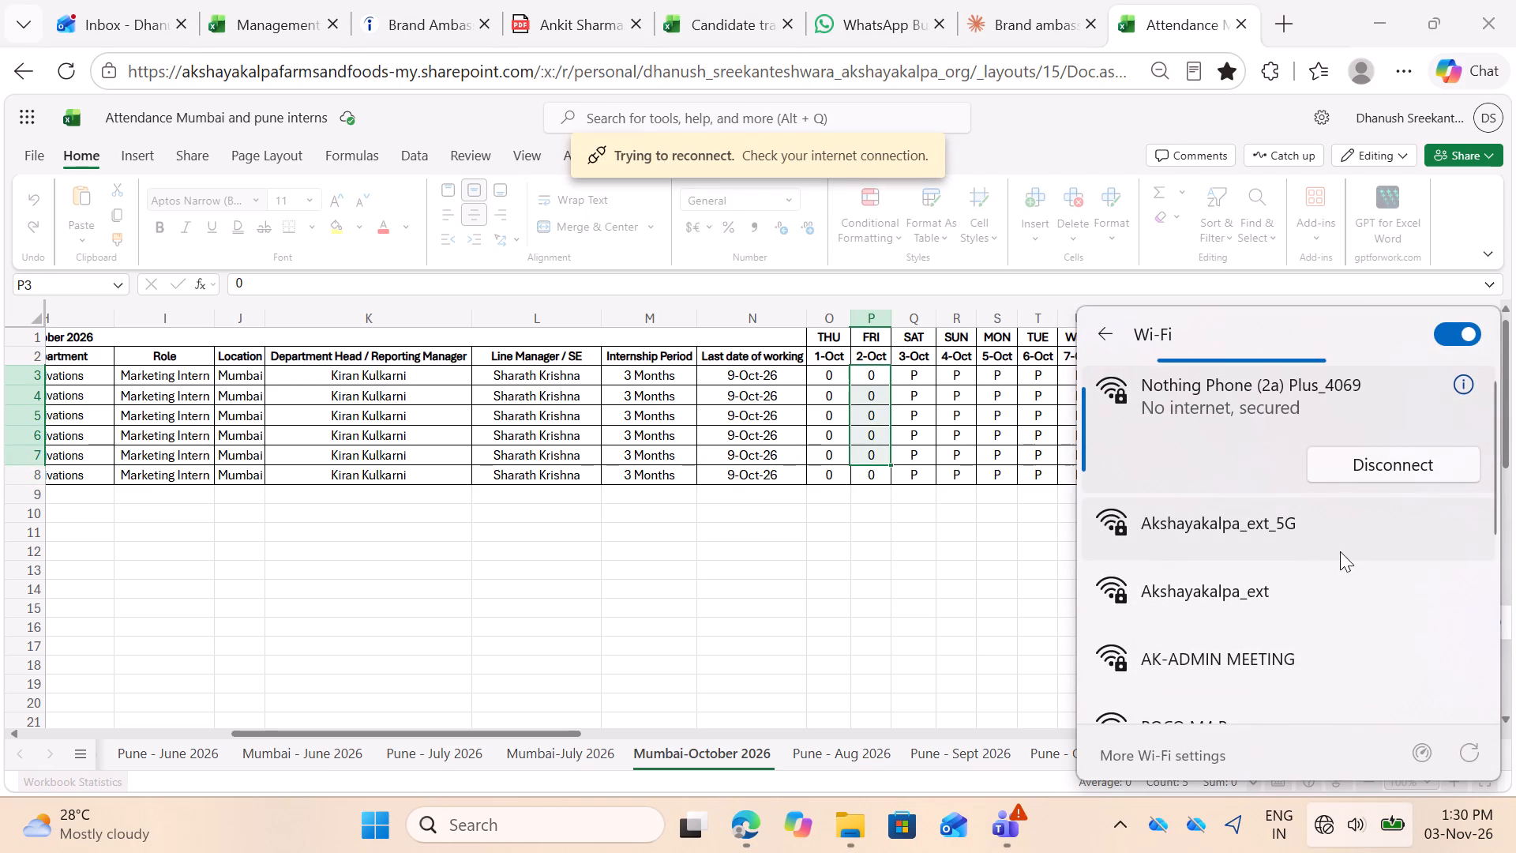
left_click(1346, 529)
left_click(1349, 580)
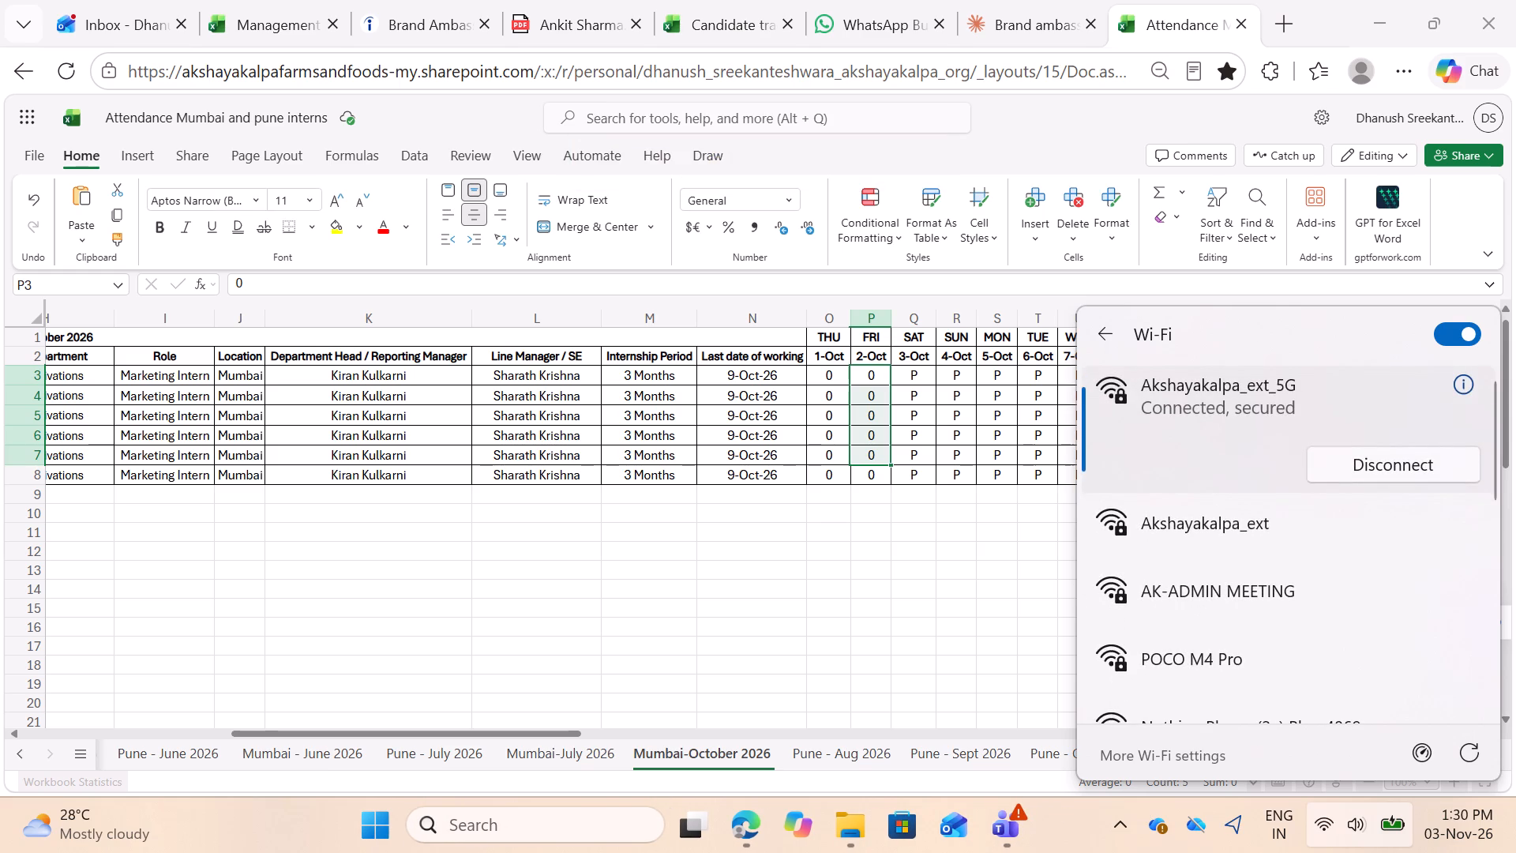
left_click(1012, 549)
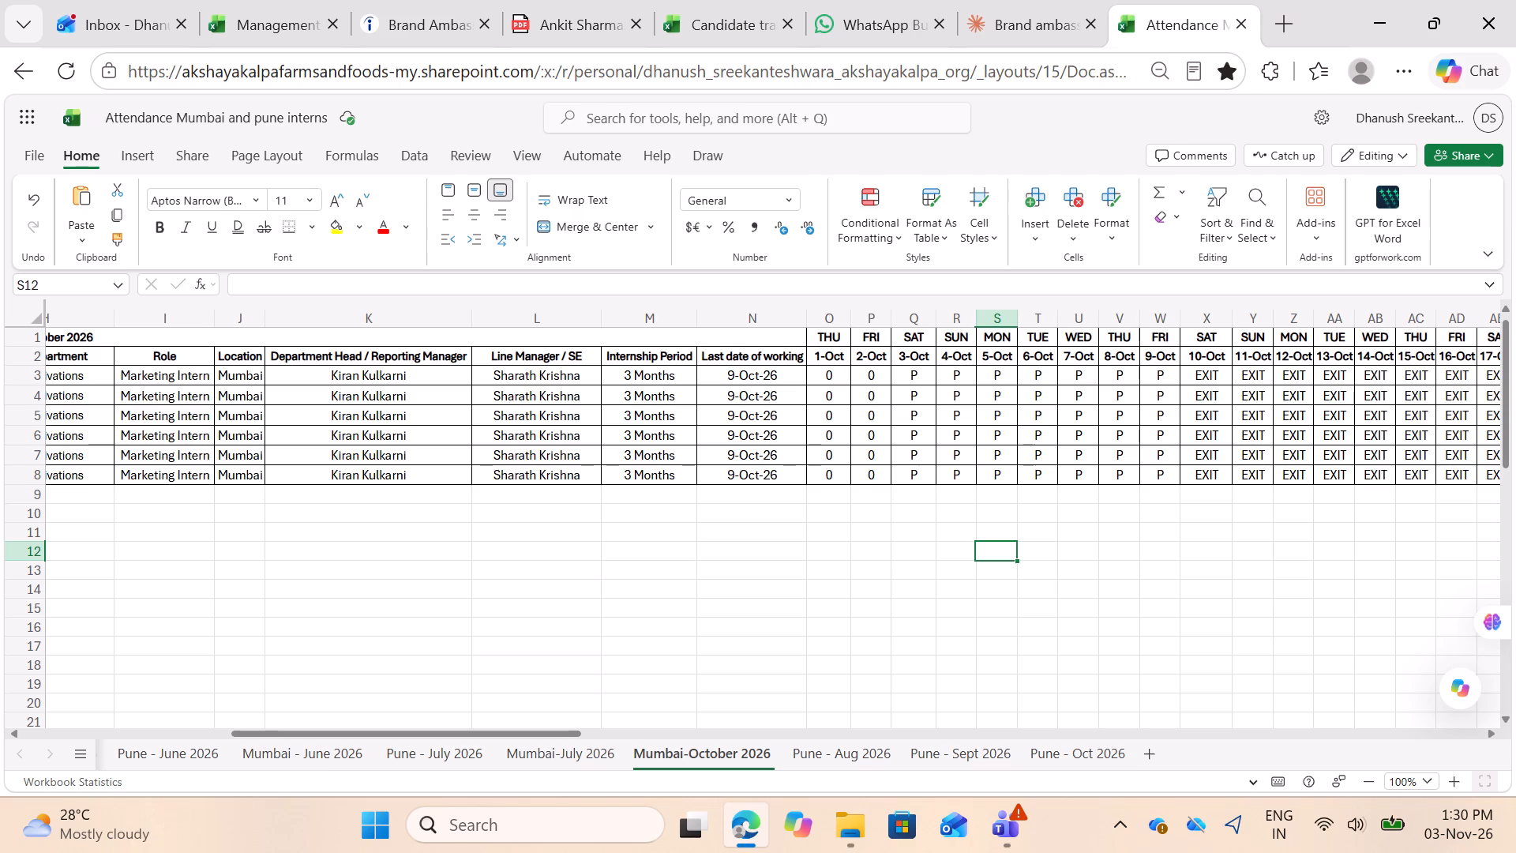
Fill the 0 marks from 2-Oct in P3:P8 across to 3-Oct in Q3:Q8 for all six Mumbai interns.
left_click_drag(876, 374, 879, 466)
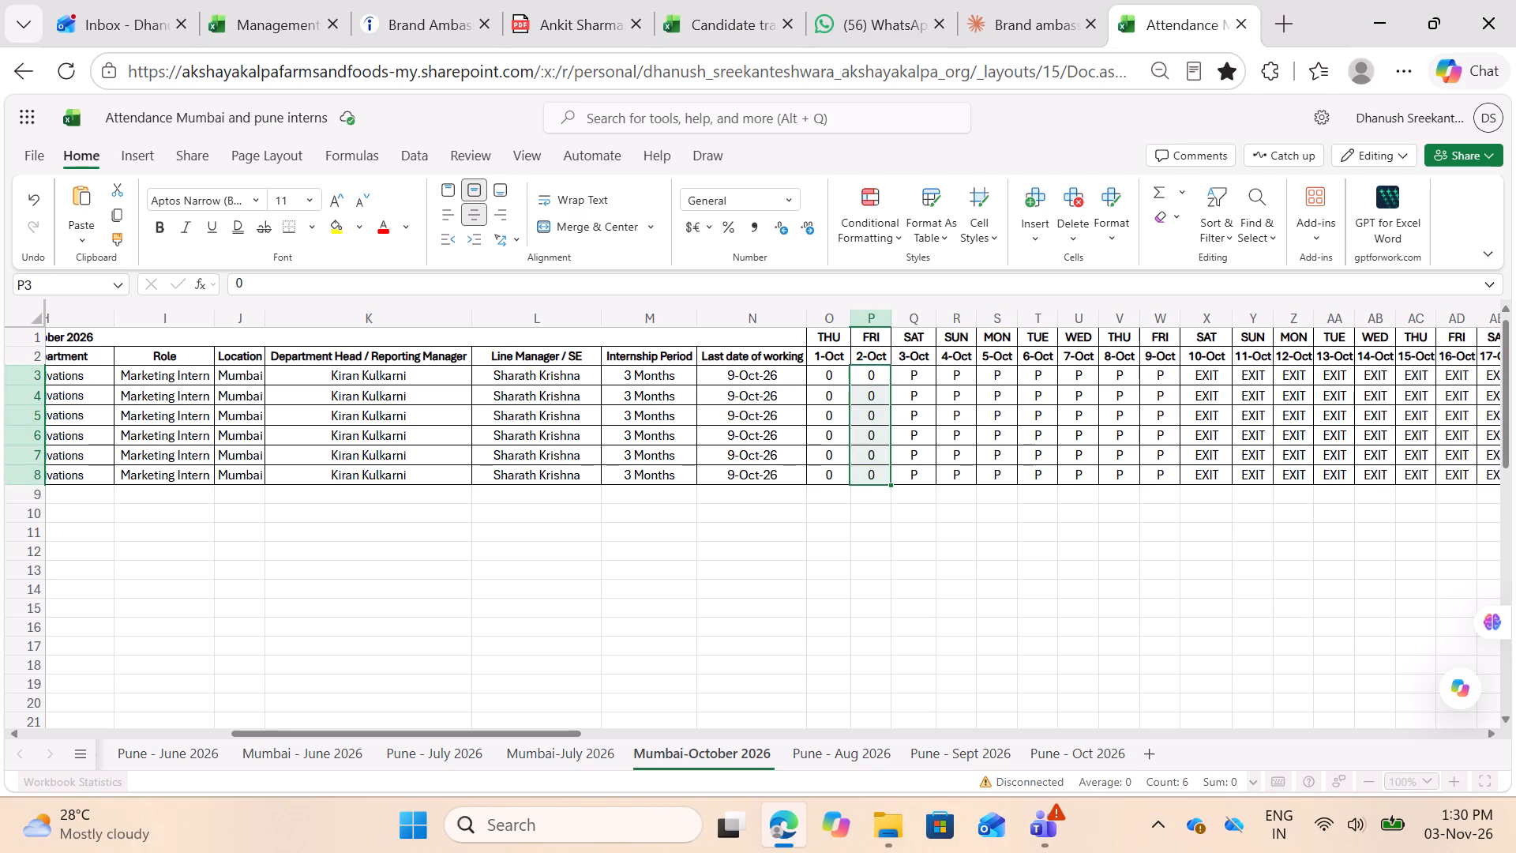
left_click_drag(891, 484, 913, 484)
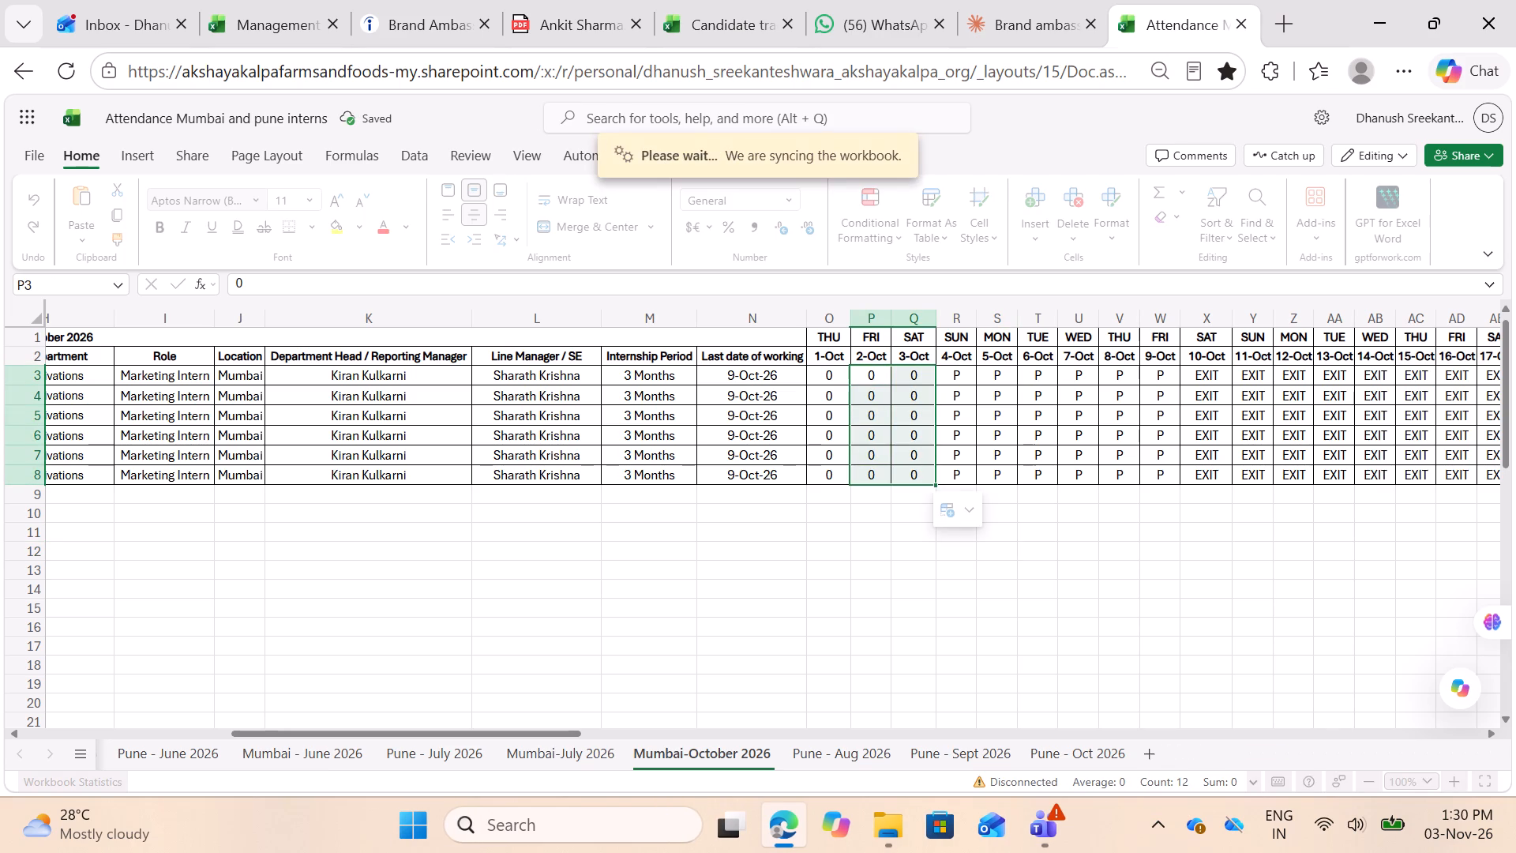
left_click(880, 526)
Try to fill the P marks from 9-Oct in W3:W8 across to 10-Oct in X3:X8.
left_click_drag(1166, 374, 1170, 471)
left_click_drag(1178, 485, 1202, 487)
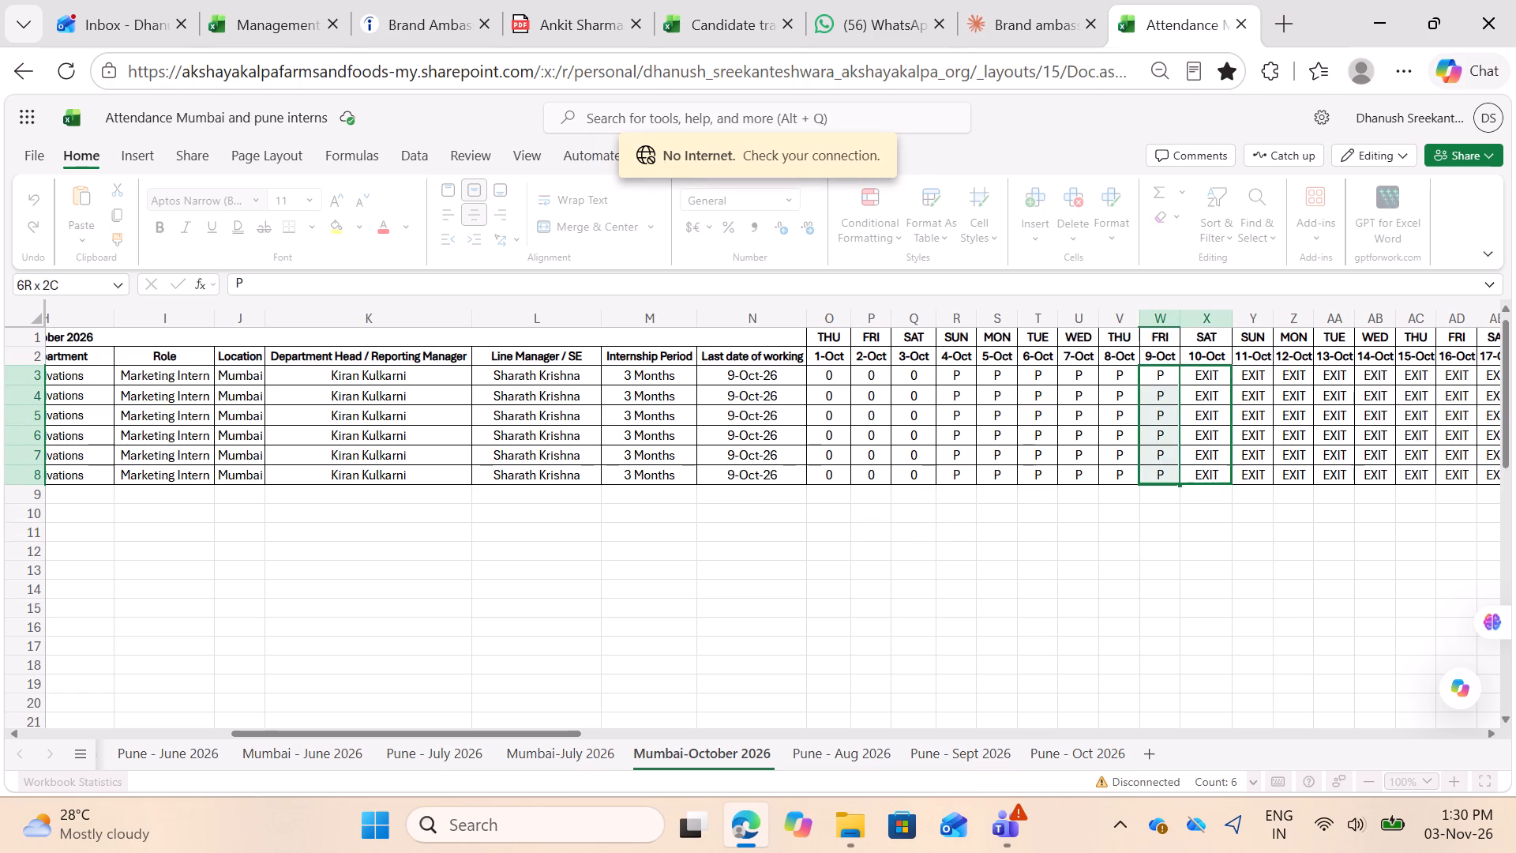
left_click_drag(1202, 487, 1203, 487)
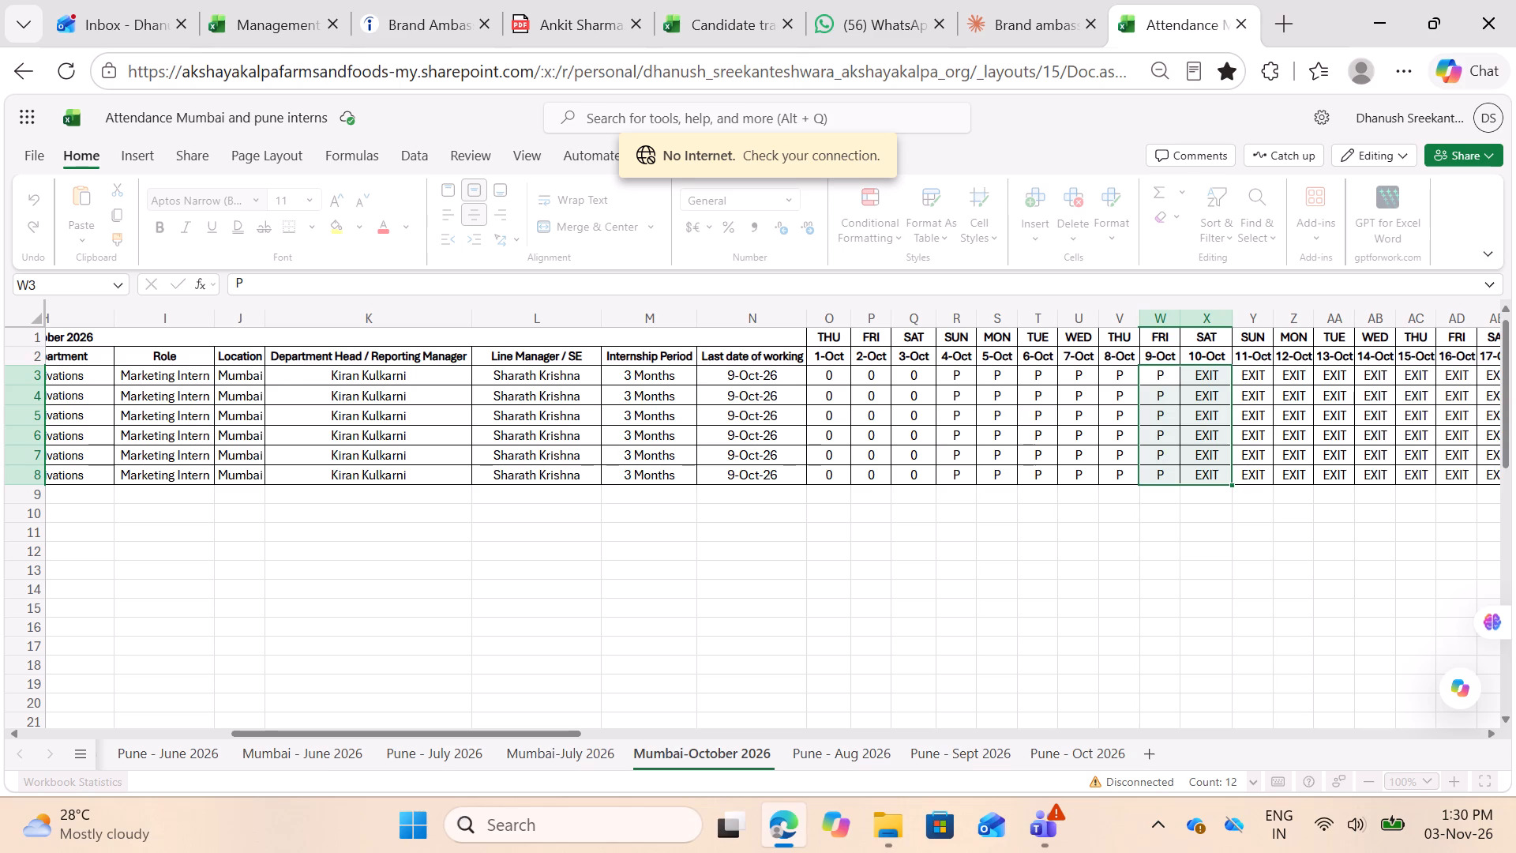
Examine the Mumbai-October 2026 sheet's remaining October marks and summary columns through Stipend.
scroll(1342, 522, "left", 7)
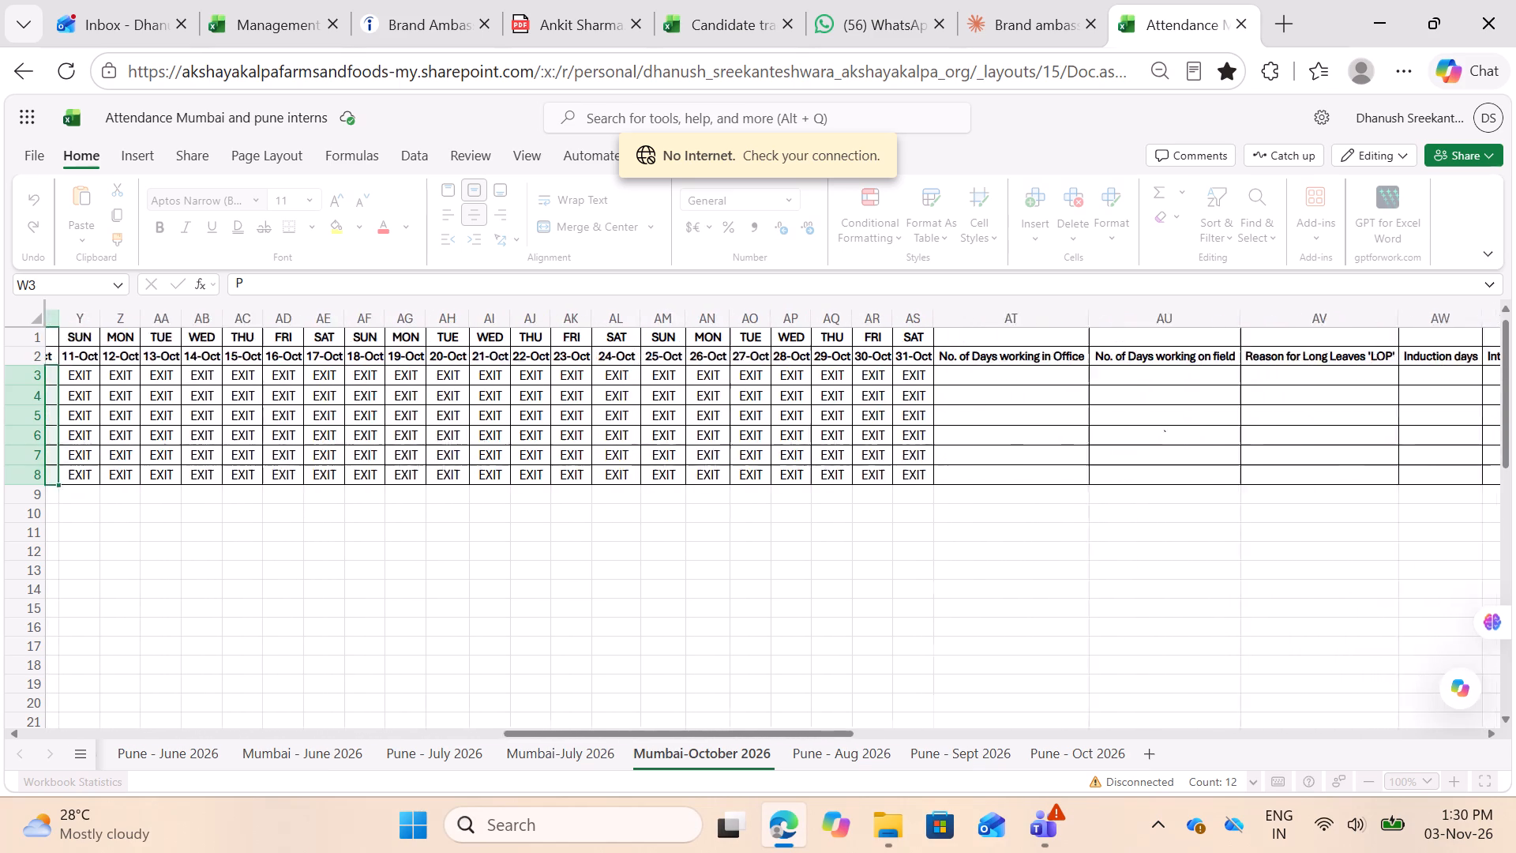
scroll(1342, 522, "left", 8)
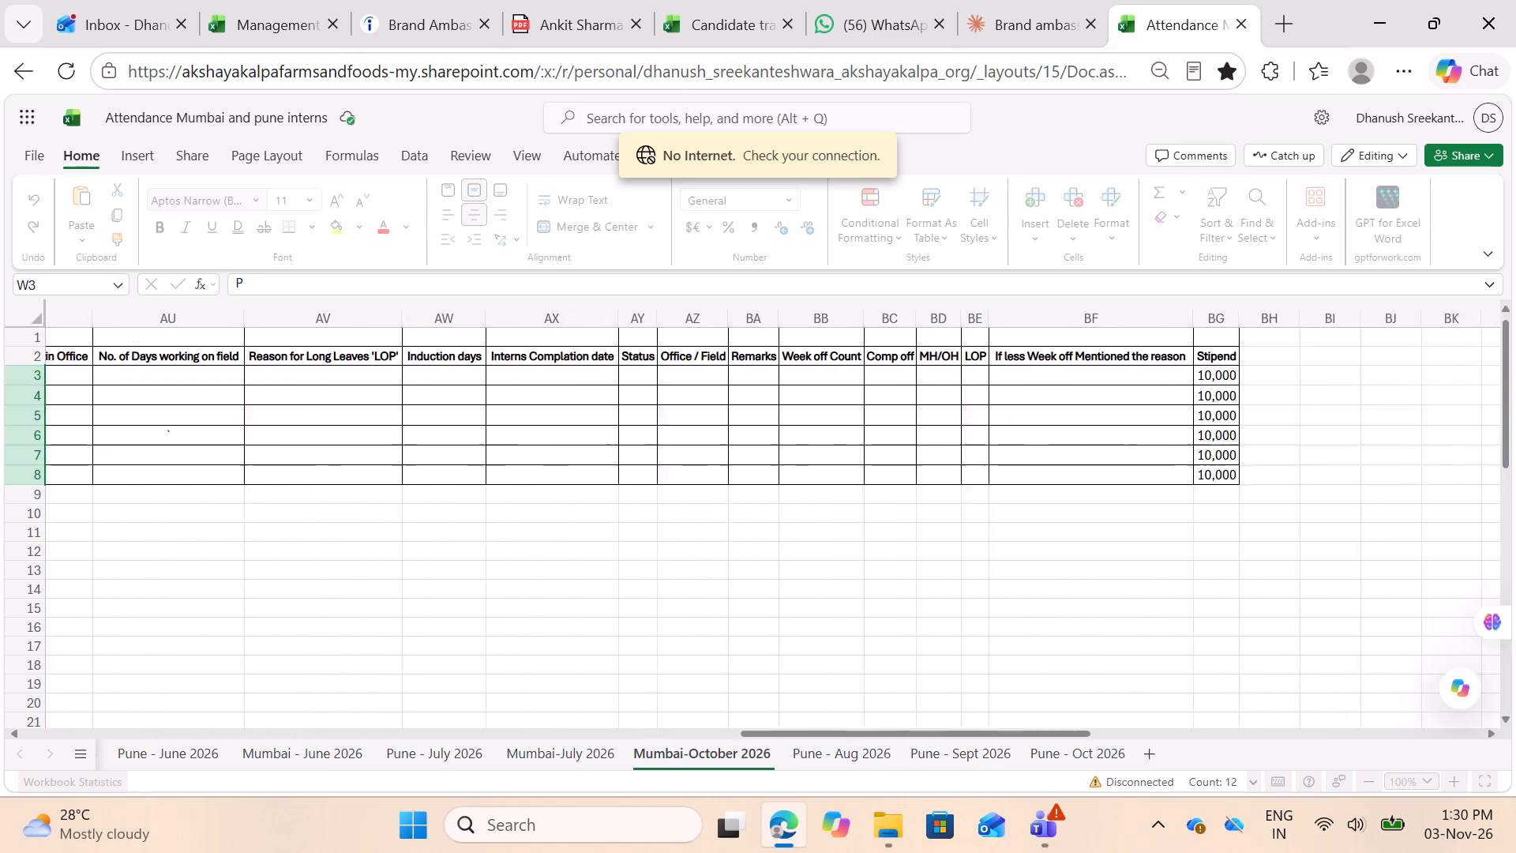
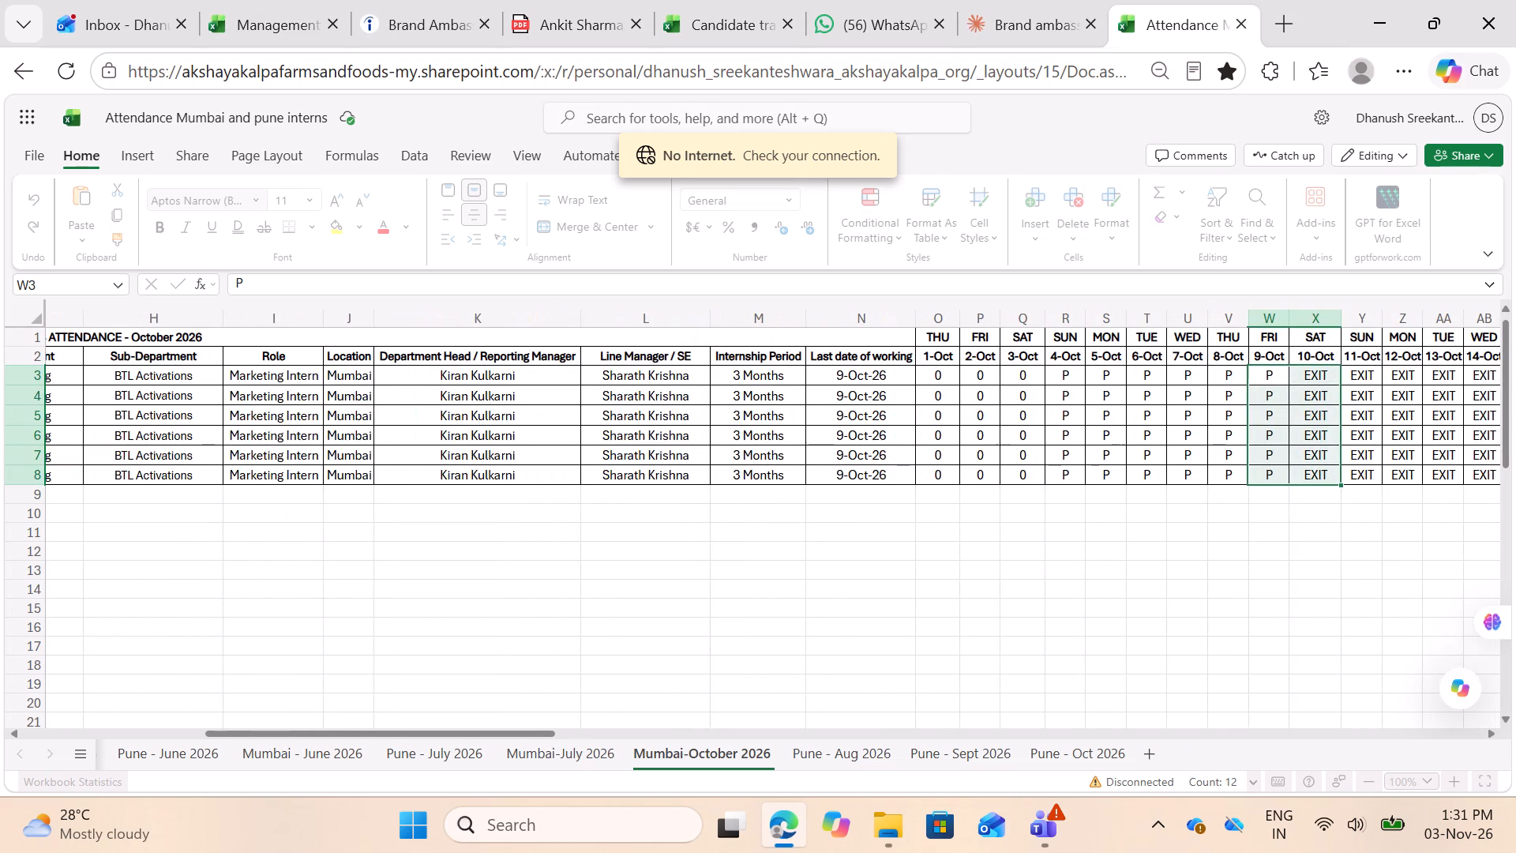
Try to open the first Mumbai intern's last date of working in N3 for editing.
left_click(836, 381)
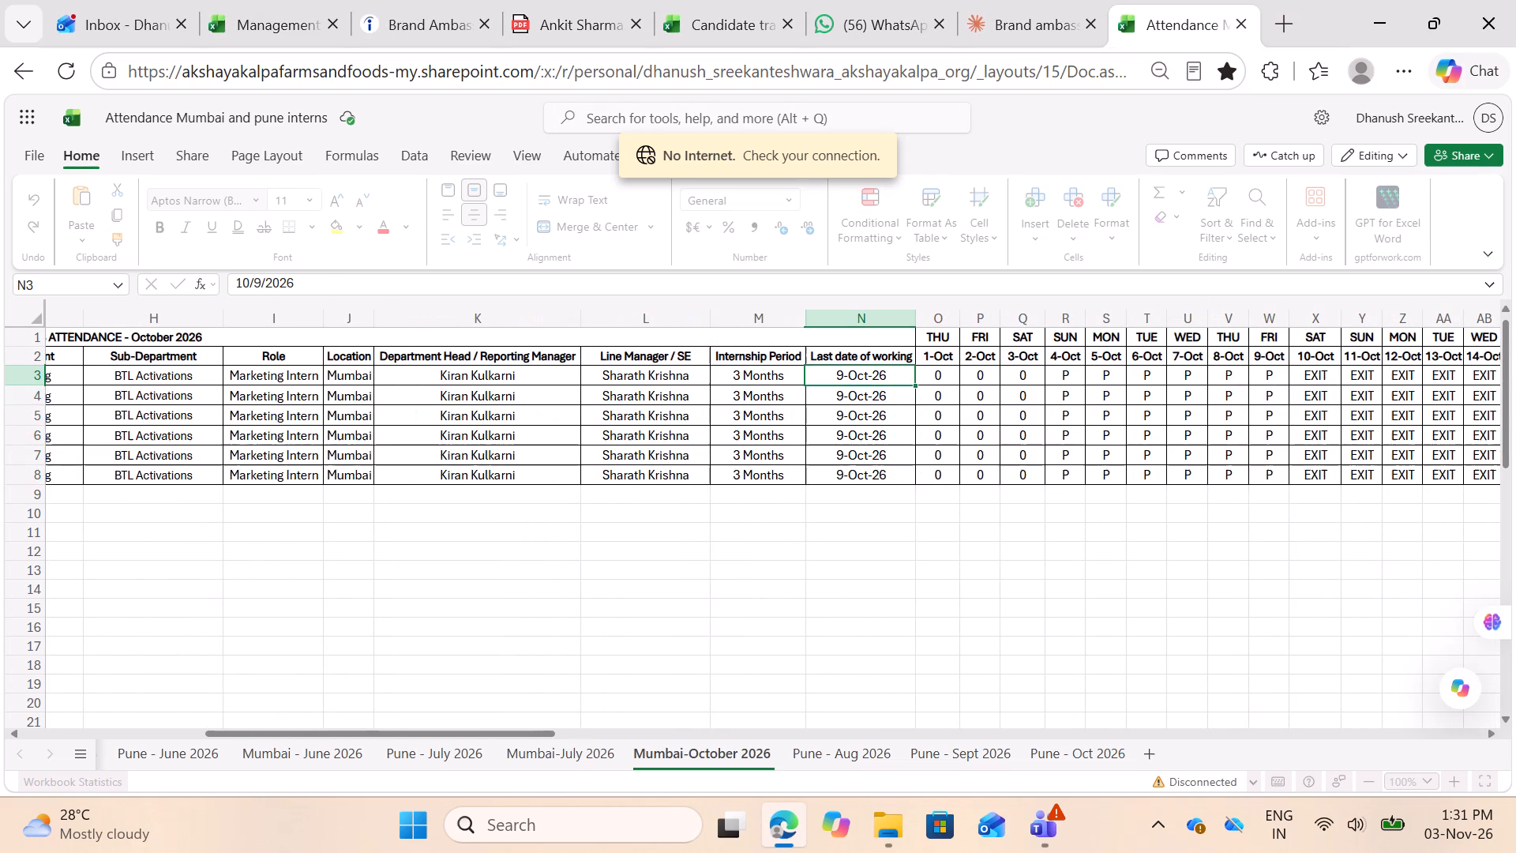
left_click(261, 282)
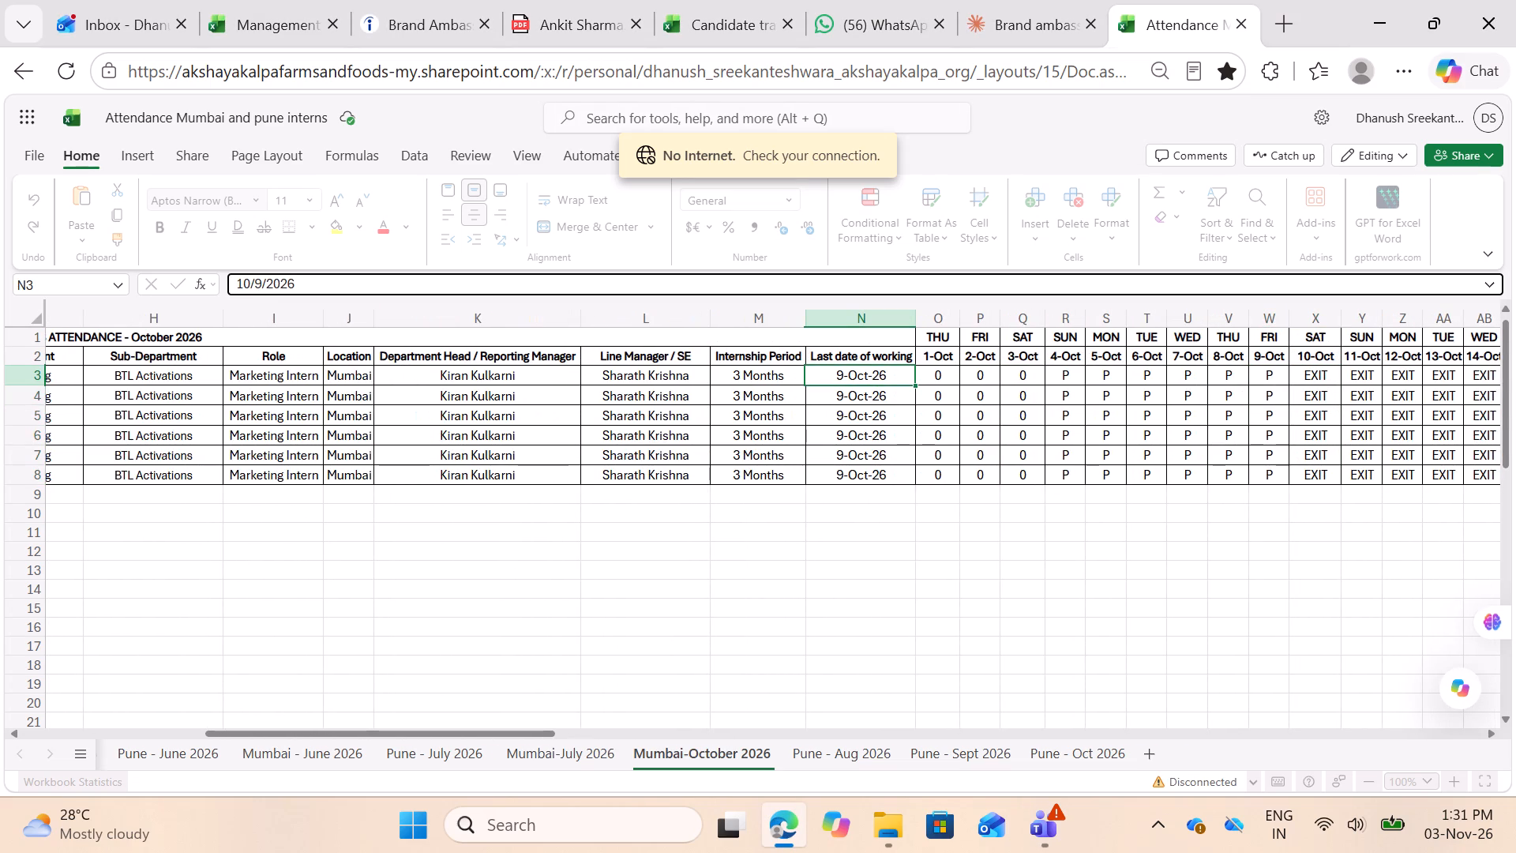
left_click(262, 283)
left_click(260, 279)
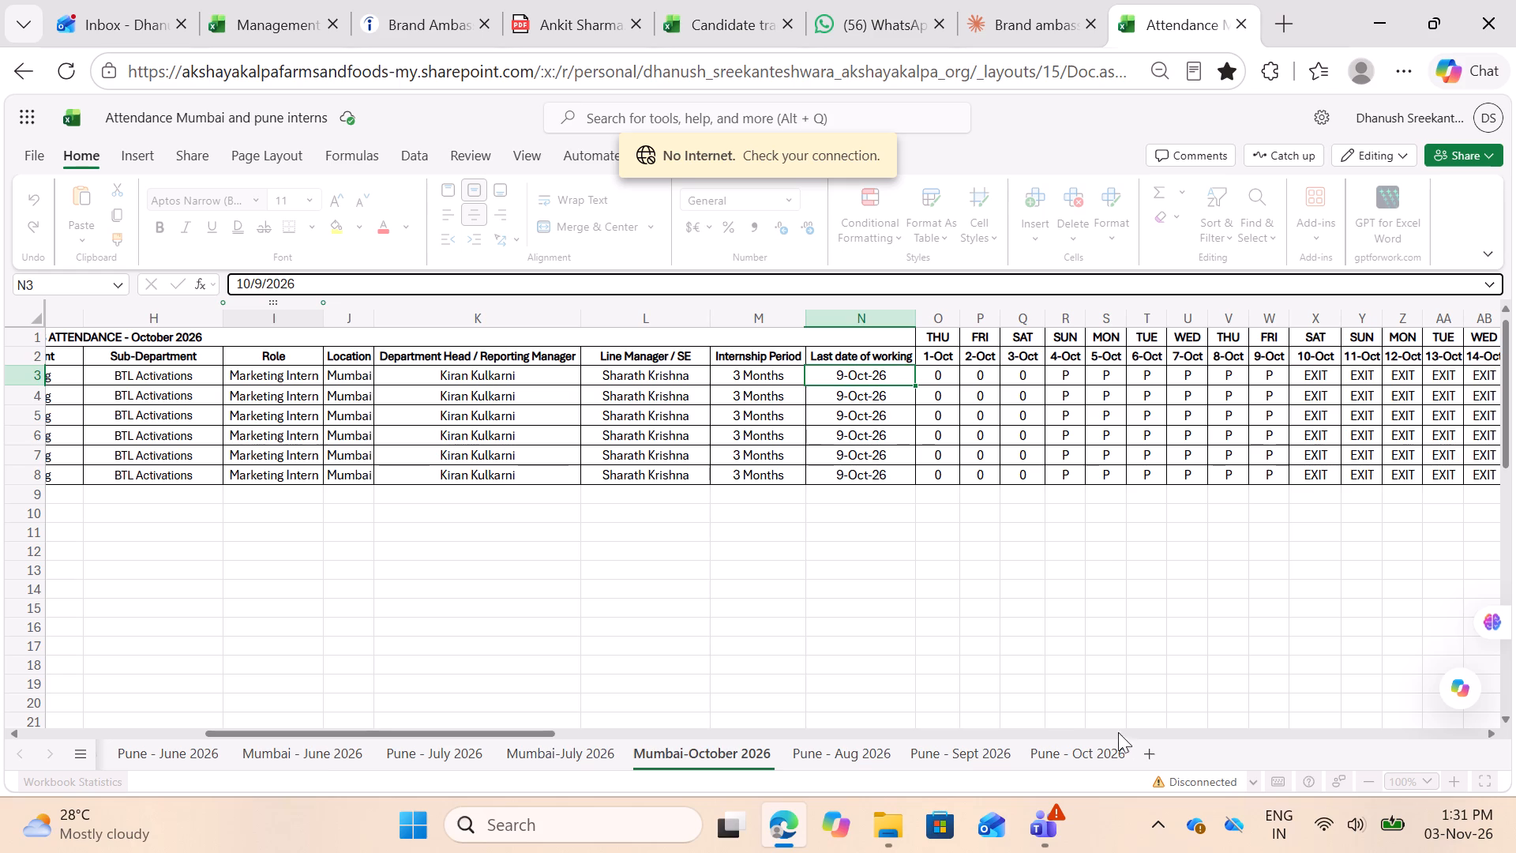
Connect the computer to the Nothing Phone (2a) Plus_4069 Wi-Fi network.
left_click(1335, 832)
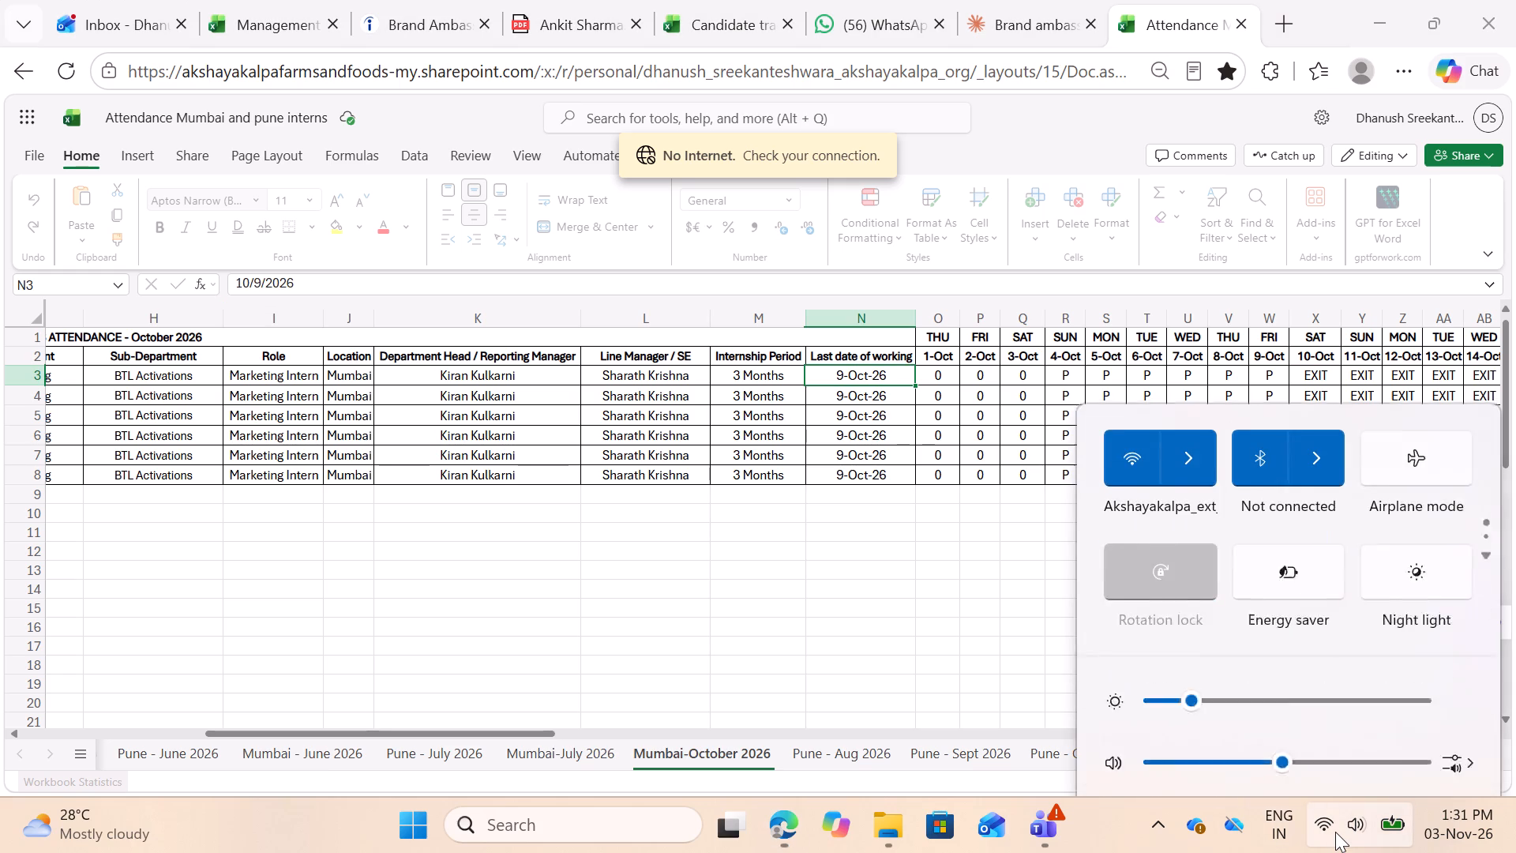
left_click(1201, 395)
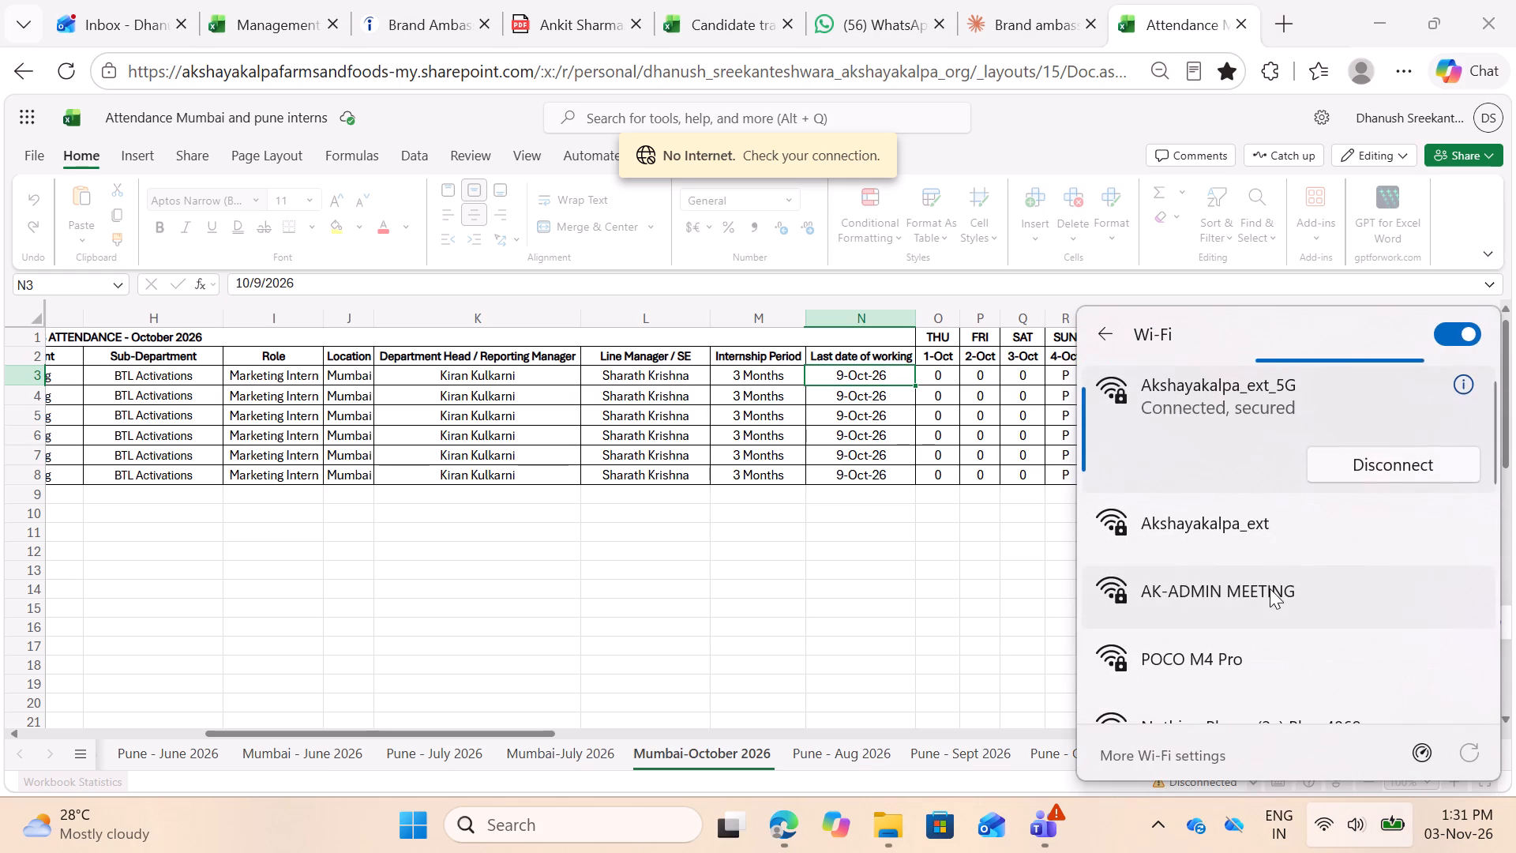
scroll(1270, 588, "down", 4)
left_click(1344, 505)
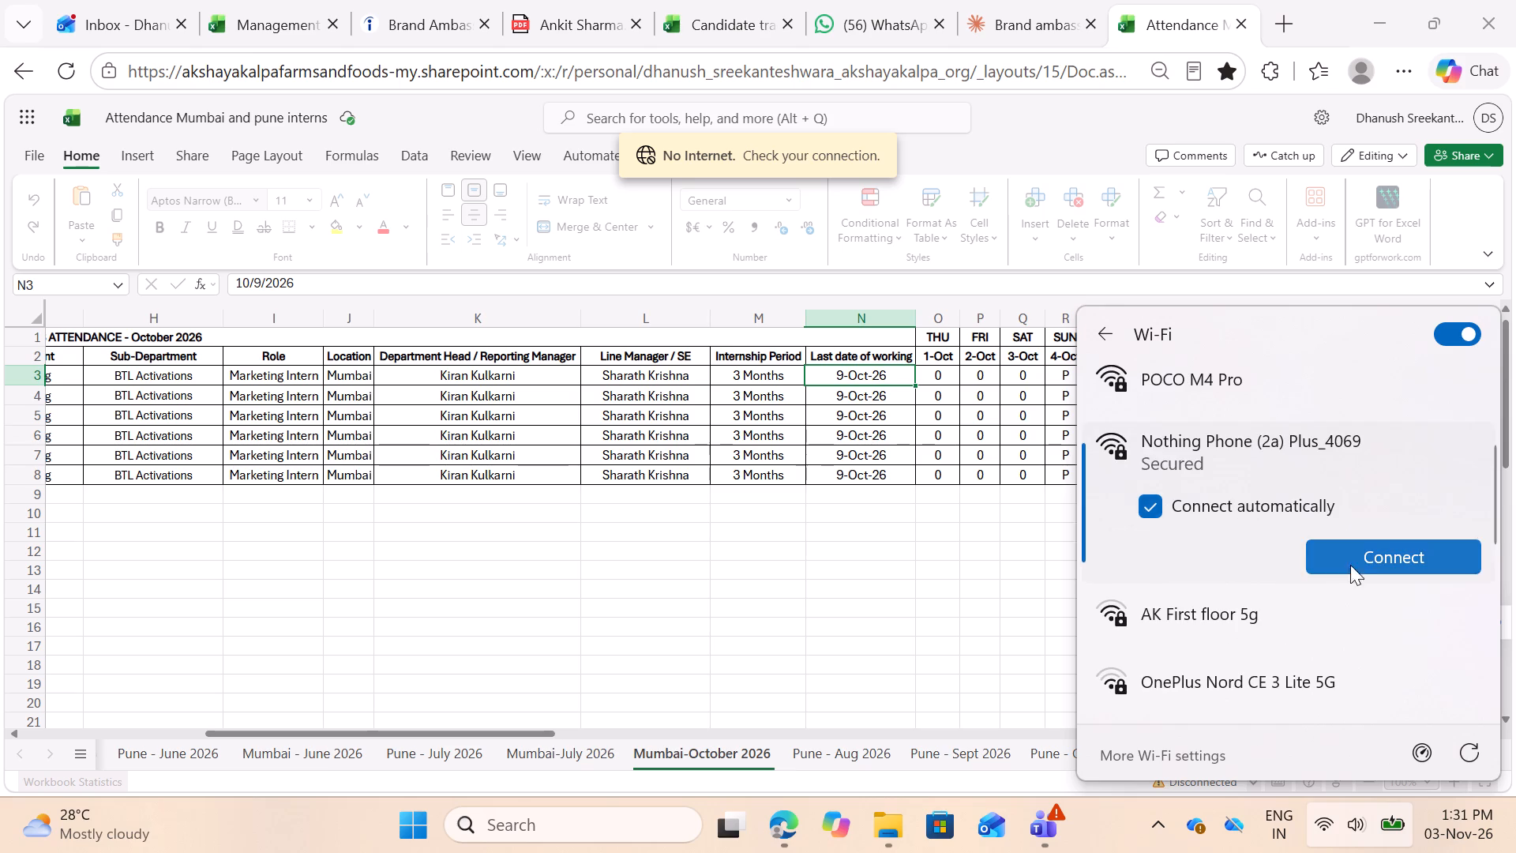
left_click(1375, 553)
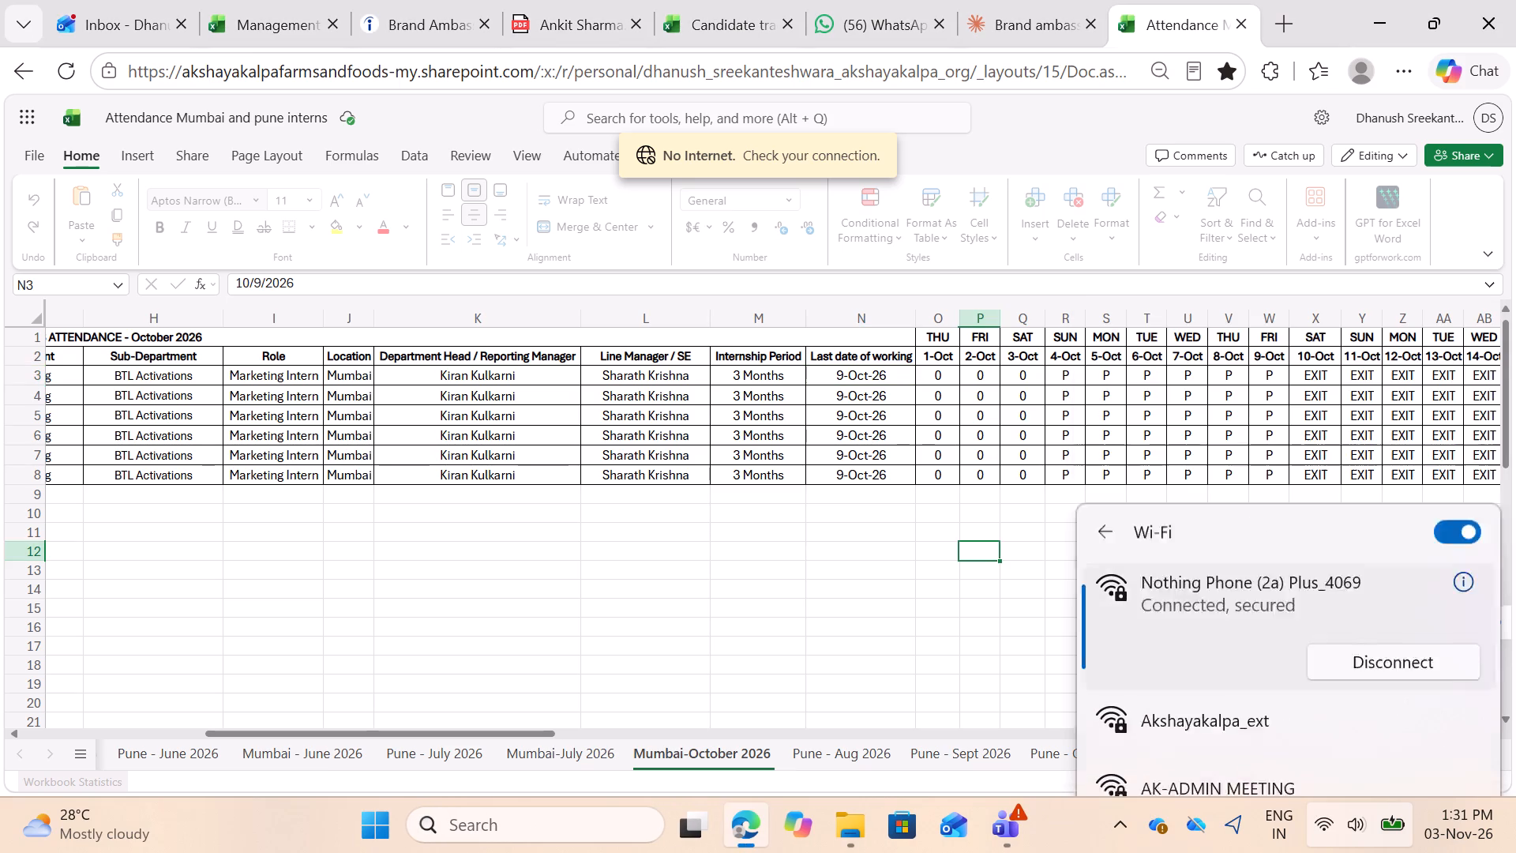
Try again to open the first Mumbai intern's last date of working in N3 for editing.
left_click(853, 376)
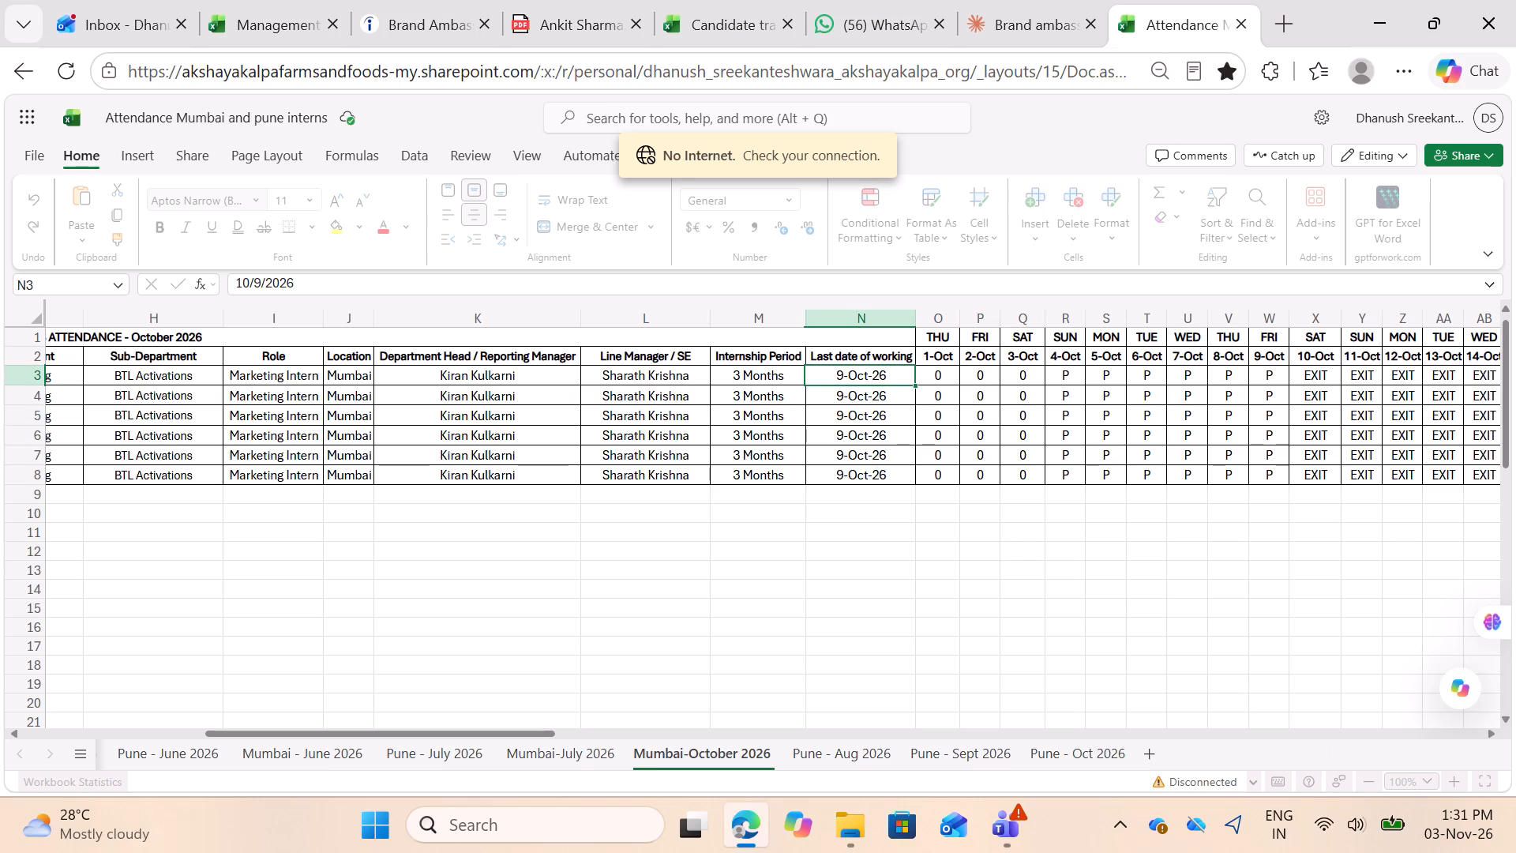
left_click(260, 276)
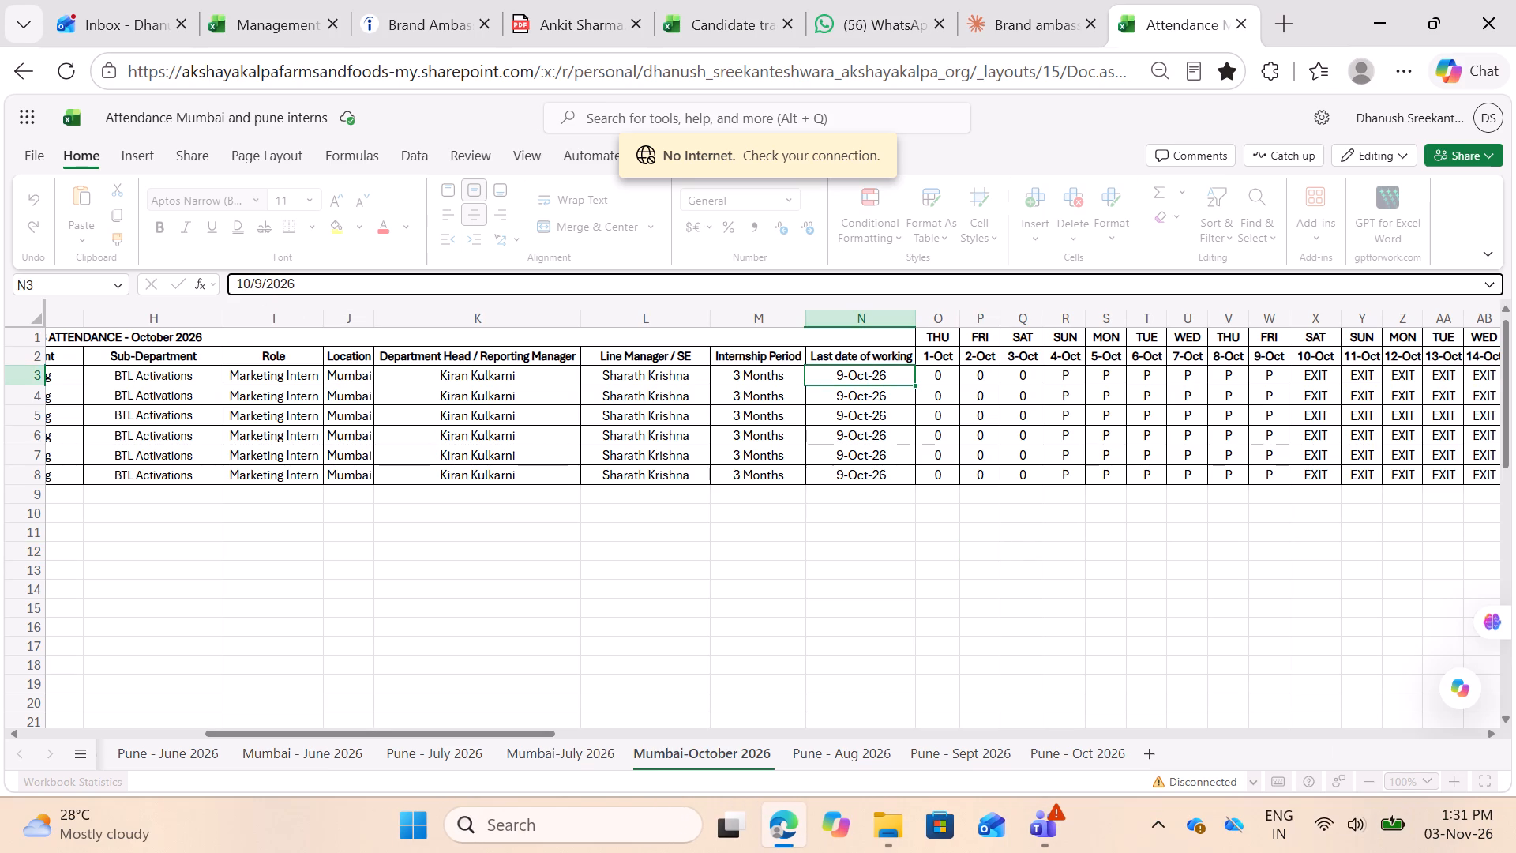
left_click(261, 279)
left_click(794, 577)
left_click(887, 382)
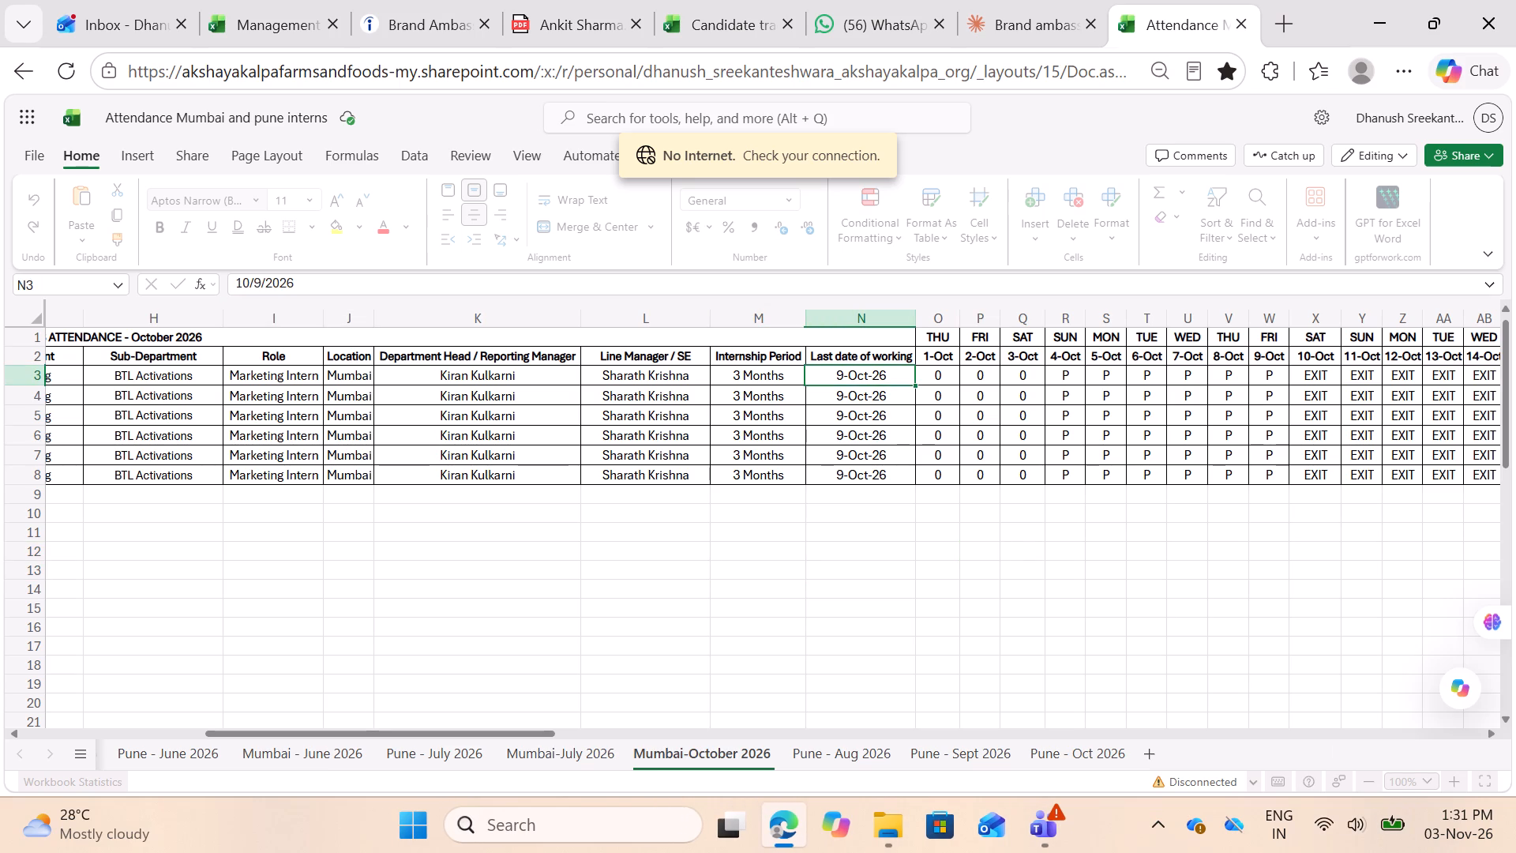
Check the computer's current Wi-Fi connection and return to the attendance sheet.
left_click(1322, 813)
left_click(1192, 382)
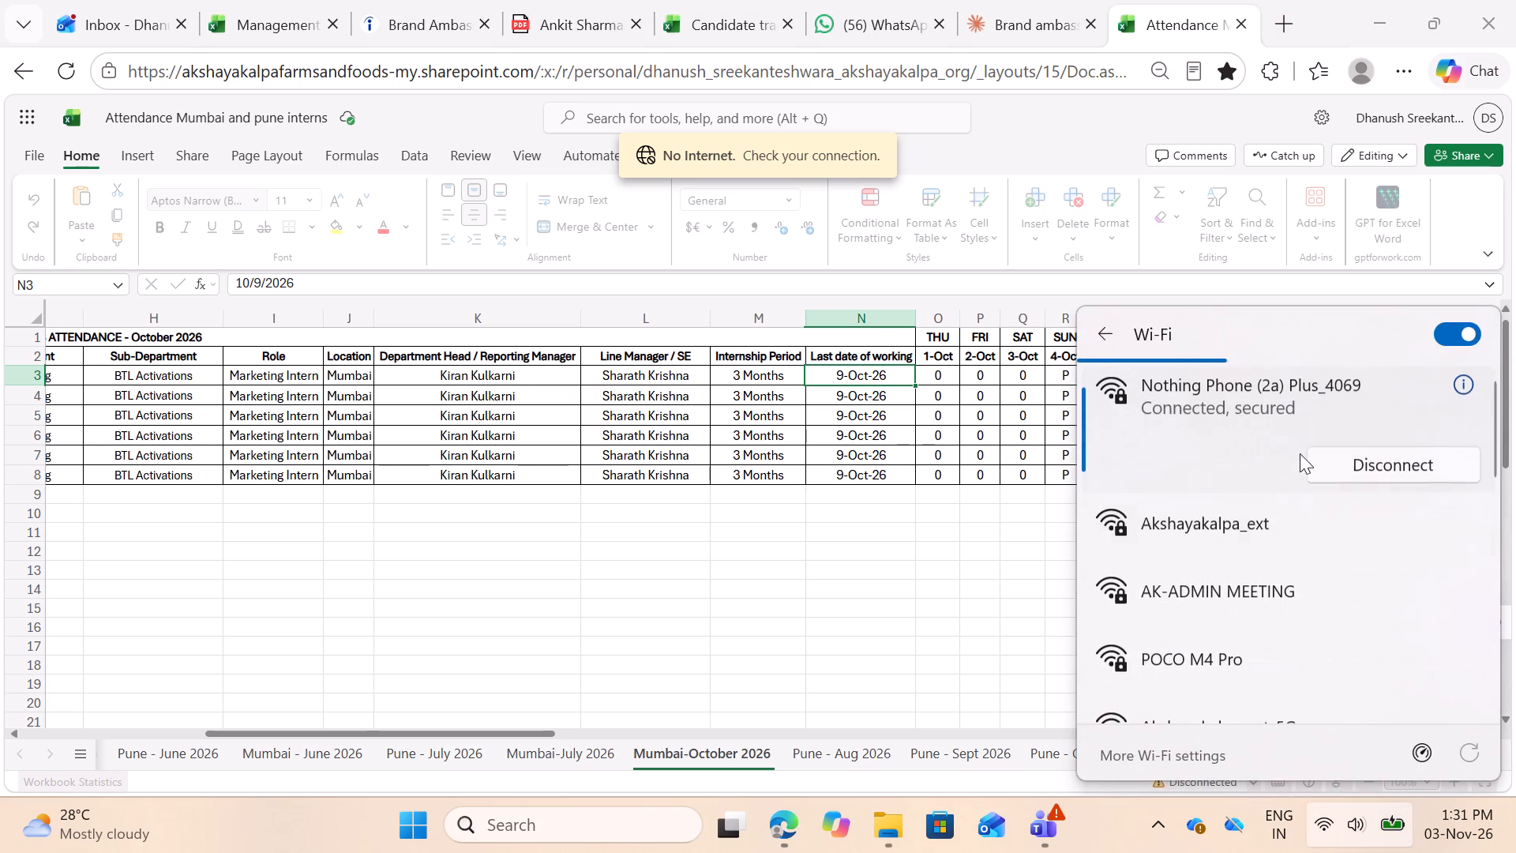
left_click(909, 618)
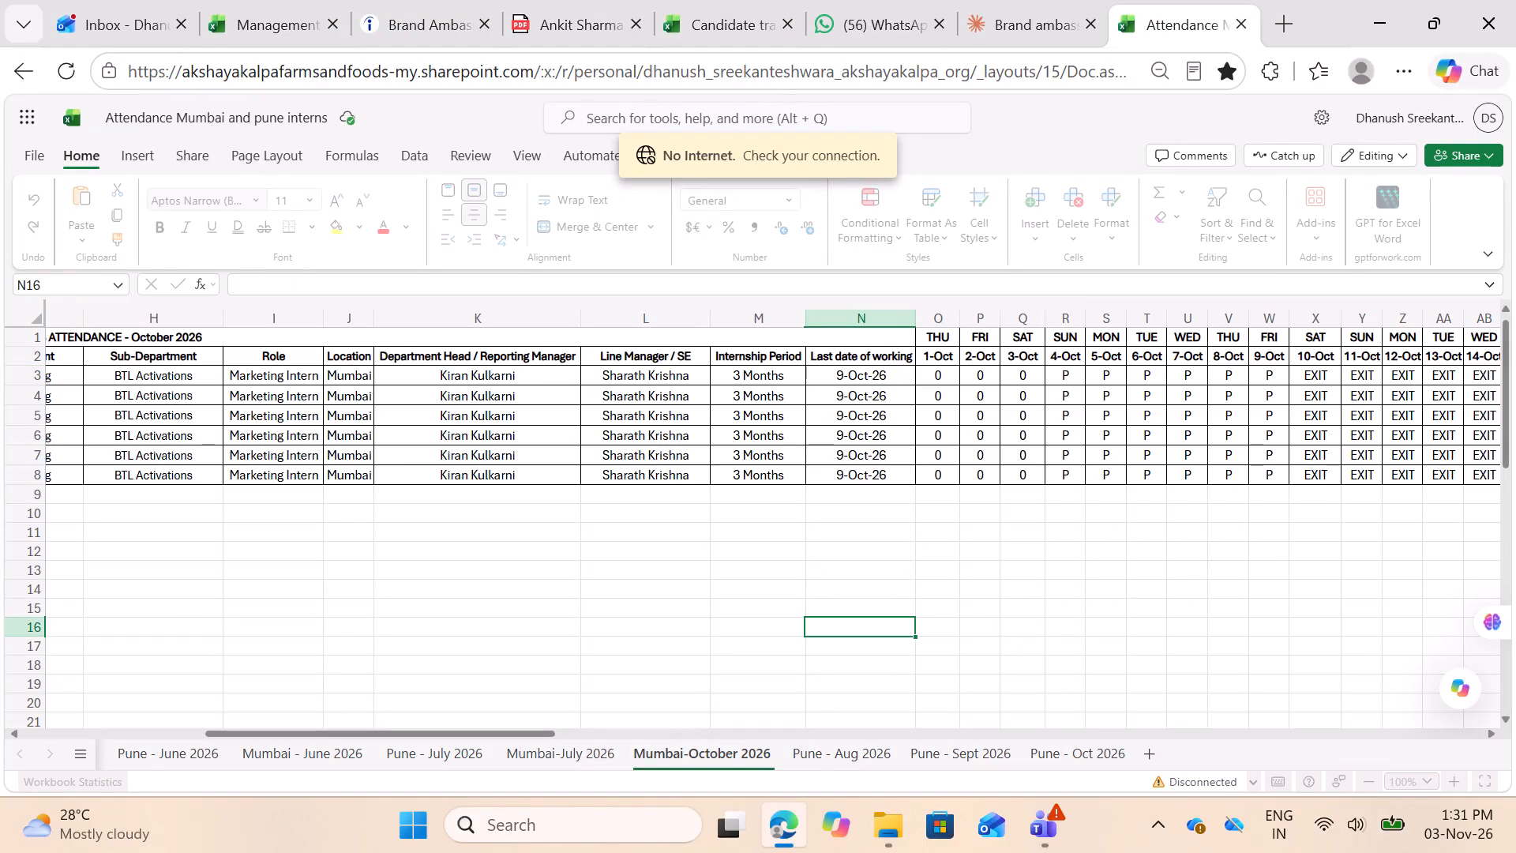
Reload the attendance workbook page.
left_click(70, 62)
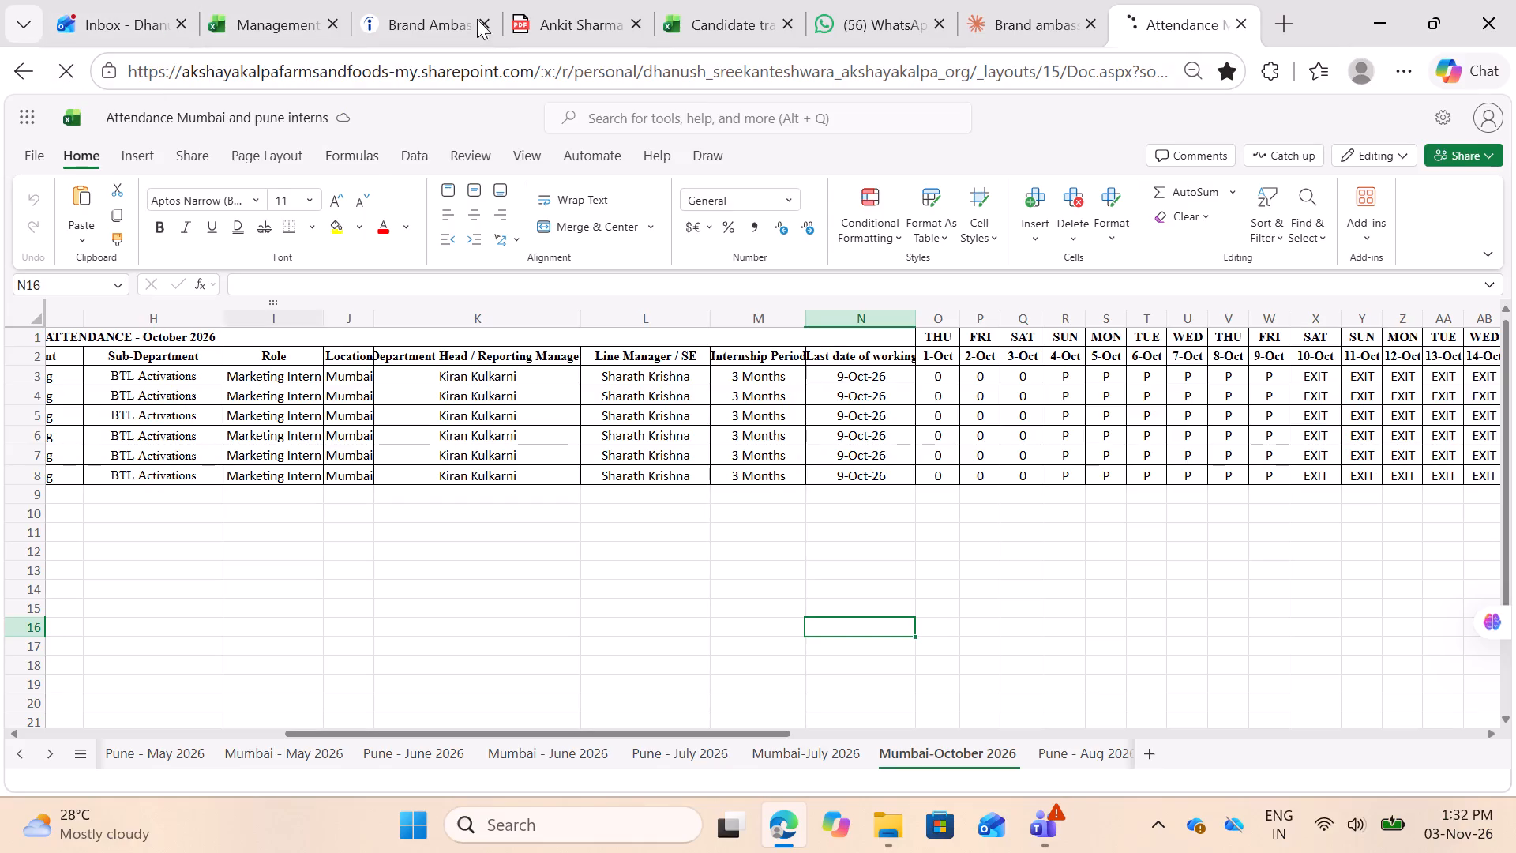
Examine the Mumbai-October 2026 sheet's intern details and select the first intern's date of joining in F3.
scroll(681, 602, "right", 3)
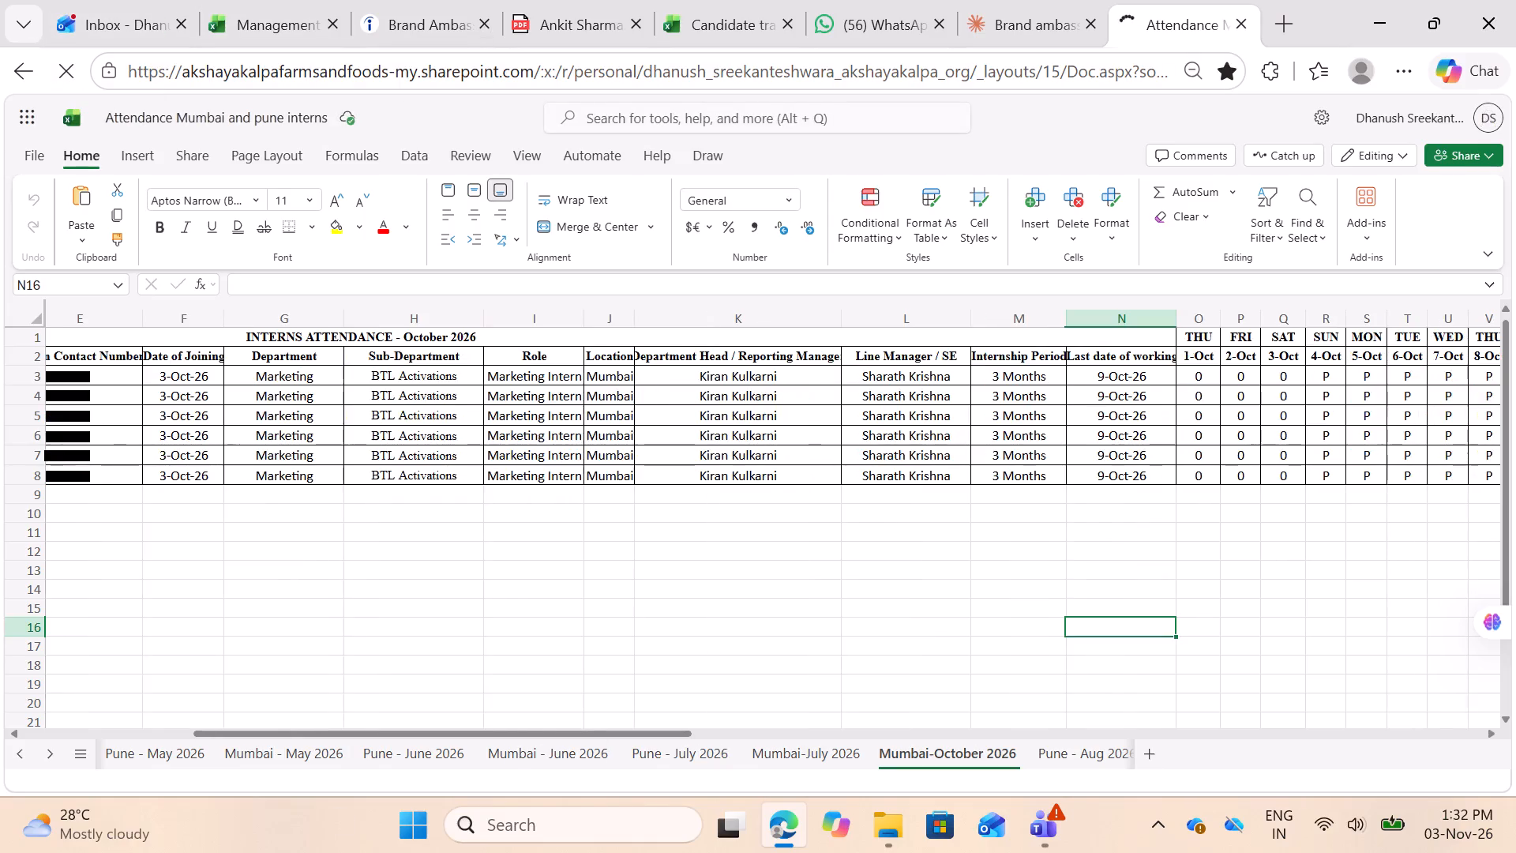
scroll(681, 602, "right", 6)
scroll(681, 602, "left", 3)
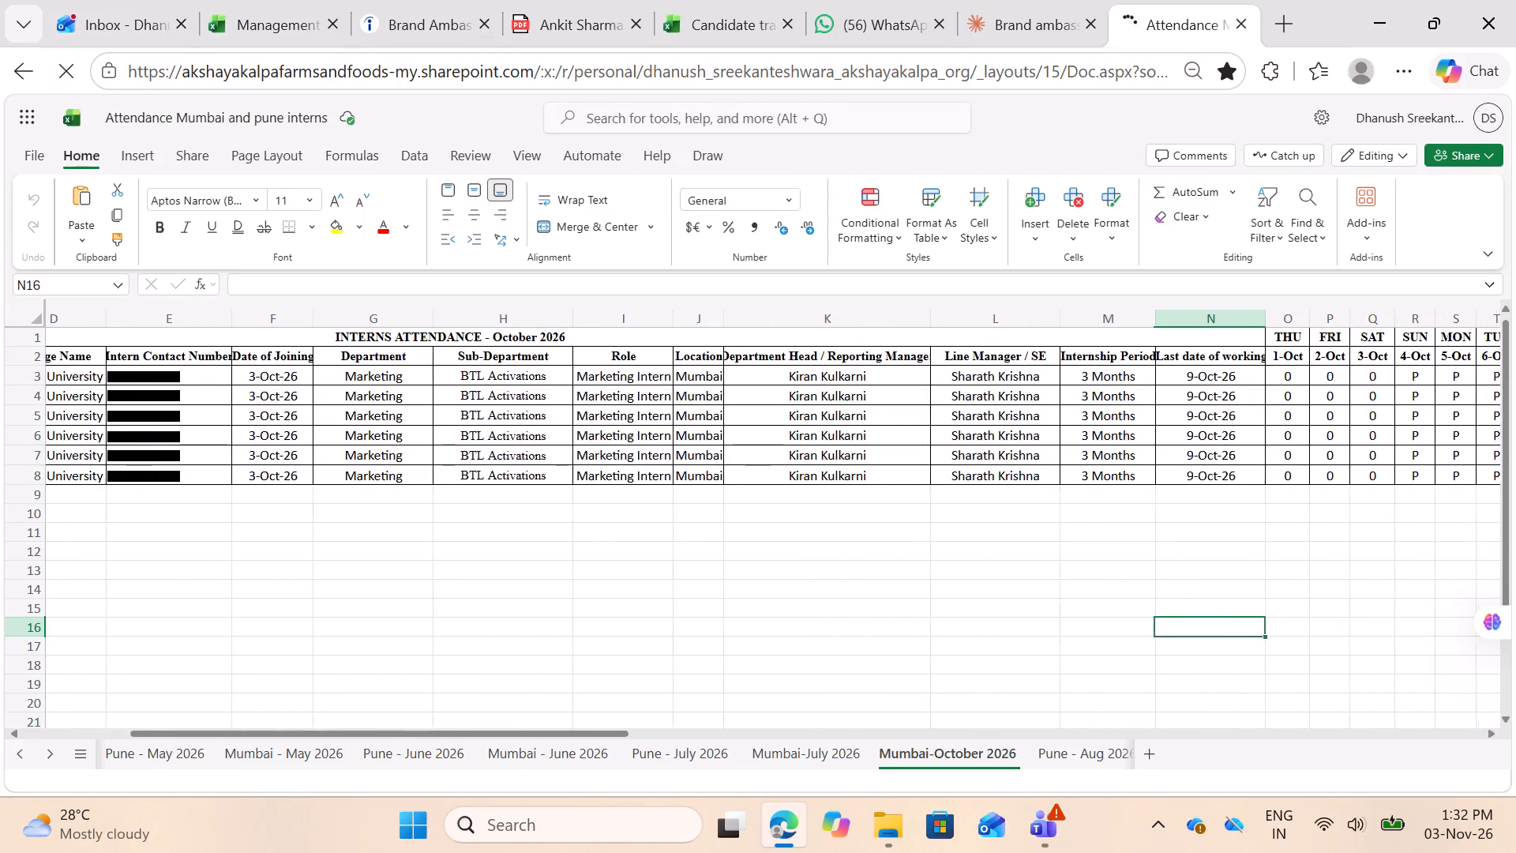
scroll(681, 602, "left", 1)
scroll(880, 482, "right", 3)
scroll(596, 457, "right", 1)
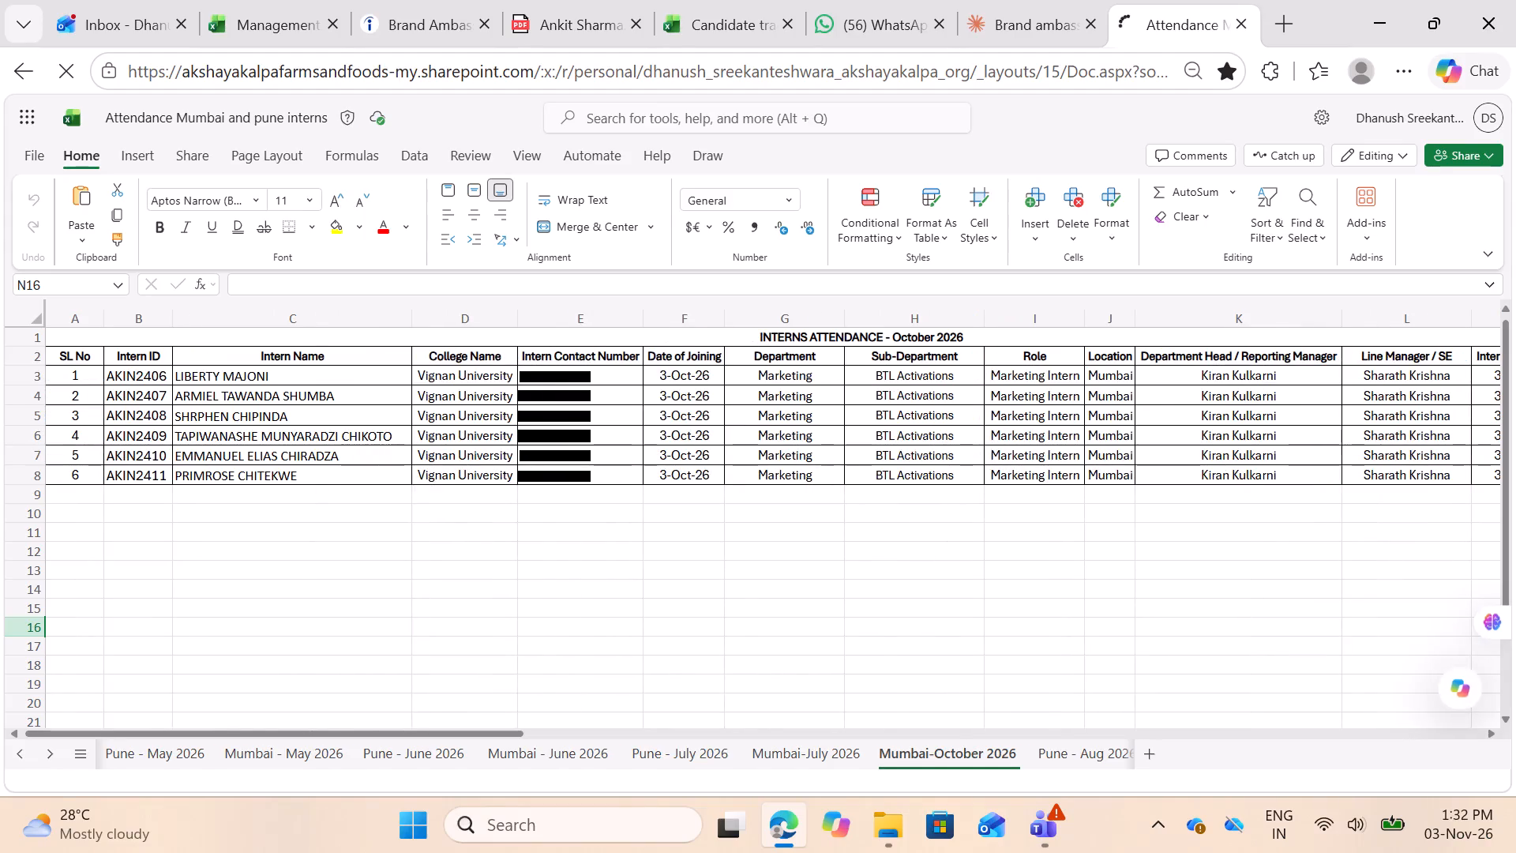
left_click(674, 370)
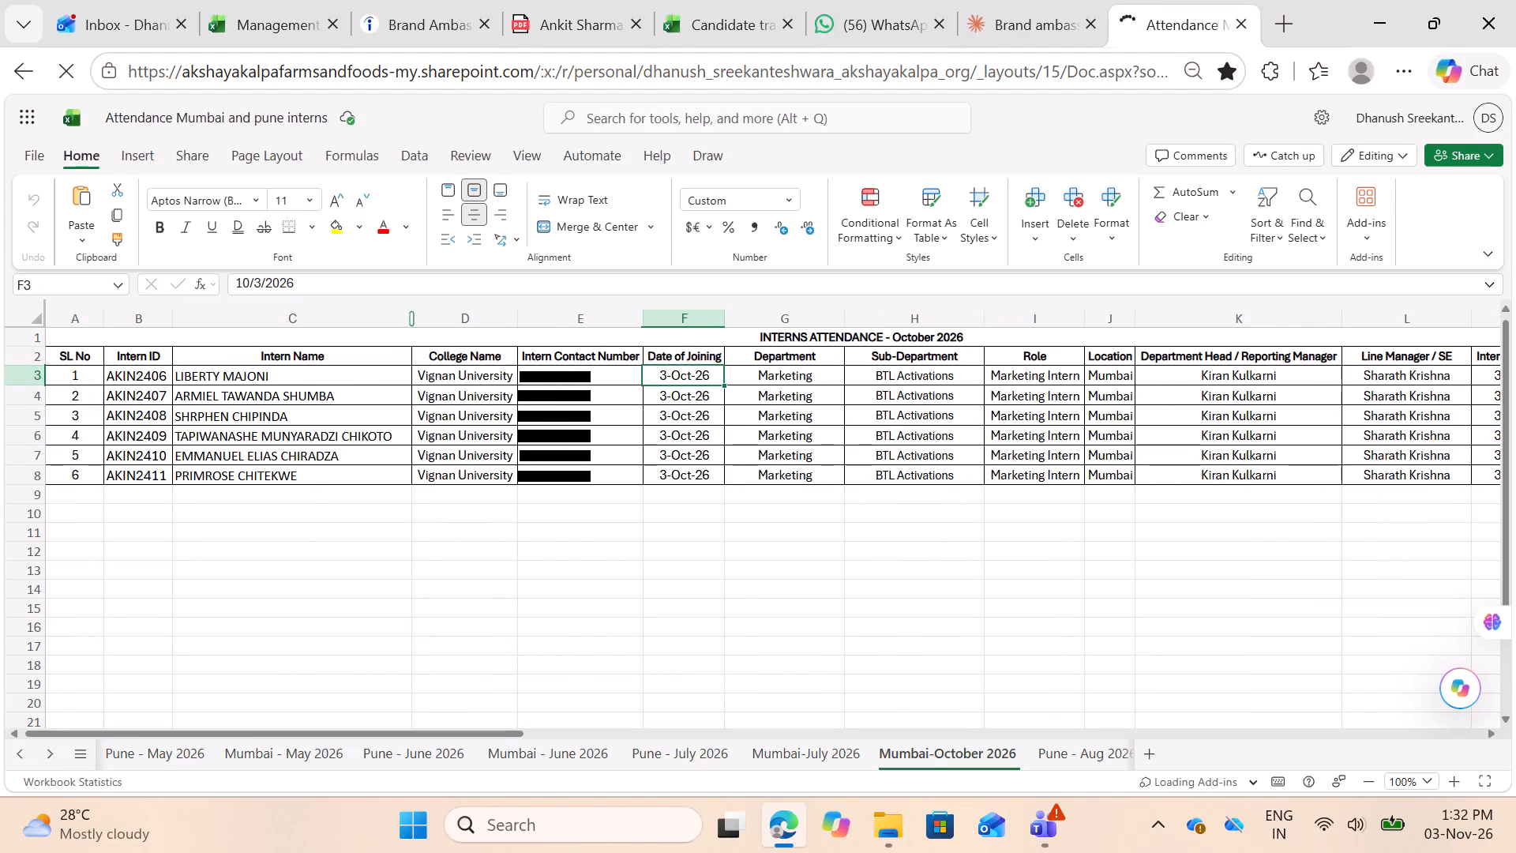
Change the date of joining to 4-Oct-26 for the first intern and copy it to the other five interns.
left_click(261, 279)
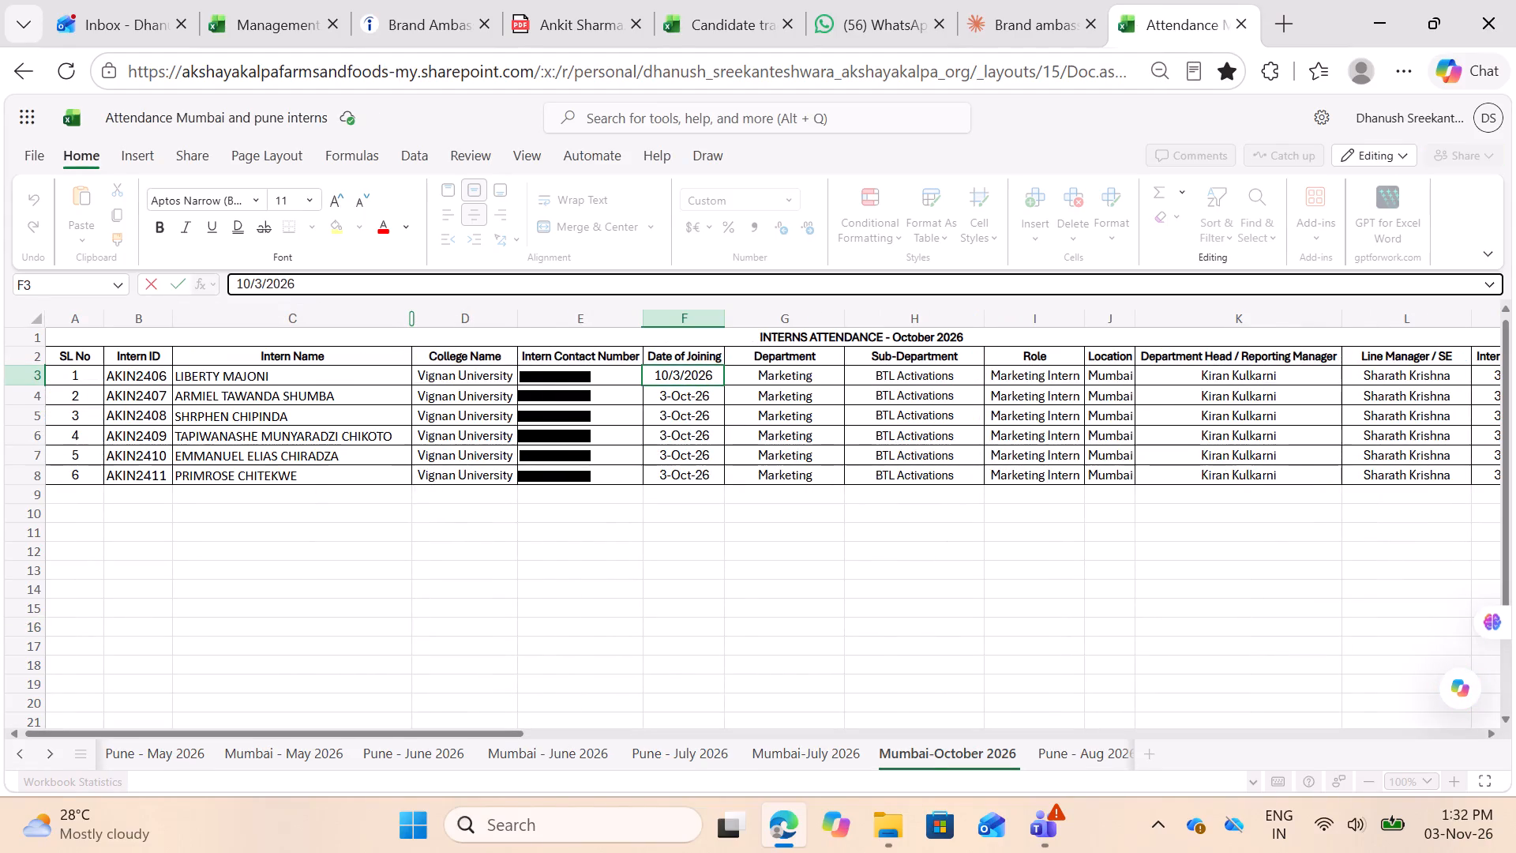
key("BackSpace")
key("4")
key("Tab")
key("shift+Tab")
key("ctrl+c")
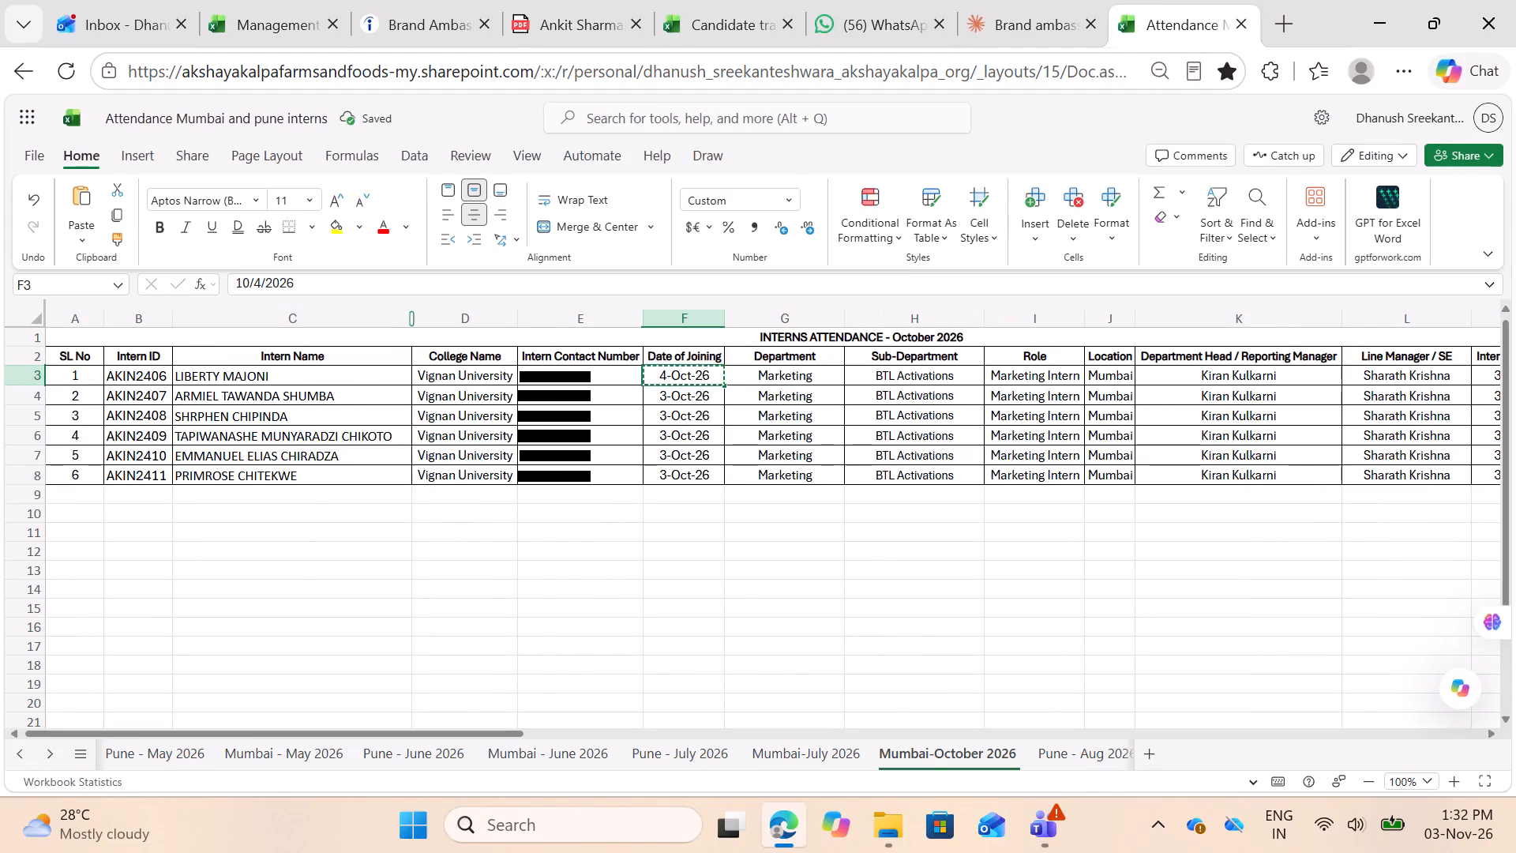
left_click_drag(686, 398, 685, 475)
key("ctrl+v")
left_click(745, 487)
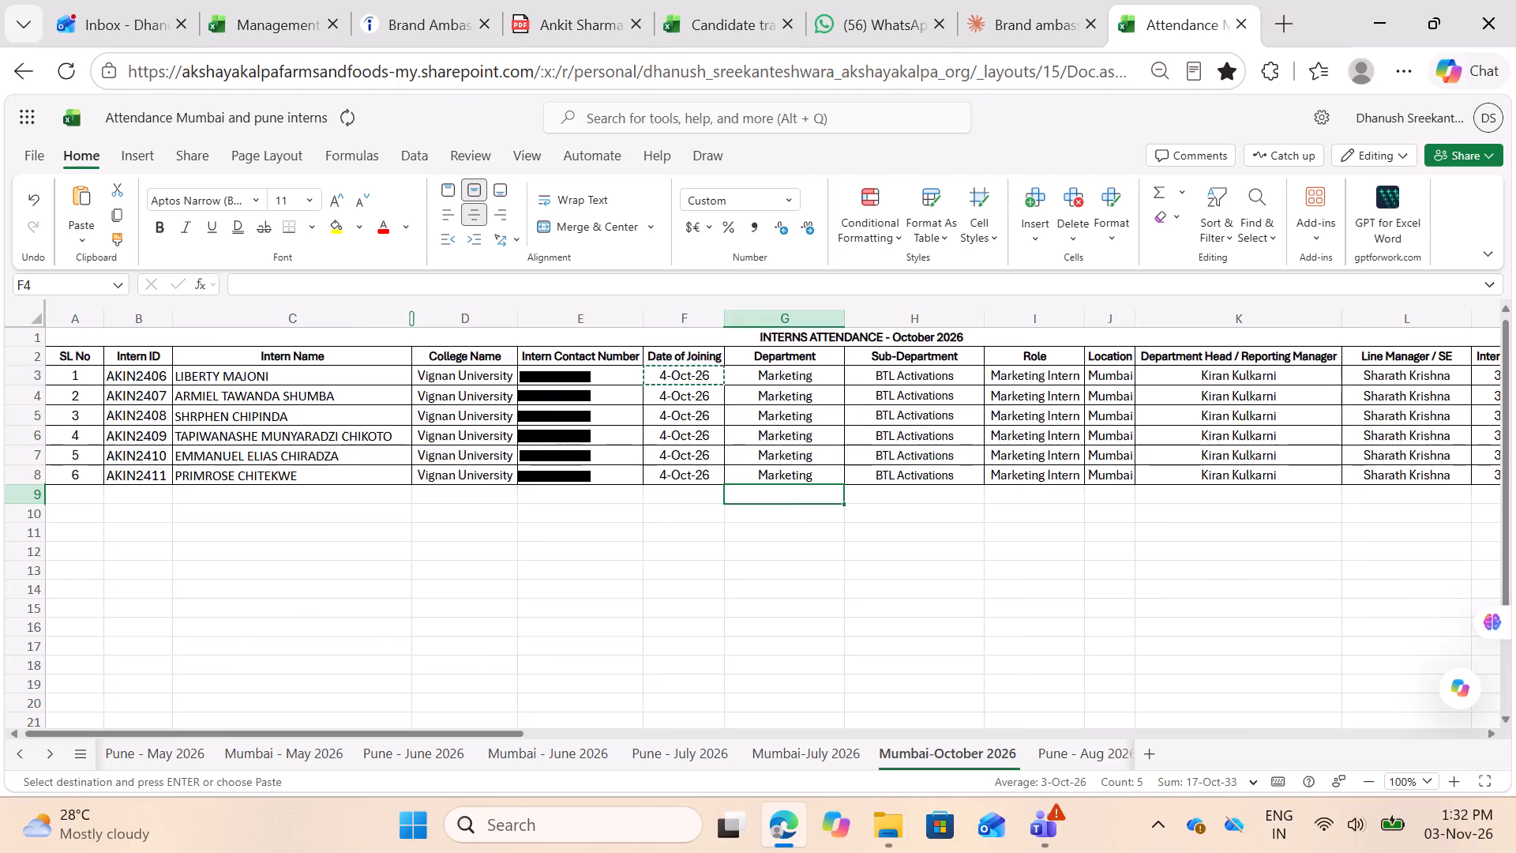
Change the last date of working to 10-Oct-26 for the first intern and copy it to the other five interns.
scroll(1015, 487, "left", 4)
left_click(999, 378)
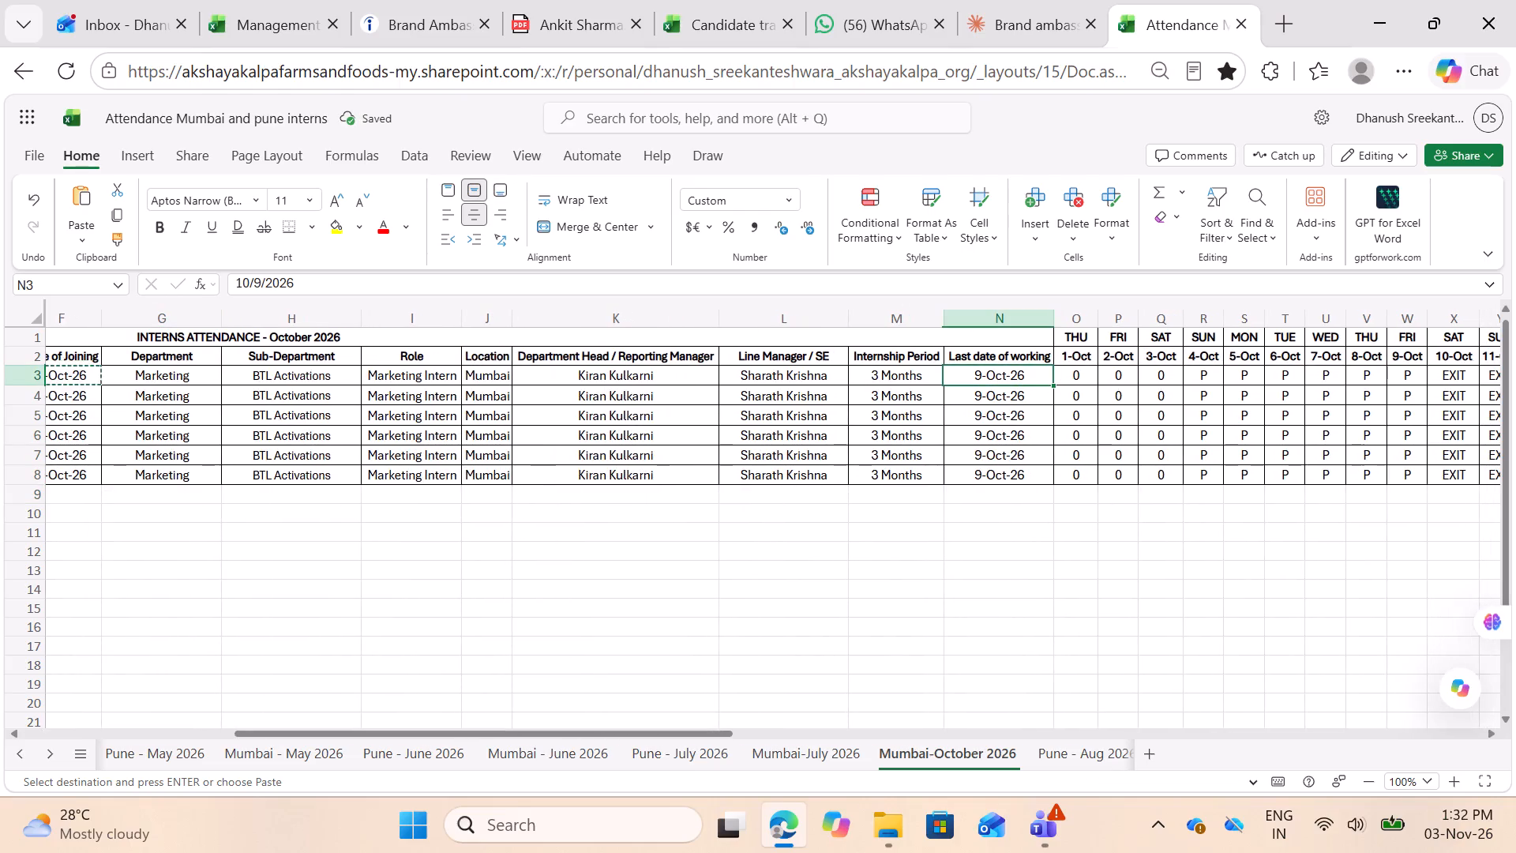
left_click(261, 280)
key("BackSpace")
type("10")
key("Tab")
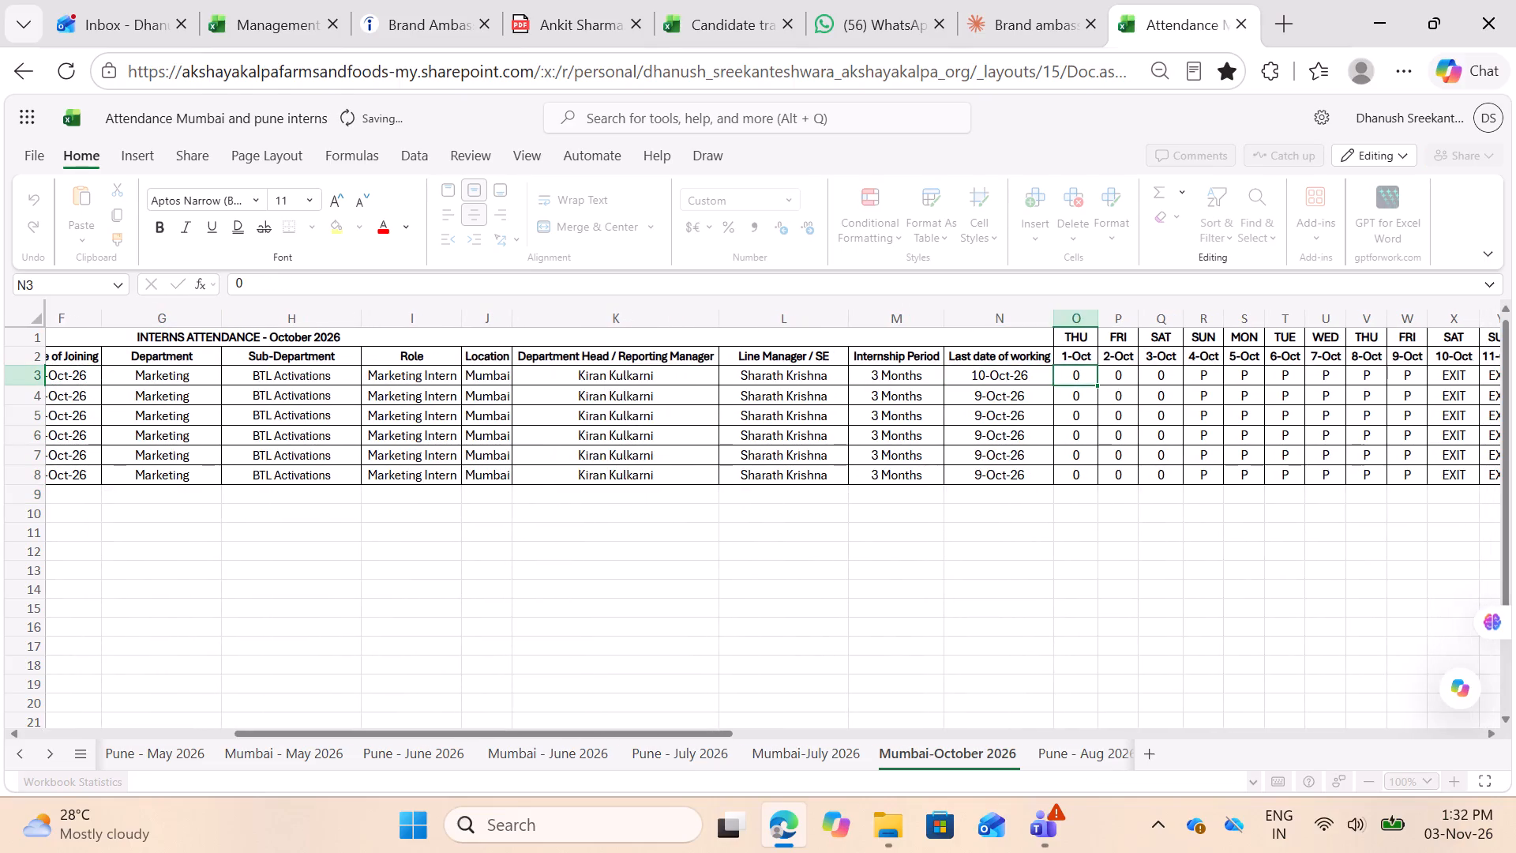
key("shift+Tab")
key("ctrl+c")
left_click_drag(1012, 396, 1008, 479)
key("ctrl+c")
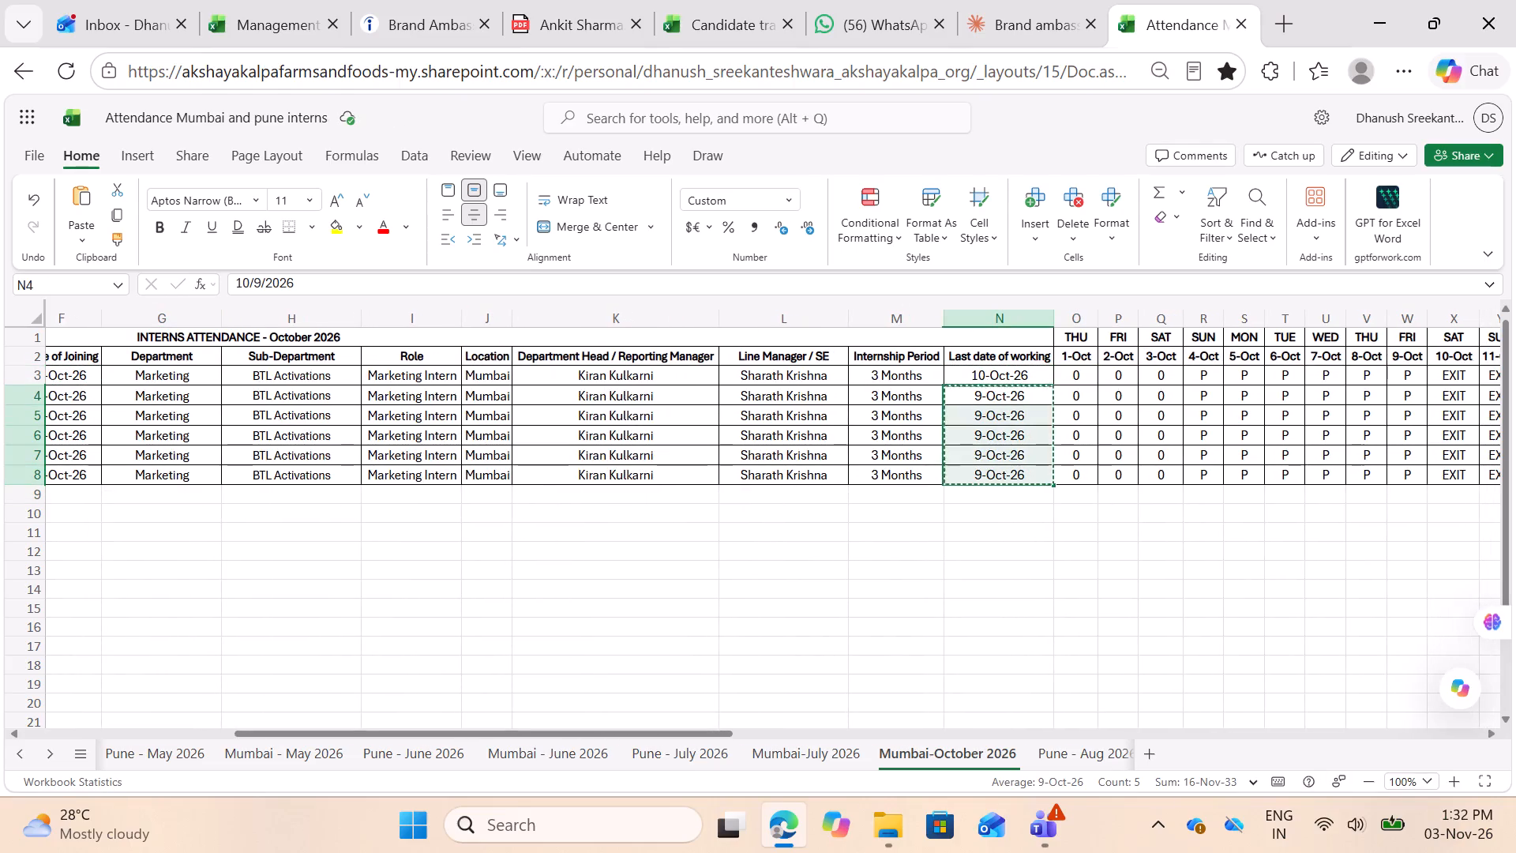
left_click(1007, 376)
key("ctrl+c")
left_click_drag(998, 395, 998, 417)
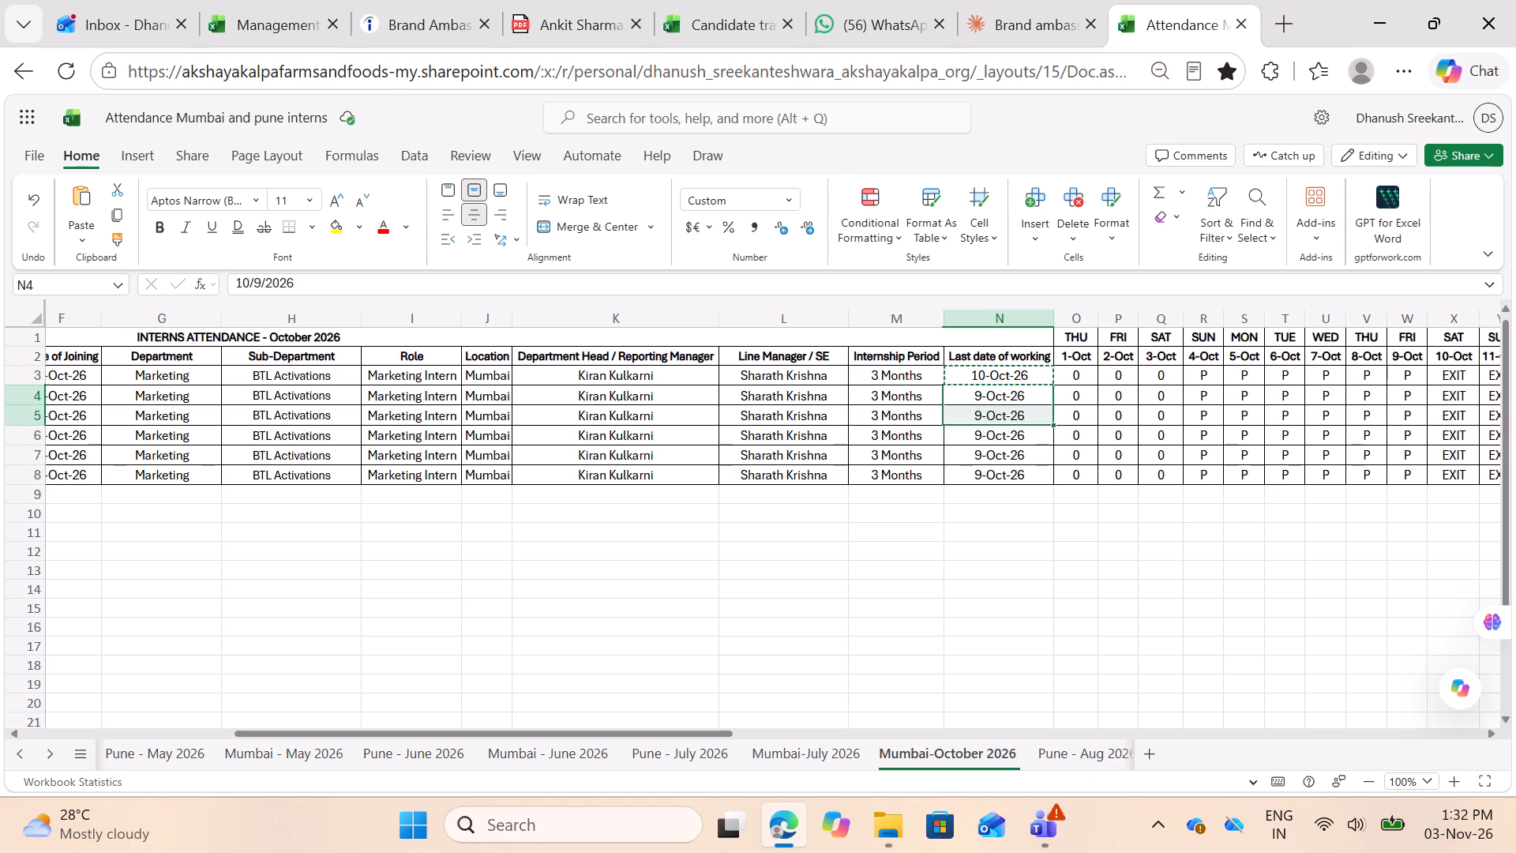
left_click_drag(998, 417, 1004, 469)
key("ctrl+v")
left_click_drag(1064, 532, 1090, 525)
Extend the P attendance marks from 9-Oct into the 10-Oct column for all six interns.
scroll(1221, 484, "left", 1)
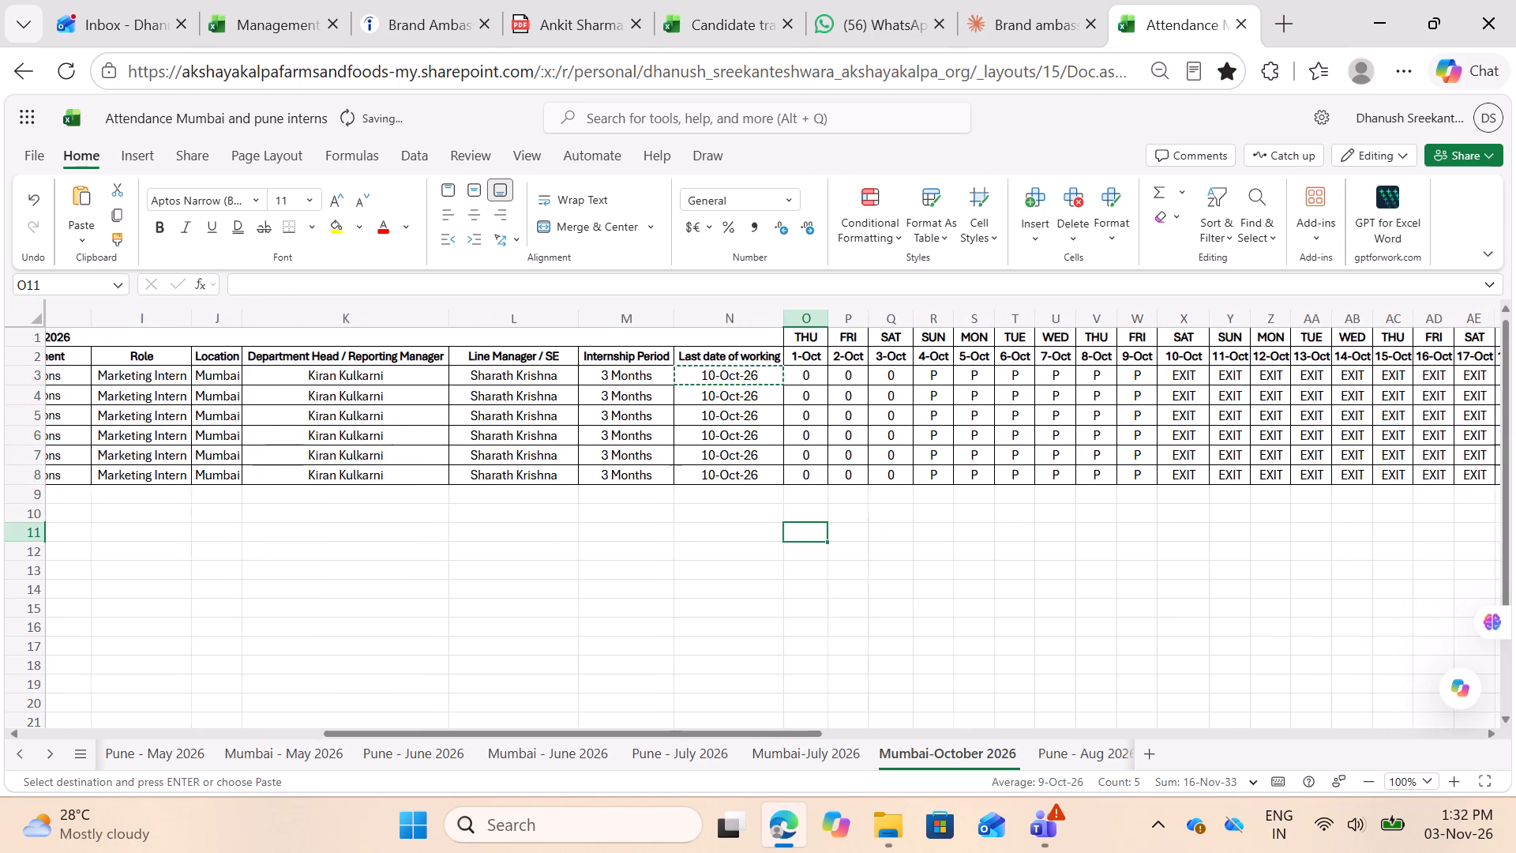
scroll(1221, 484, "left", 1)
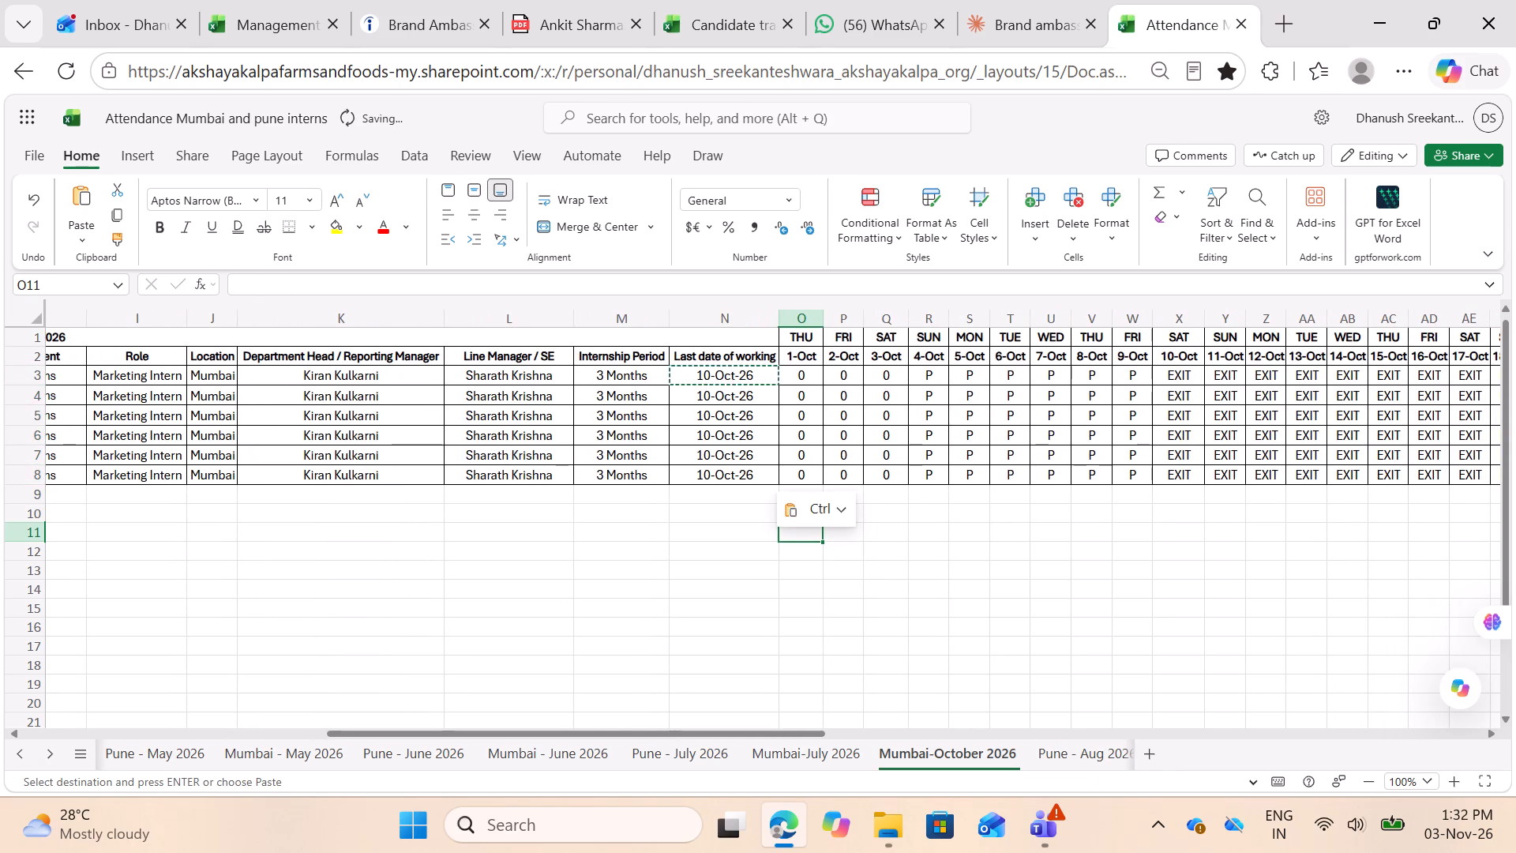
left_click_drag(1131, 375, 1128, 471)
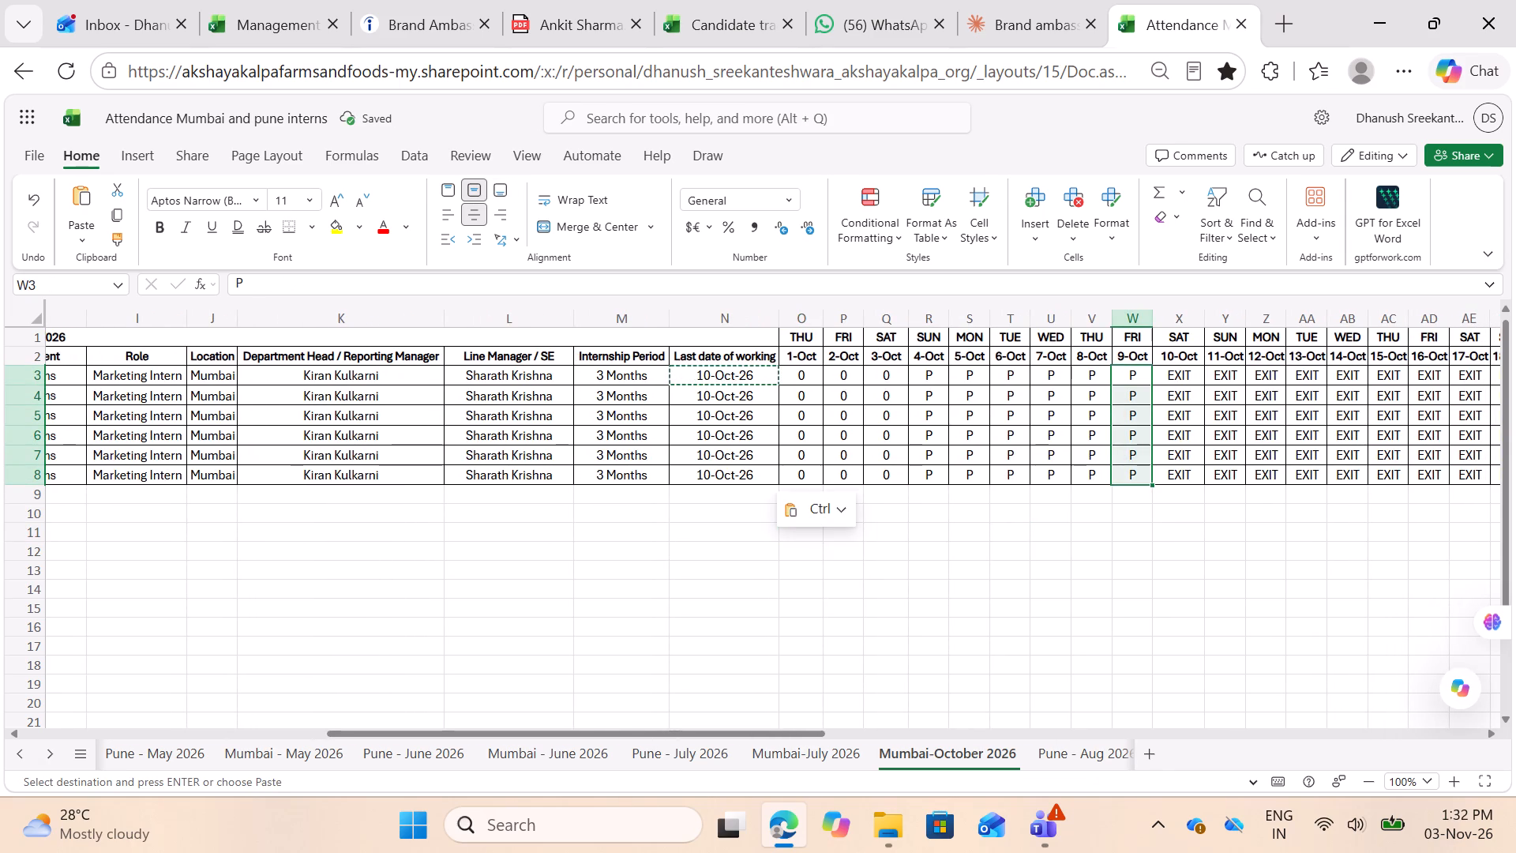
left_click_drag(1151, 485, 1174, 485)
left_click(1134, 519)
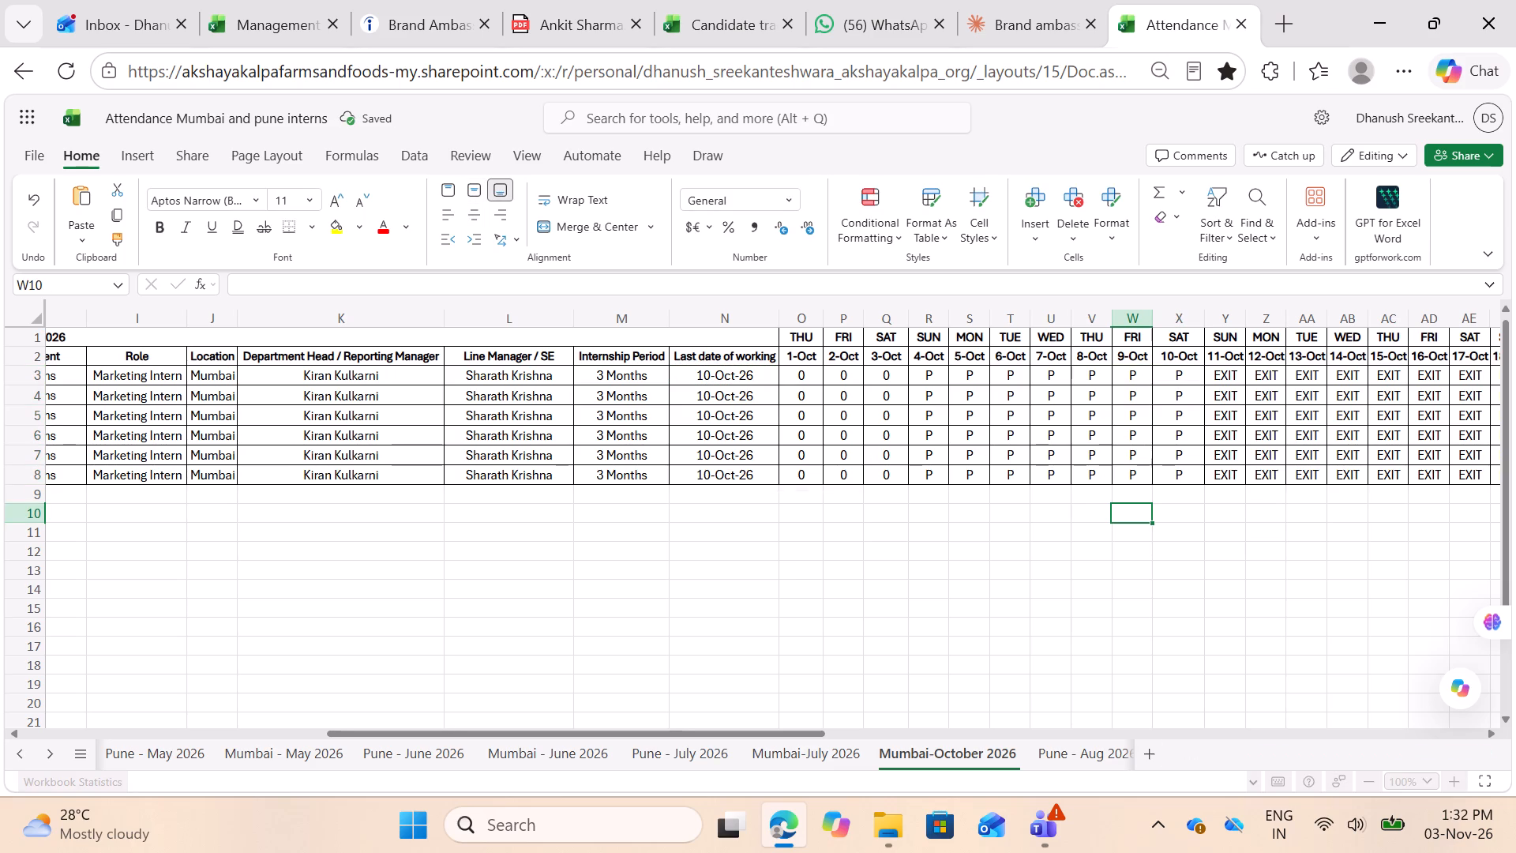
scroll(970, 553, "right", 1)
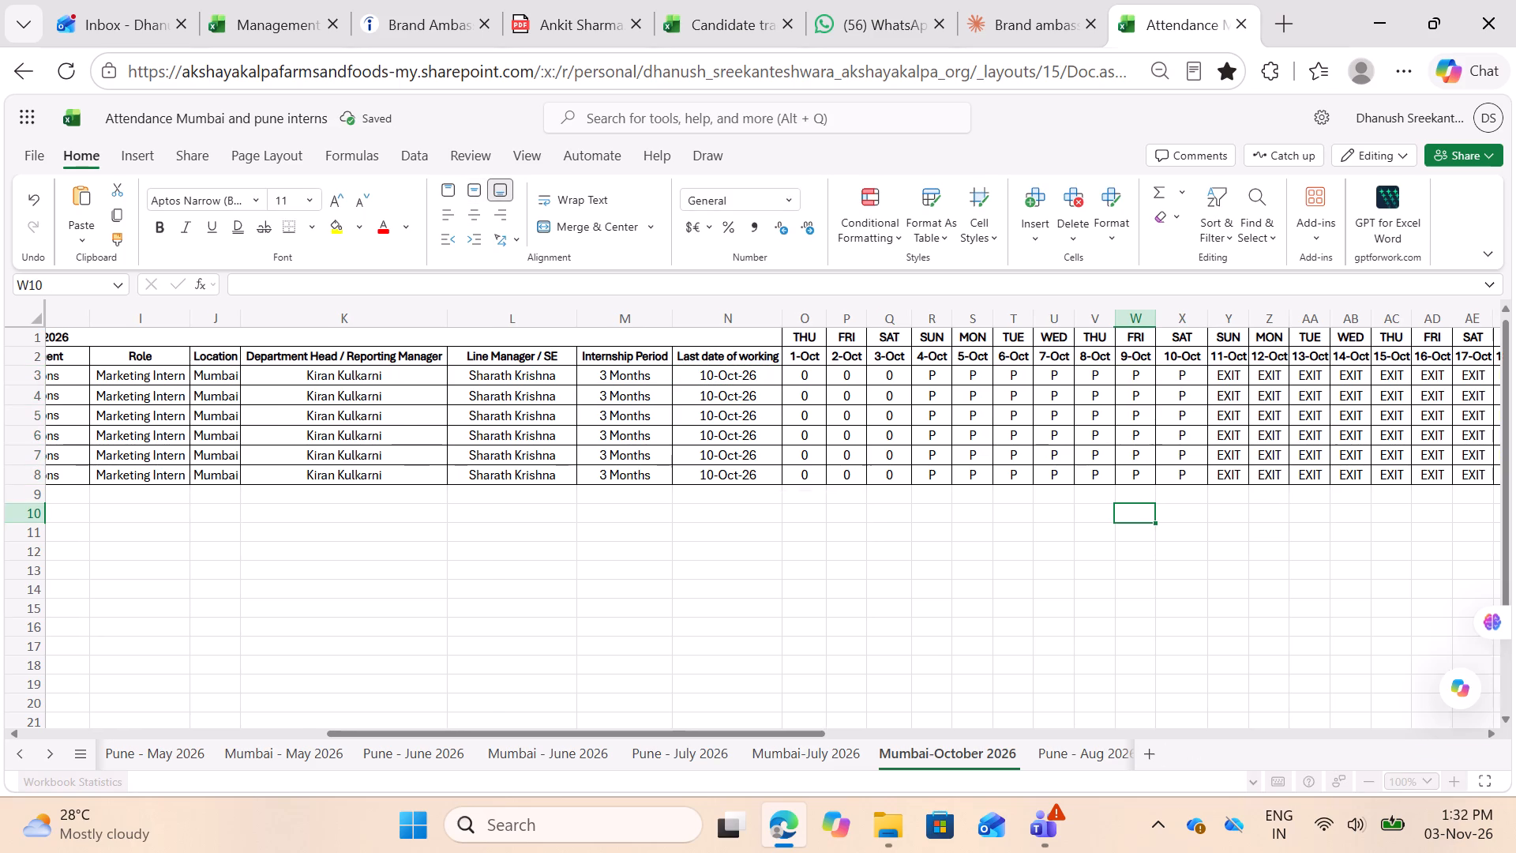
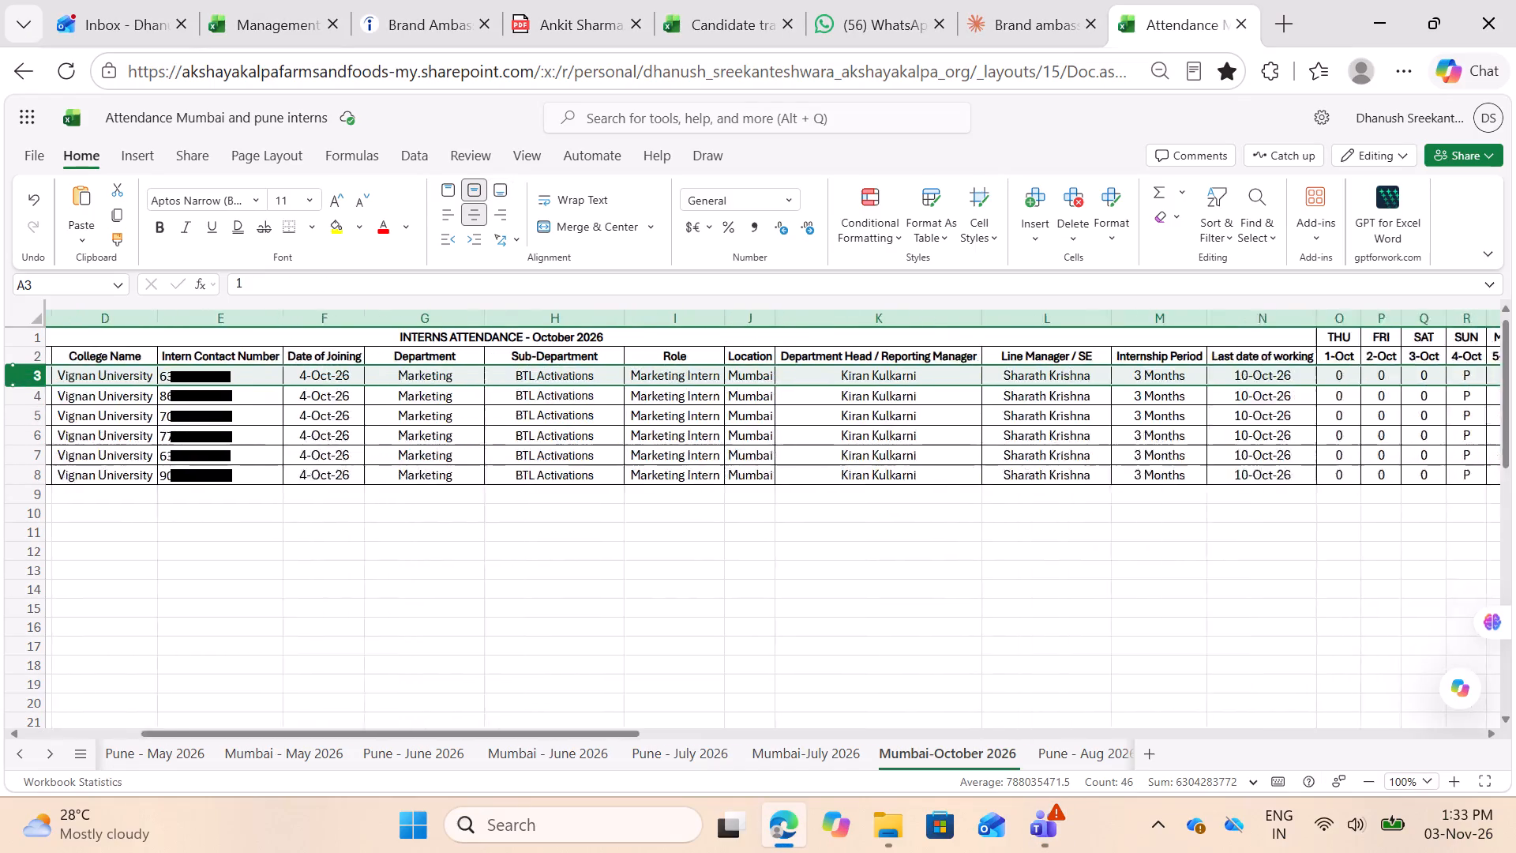
Mark the first intern's attendance on Tuesday 6-Oct as WO.
scroll(745, 487, "left", 2)
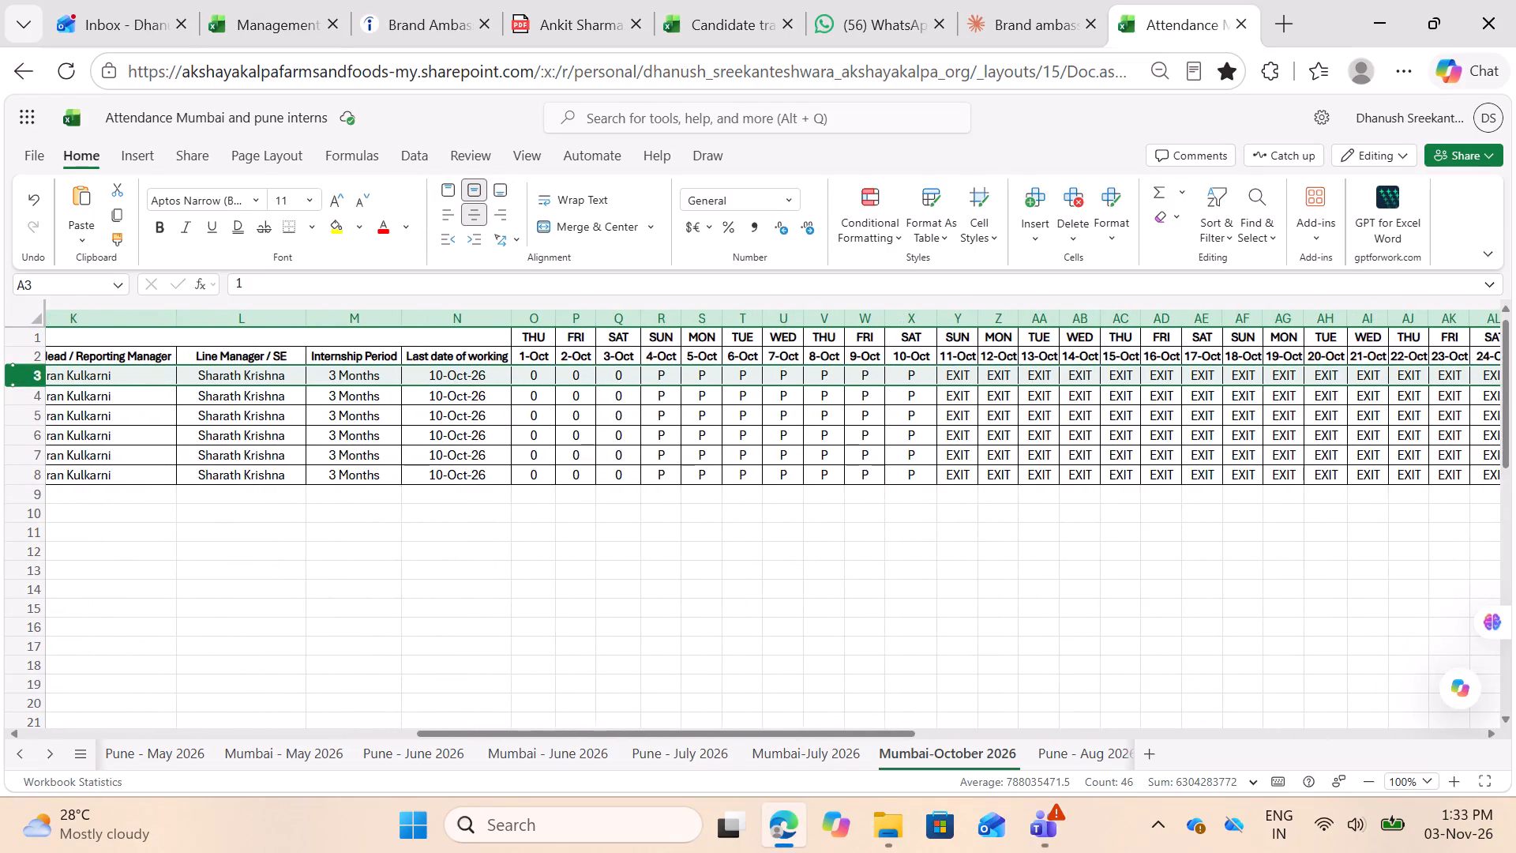
left_click(747, 374)
type("WO")
key("Tab")
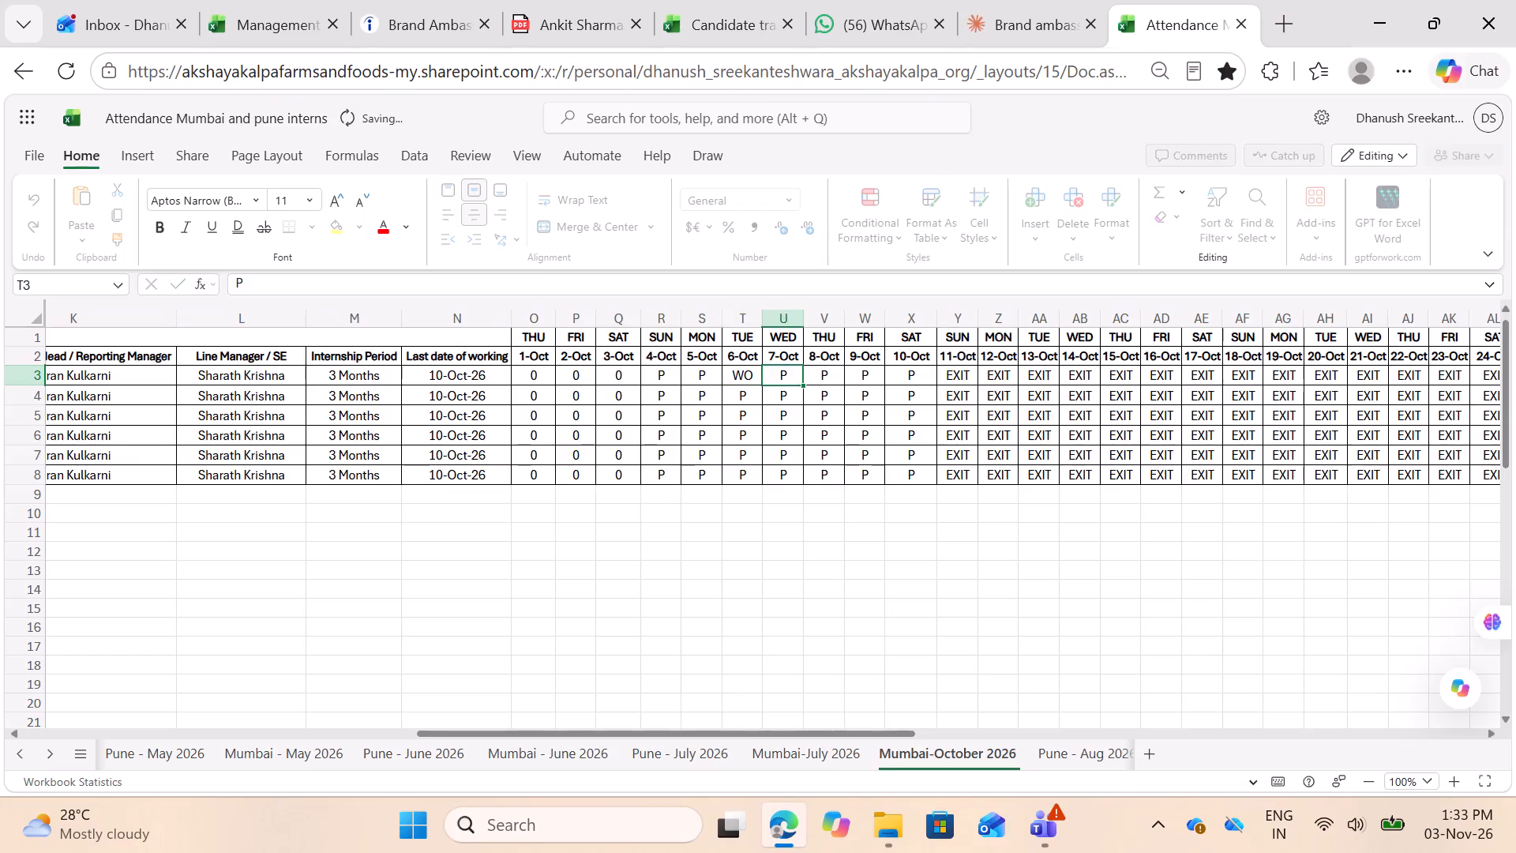
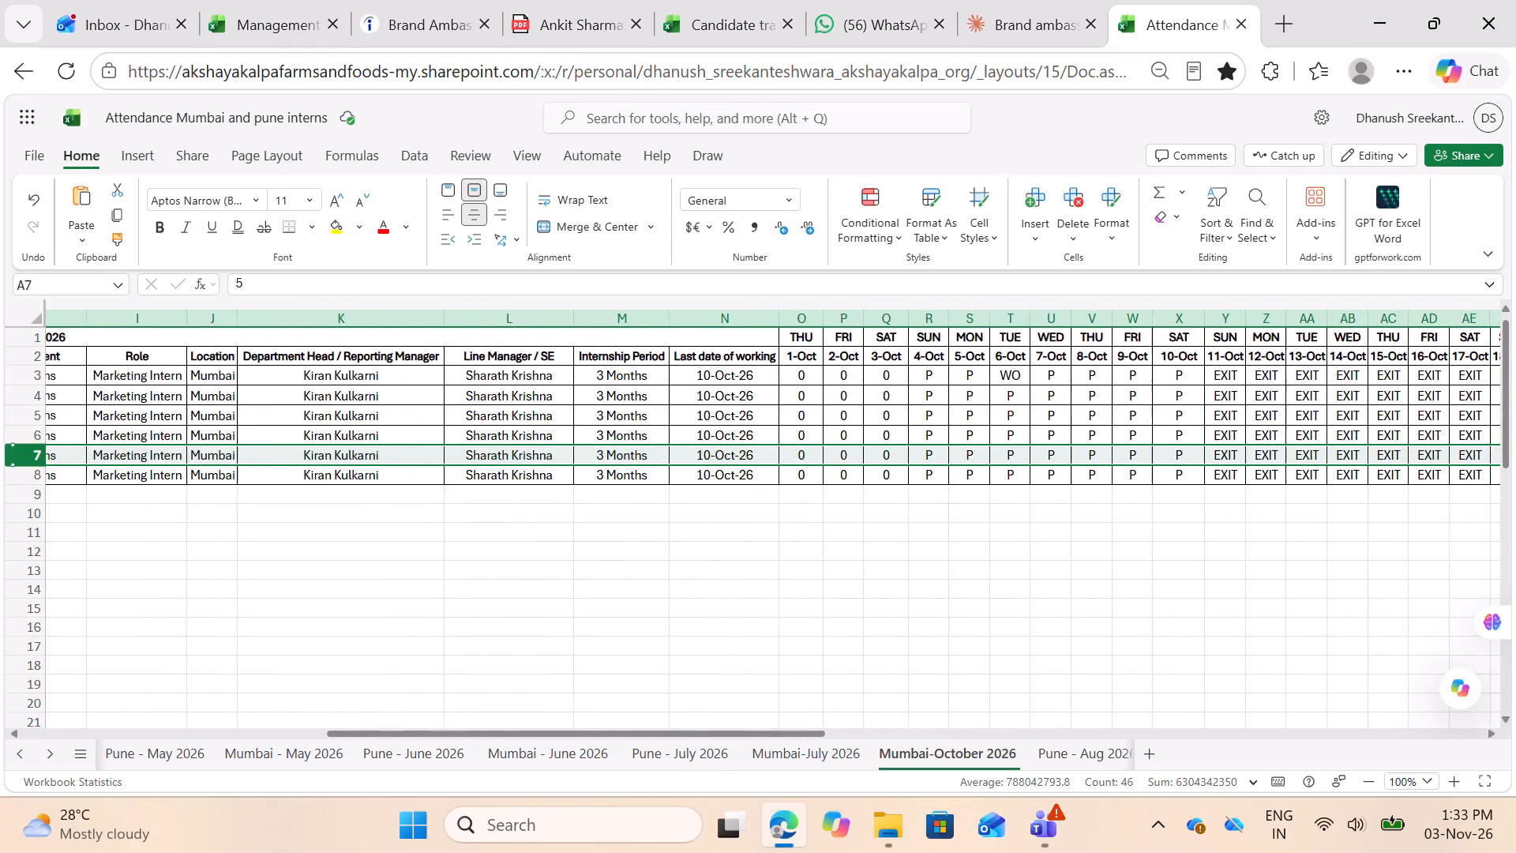
Mark the fifth intern's attendance on Tuesday 6-Oct as WO.
left_click(1015, 459)
type("W")
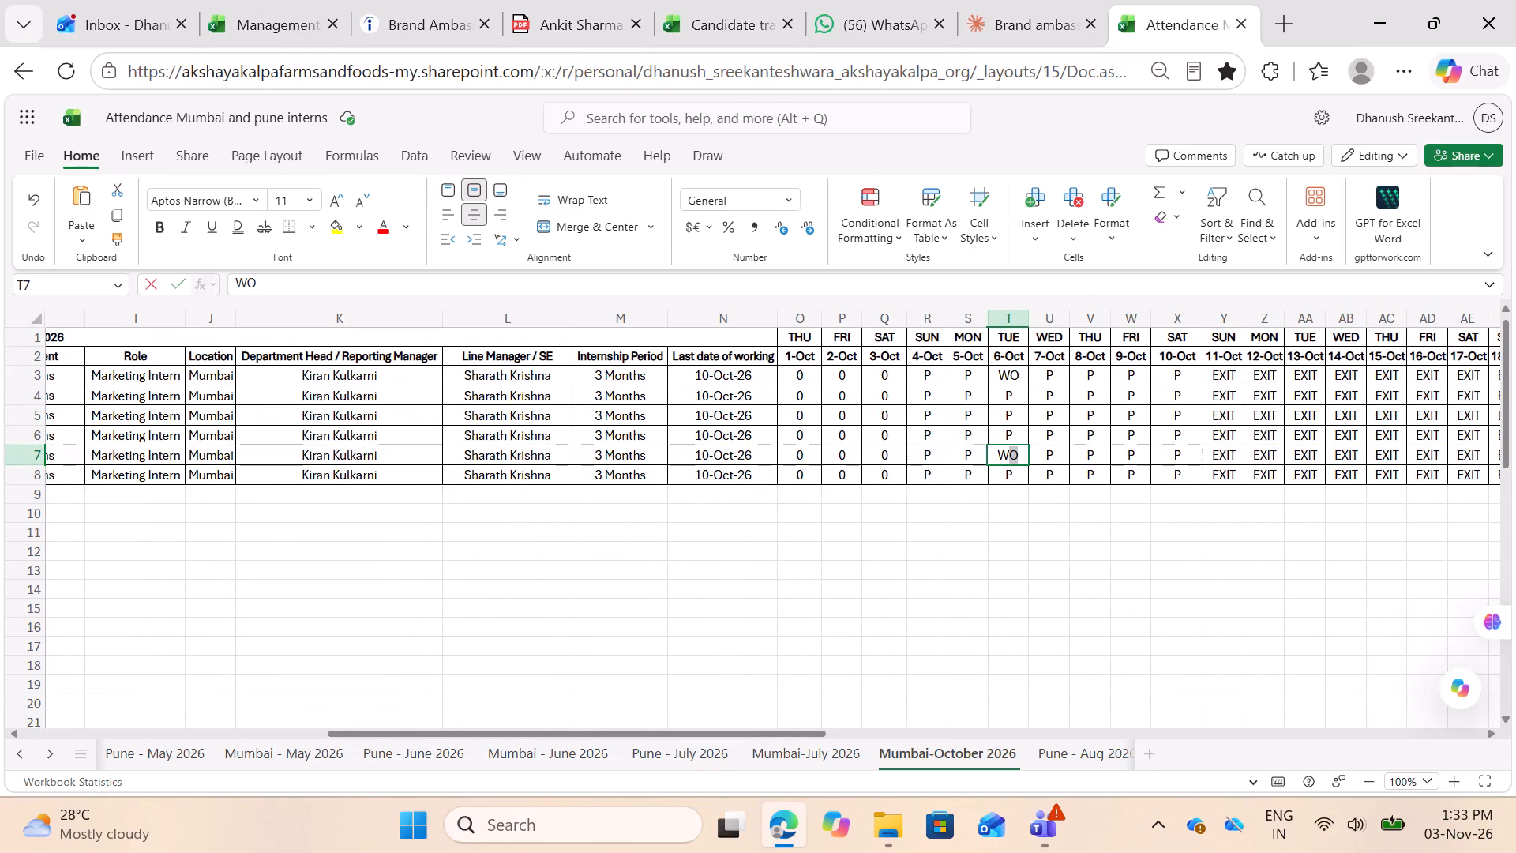
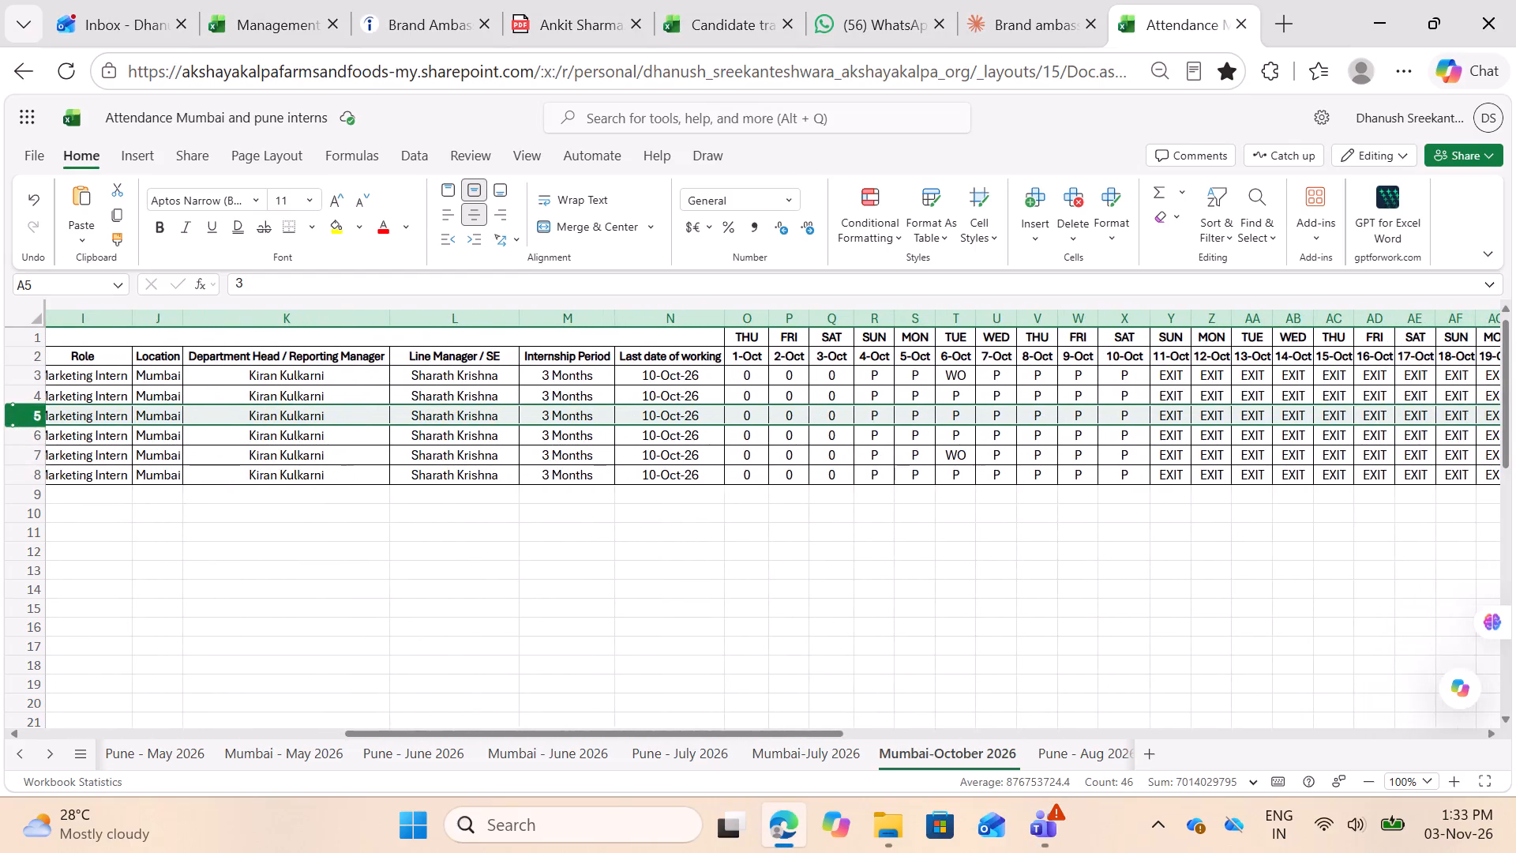
Select the third intern's attendance entry for Wednesday 7-Oct in the Mumbai-October 2026 sheet.
scroll(1030, 431, "left", 1)
left_click(1000, 415)
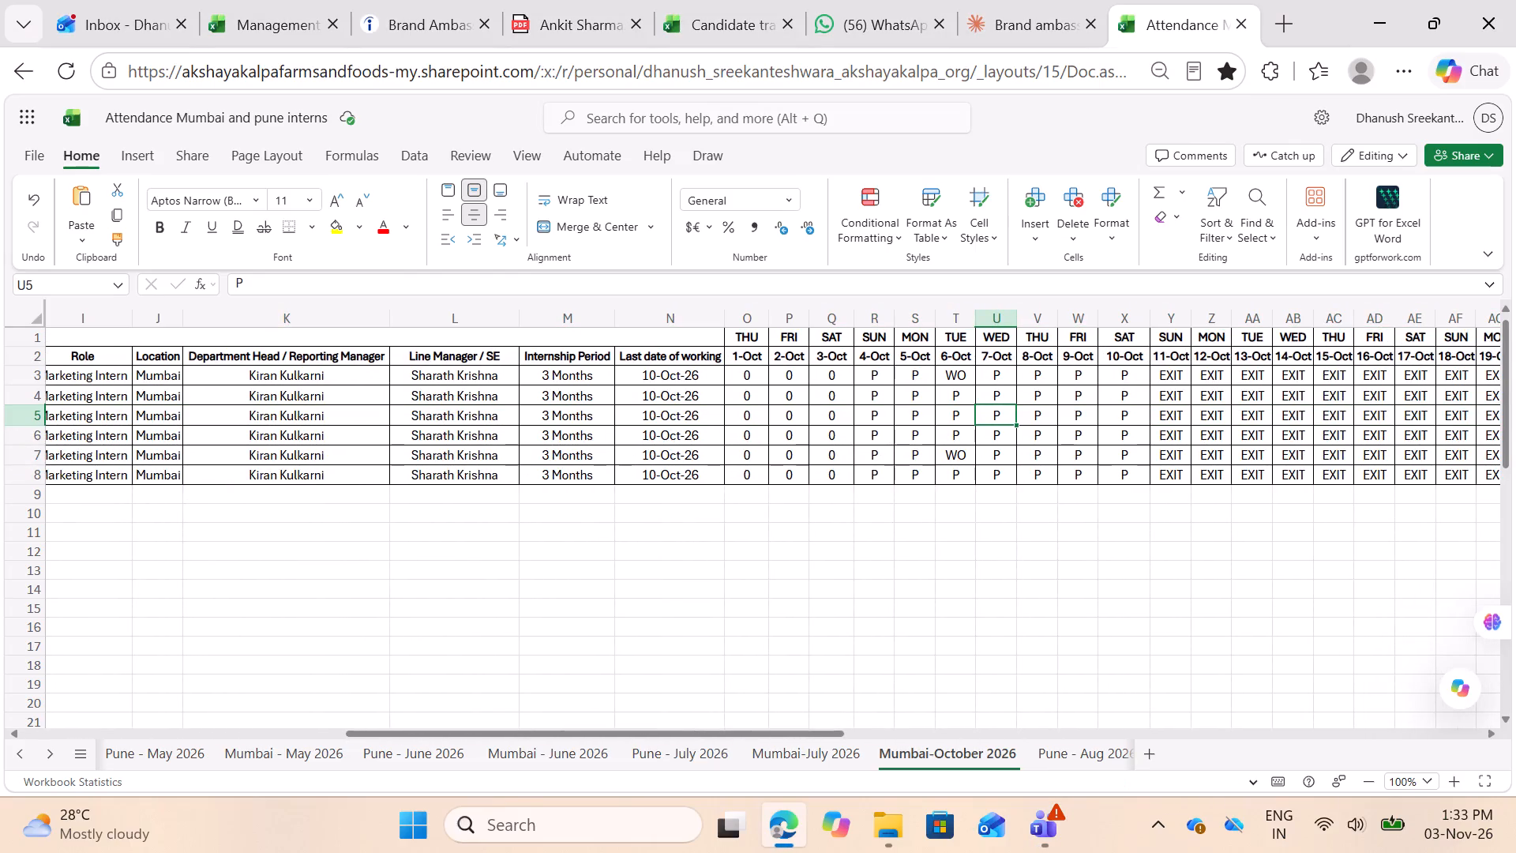
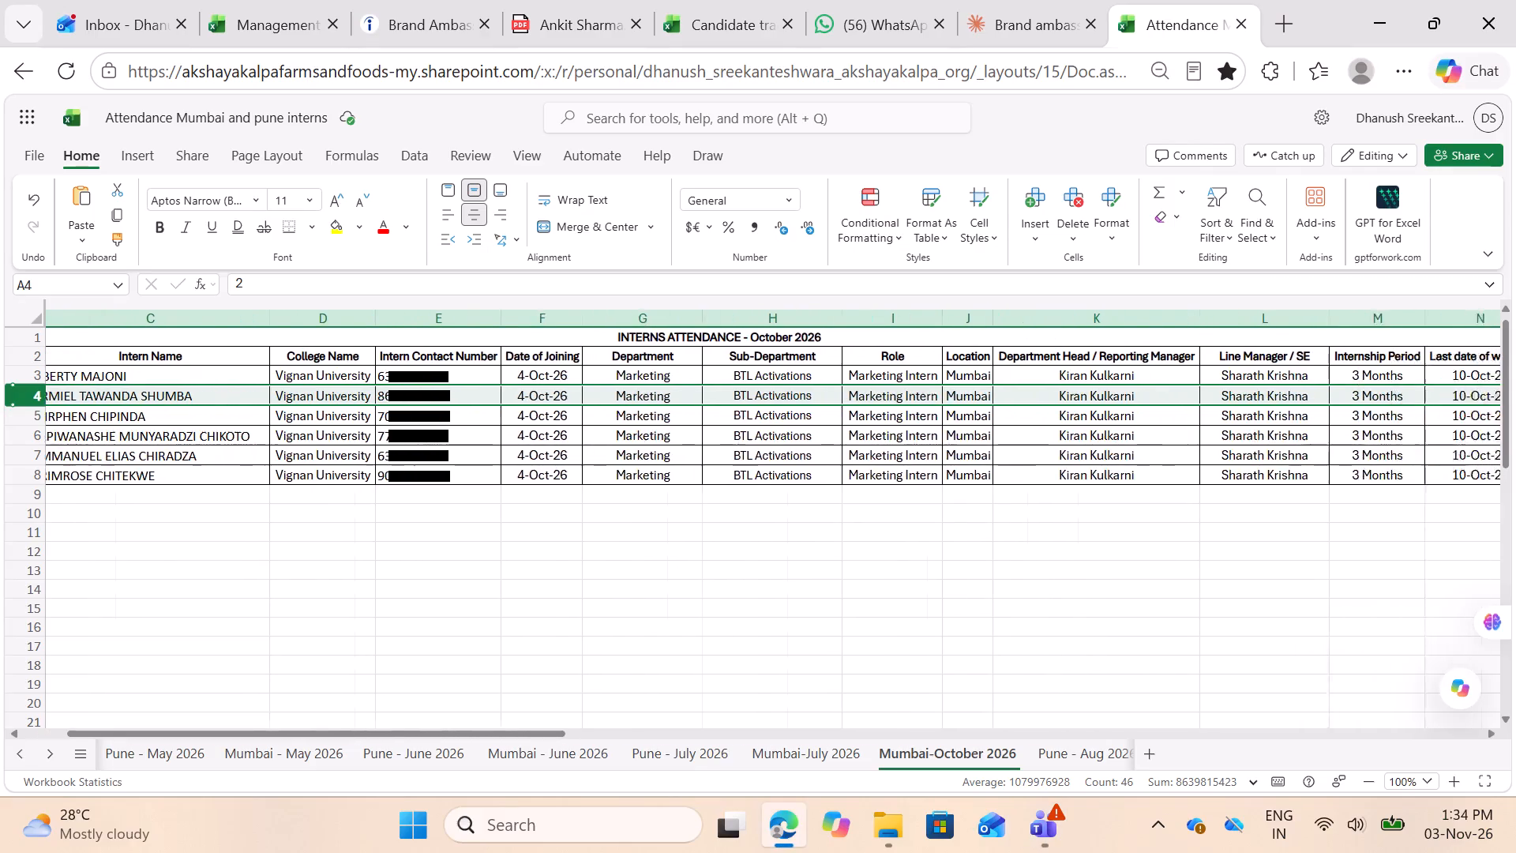
Change the second intern's attendance mark for Wednesday 7-Oct to WO in the Mumbai-October 2026 sheet.
scroll(1010, 531, "left", 3)
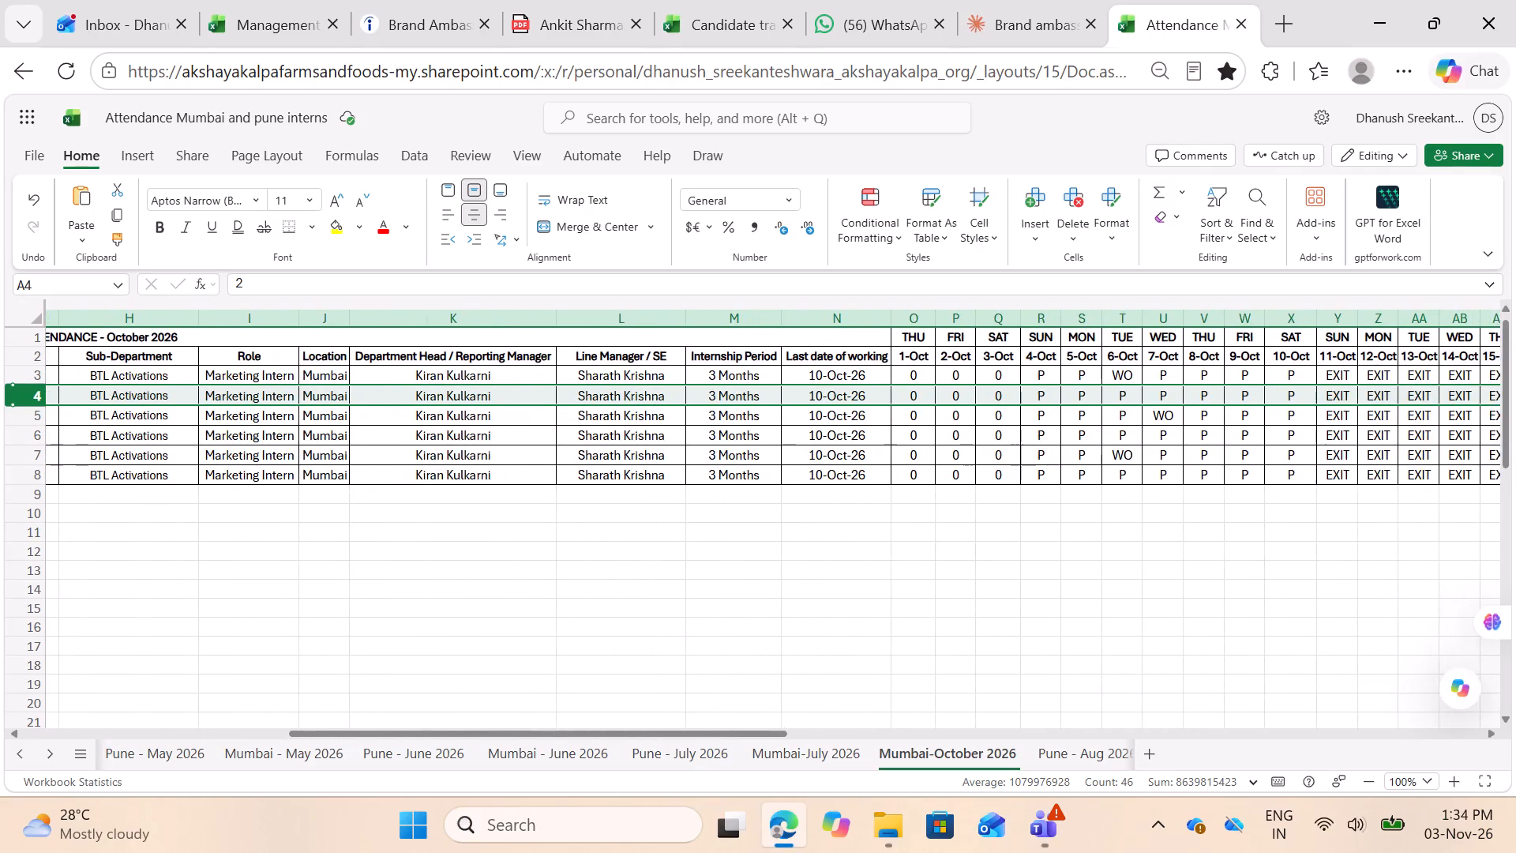
scroll(1104, 449, "left", 1)
double_click(1164, 392)
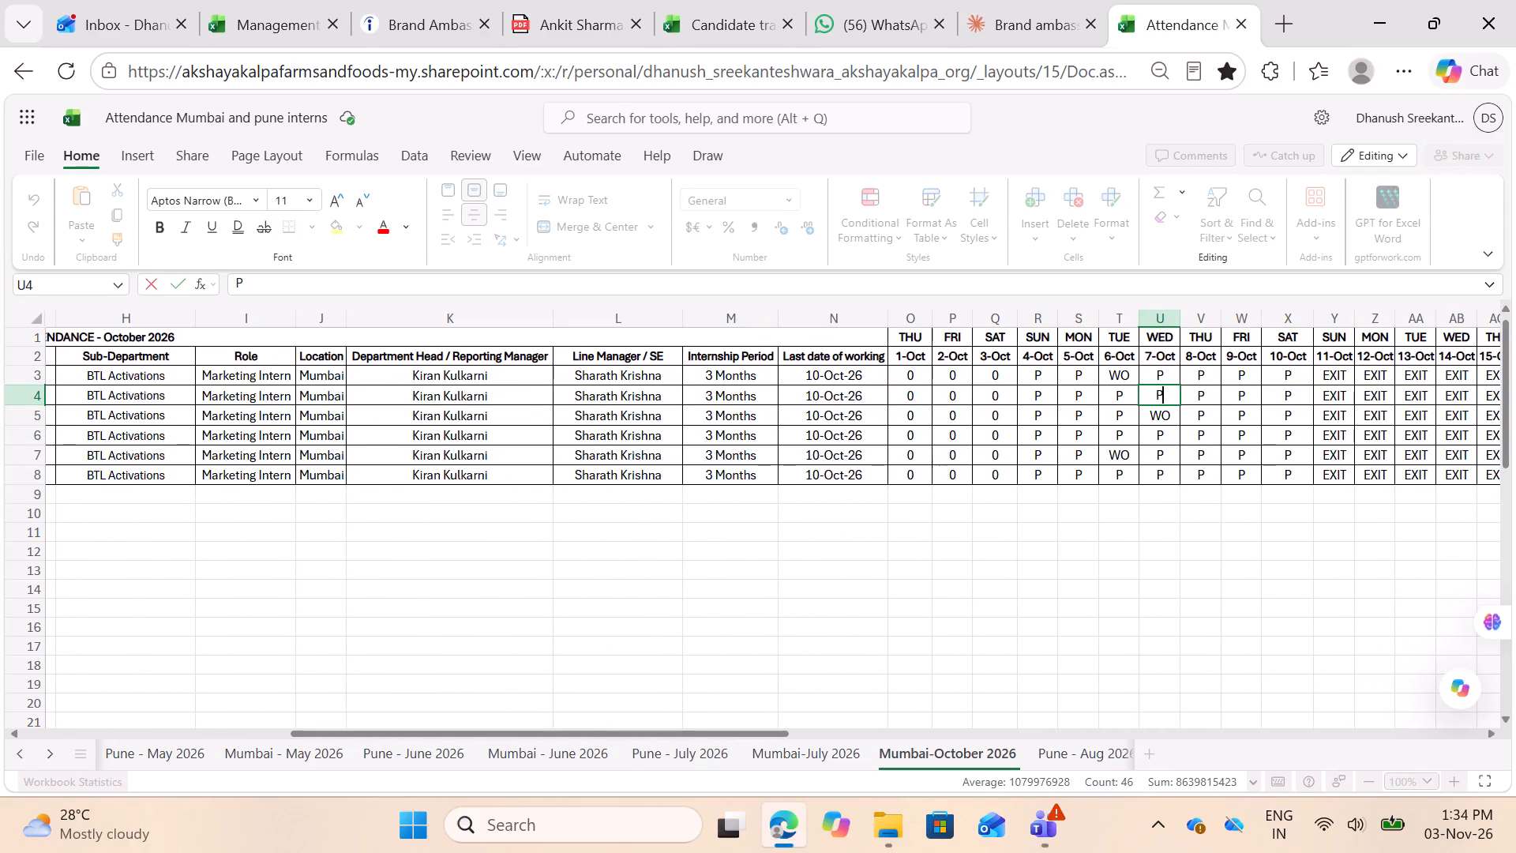
key("BackSpace")
type("WO")
key("Tab")
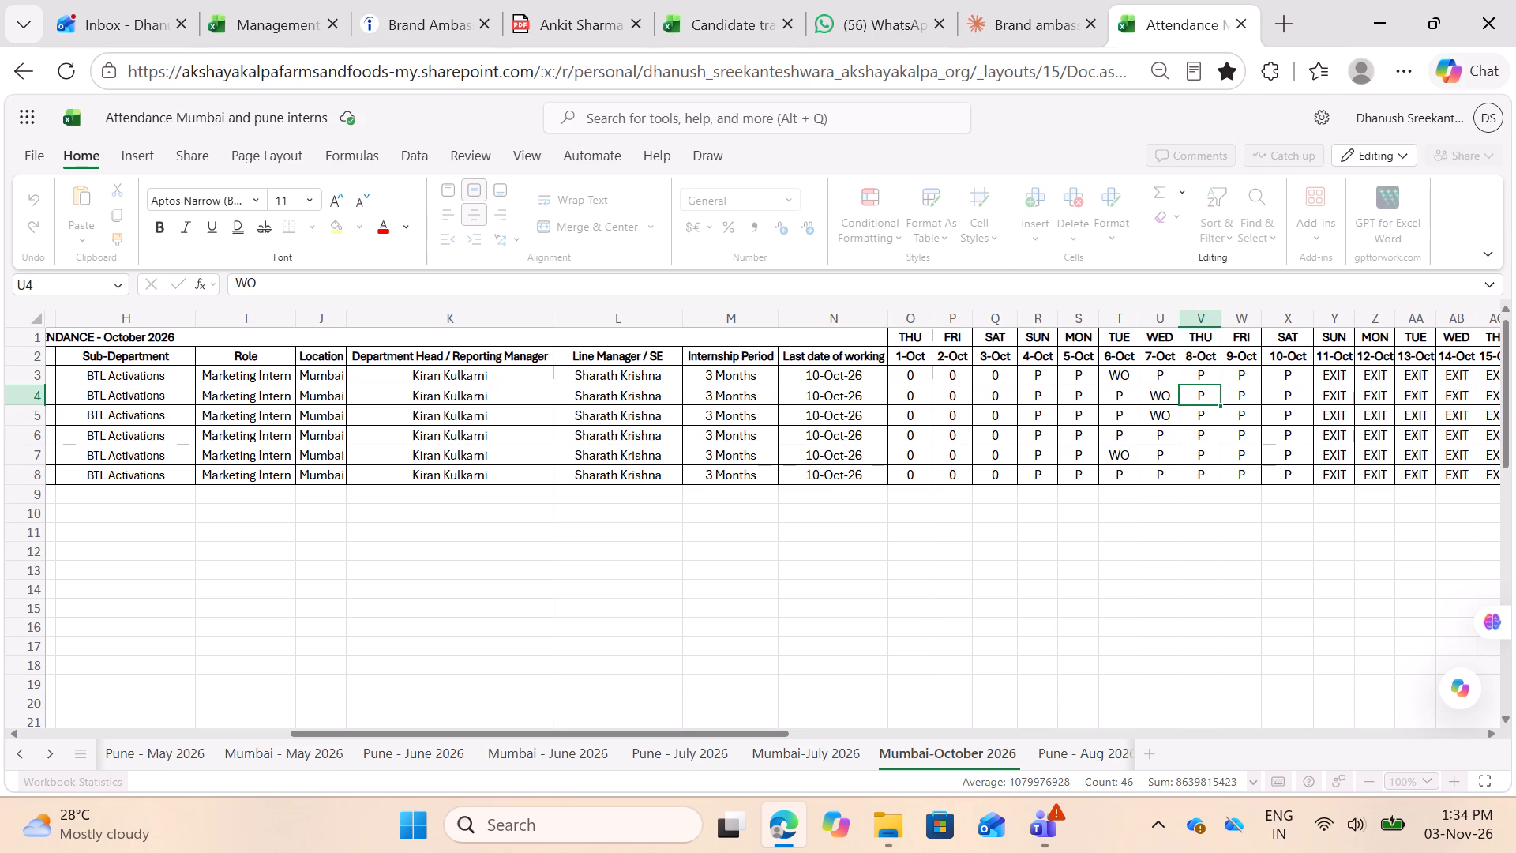
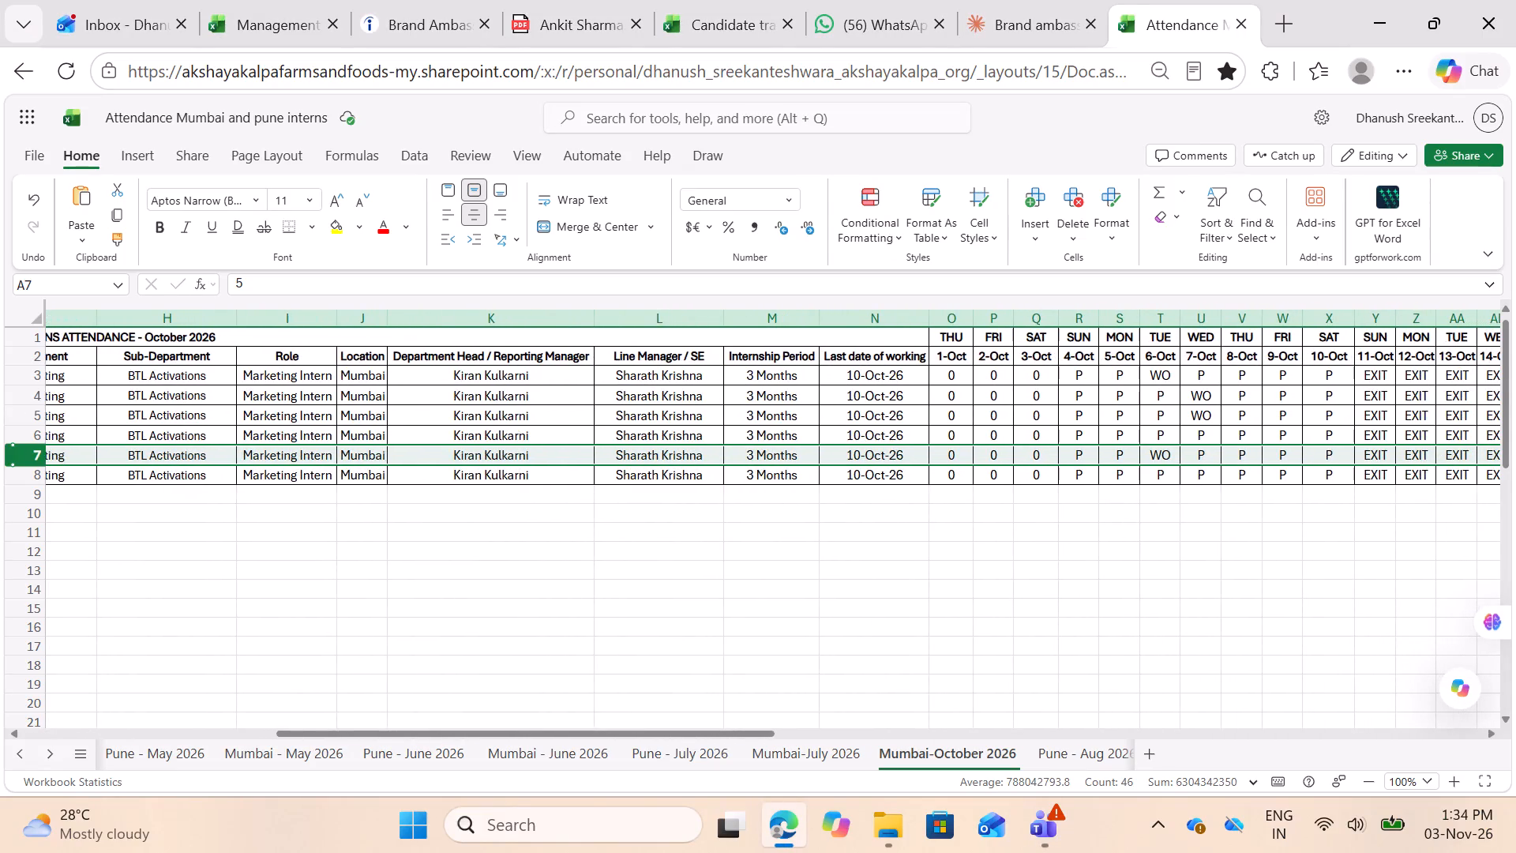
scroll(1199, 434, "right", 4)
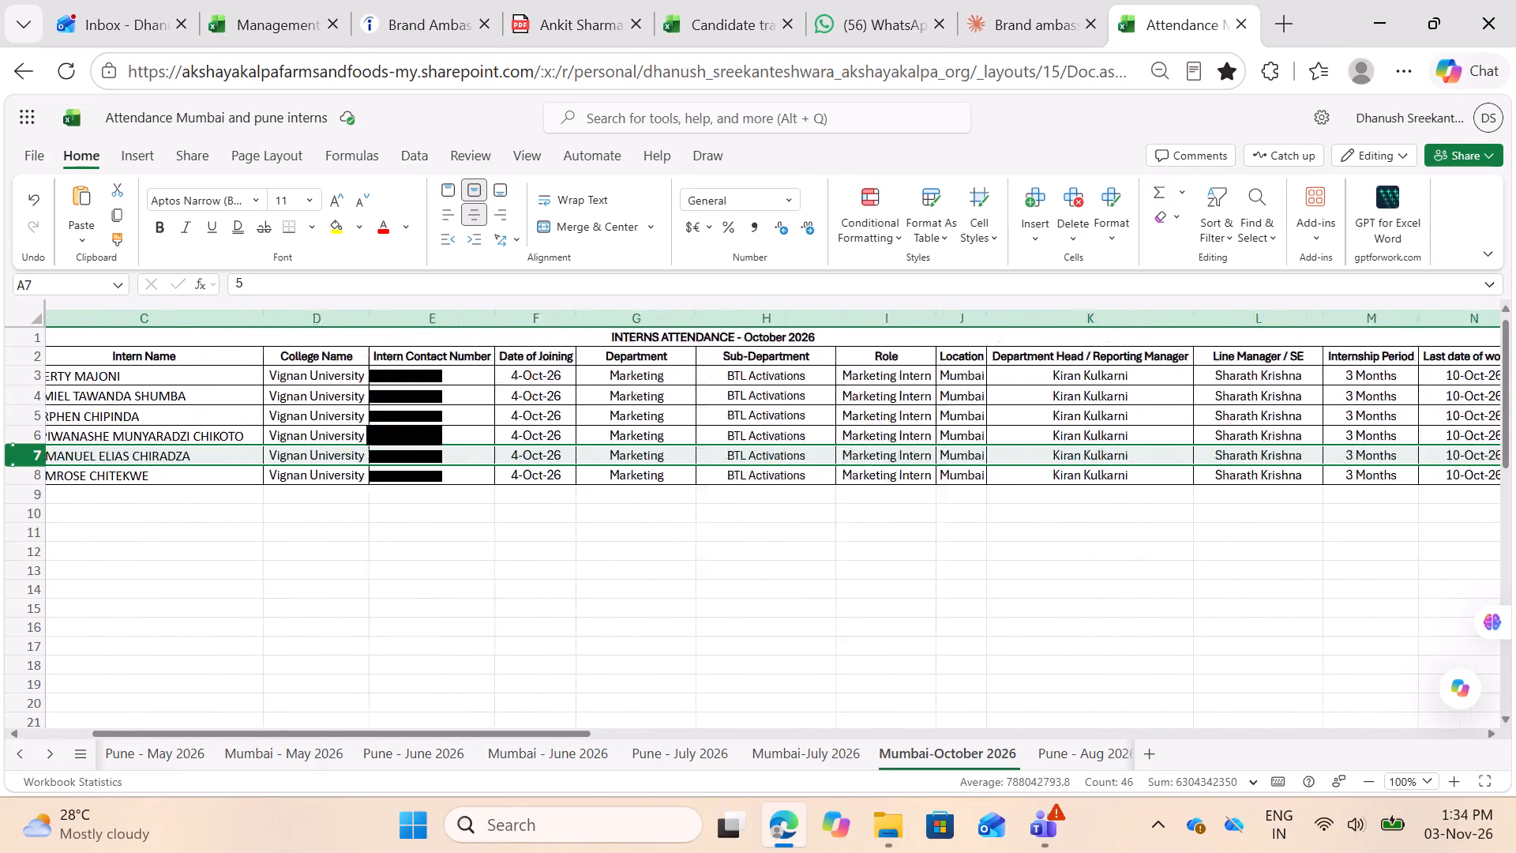
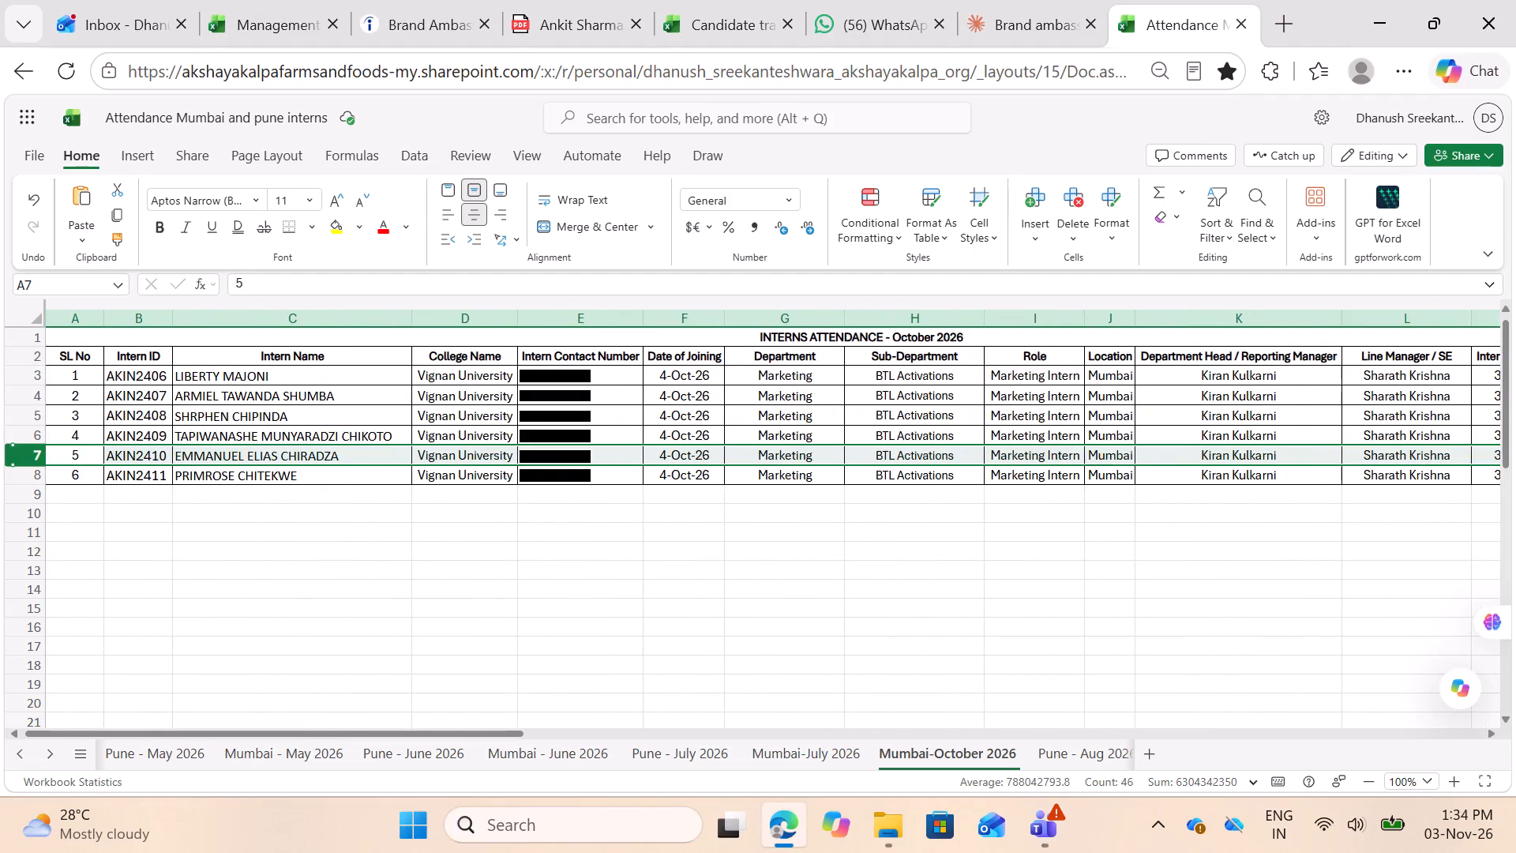
Mark the 7-Oct attendance of the intern with SL No 4 as WO in the Mumbai-October 2026 sheet.
left_click(35, 430)
scroll(909, 471, "left", 5)
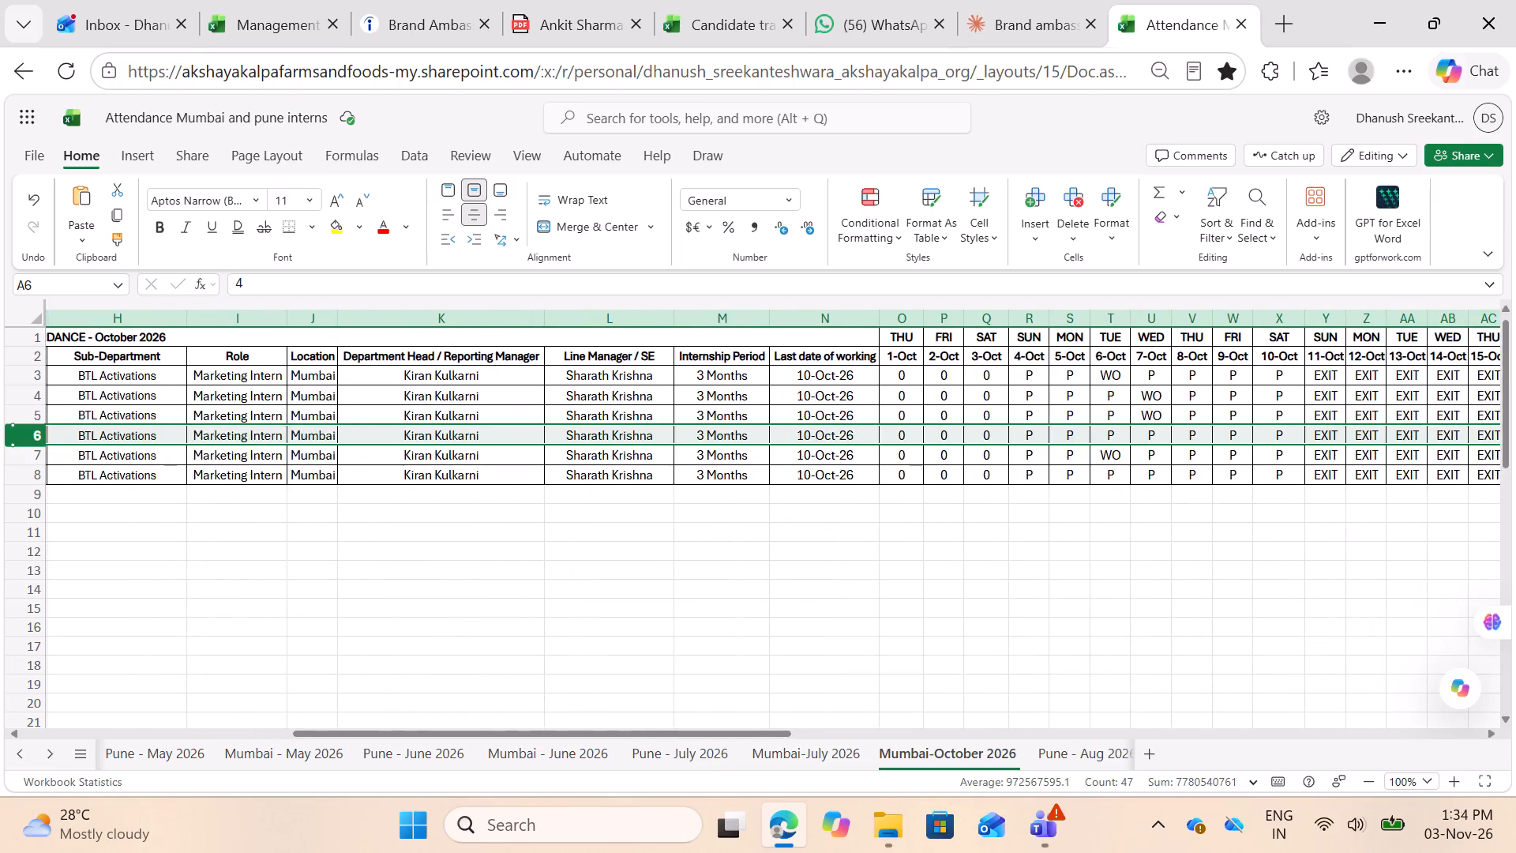
left_click(1165, 433)
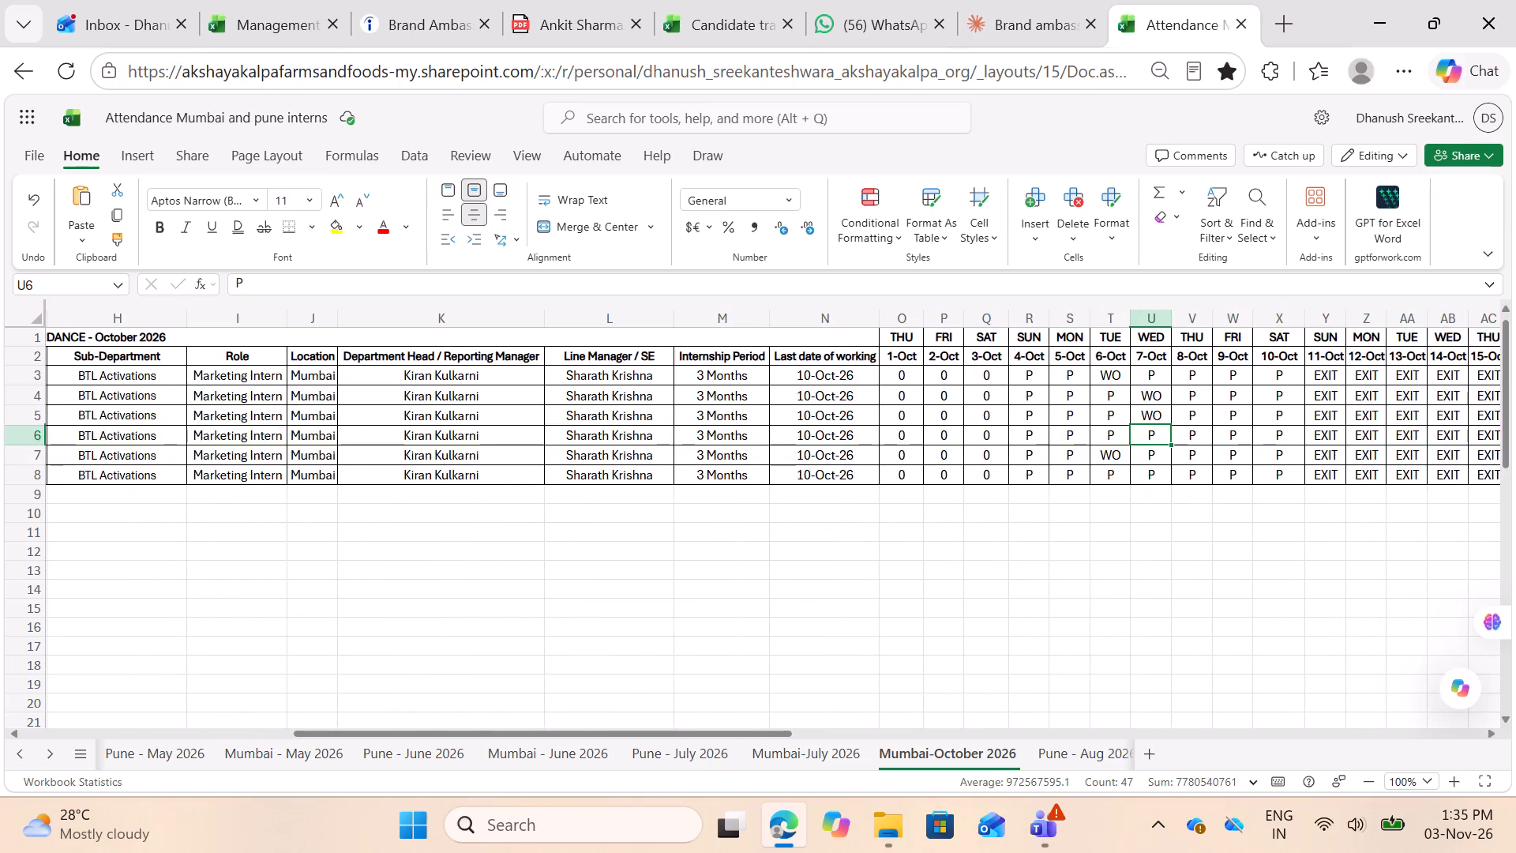
type("WO")
key("Tab")
key("shift+Tab")
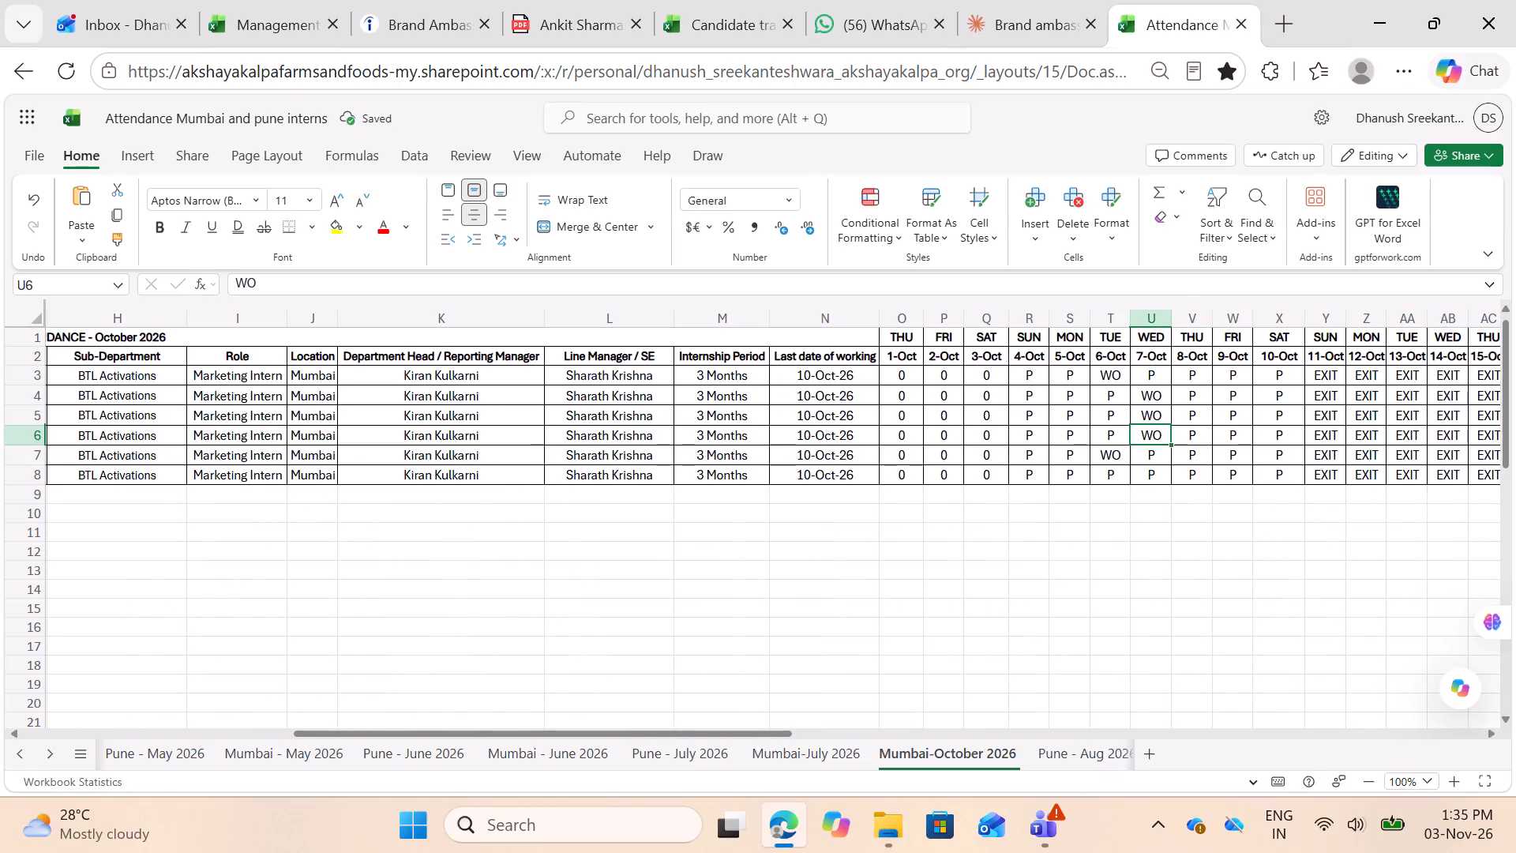
scroll(879, 529, "right", 5)
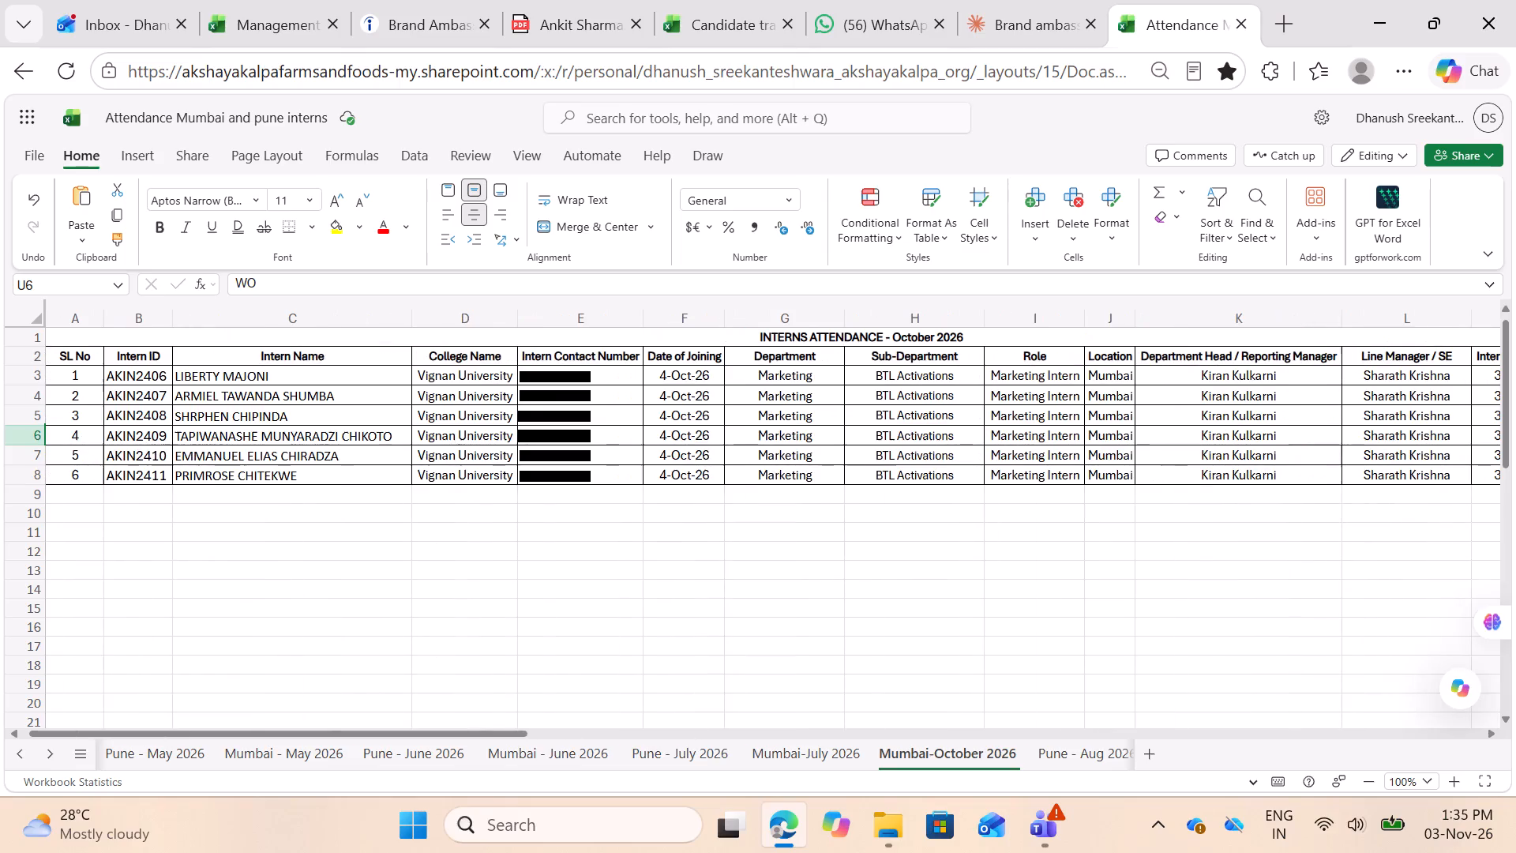
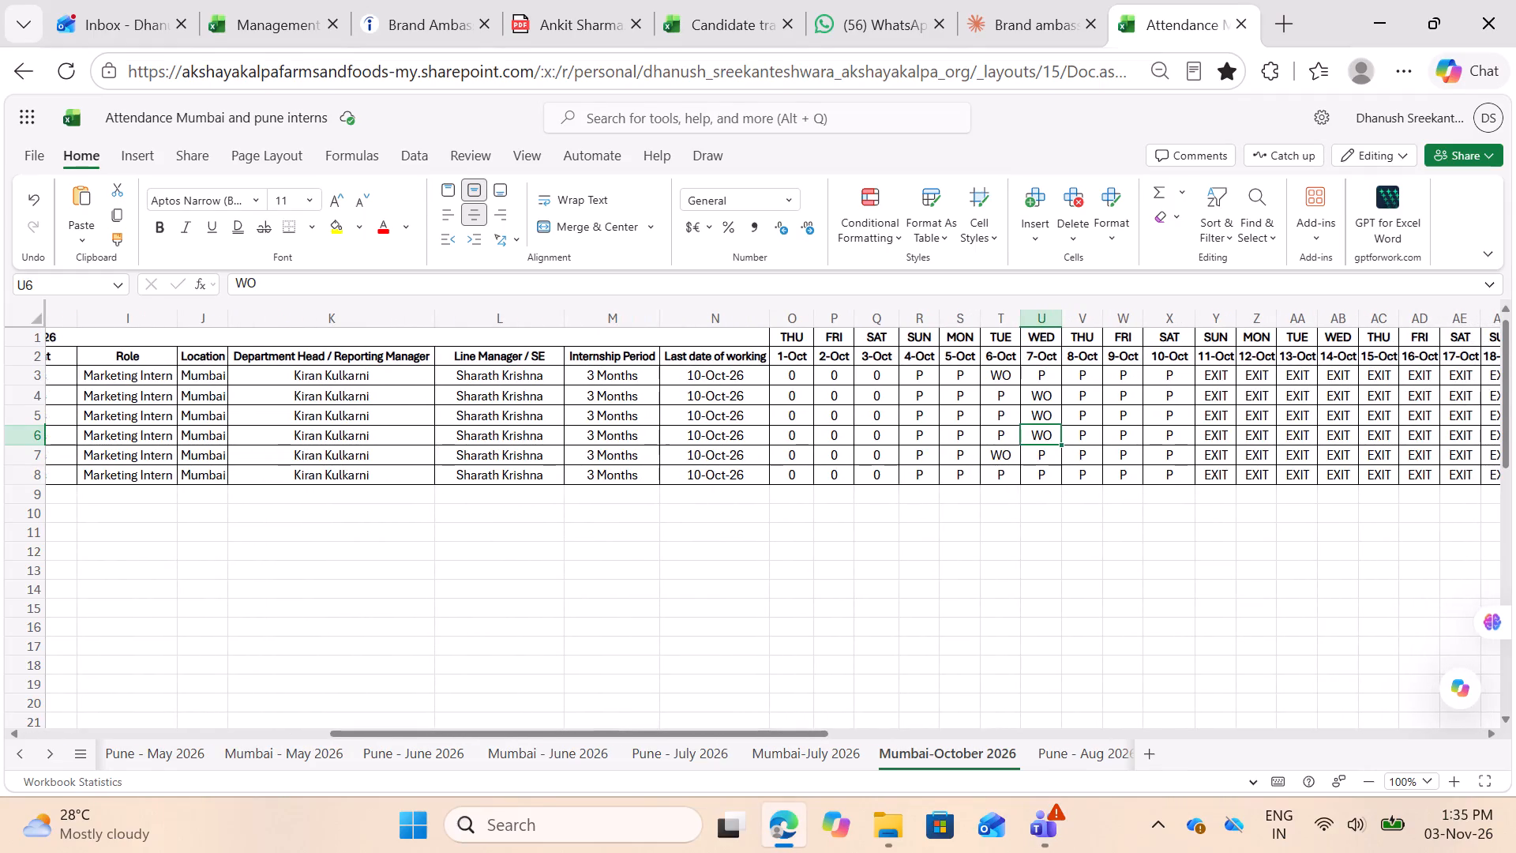
Mark the 6-Oct attendance of the intern with SL No 6 as WO in the Mumbai-October 2026 sheet.
left_click(1004, 472)
type("WO")
key("Tab")
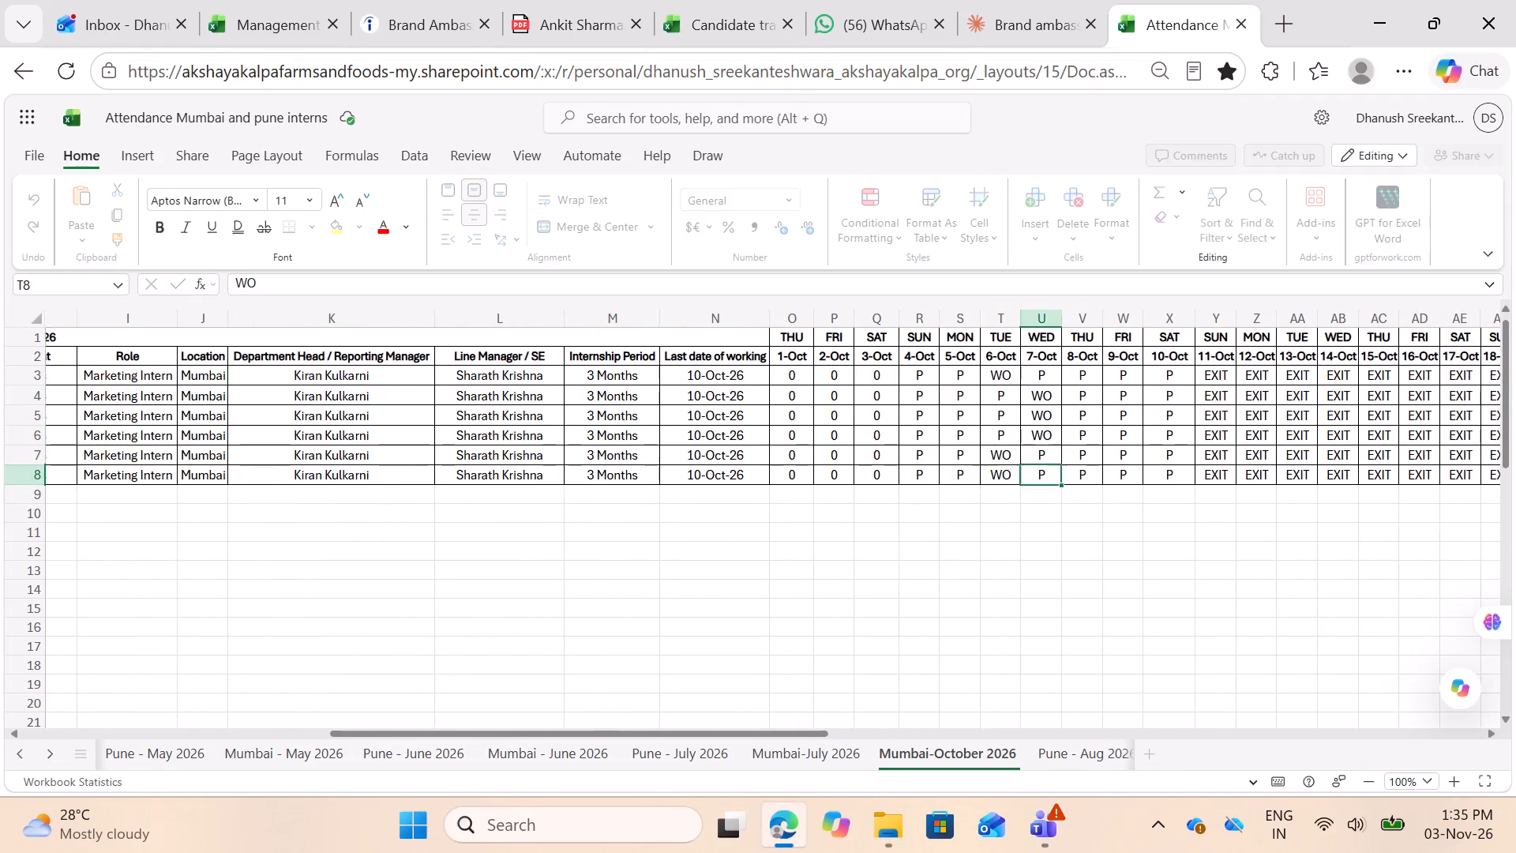
key("shift+Tab")
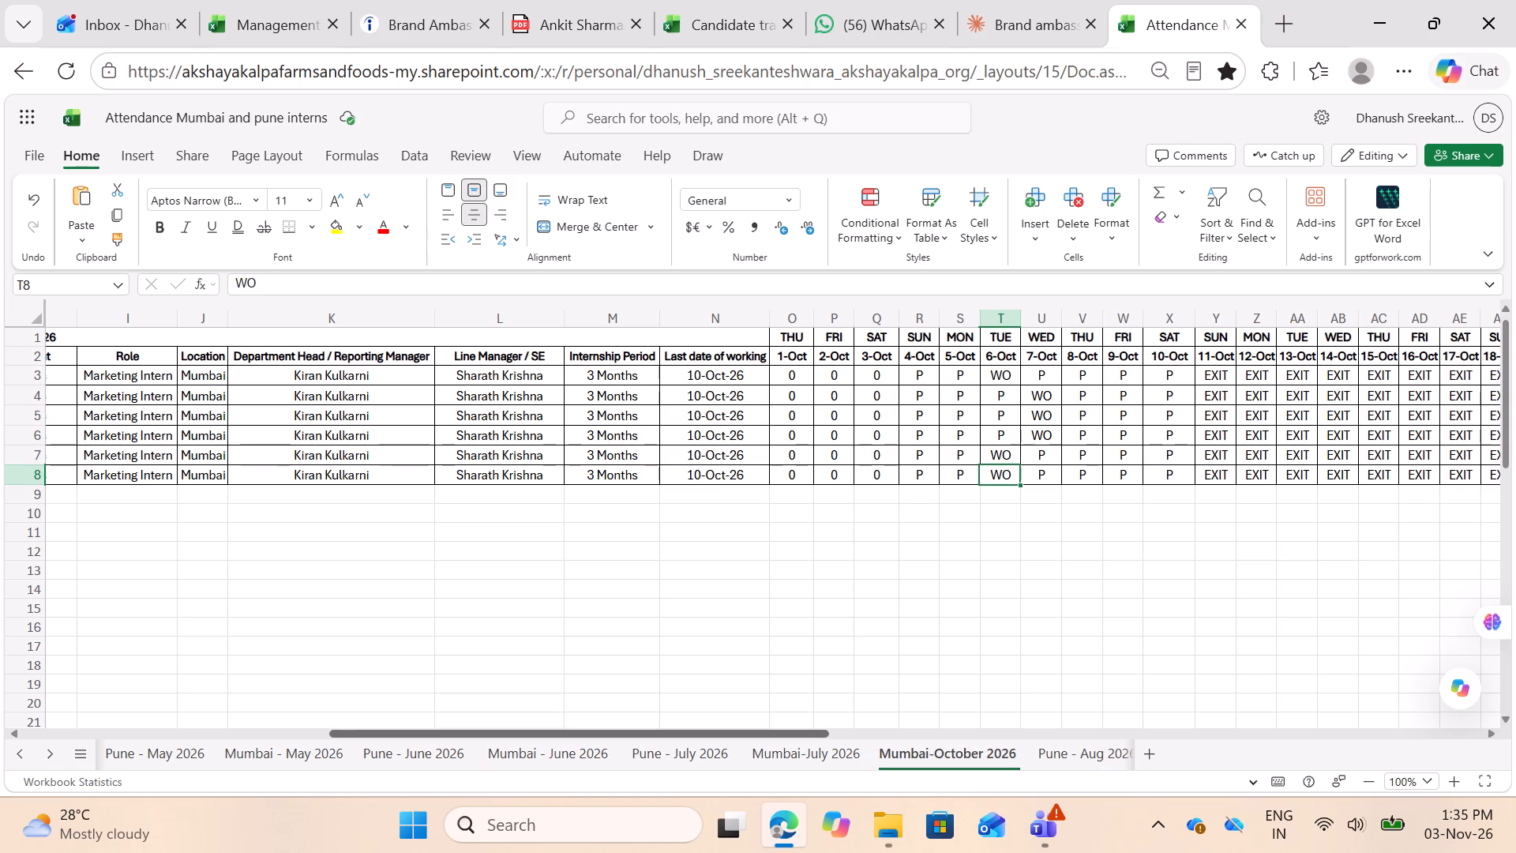
Examine the summary columns after 31-Oct, from days working in office to Stipend, including Week off Count.
scroll(1323, 459, "left", 6)
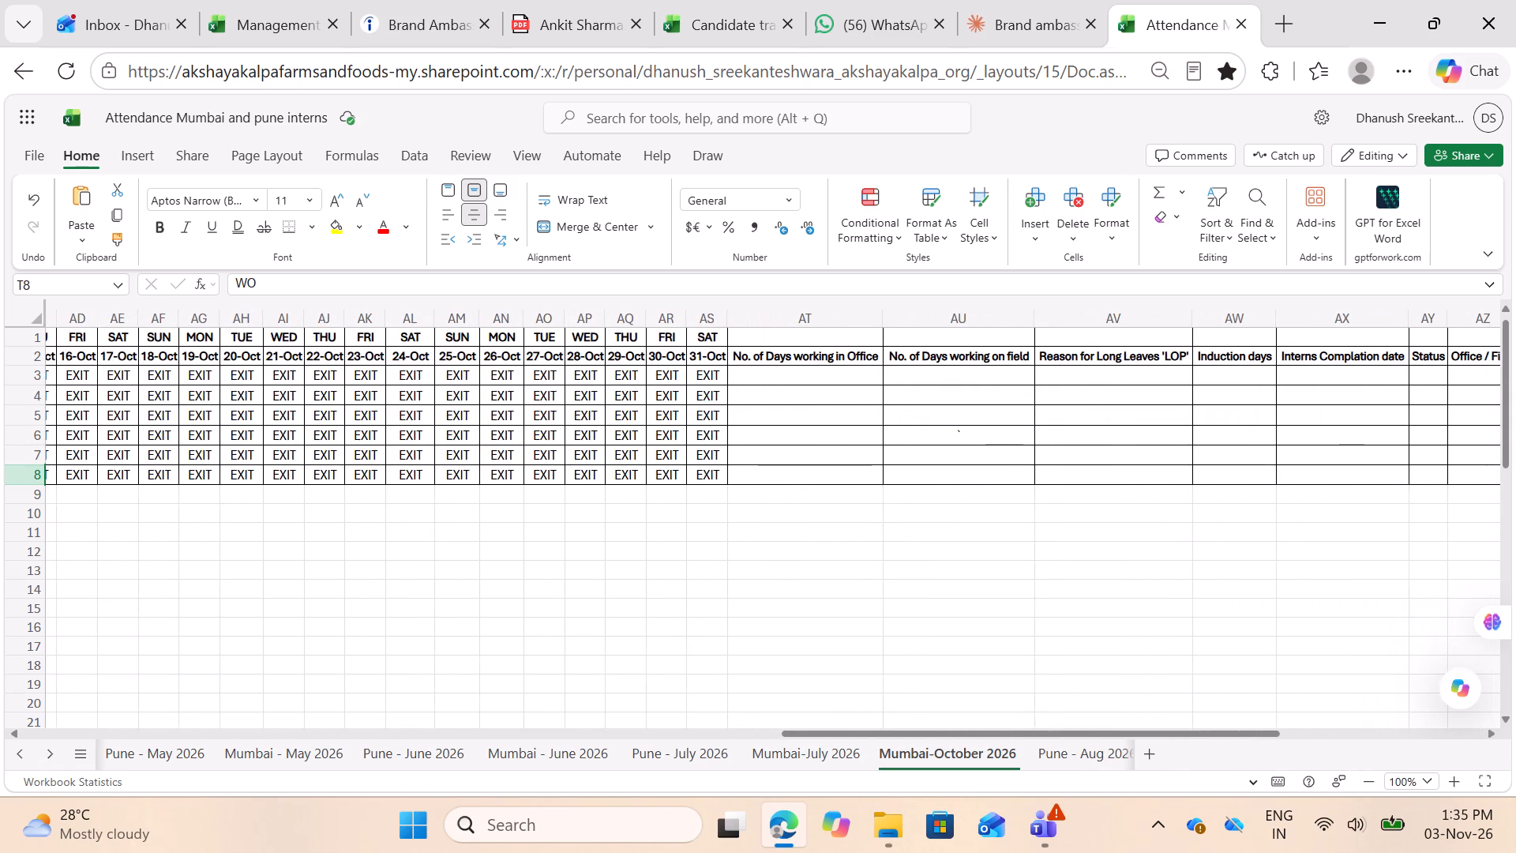
scroll(1257, 448, "left", 4)
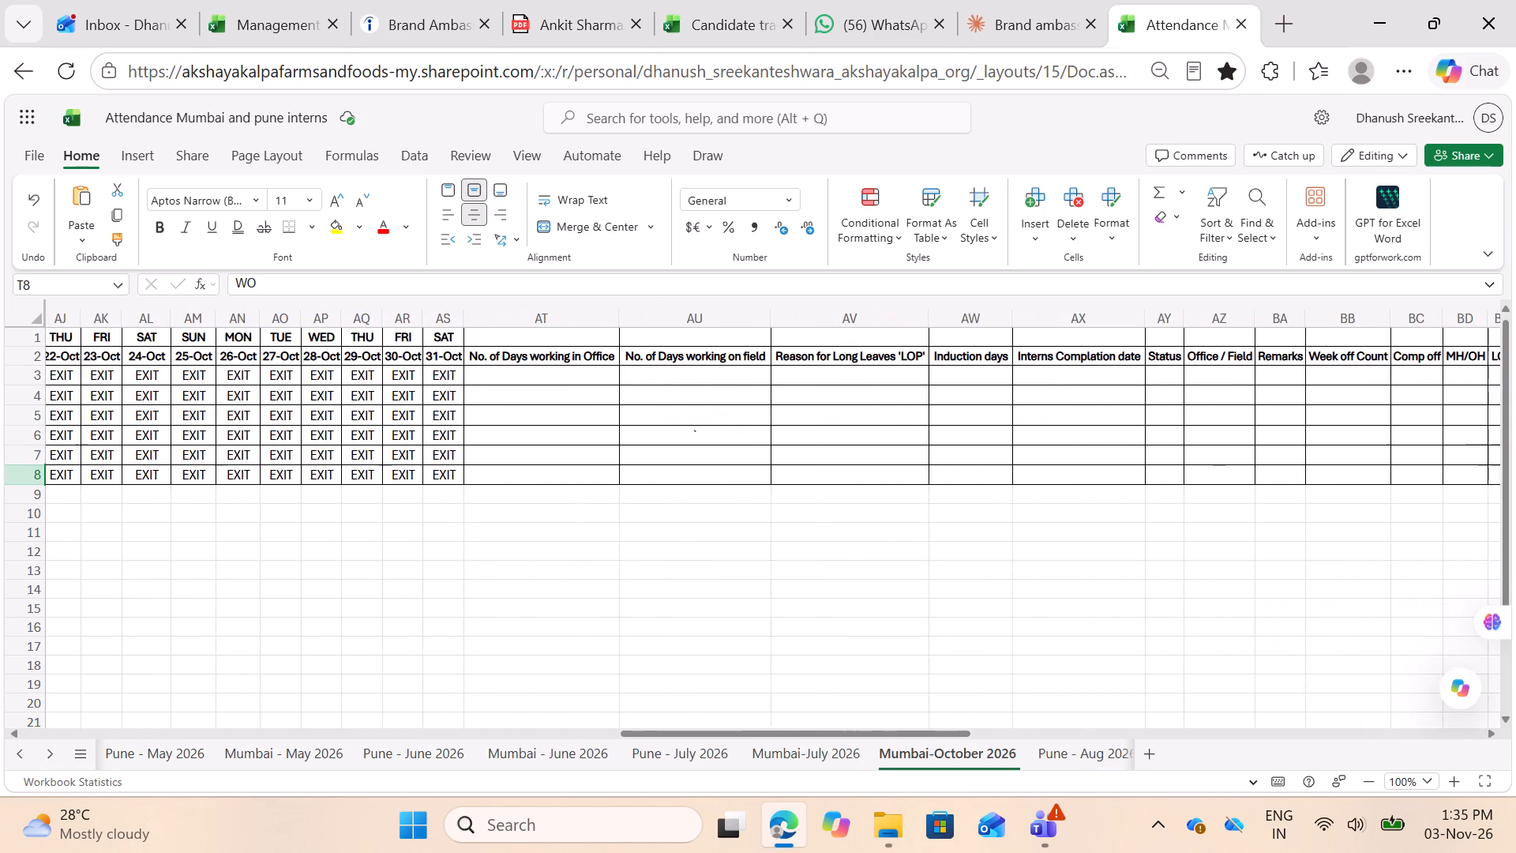
scroll(1228, 440, "left", 3)
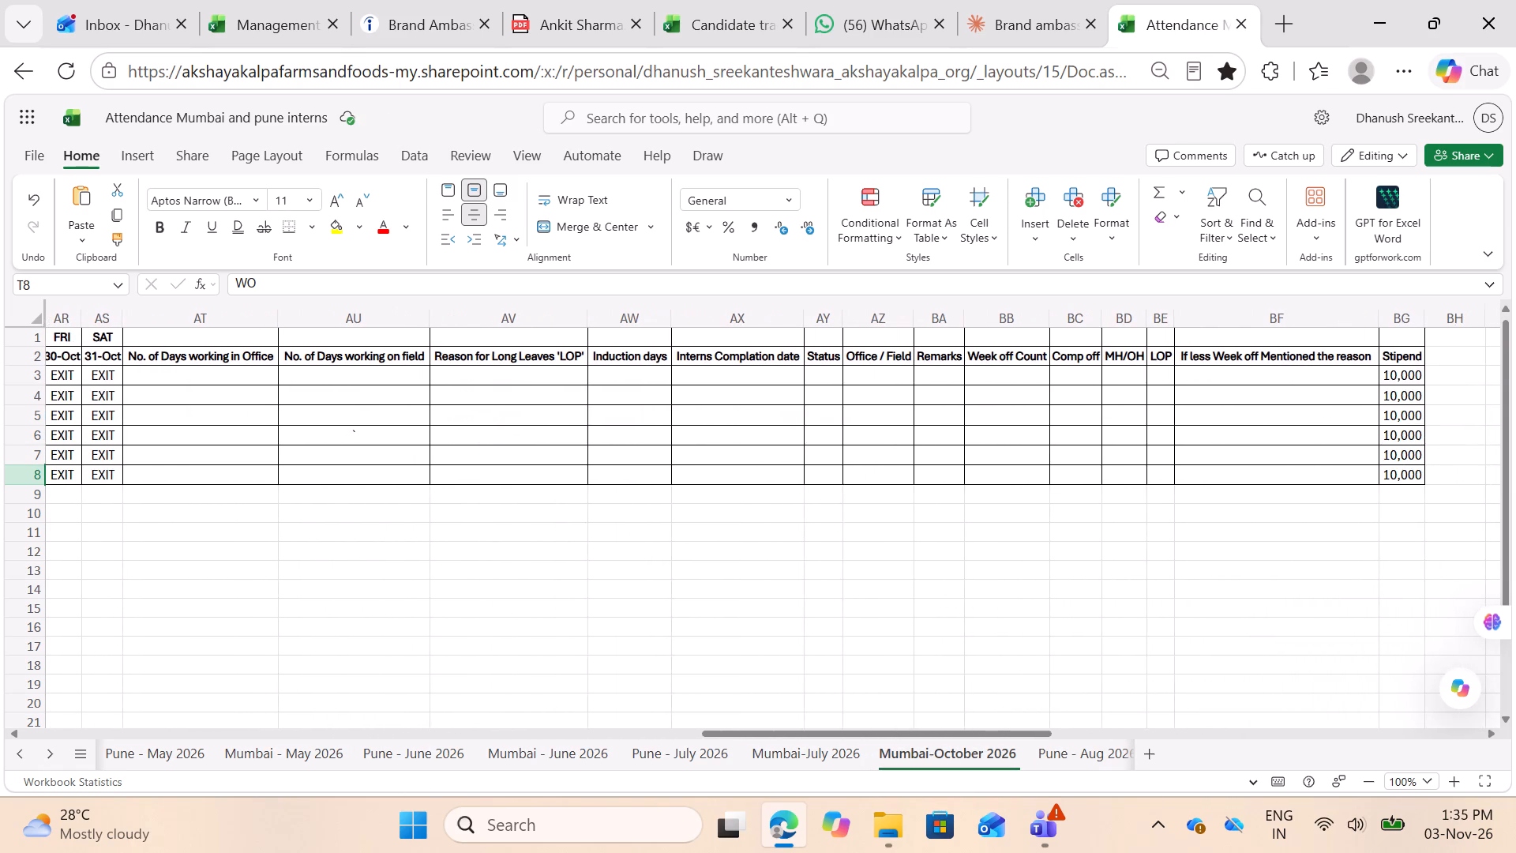
scroll(1228, 440, "left", 1)
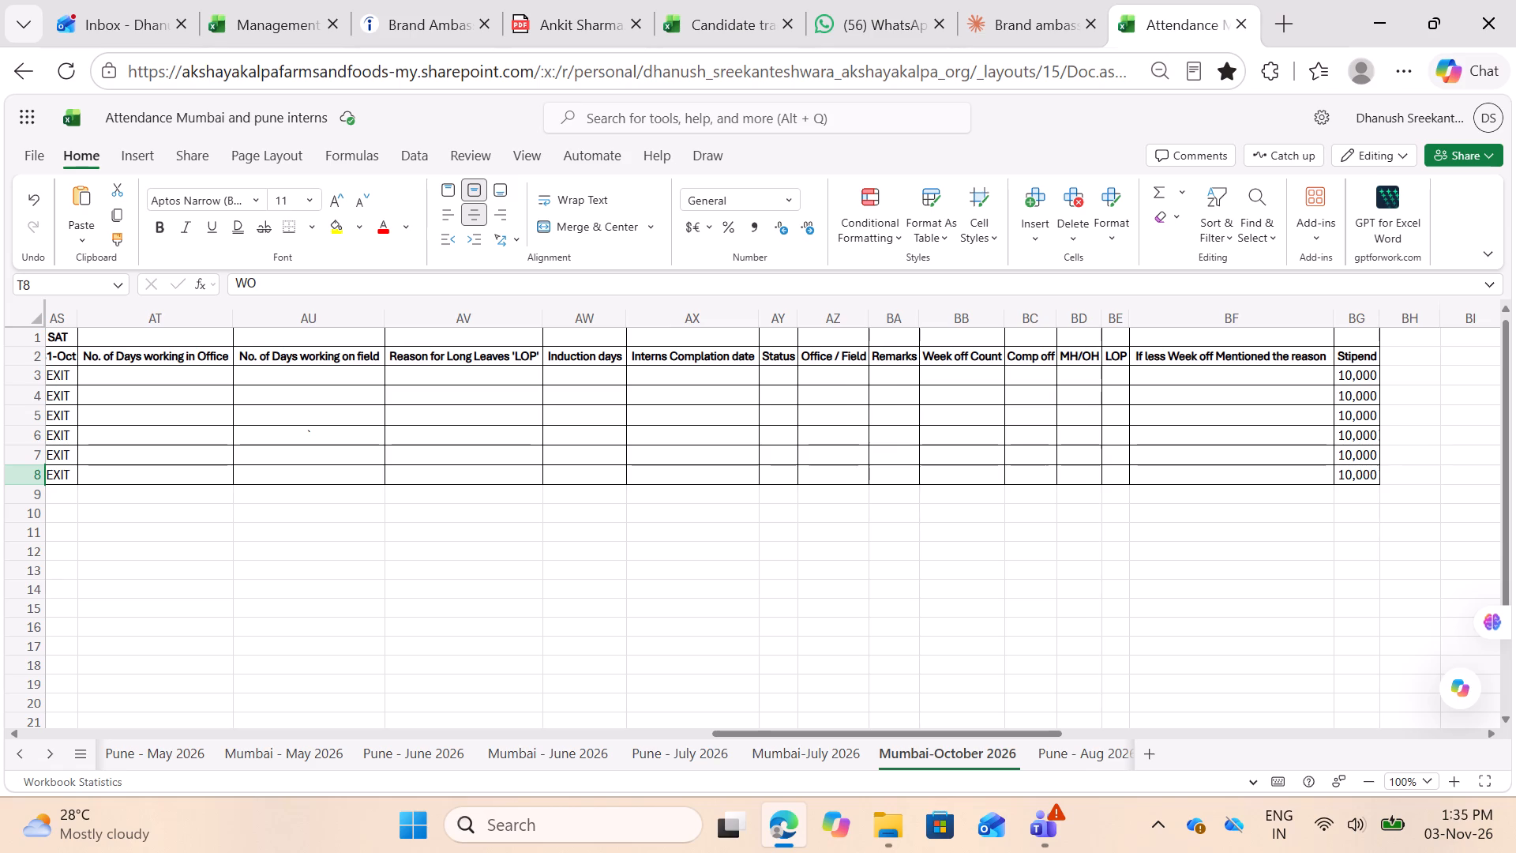
left_click(964, 374)
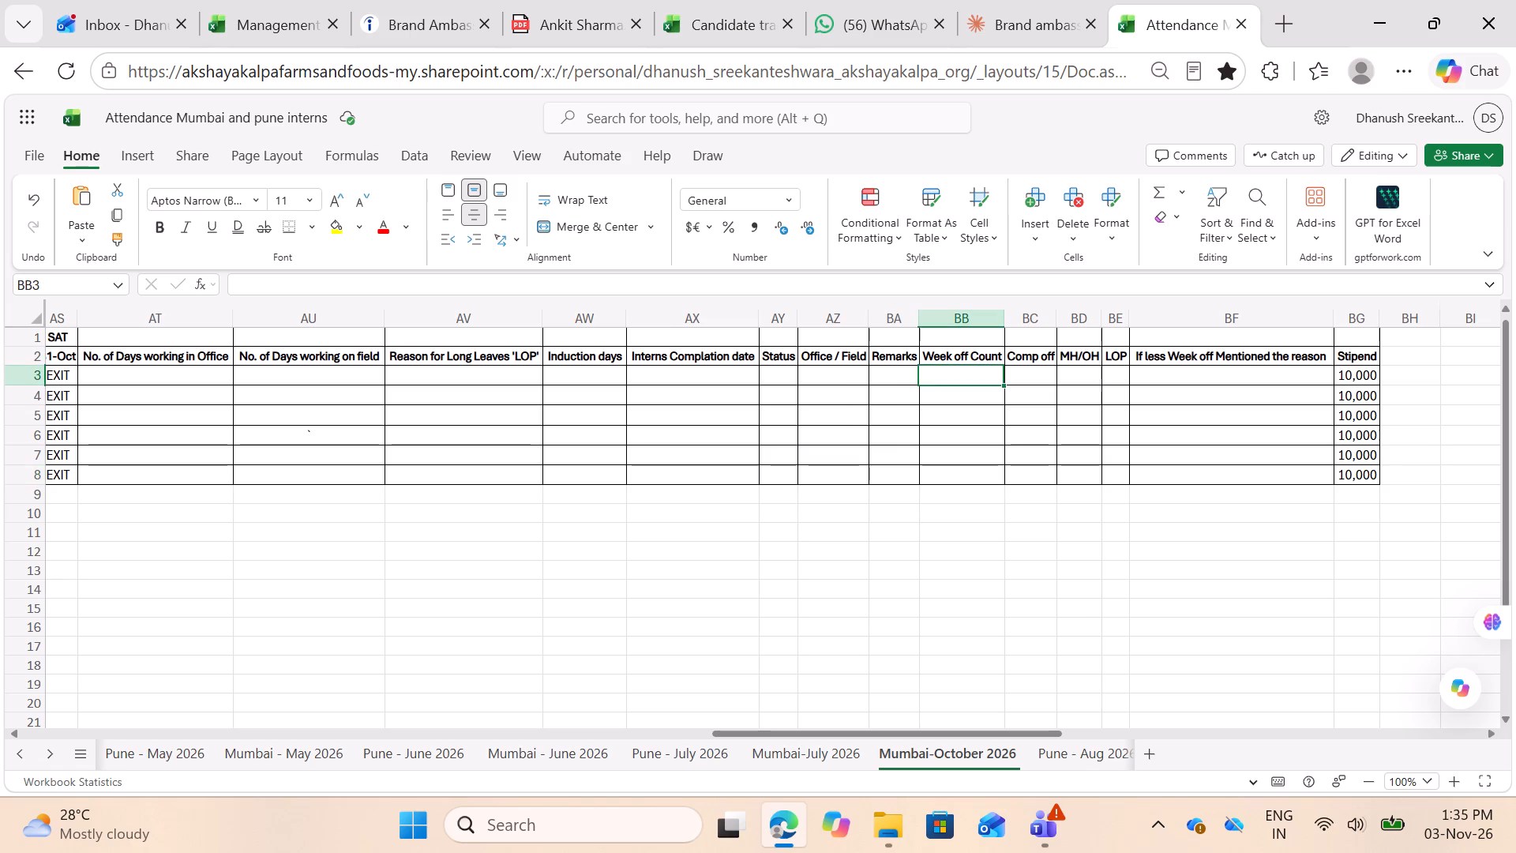
Examine how the attendance and summary columns are filled in on the Pune - Oct 2026 sheet.
triple_click(39, 752)
left_click(1086, 758)
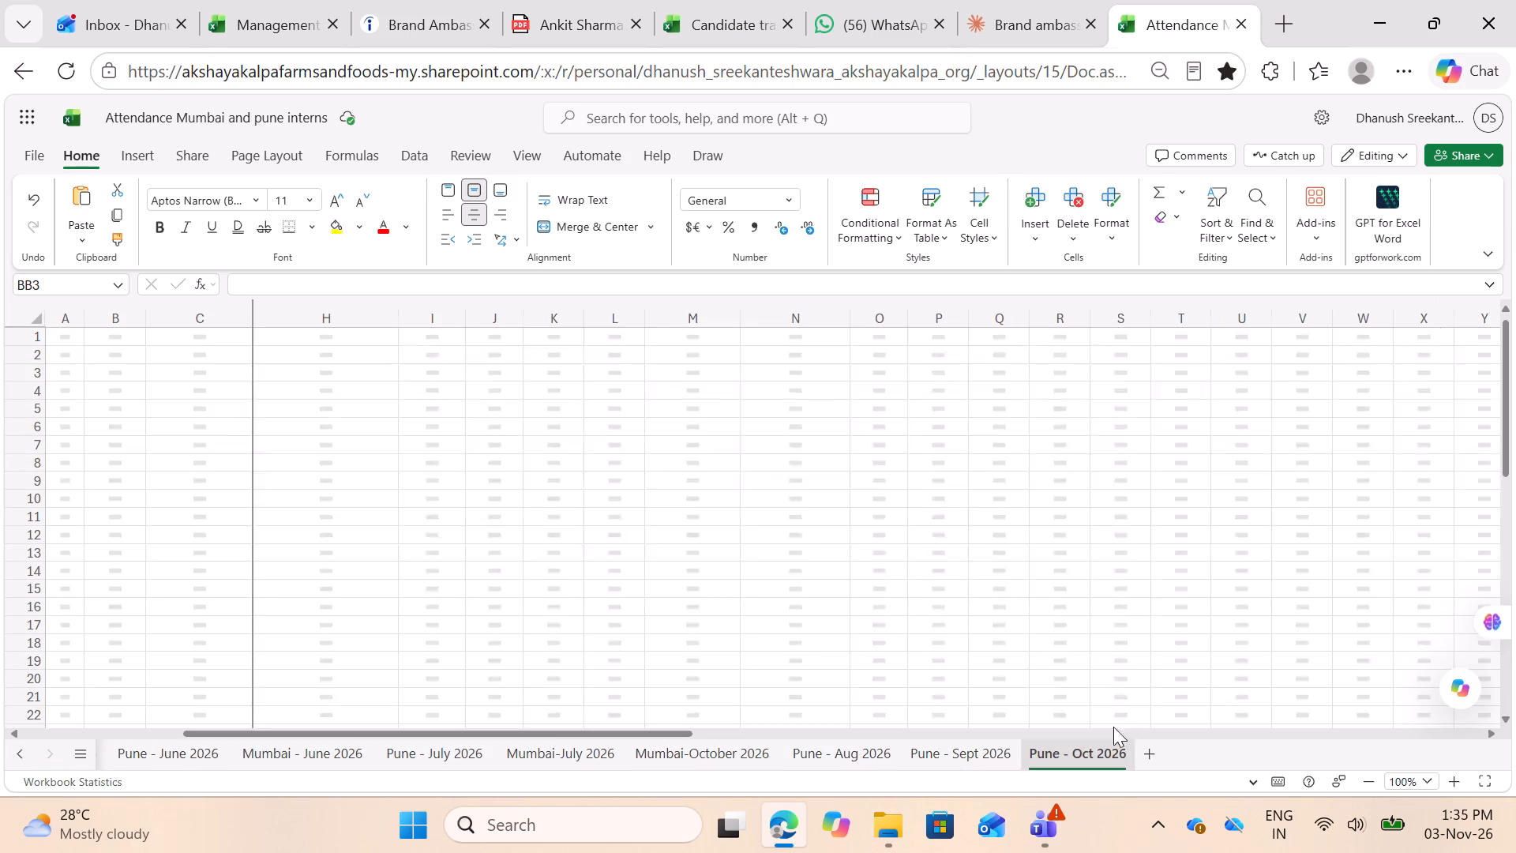
scroll(1233, 475, "left", 6)
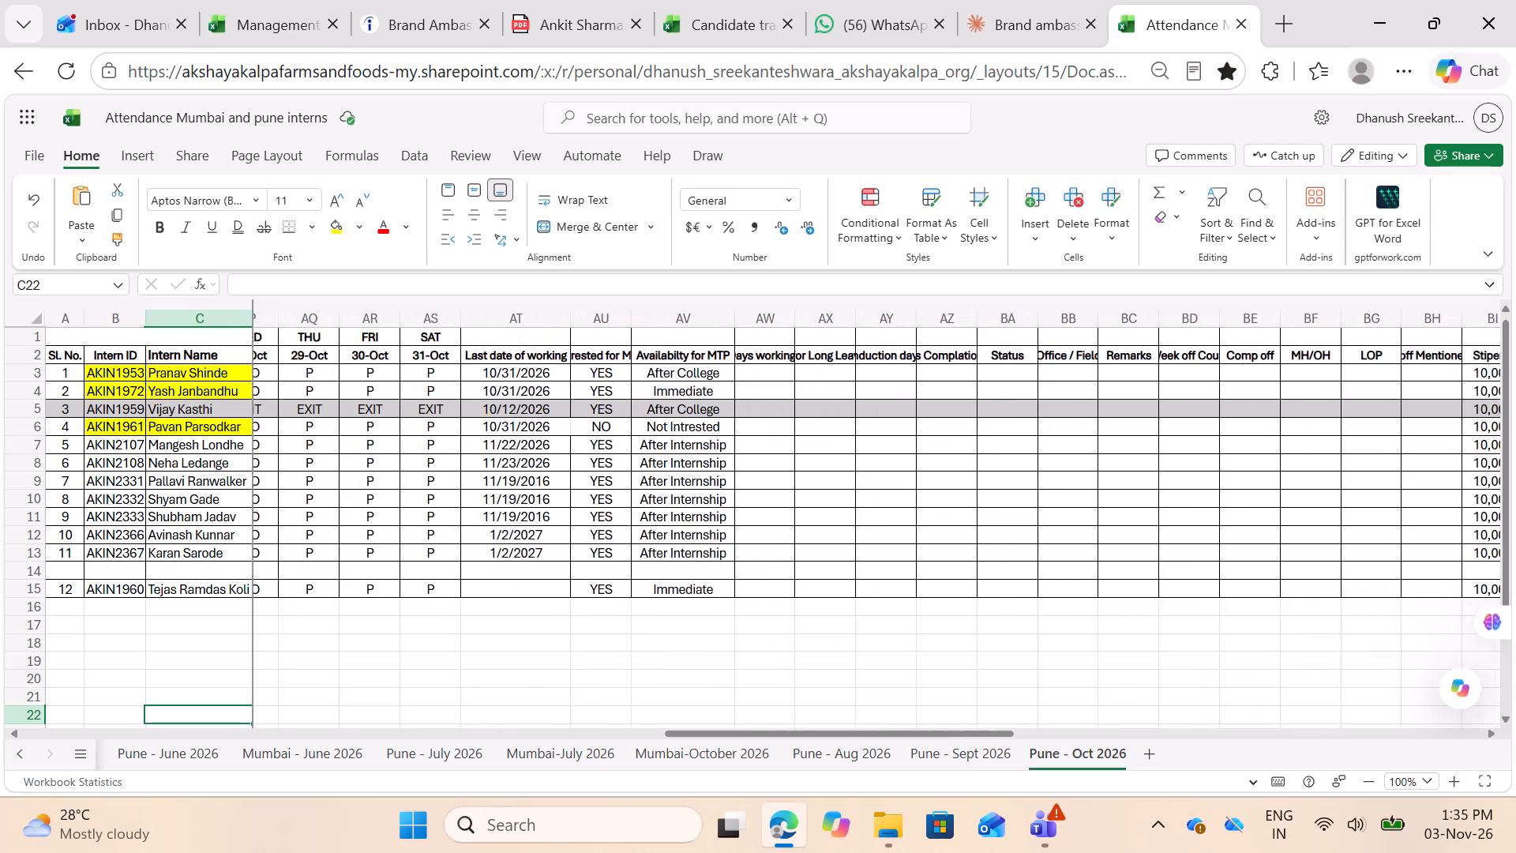
scroll(1233, 475, "left", 1)
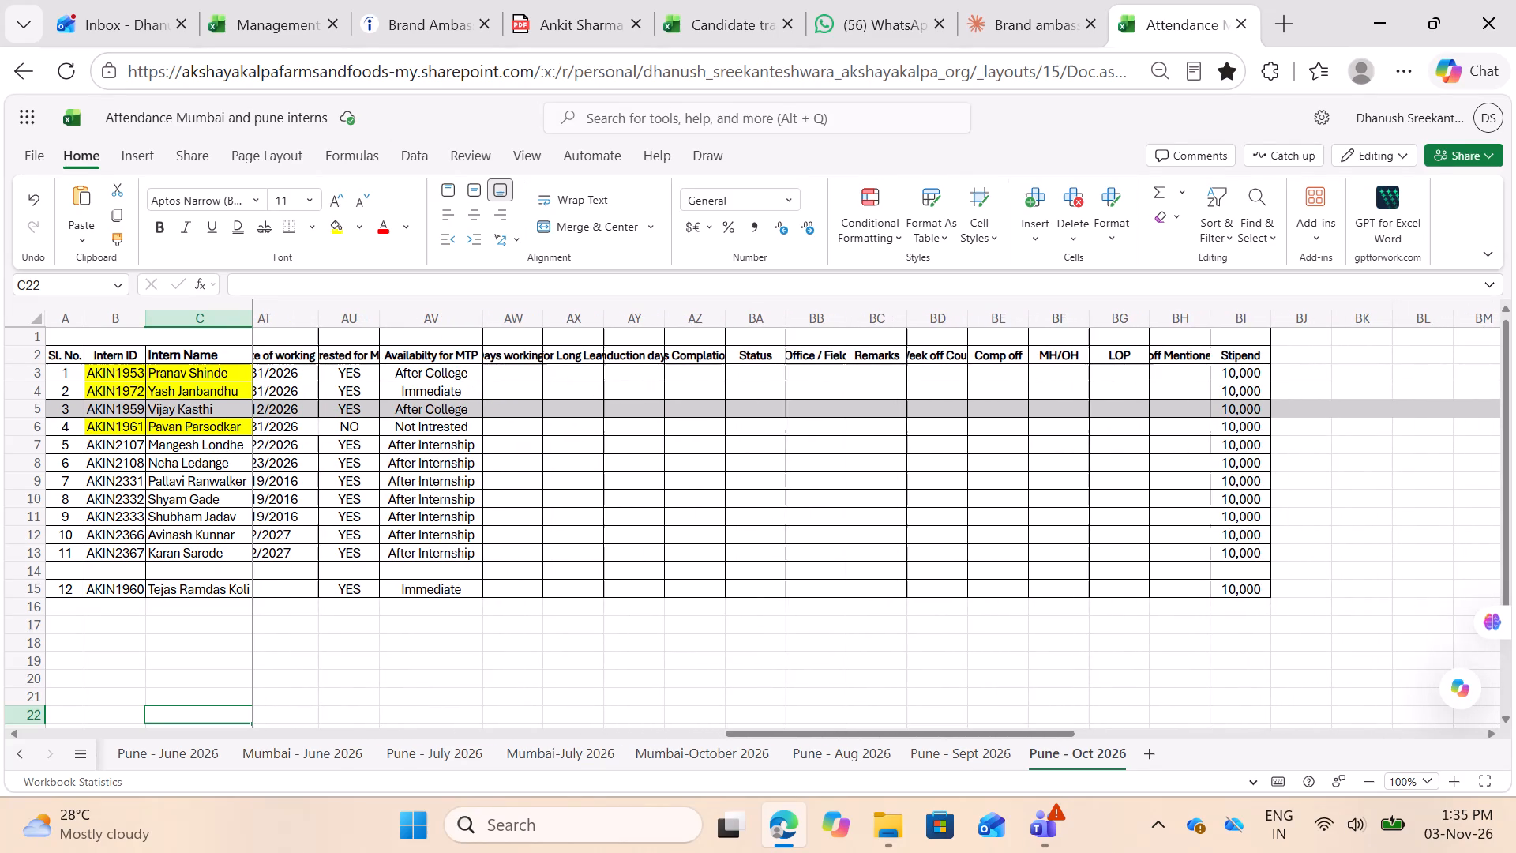
scroll(1233, 475, "right", 9)
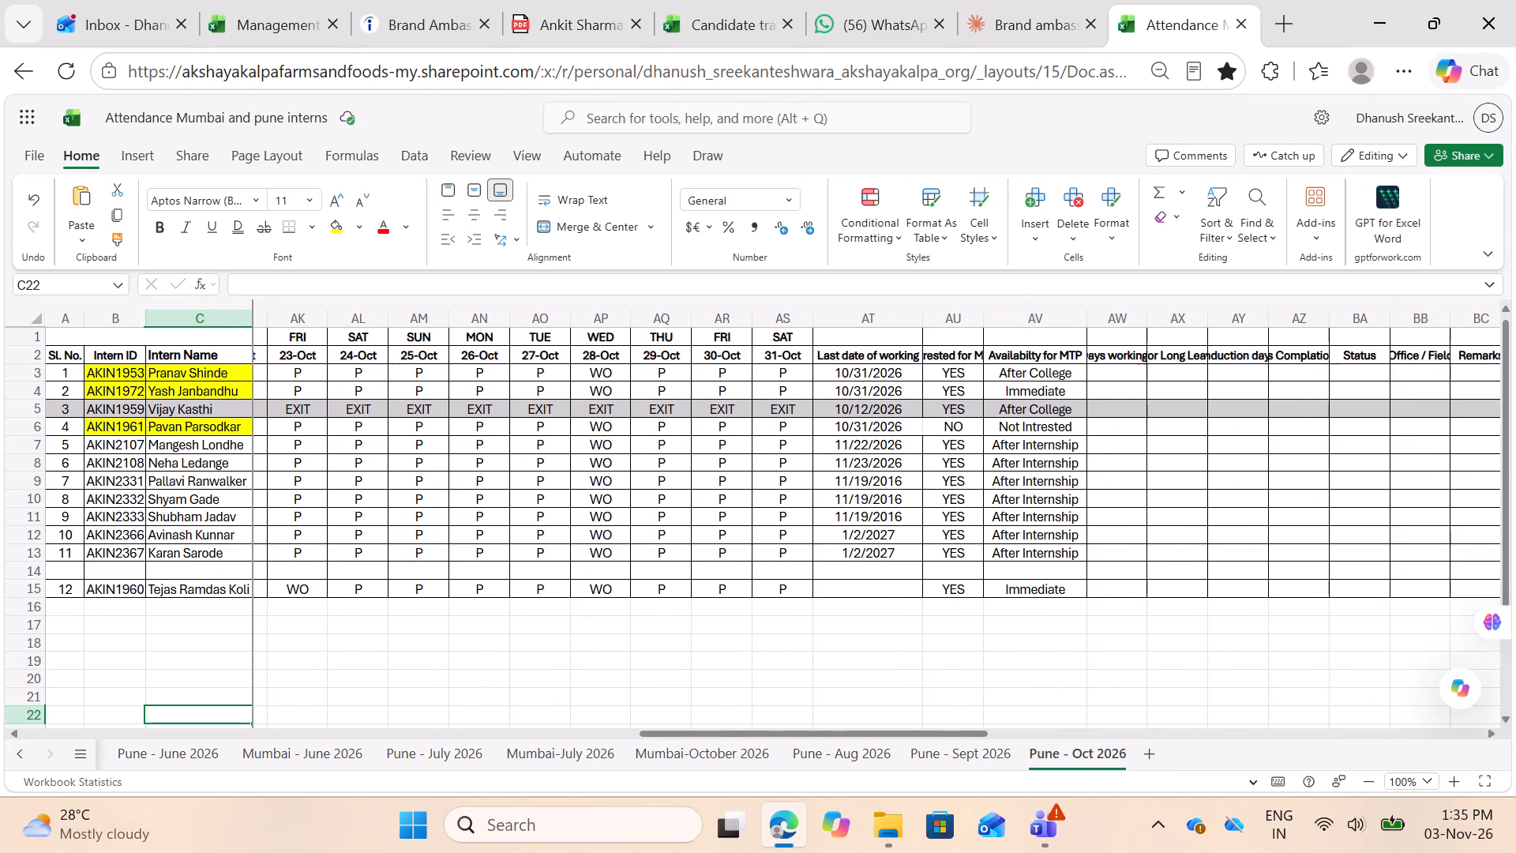
scroll(852, 507, "right", 3)
Switch back to the Mumbai-October 2026 sheet at the start of its attendance table.
left_click(721, 760)
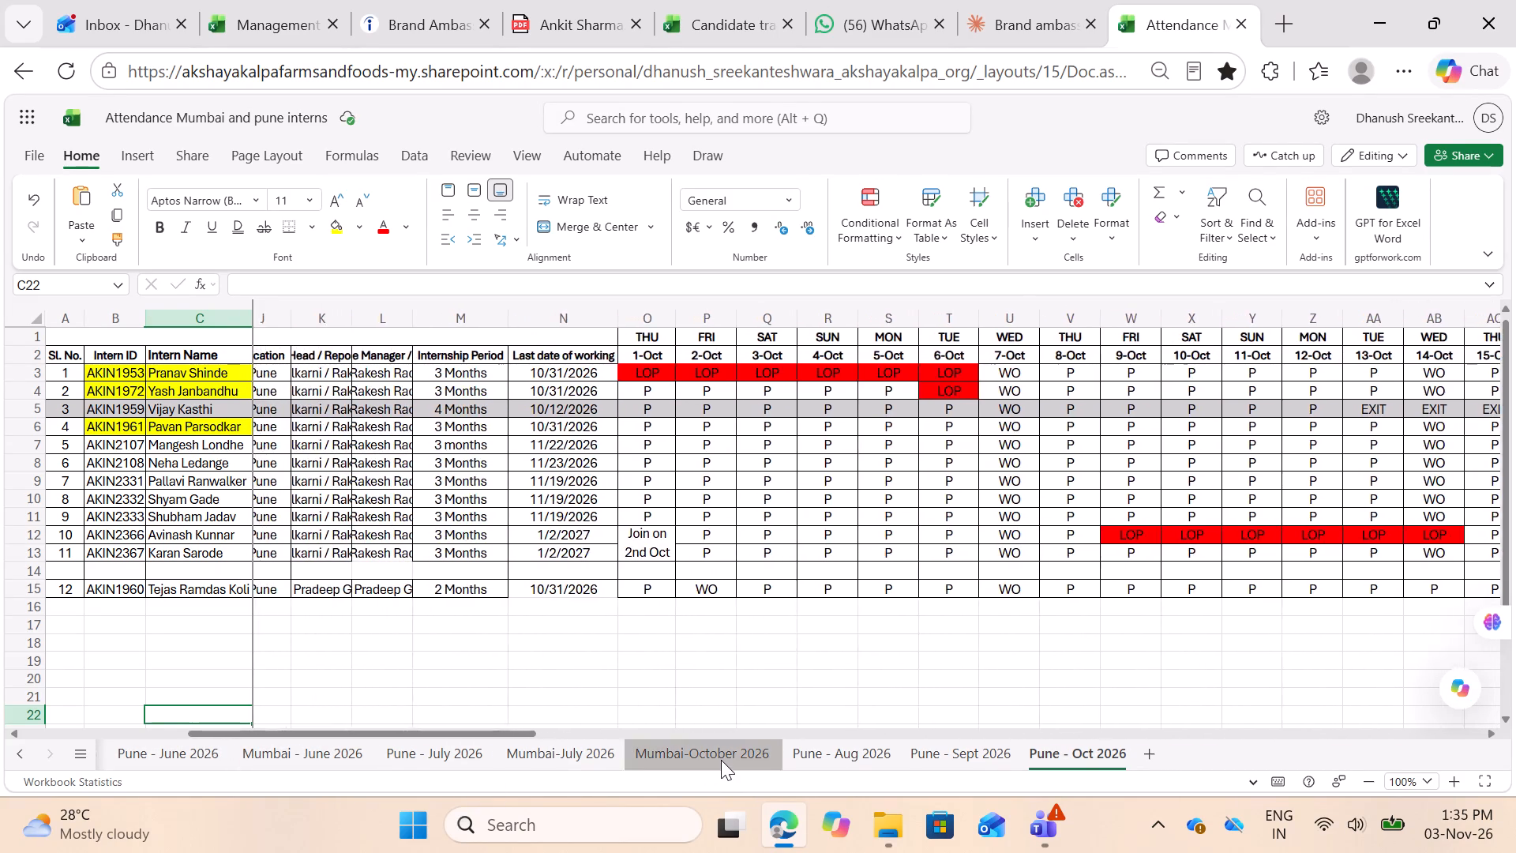
scroll(1337, 502, "up", 2)
scroll(1174, 488, "right", 3)
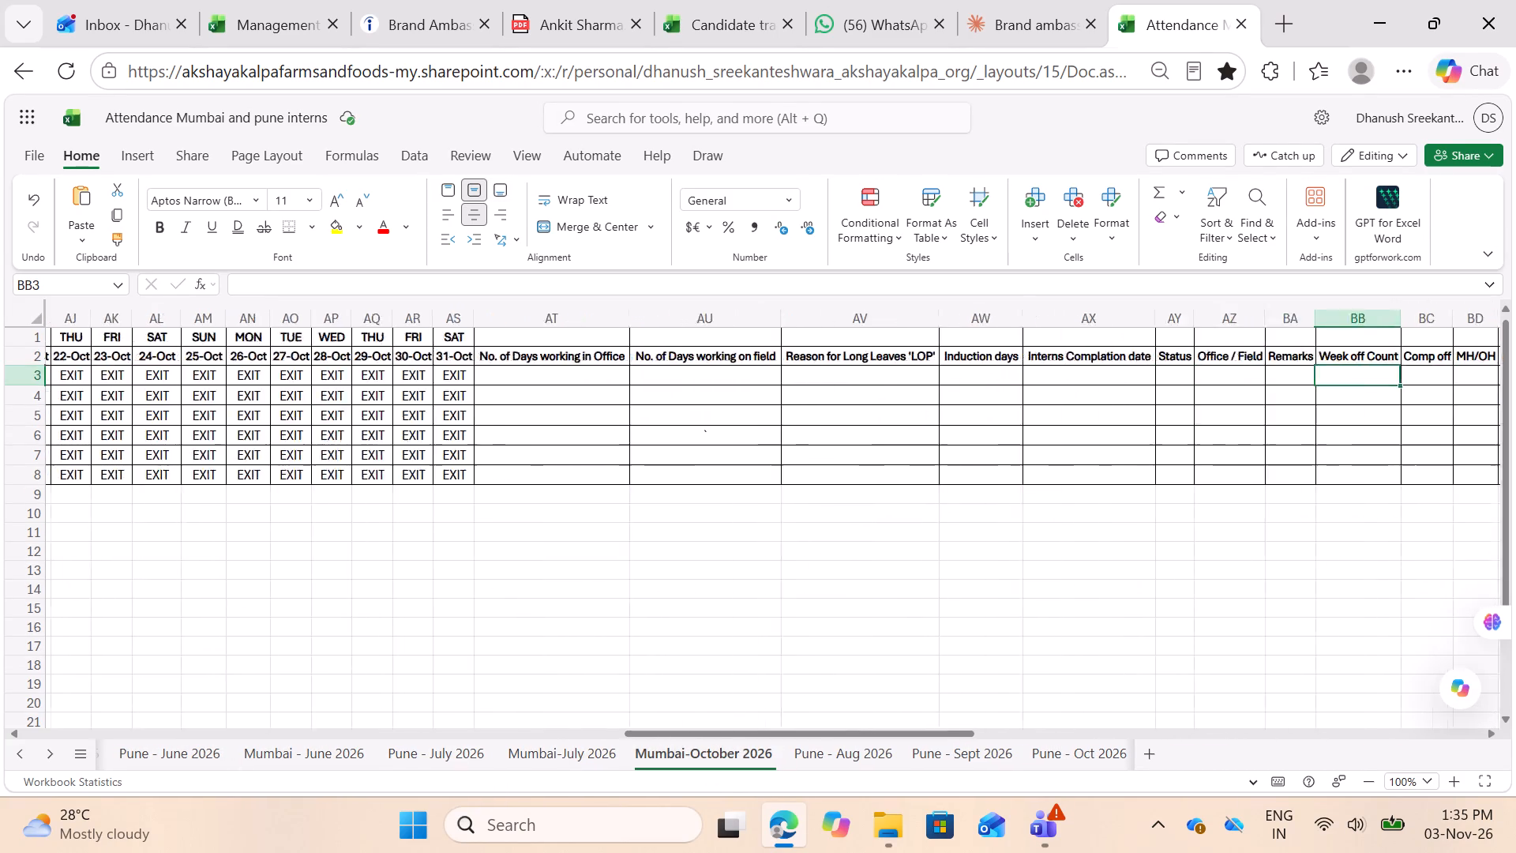
scroll(1150, 480, "right", 3)
scroll(594, 464, "right", 3)
scroll(354, 453, "right", 1)
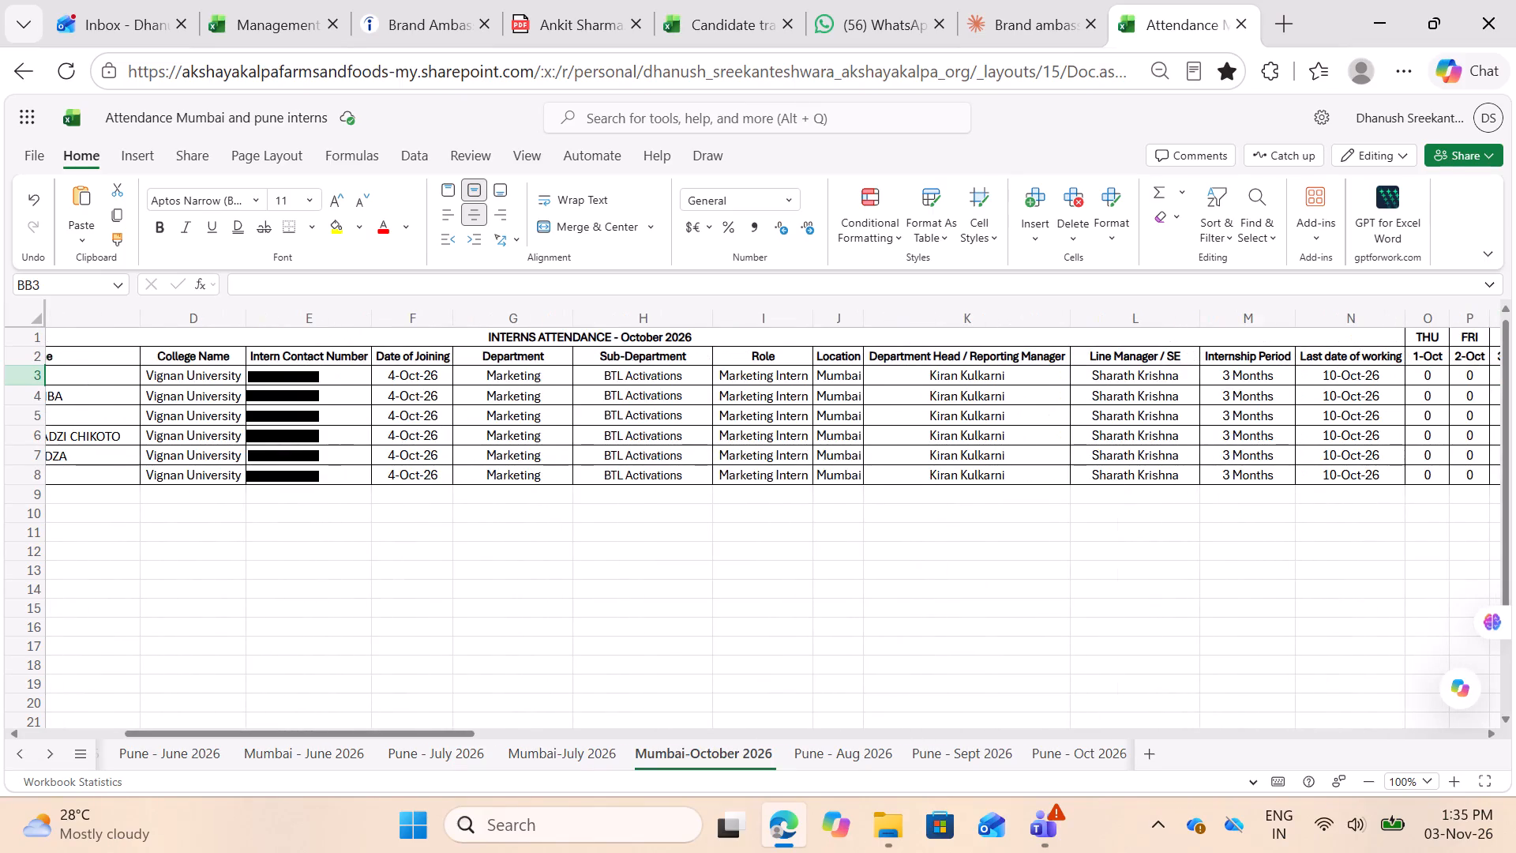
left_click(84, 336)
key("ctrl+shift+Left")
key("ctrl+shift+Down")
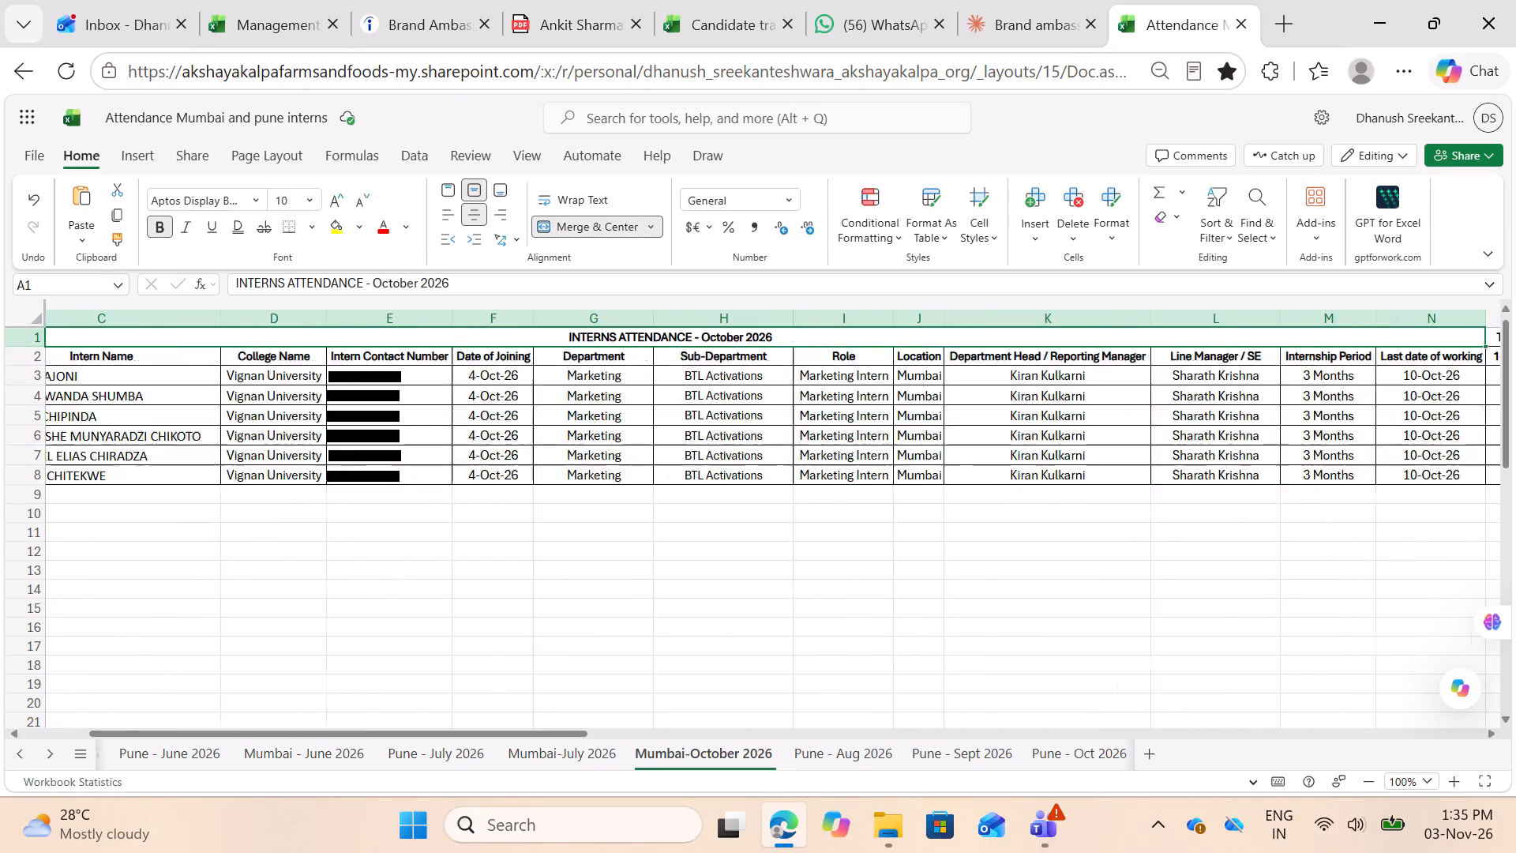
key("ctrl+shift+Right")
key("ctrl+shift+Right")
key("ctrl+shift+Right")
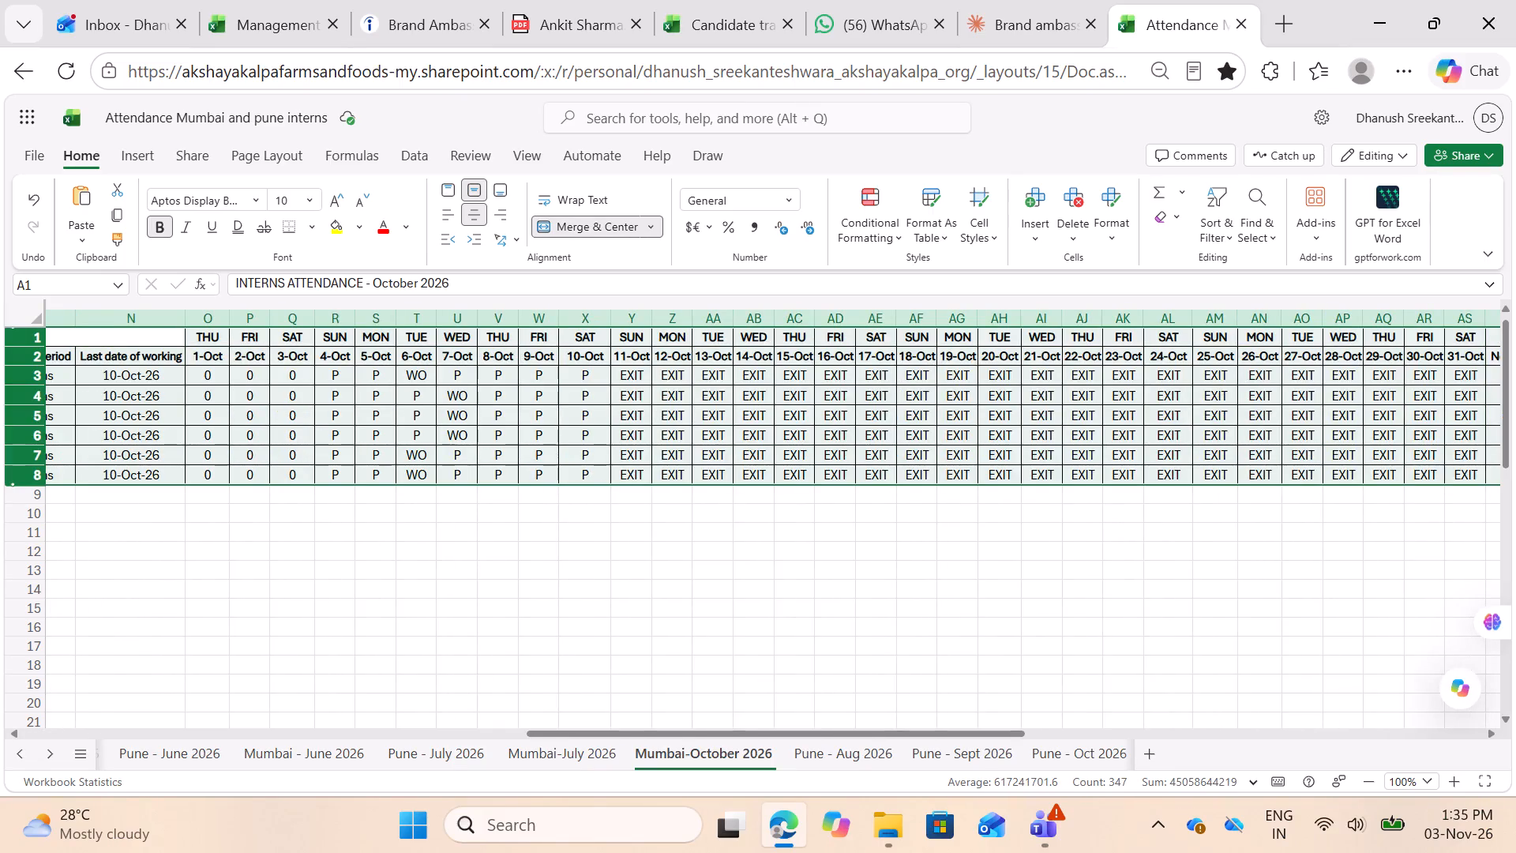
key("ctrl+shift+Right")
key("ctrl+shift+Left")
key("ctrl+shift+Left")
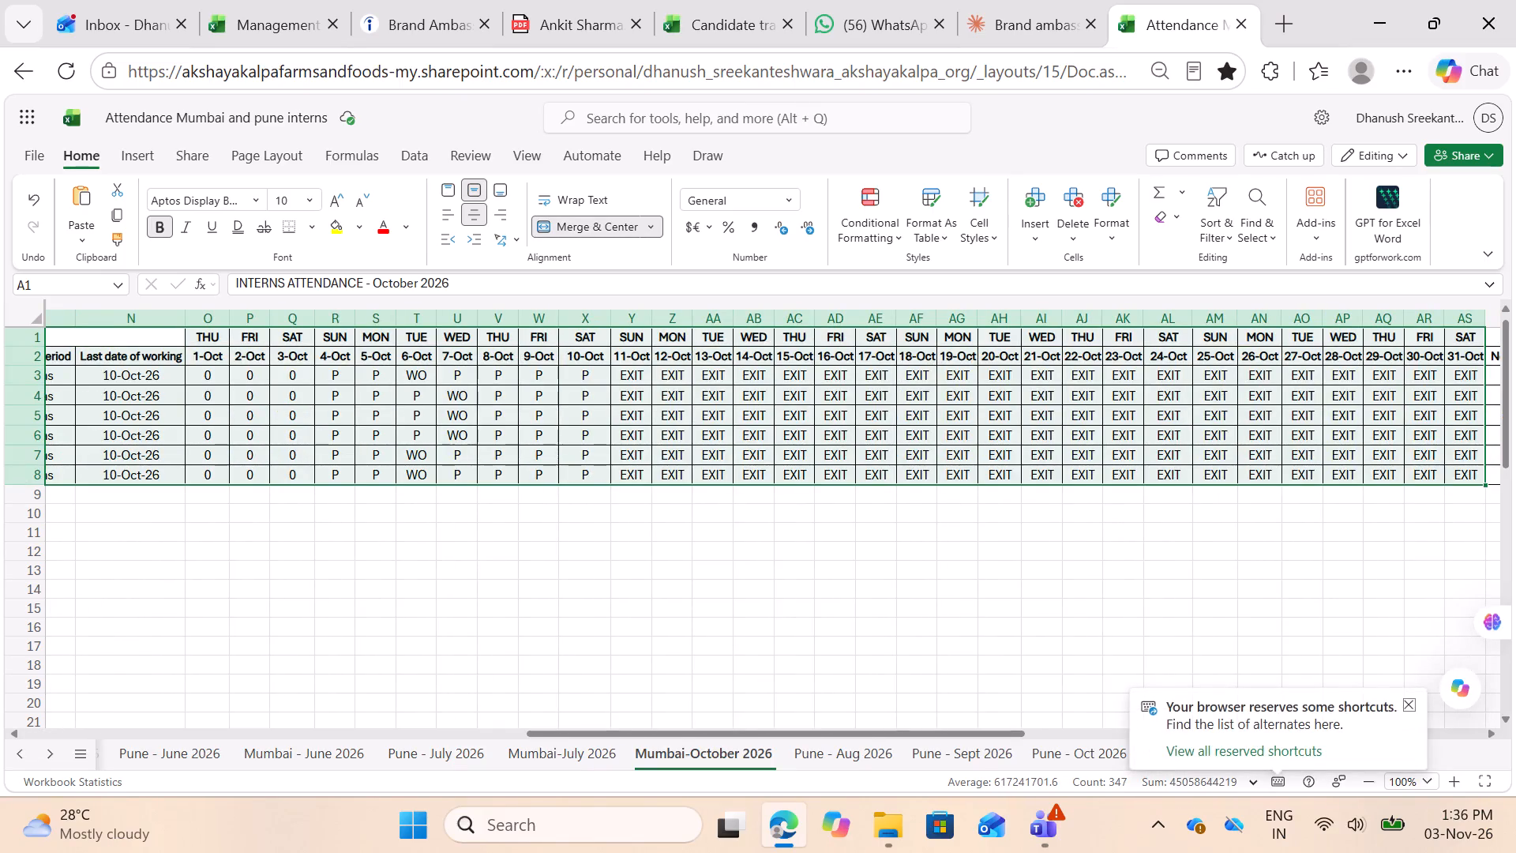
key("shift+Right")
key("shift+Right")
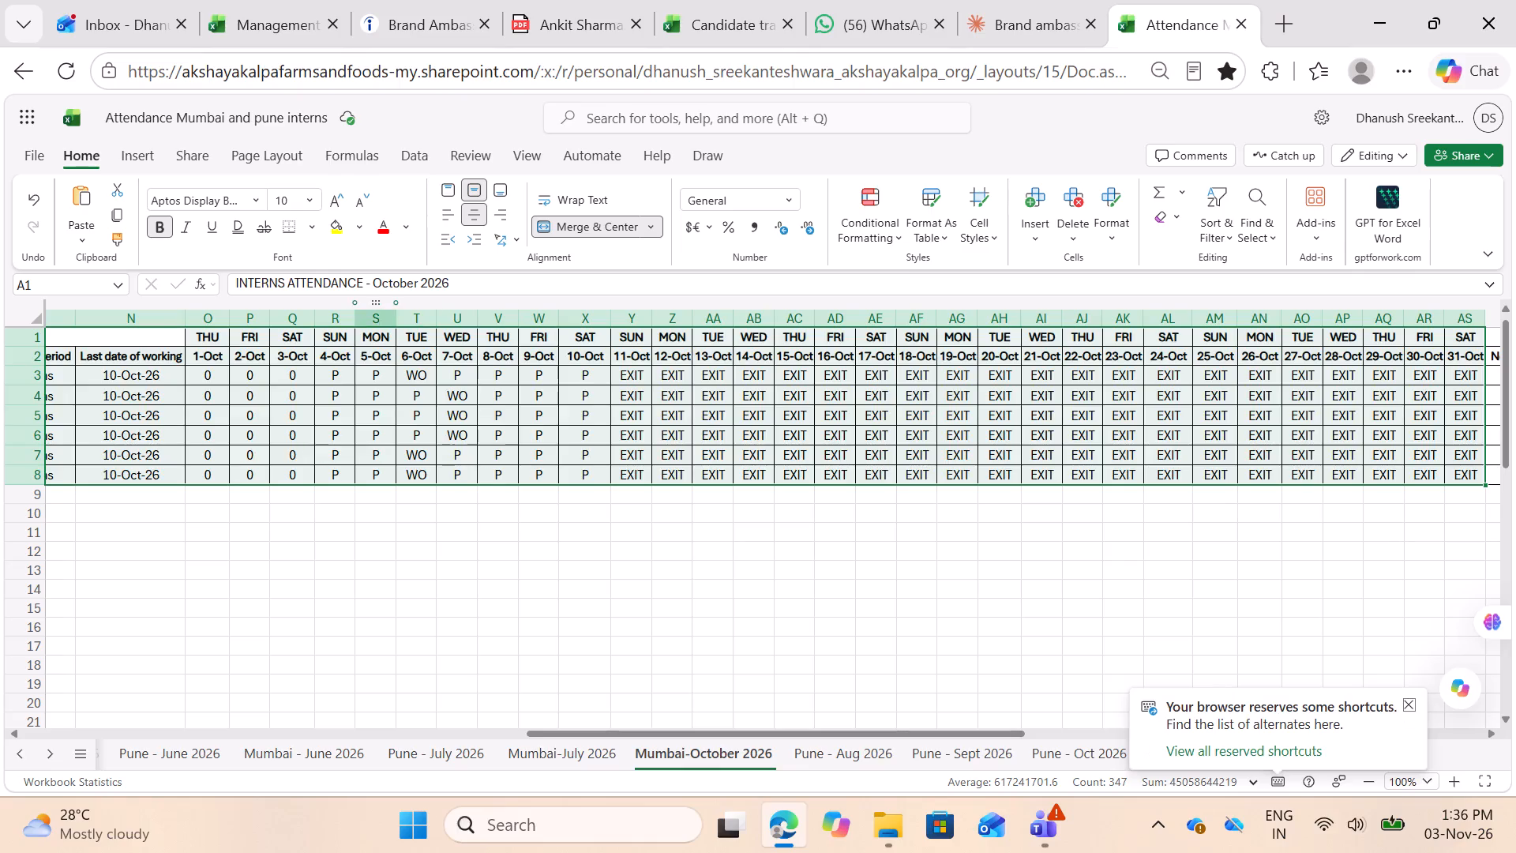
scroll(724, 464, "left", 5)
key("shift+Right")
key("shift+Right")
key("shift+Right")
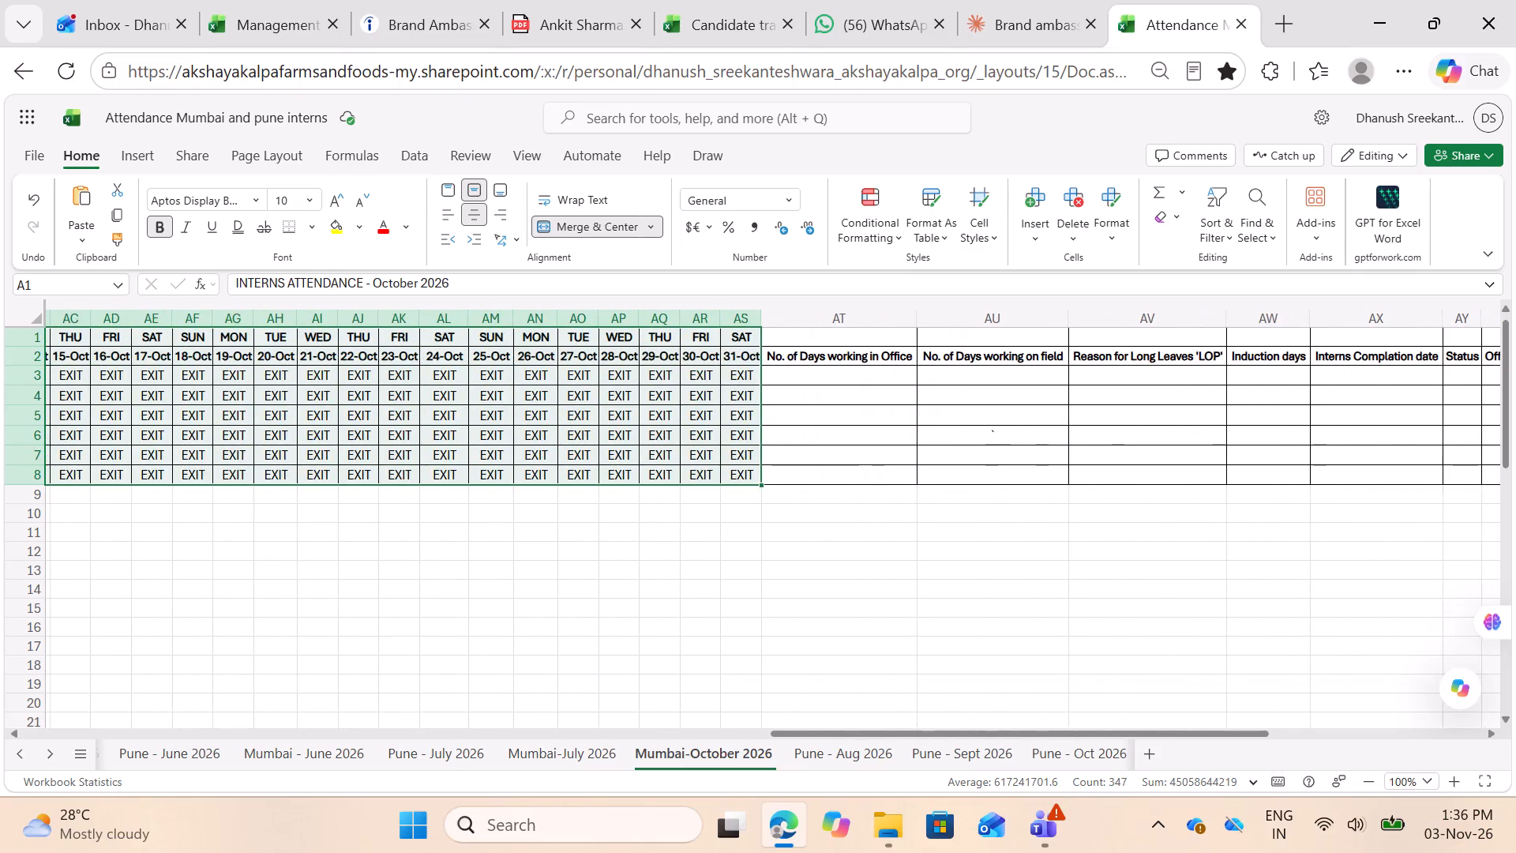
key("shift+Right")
Copy the whole Mumbai October attendance table, from the title row in A1 through the Stipend column in row 8.
scroll(775, 547, "right", 11)
scroll(670, 498, "right", 3)
left_click_drag(287, 524, 278, 513)
left_click_drag(73, 334, 1098, 462)
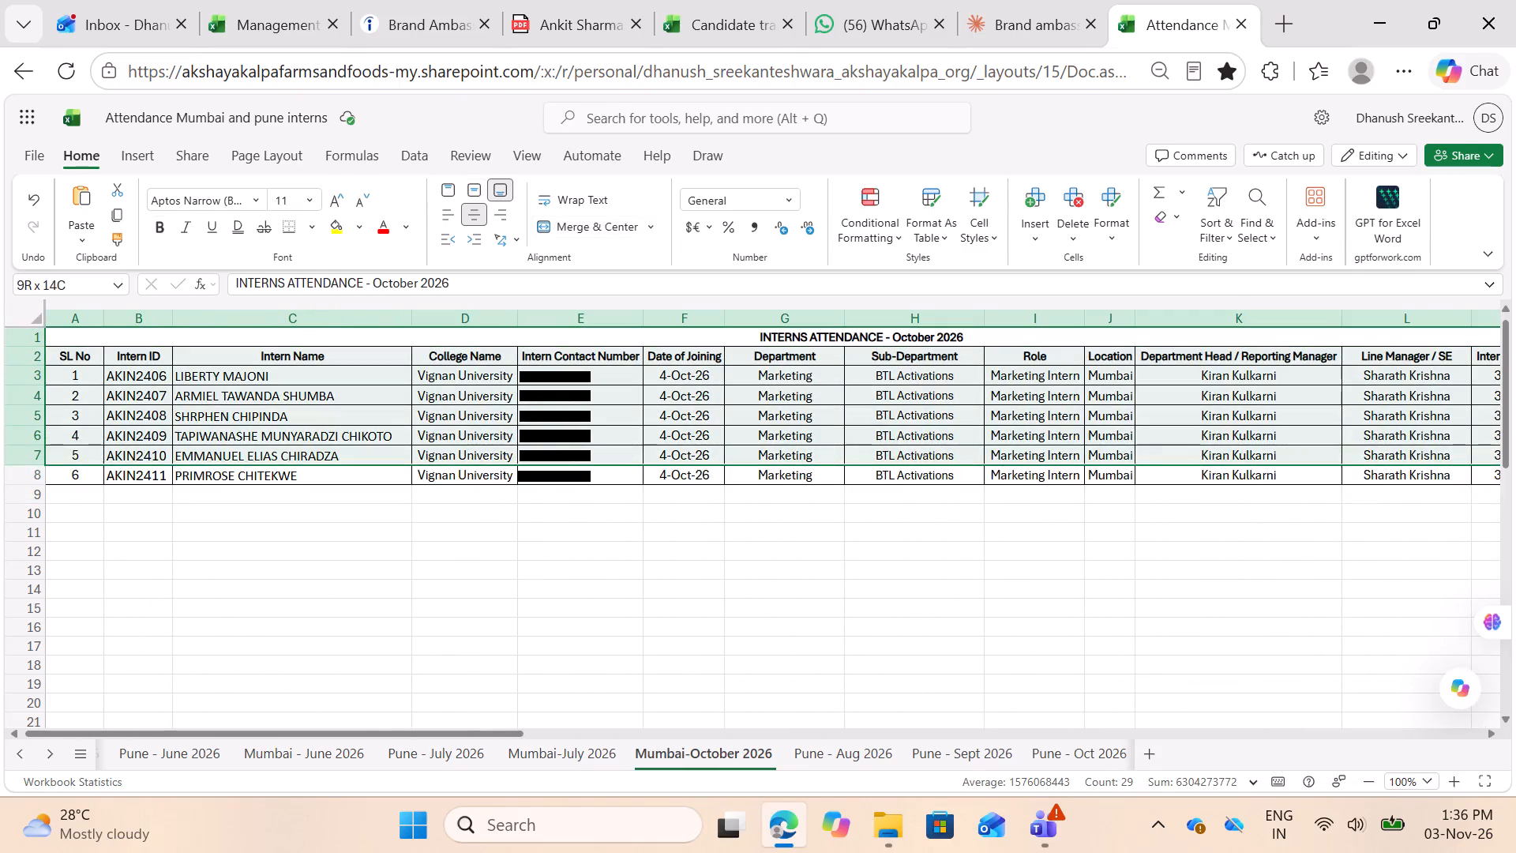
left_click_drag(1098, 462, 1515, 471)
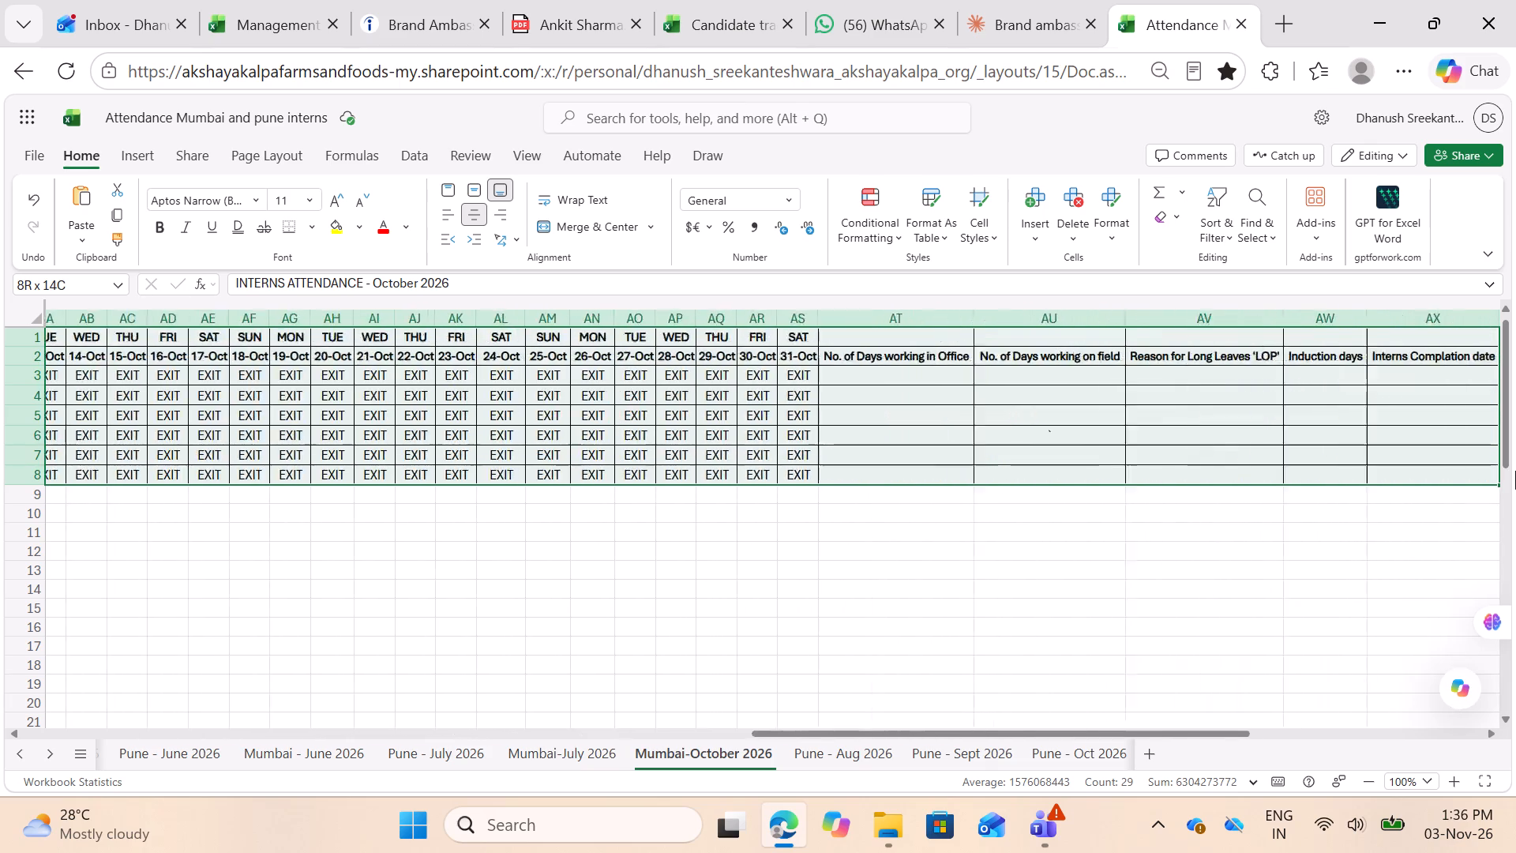
left_click_drag(1515, 471, 934, 477)
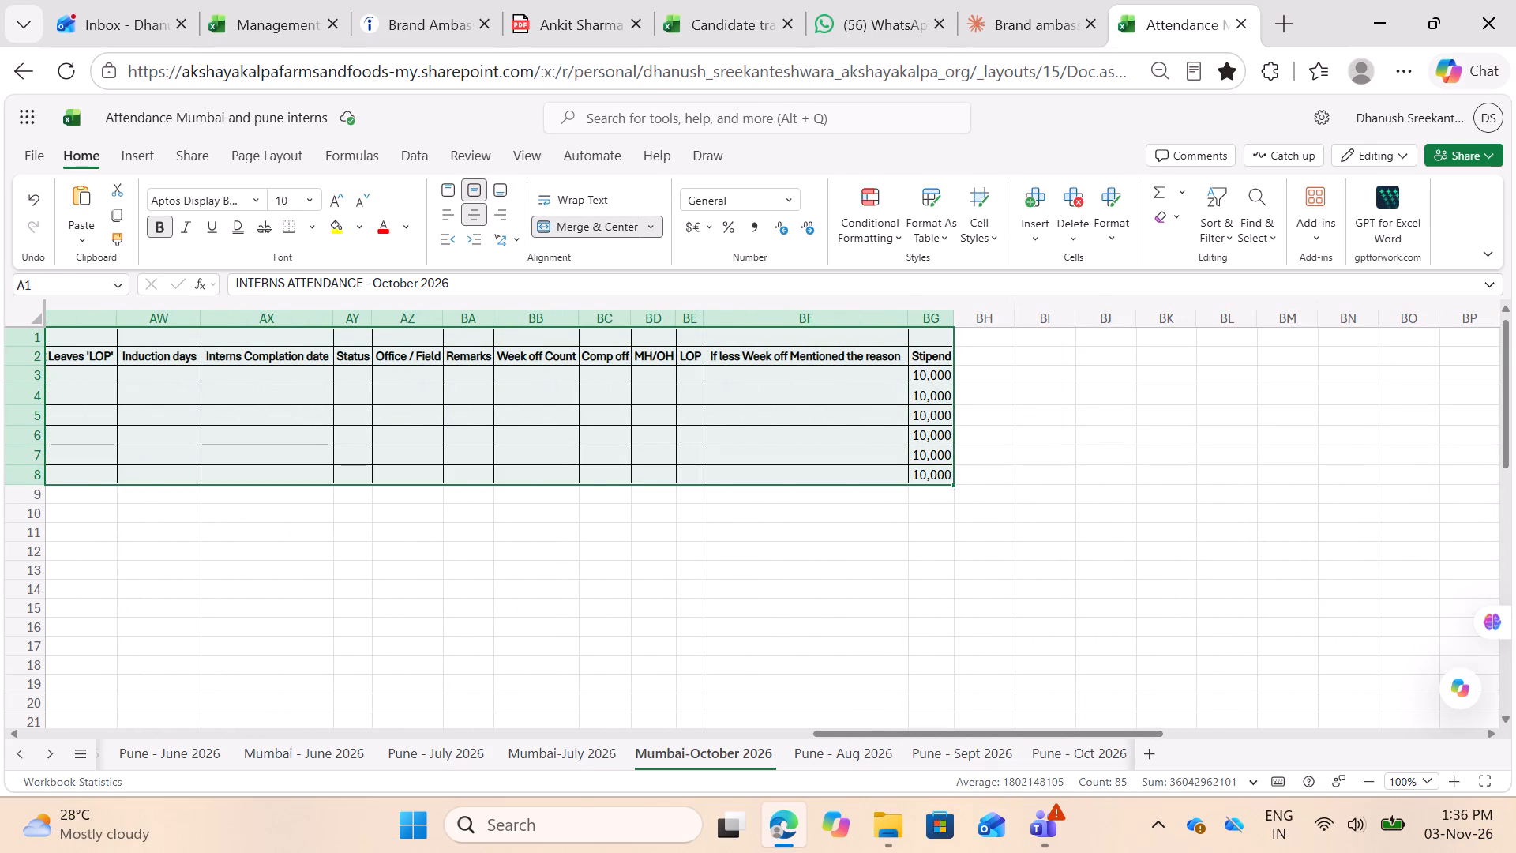
key("ctrl+c")
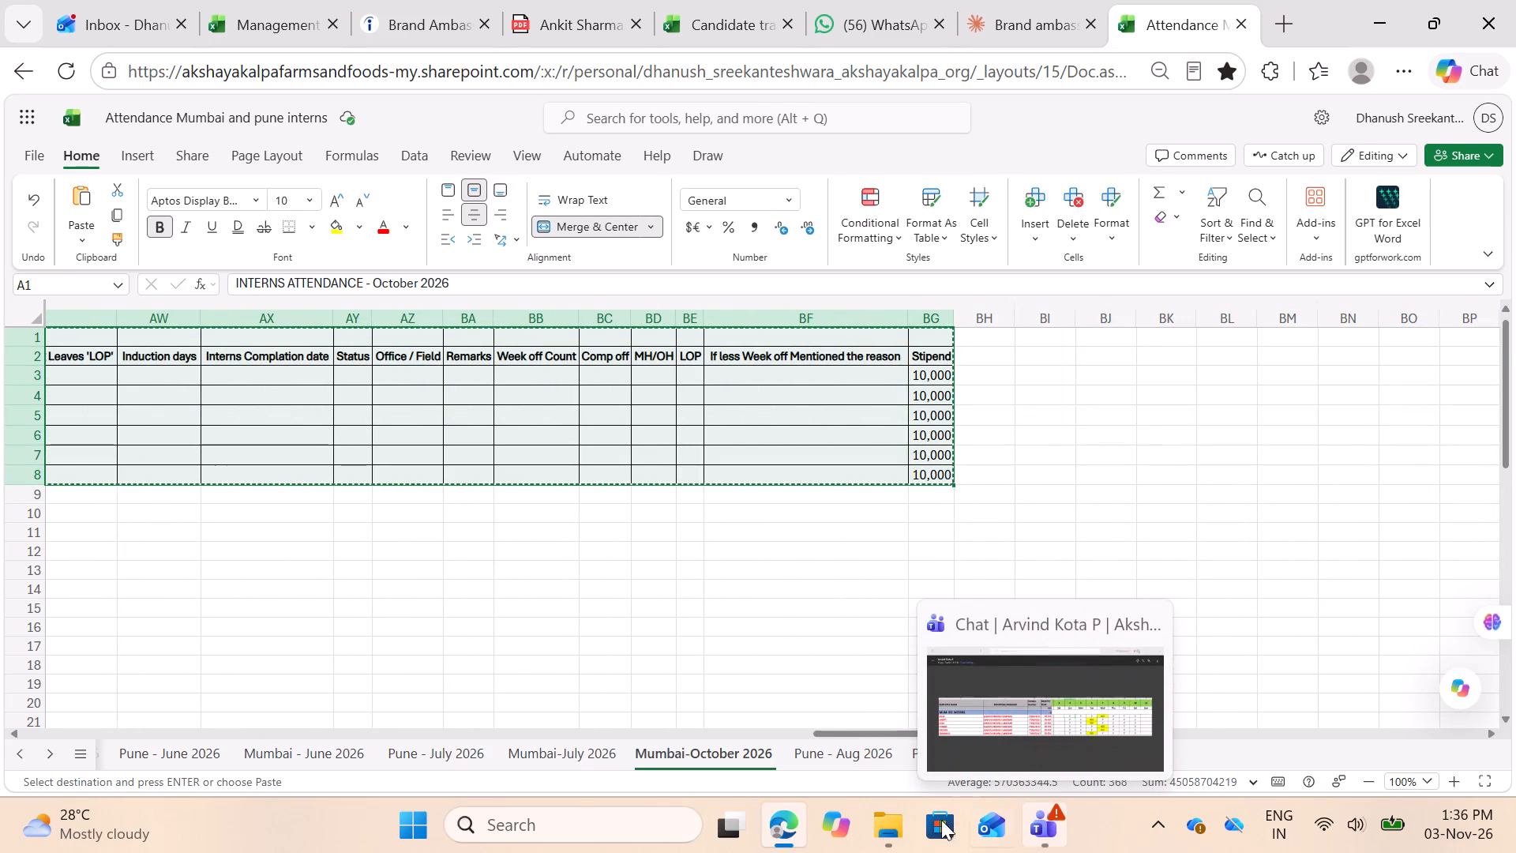
Open the Excel desktop app and create a blank workbook in a maximized window.
left_click(415, 815)
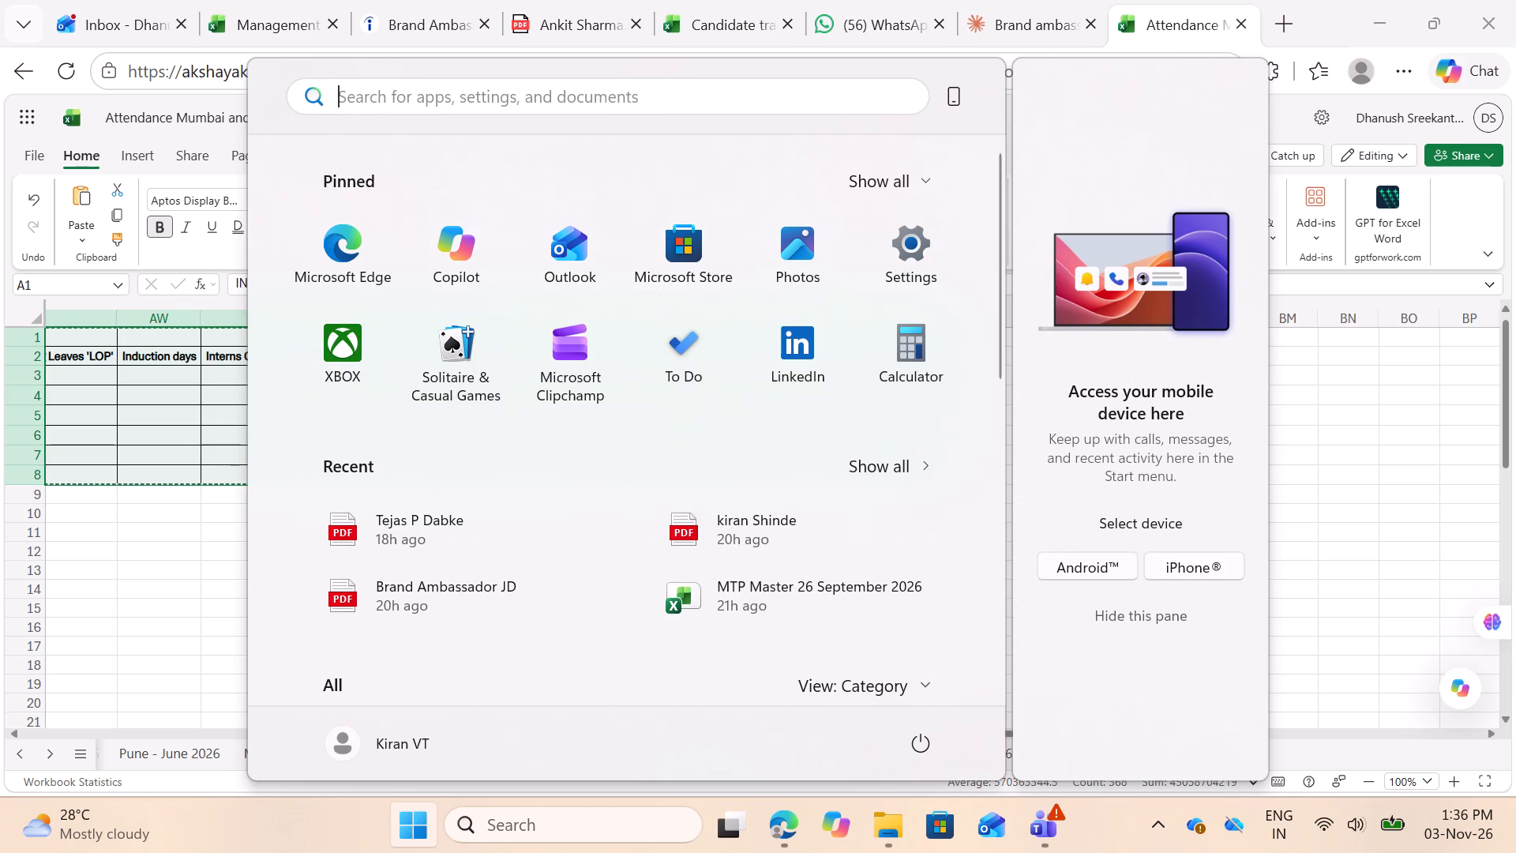
left_click(493, 92)
type("excel")
left_click(805, 471)
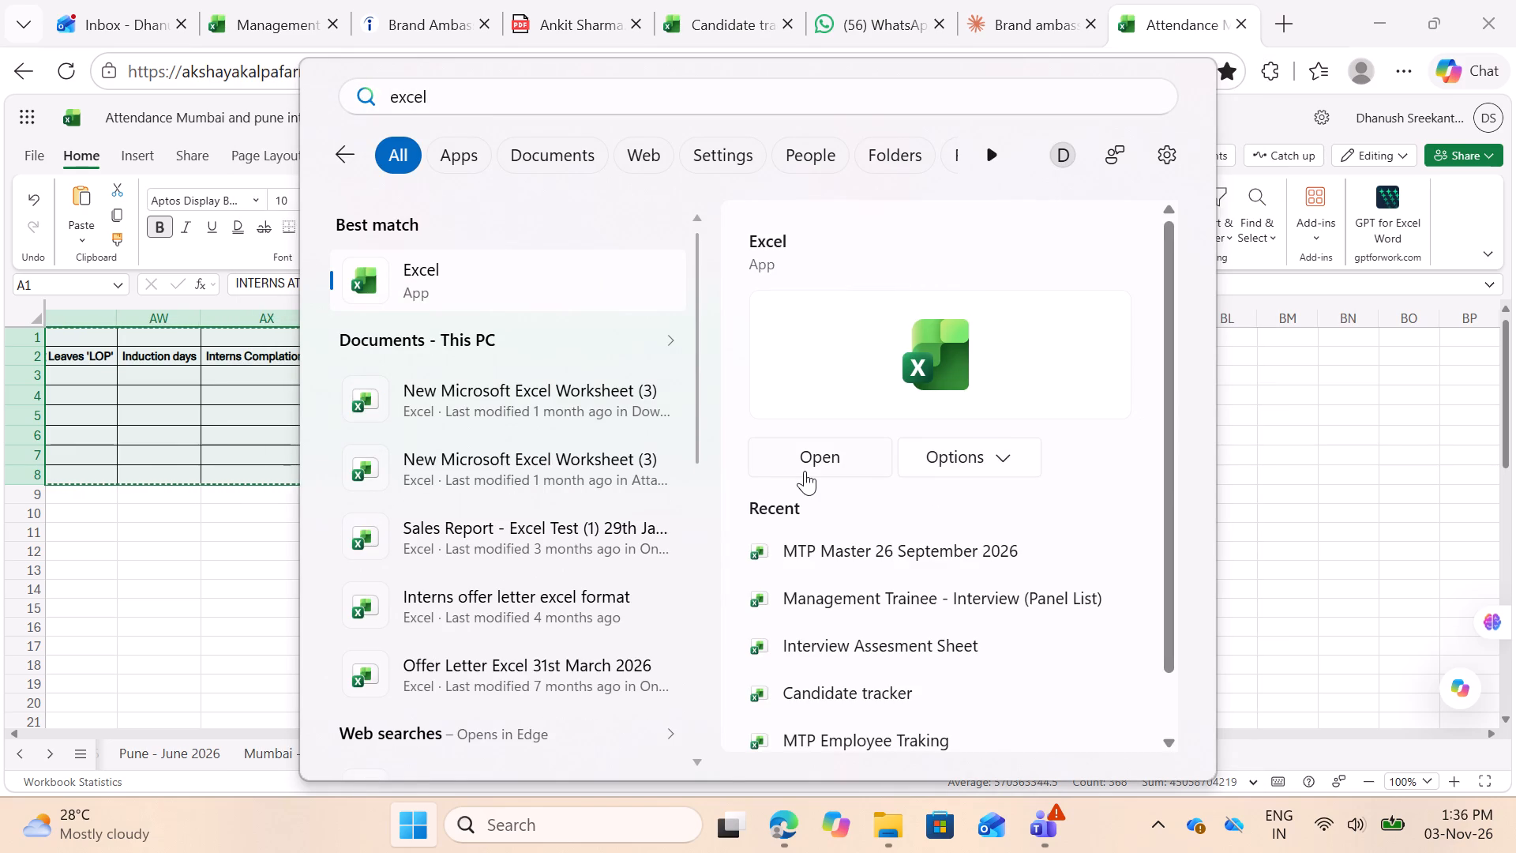
left_click(827, 442)
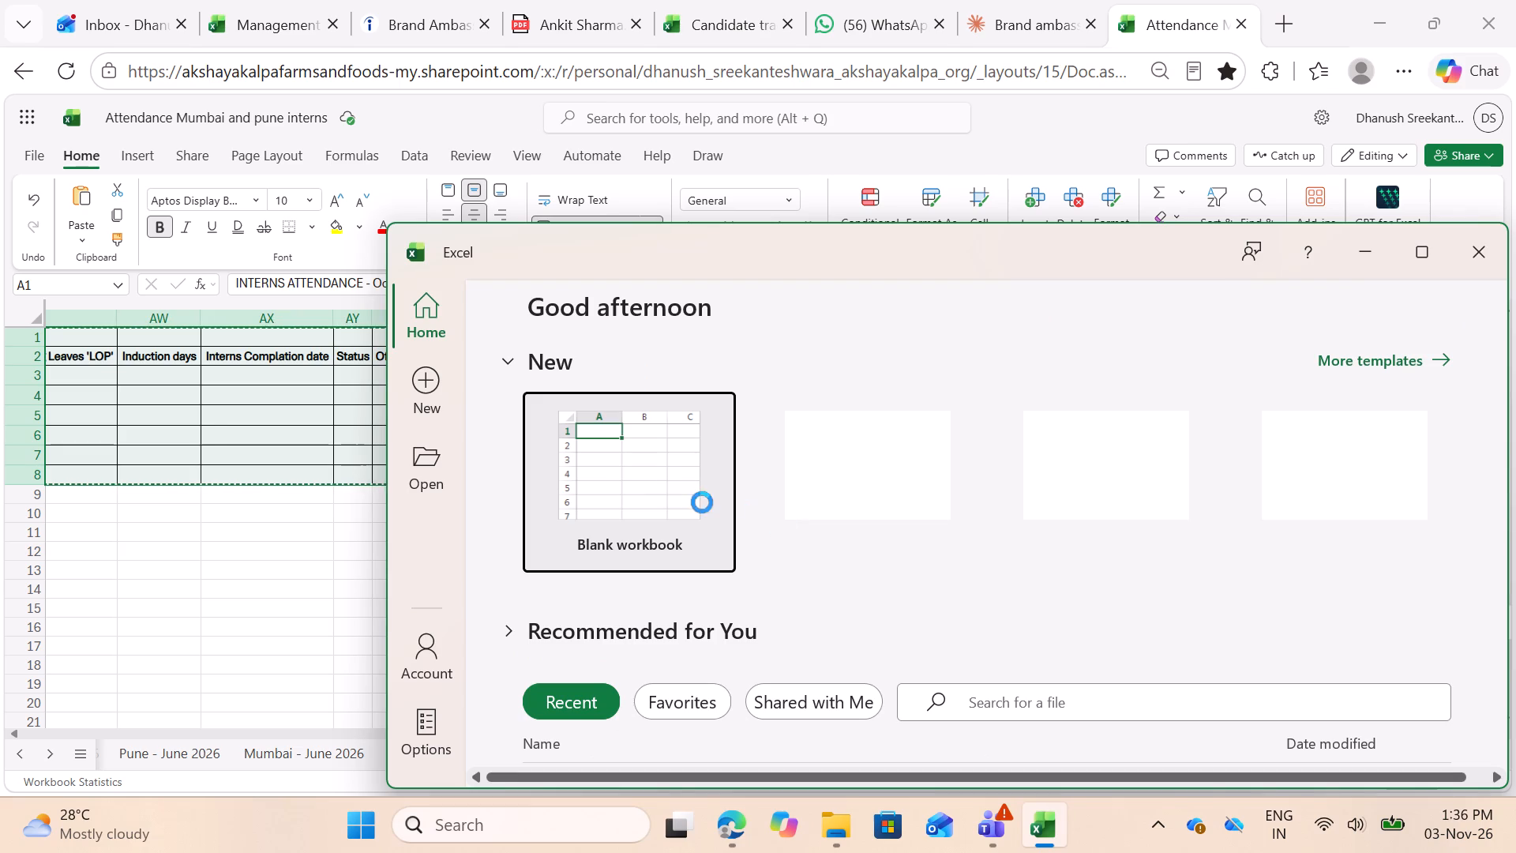
left_click(630, 465)
left_click(1415, 266)
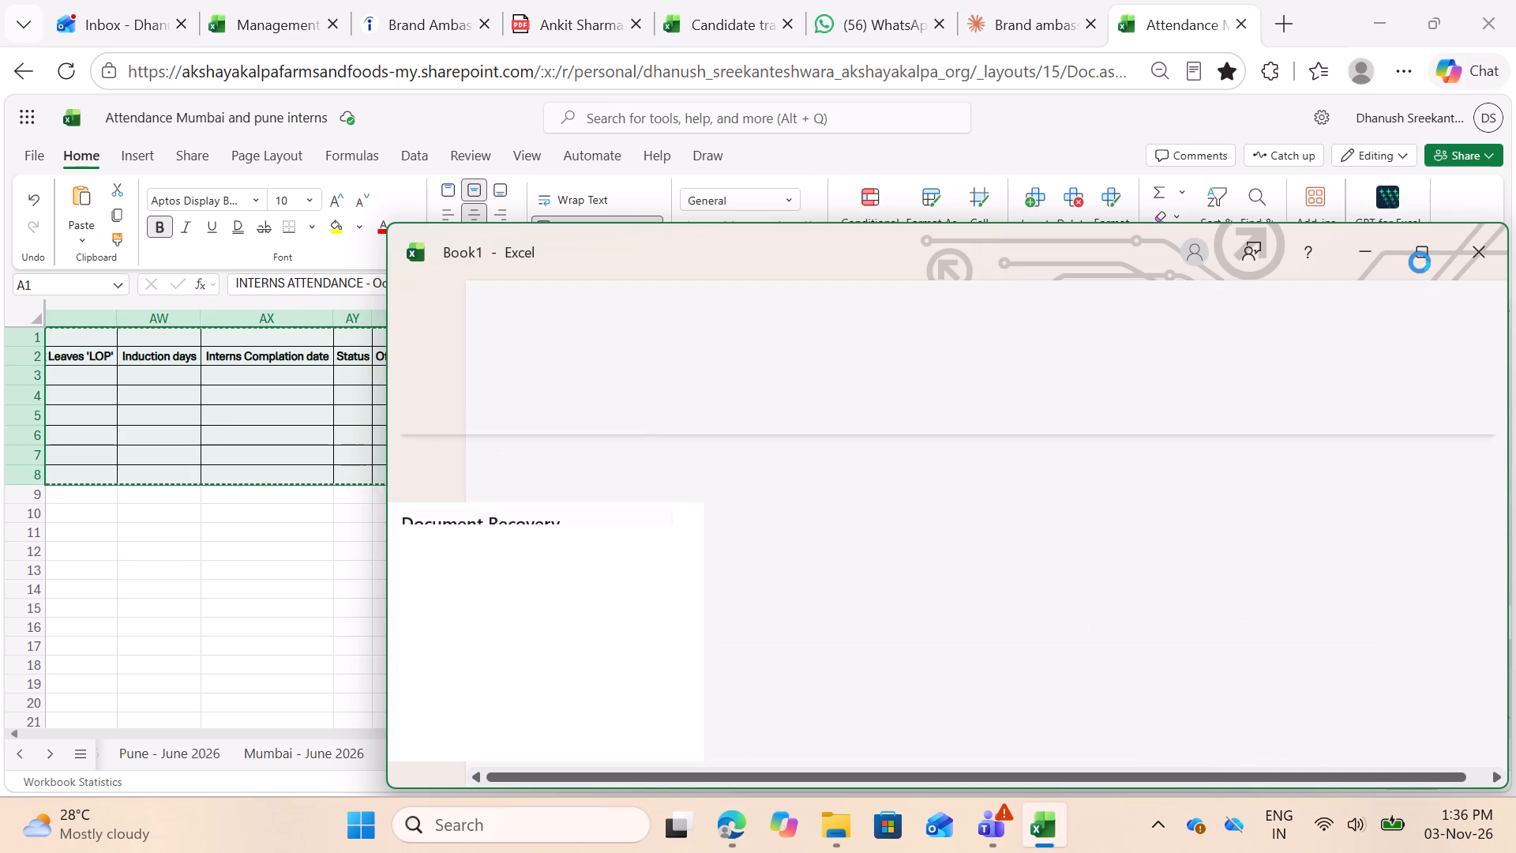
left_click(1420, 251)
left_click(430, 416)
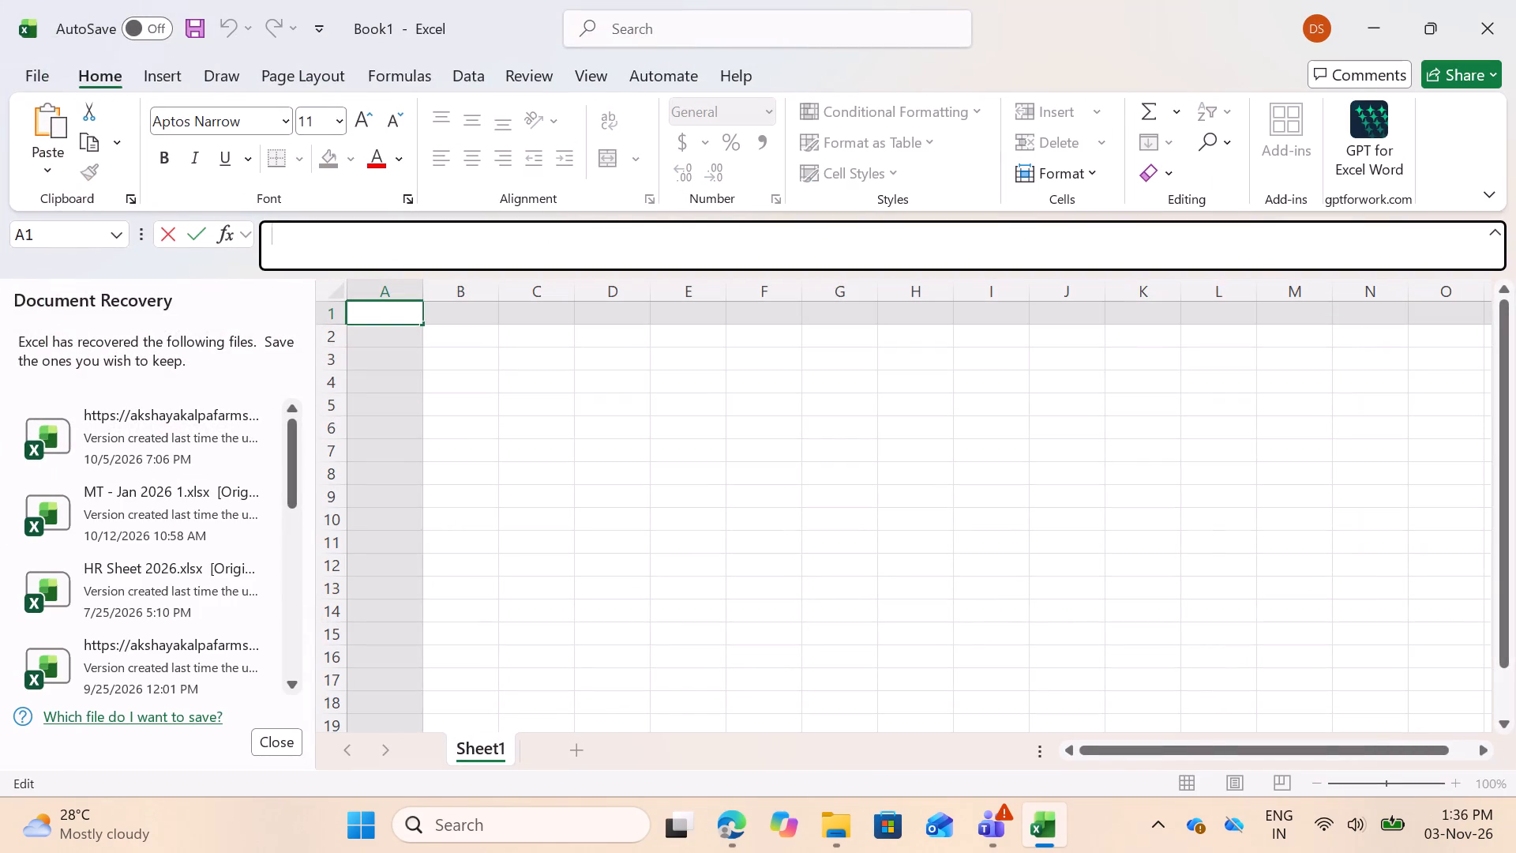
Close the Document Recovery list, choosing to view the recovered files later.
left_click(283, 740)
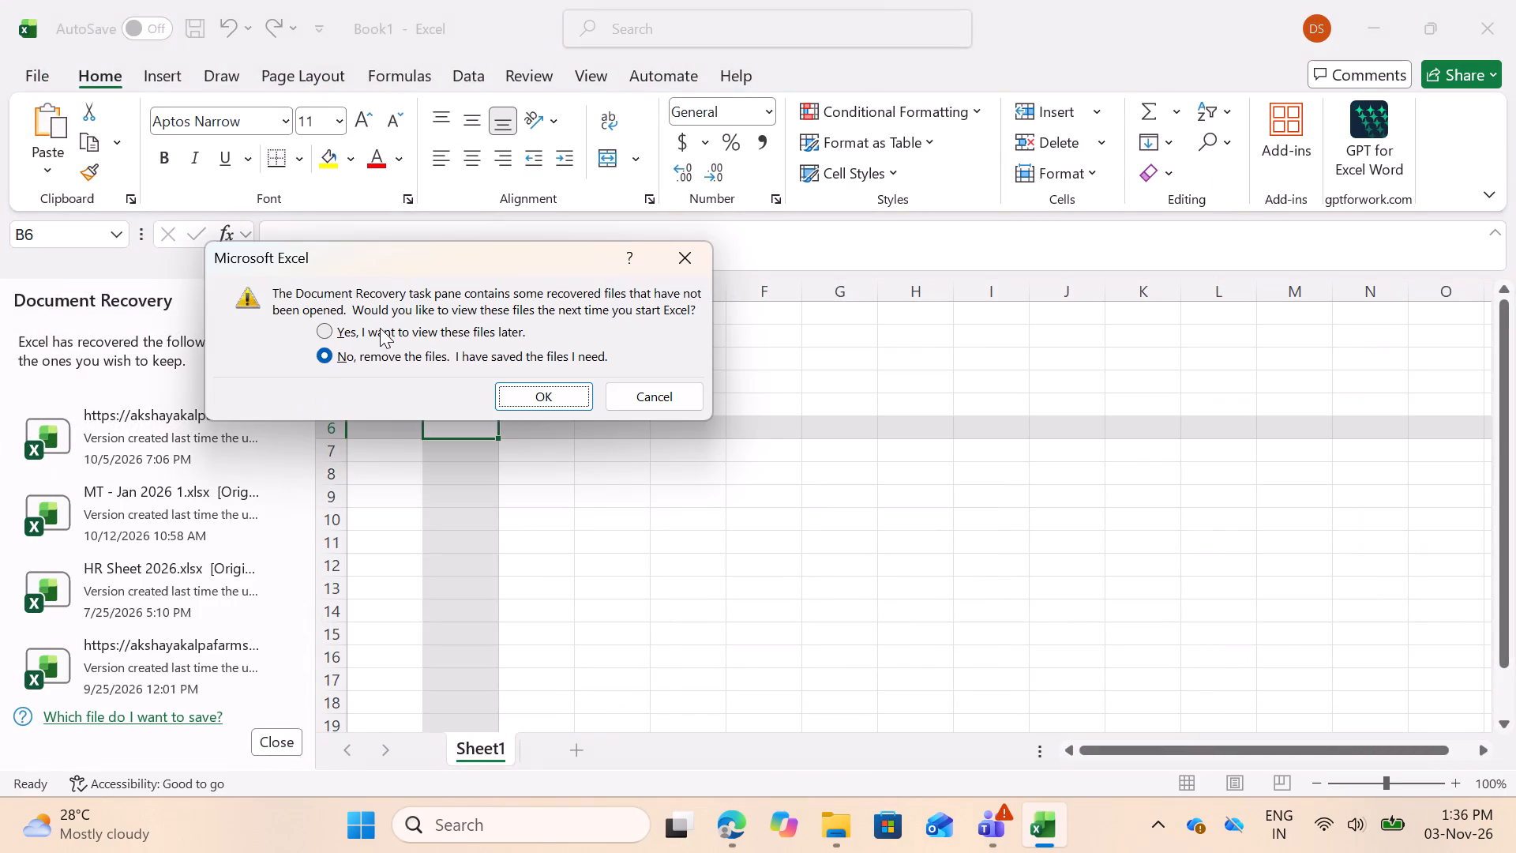
left_click(380, 328)
left_click(560, 398)
Paste the copied Mumbai October attendance table into the blank workbook starting at cell A1.
left_click(64, 325)
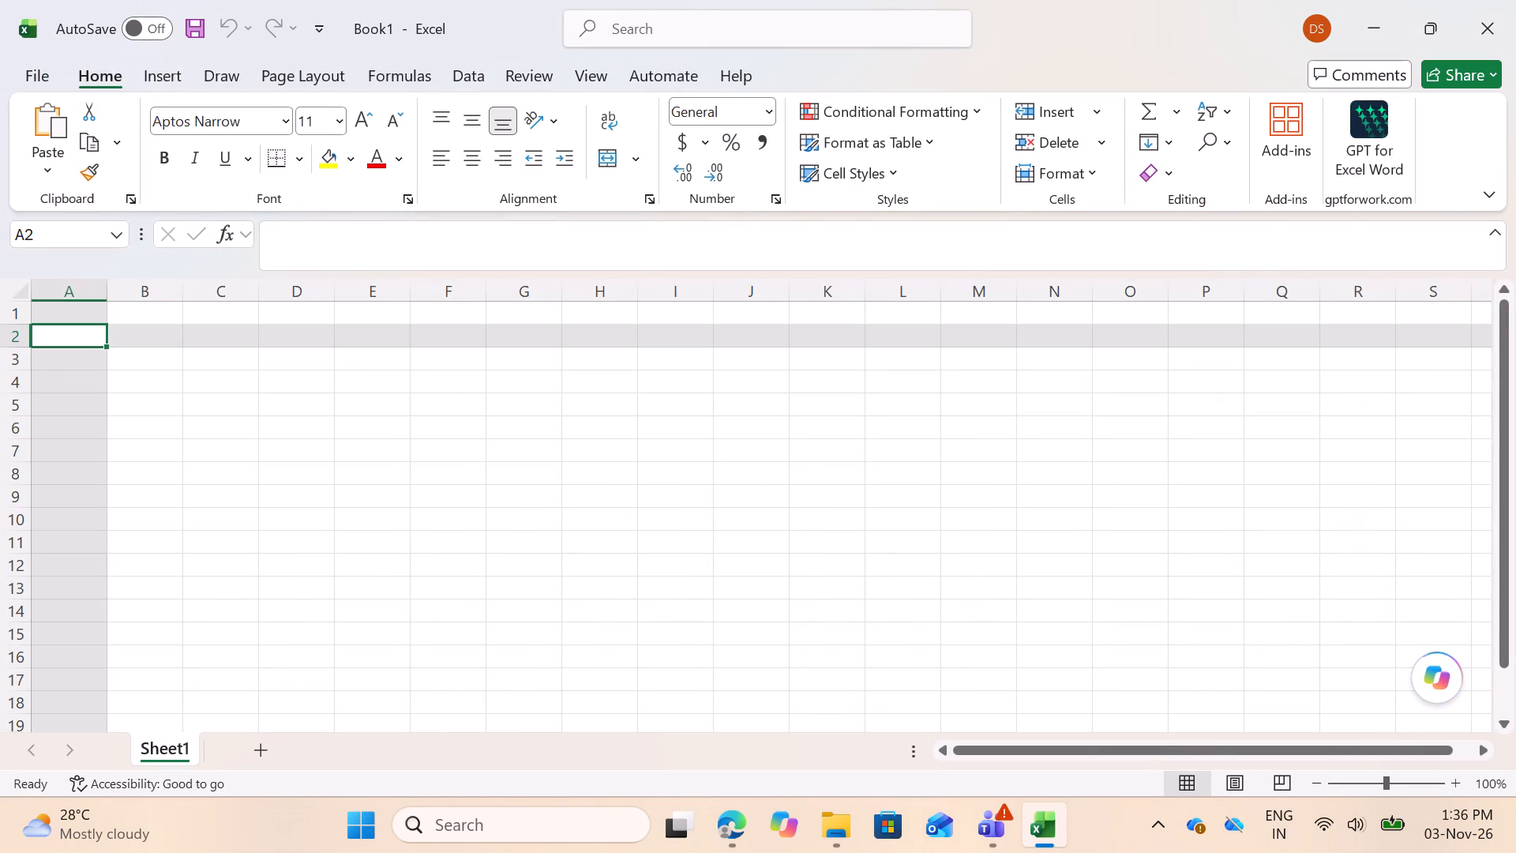
scroll(110, 321, "up", 1)
scroll(162, 374, "up", 1)
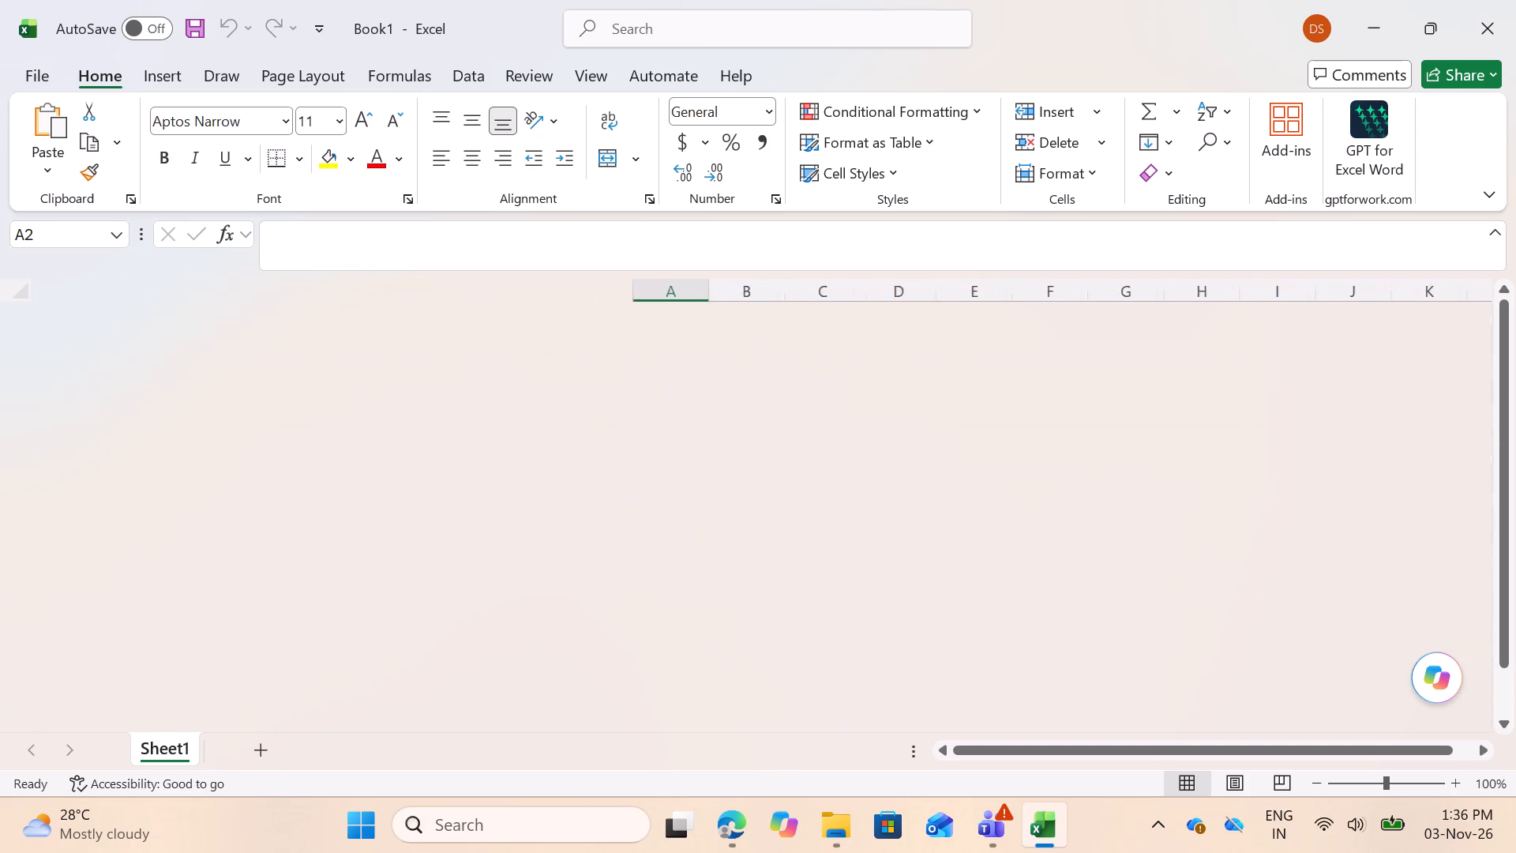
left_click(60, 304)
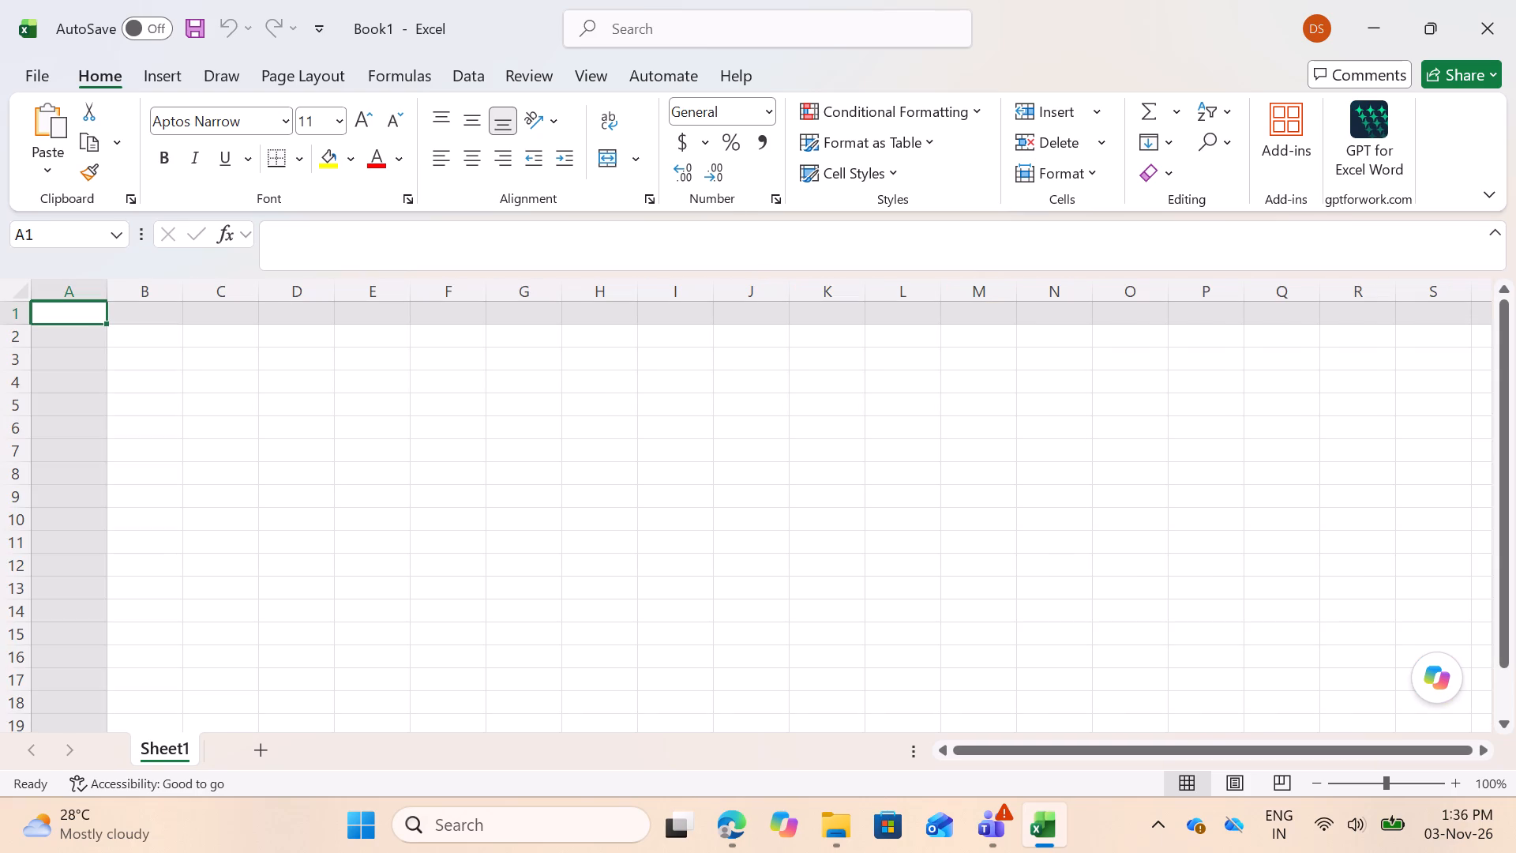
key("ctrl+v")
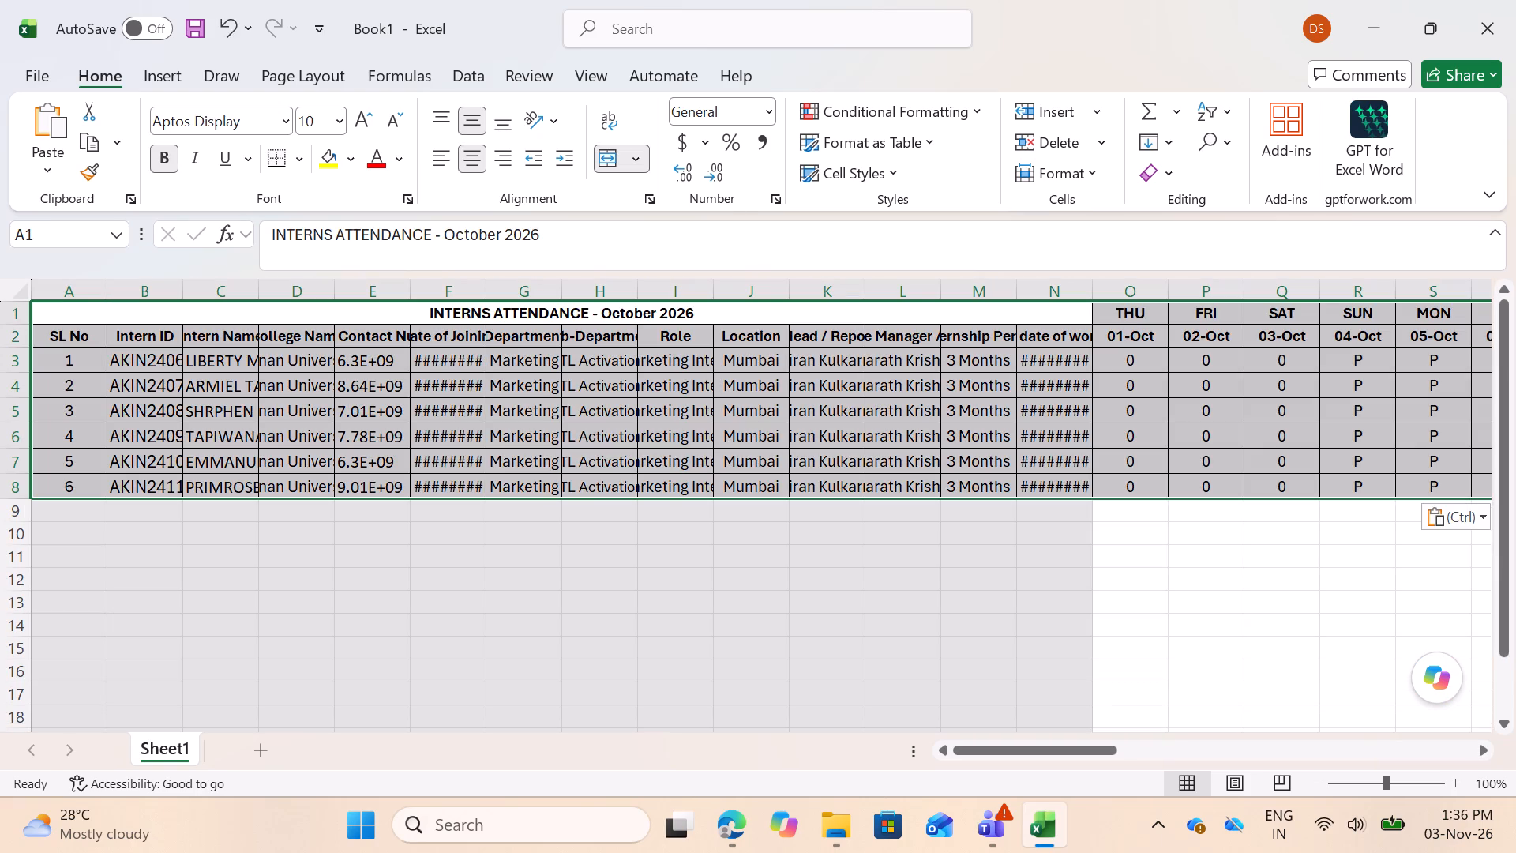
Format the entire pasted attendance table in the Aptos Display font at size 10.
left_click(51, 318)
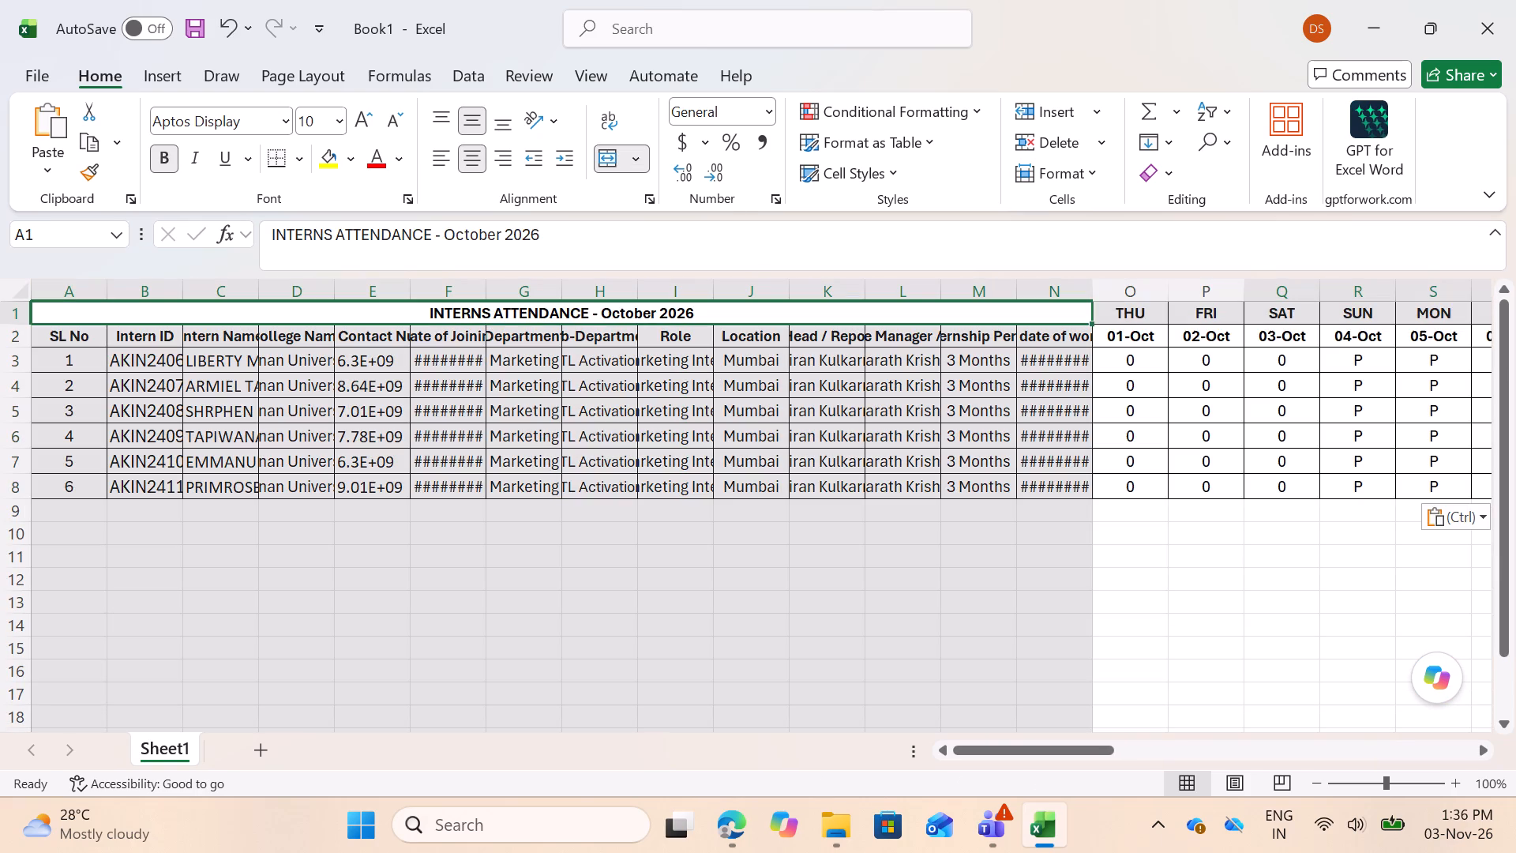
key("ctrl+a")
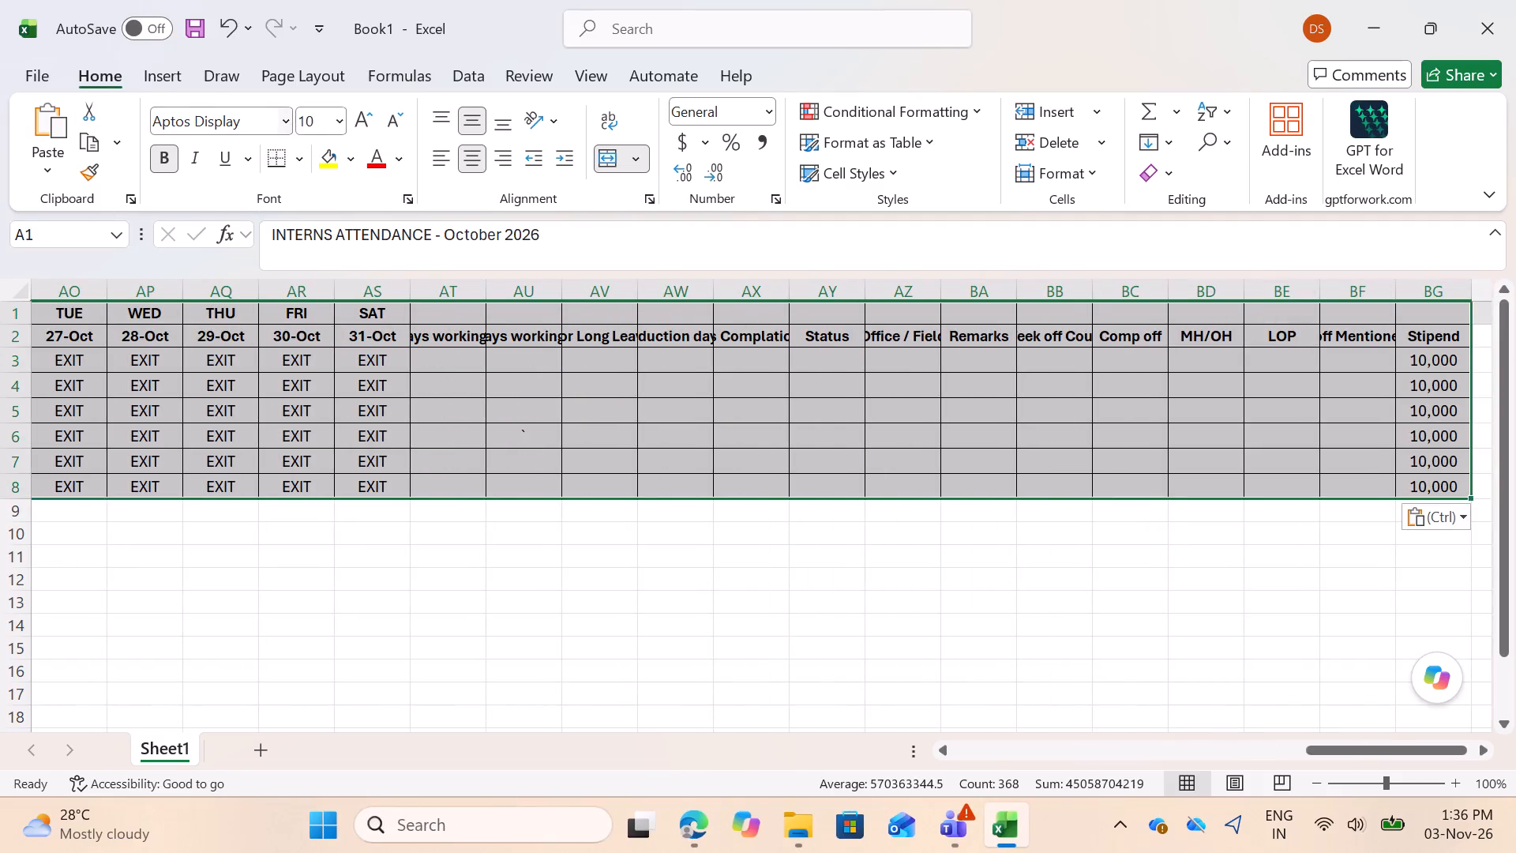
left_click(276, 115)
left_click(282, 120)
scroll(243, 227, "up", 8)
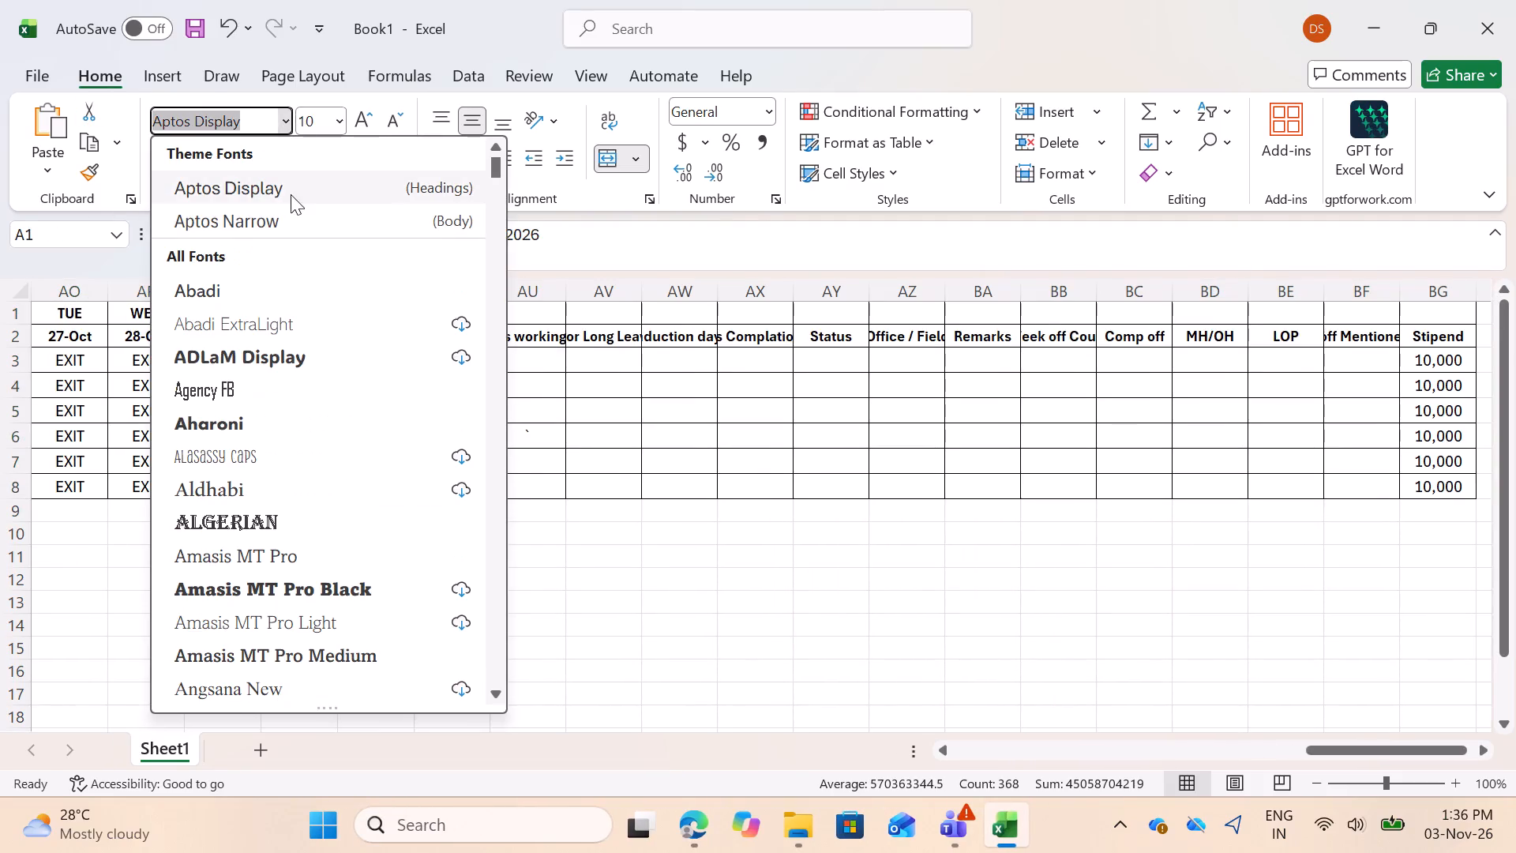
scroll(291, 194, "up", 1)
left_click(265, 194)
left_click(337, 119)
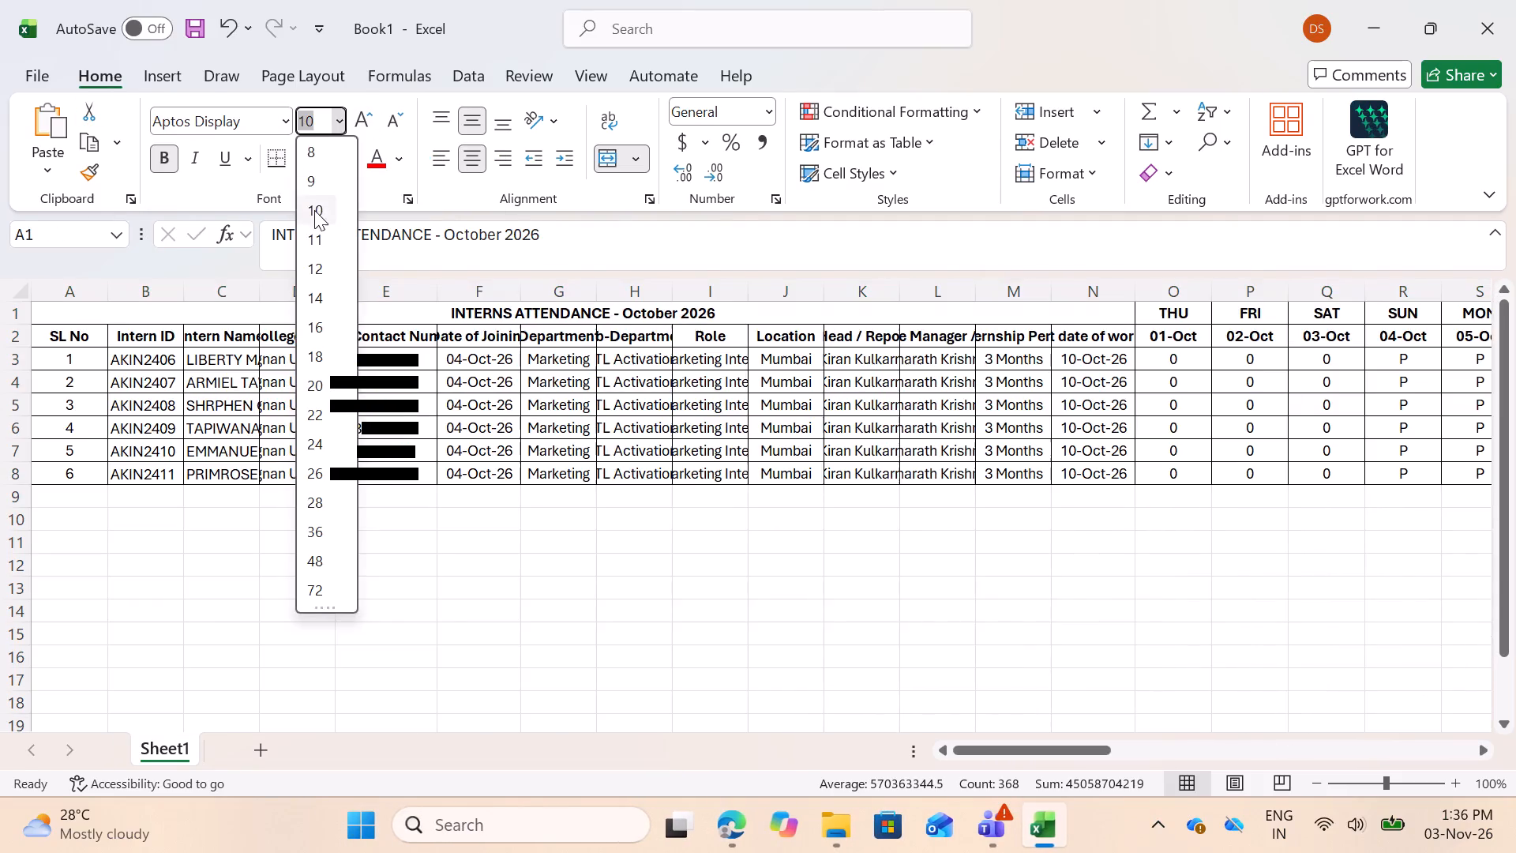
left_click(314, 210)
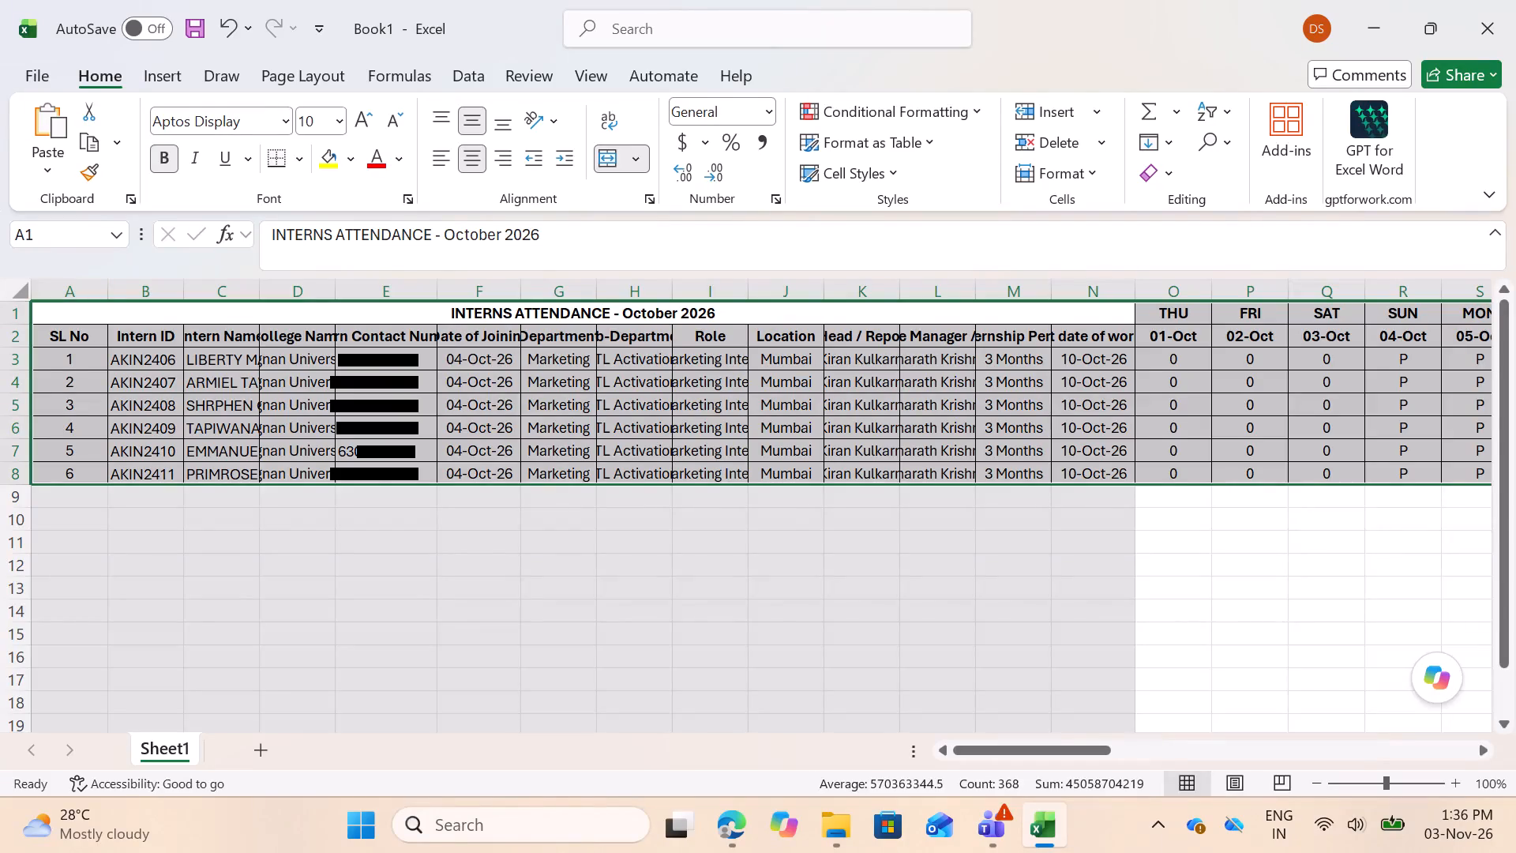
Auto-fit the width of all columns in the sheet to their contents.
left_click(23, 292)
double_click(102, 291)
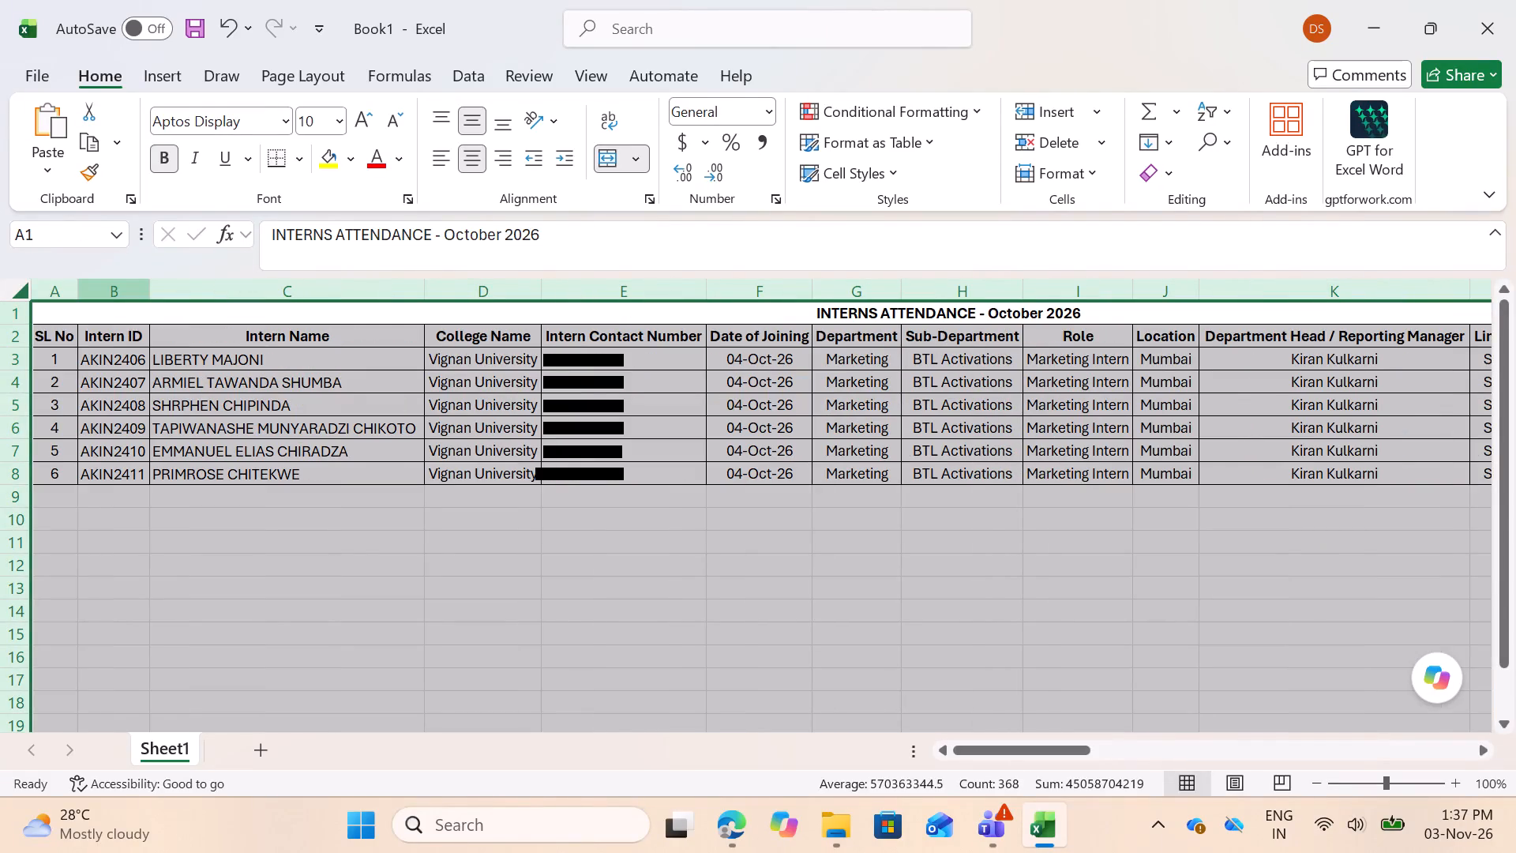
Review the pasted attendance table across its intern details, daily October marks and the summary columns after 31-Oct.
scroll(1026, 505, "left", 4)
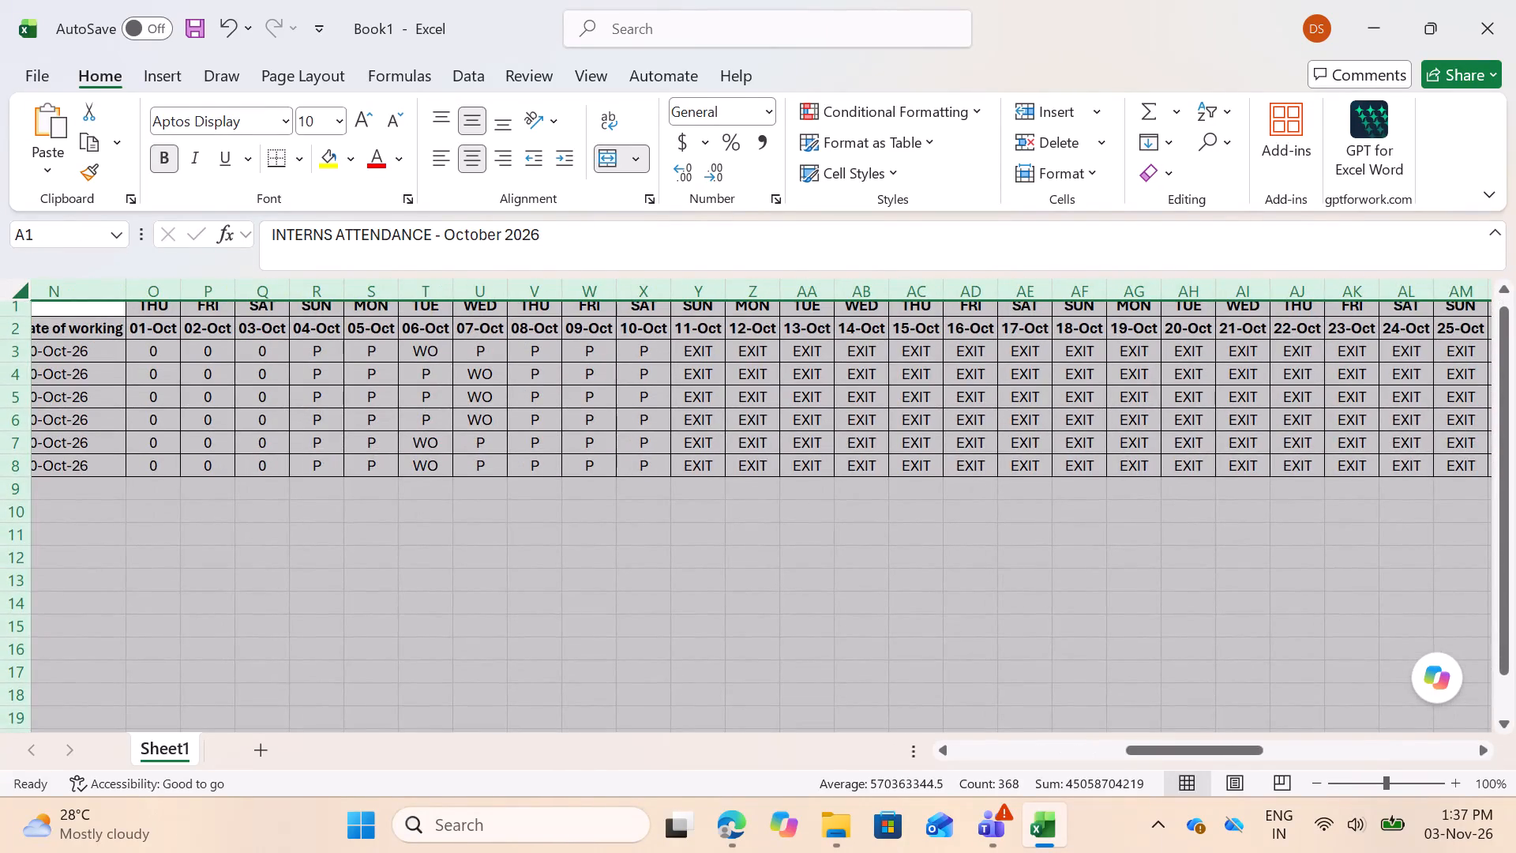
scroll(1026, 505, "left", 1)
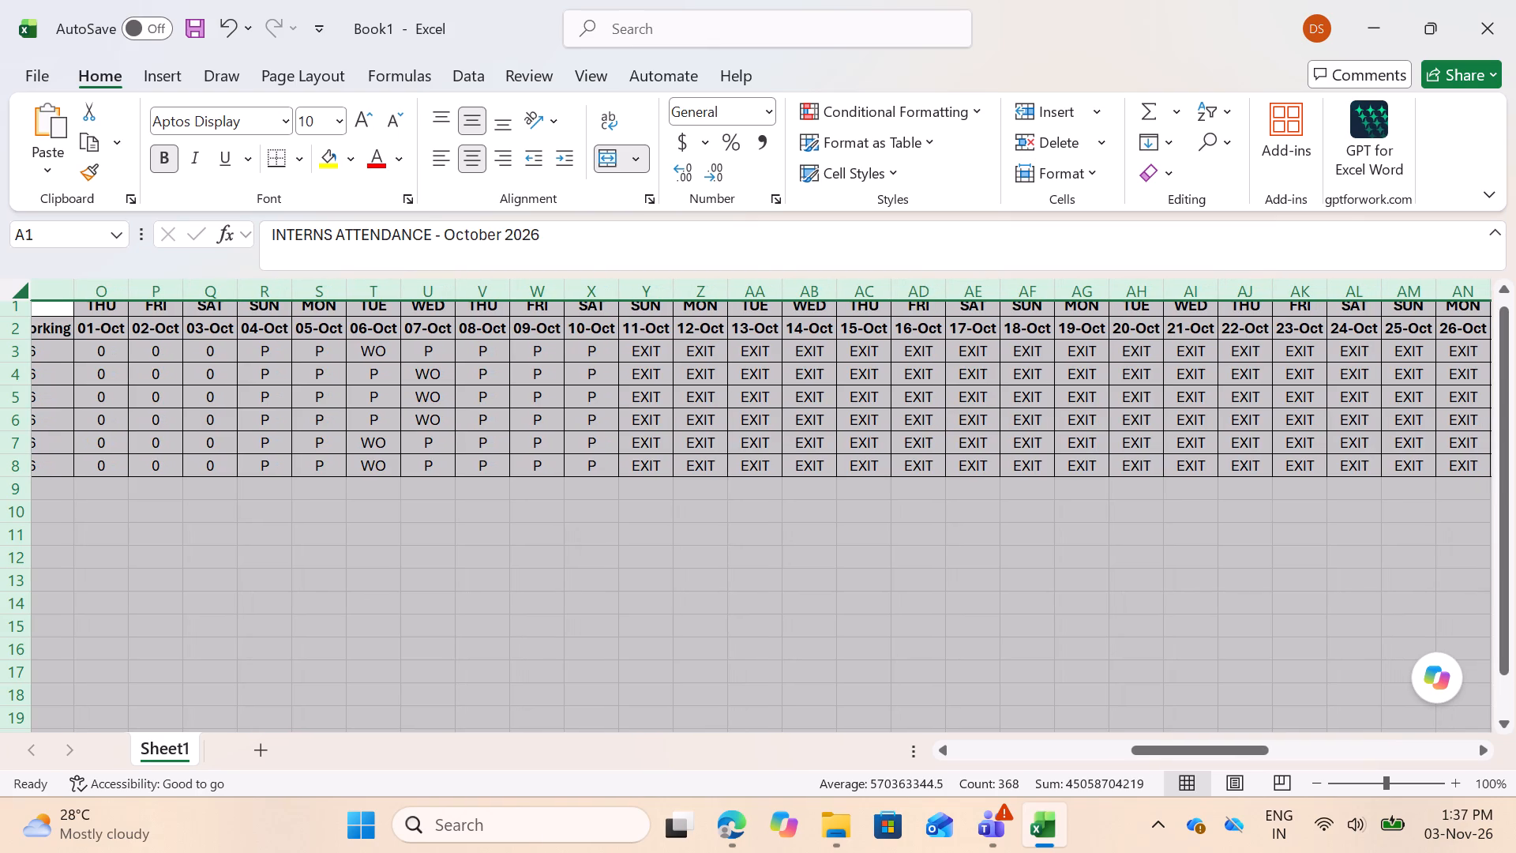
scroll(1026, 505, "left", 1)
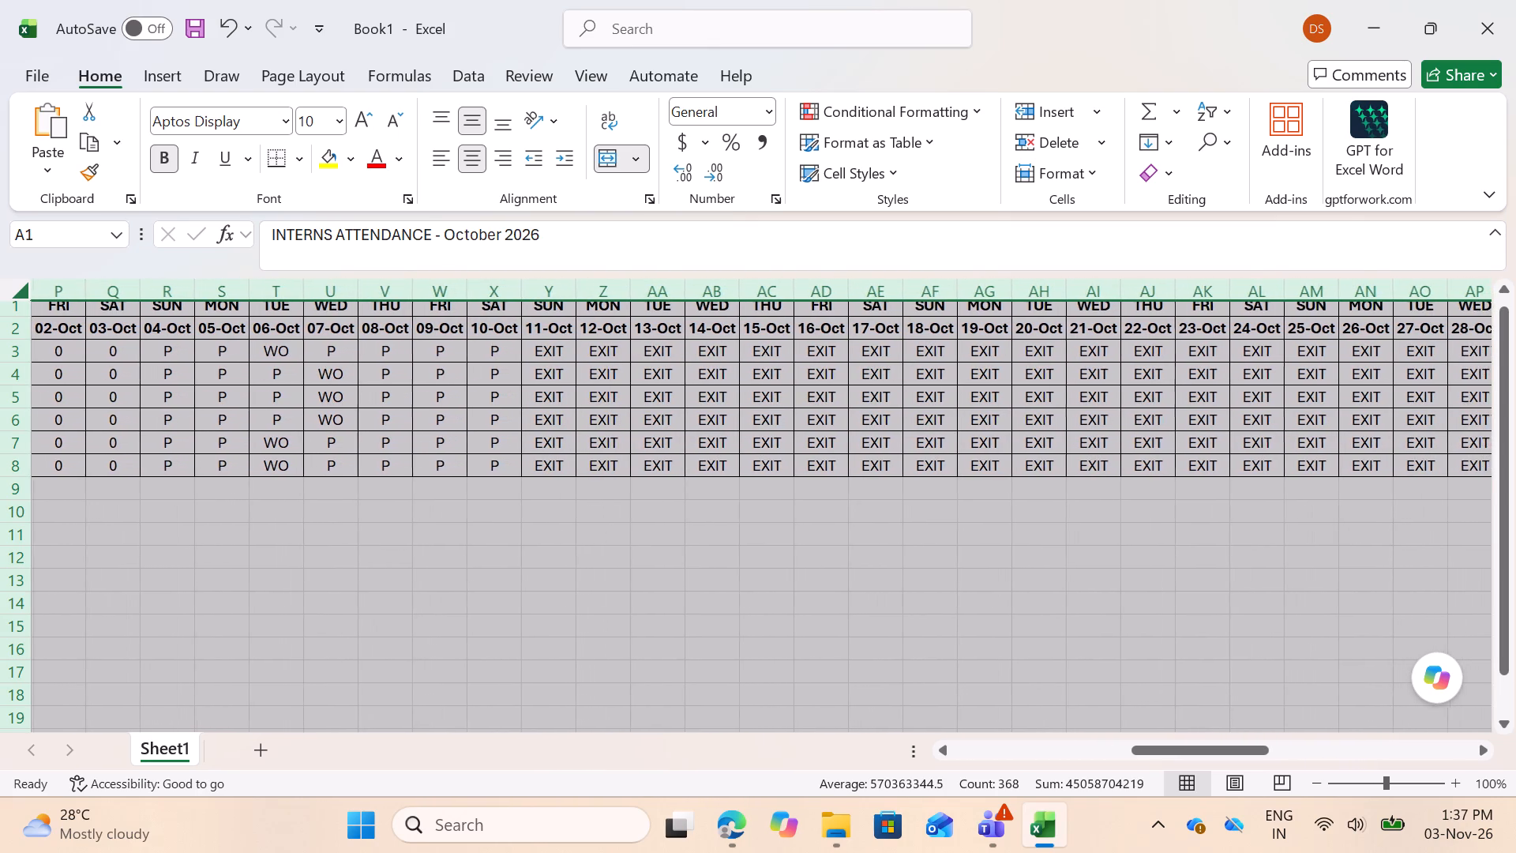
scroll(1026, 505, "left", 2)
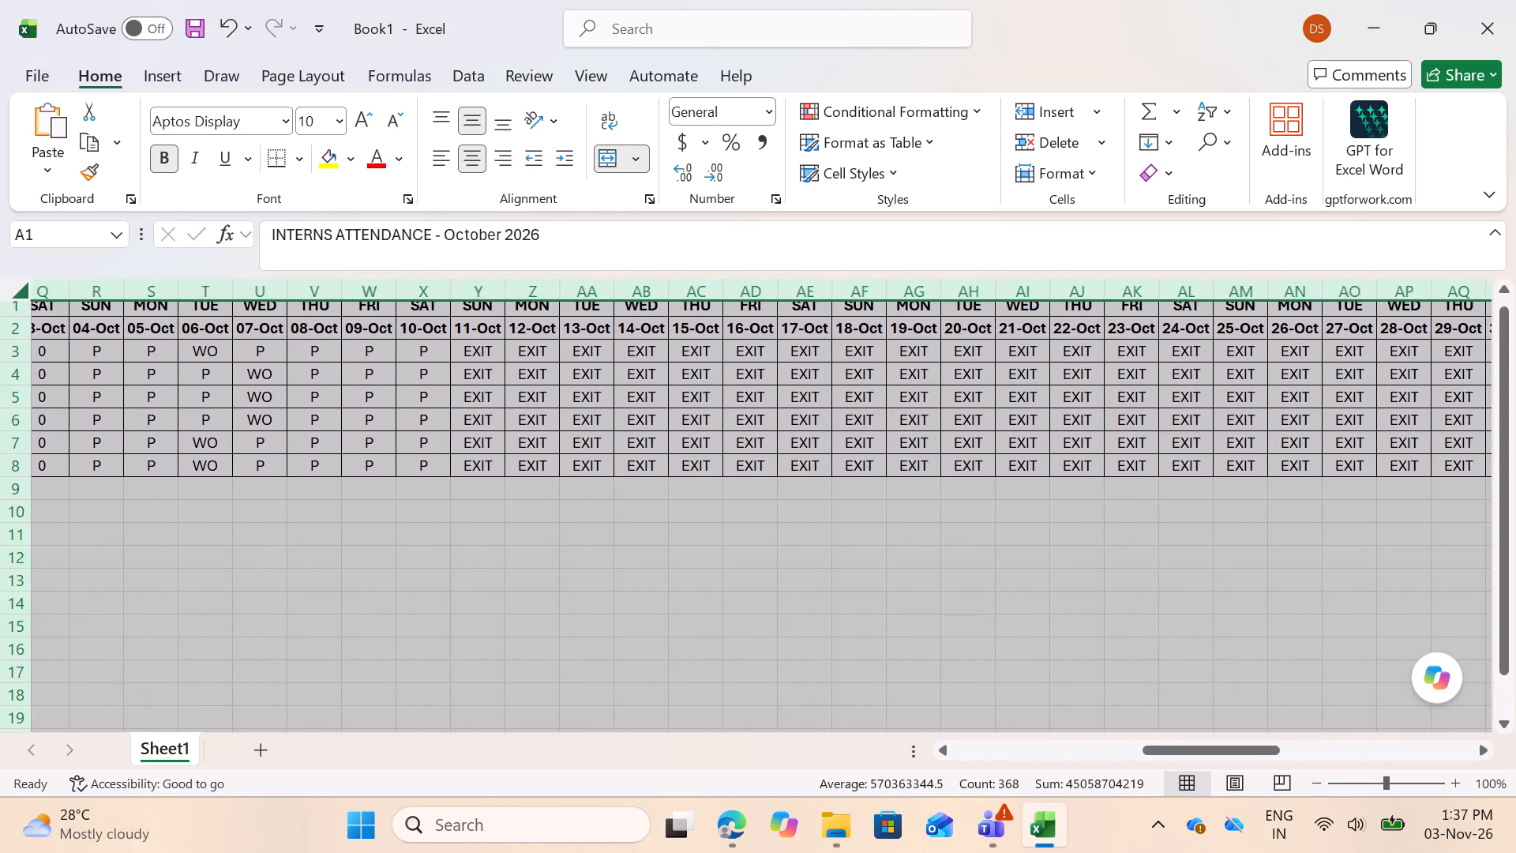
scroll(1026, 505, "left", 1)
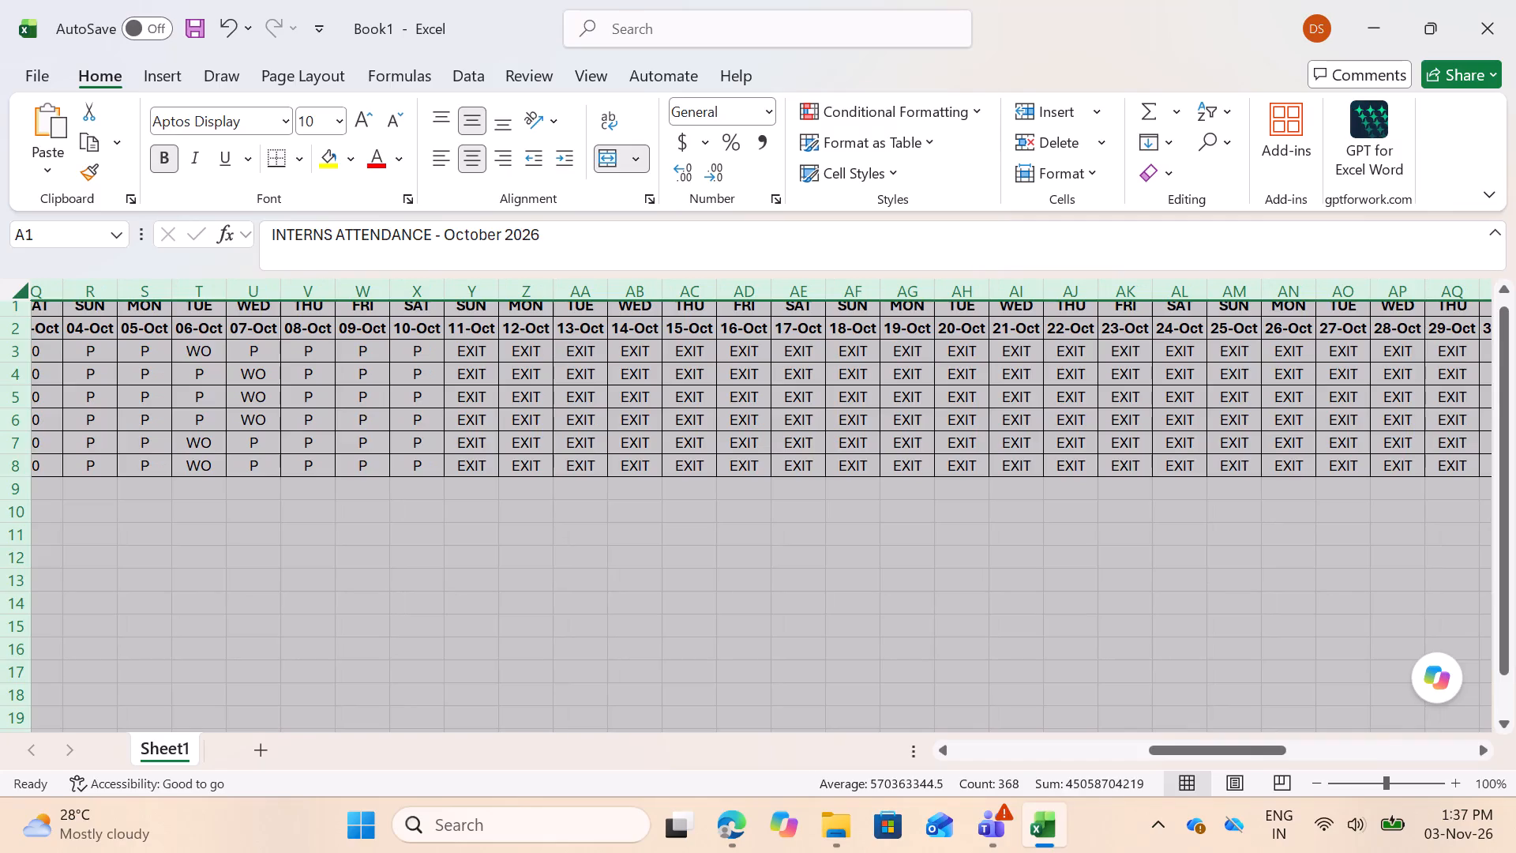
scroll(1026, 505, "left", 3)
scroll(1026, 505, "right", 2)
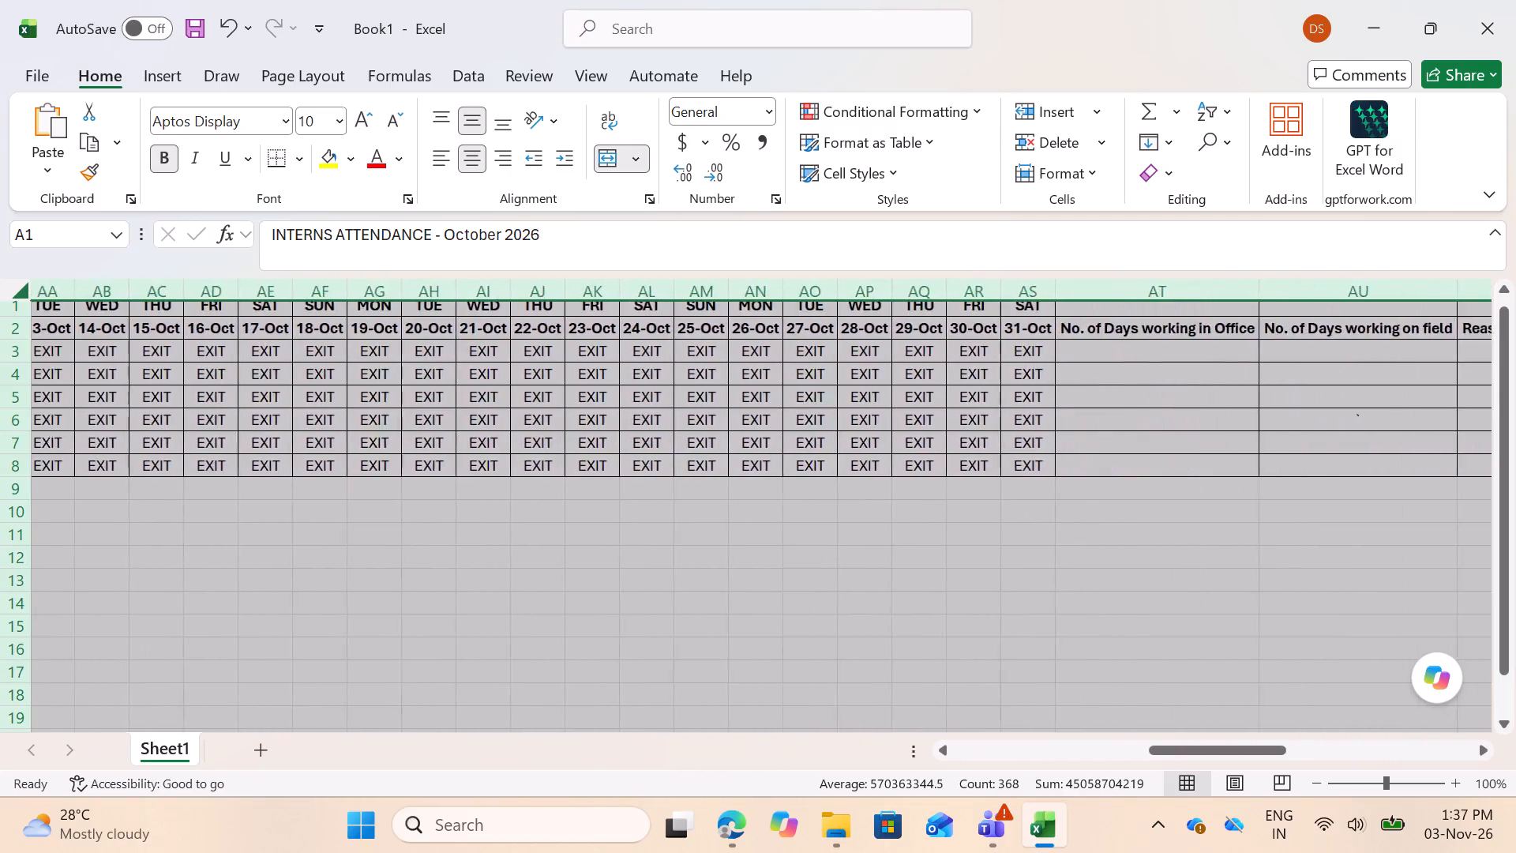
scroll(1026, 505, "right", 2)
left_click(460, 543)
scroll(999, 533, "up", 2)
middle_click(999, 533)
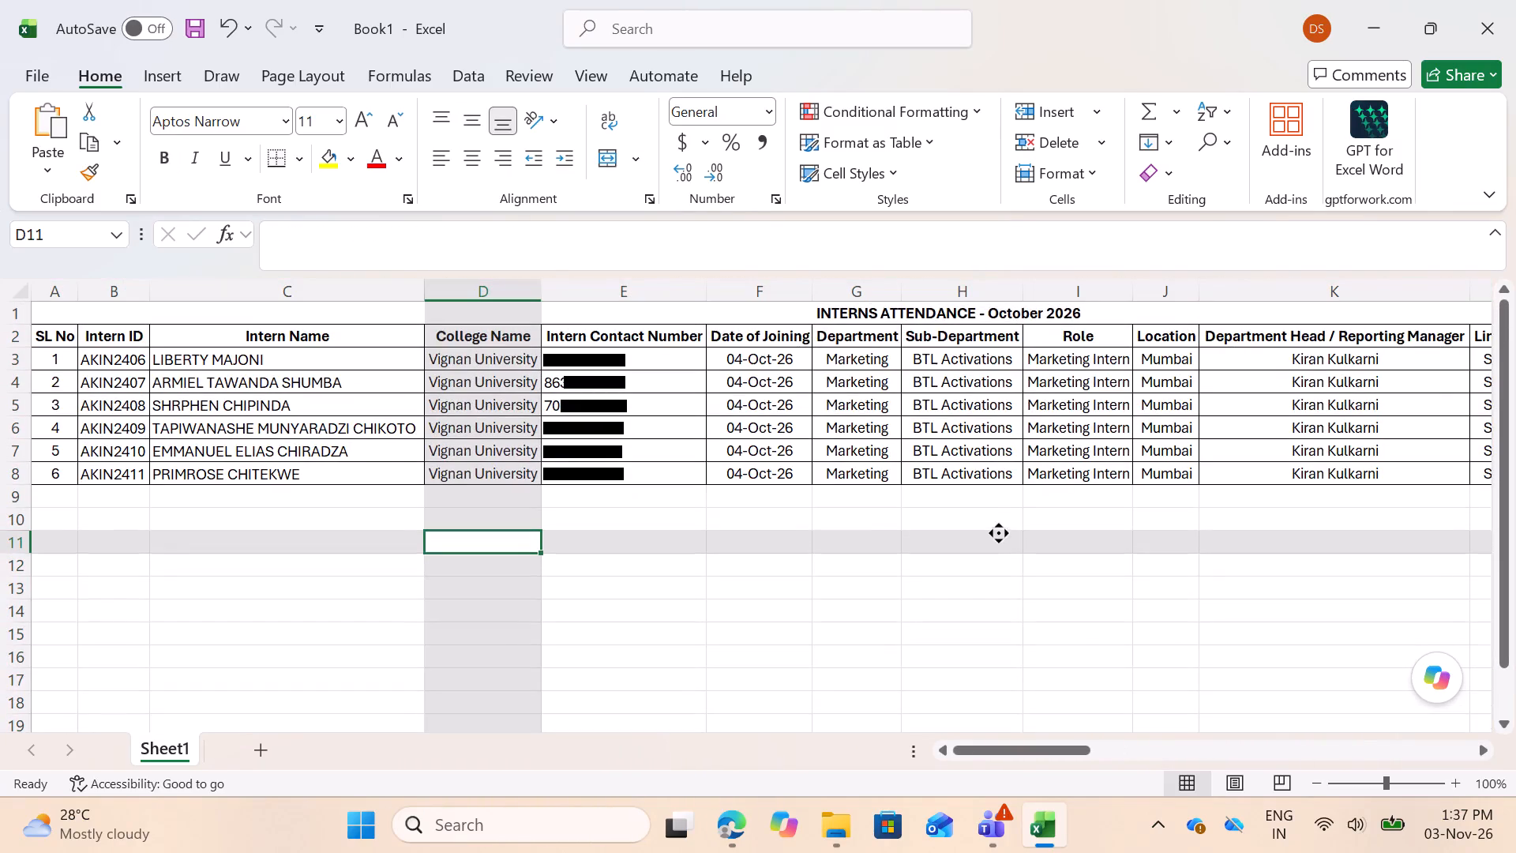
scroll(999, 533, "up", 3)
left_click(803, 522)
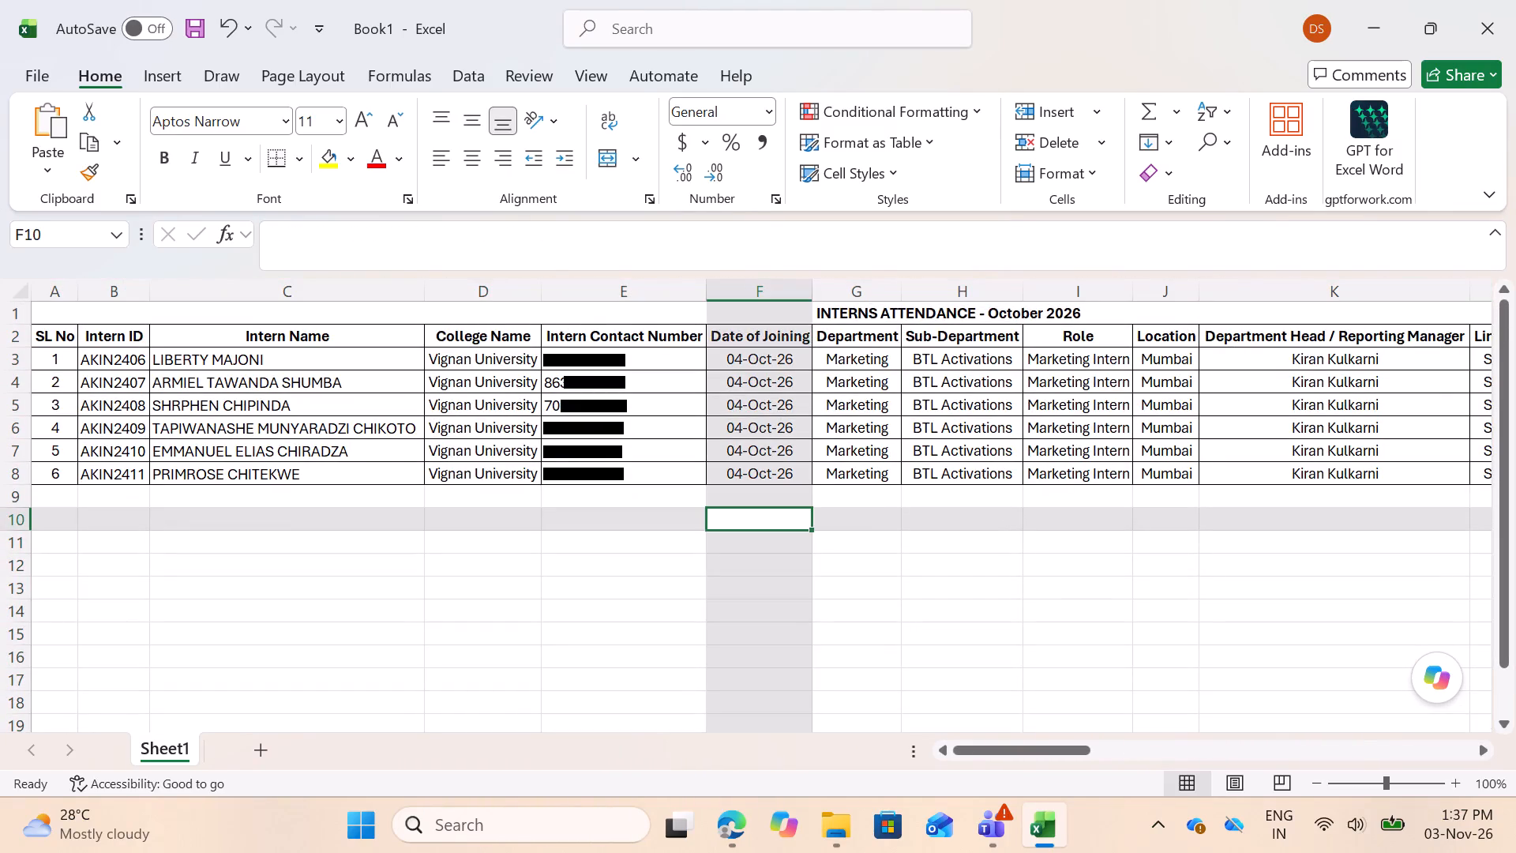
Turn on AutoSave to the Akshayakalpa Farms OneDrive, naming the workbook "BTL Mumbai Interns October Attendance".
left_click(158, 25)
left_click(722, 337)
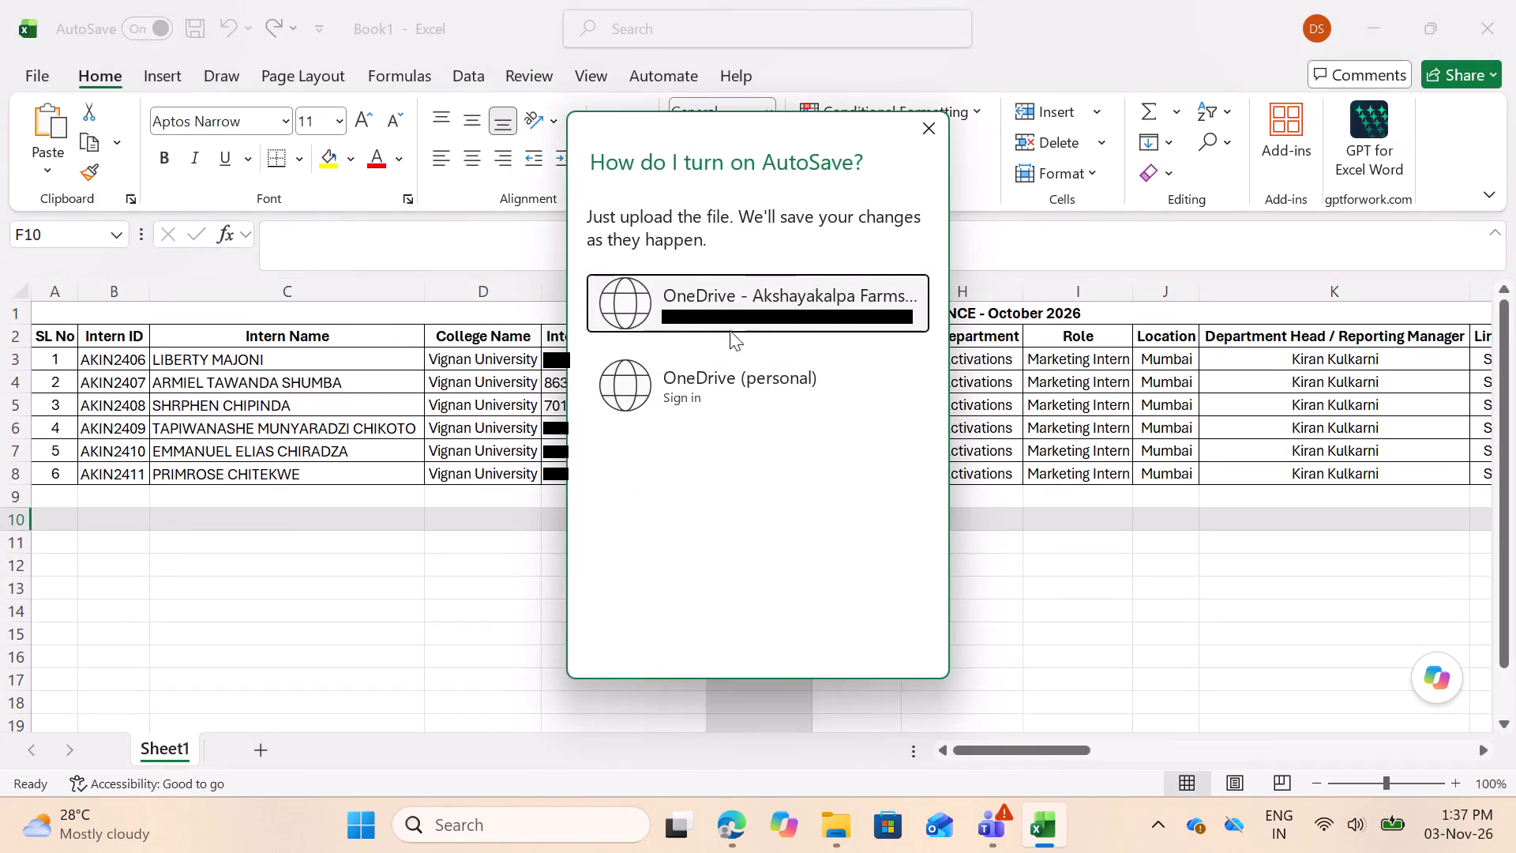
left_click(735, 325)
type("Mumbai Interns October Atten")
type("dance")
key("ctrl+Left")
key("ctrl+Left")
key("ctrl+Left")
key("ctrl+Left")
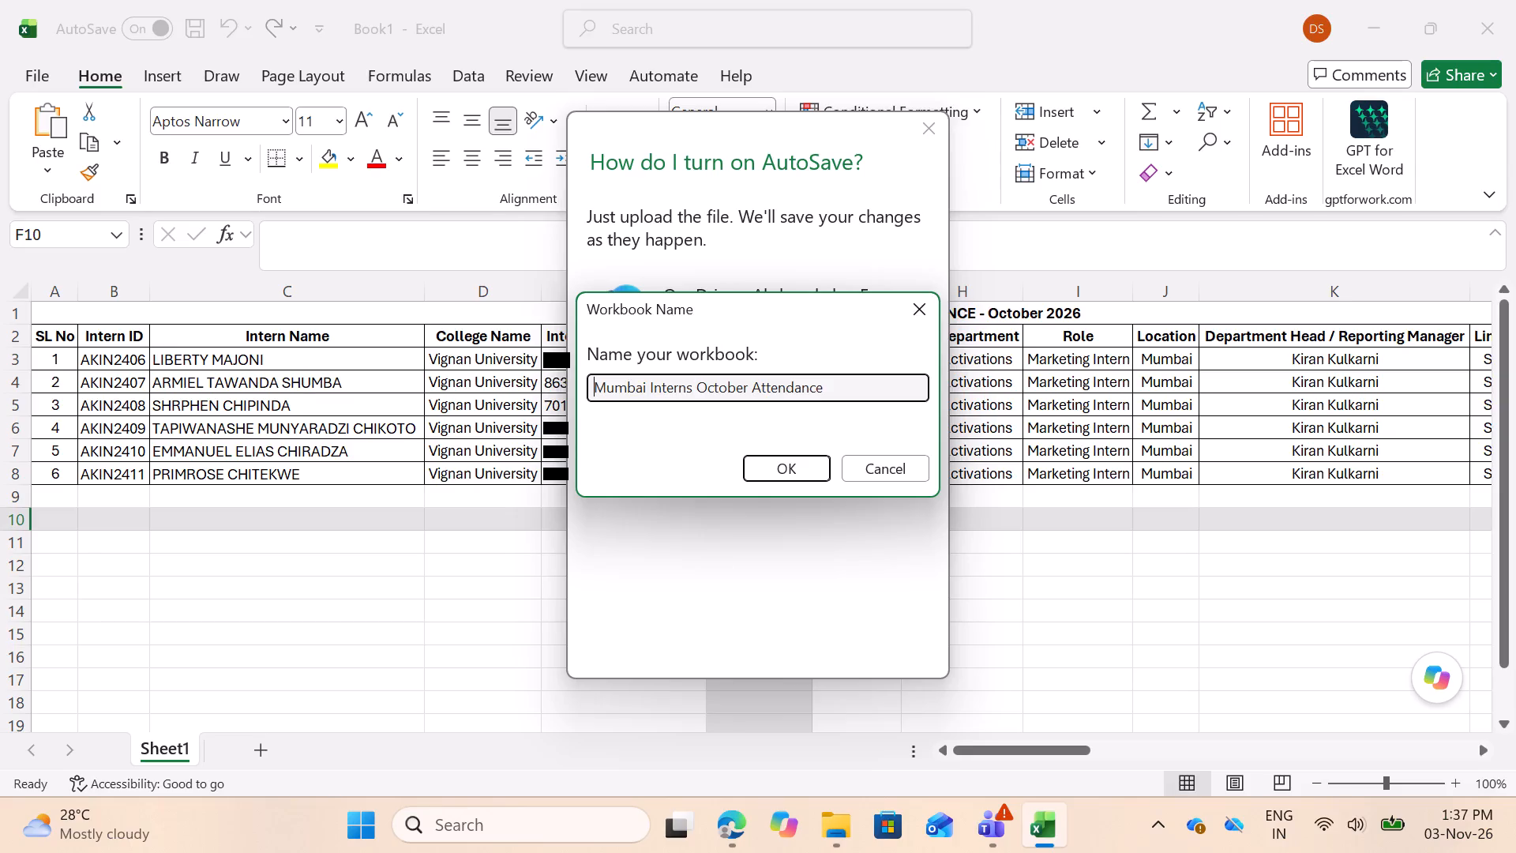
type("BTL")
key("space")
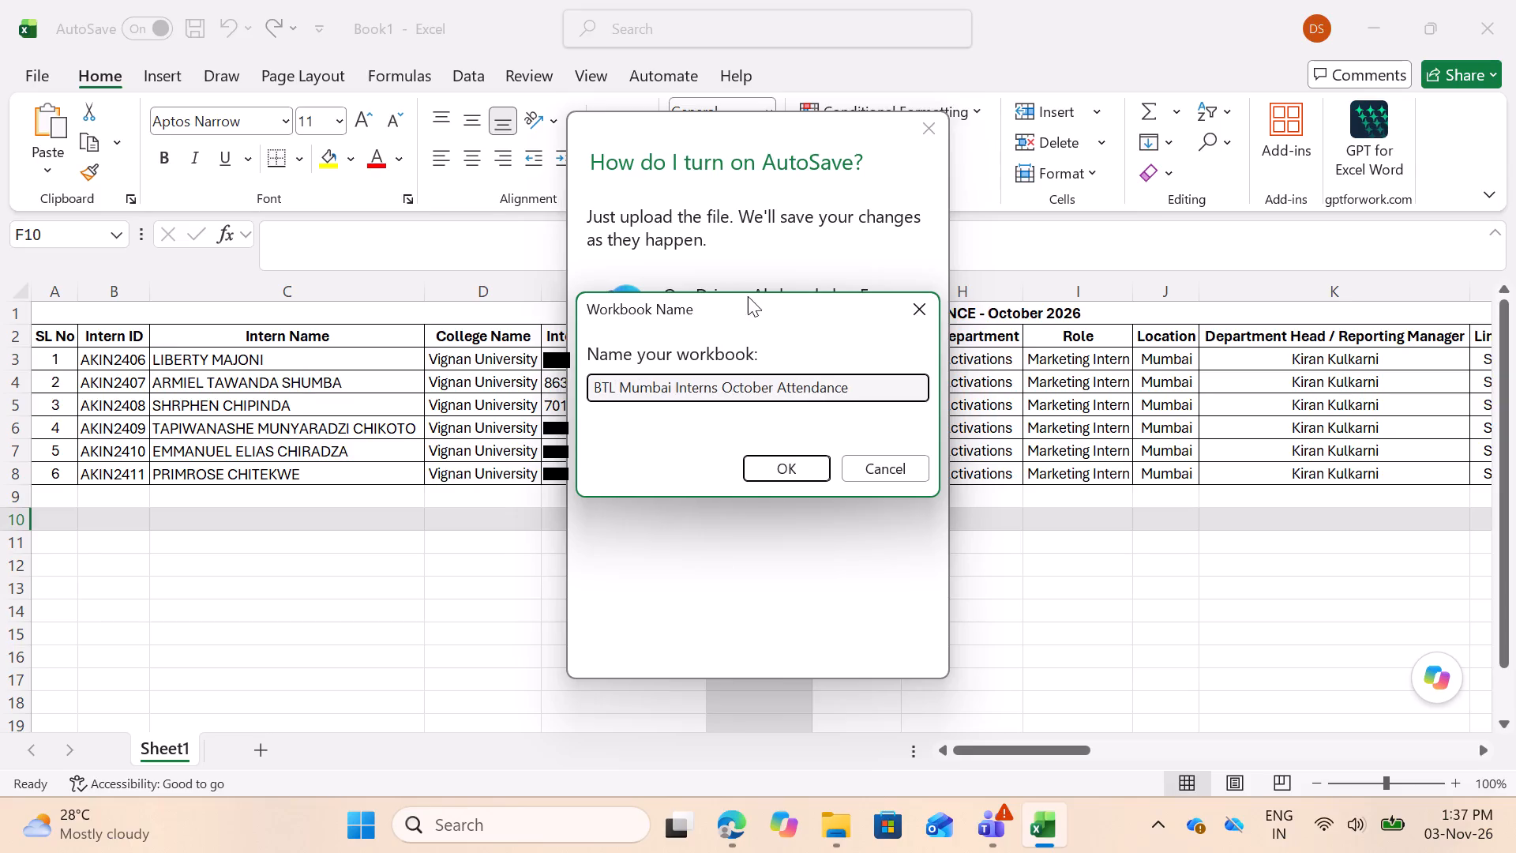
left_click(767, 386)
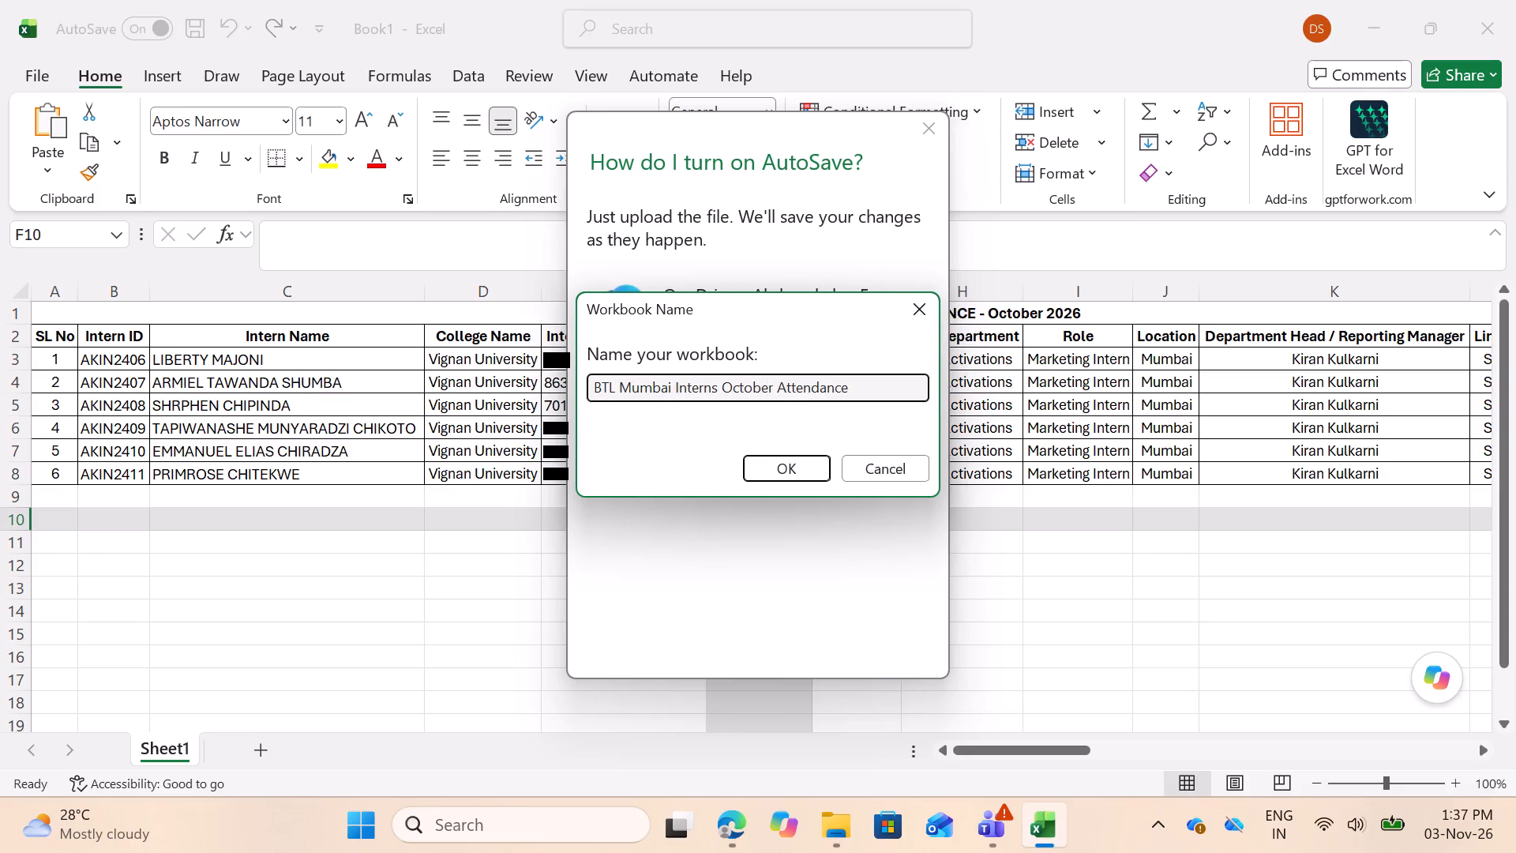
left_click(775, 386)
Change the workbook name to "Attendance BTL Mumbai Interns October - 2026" and save it to OneDrive under that name.
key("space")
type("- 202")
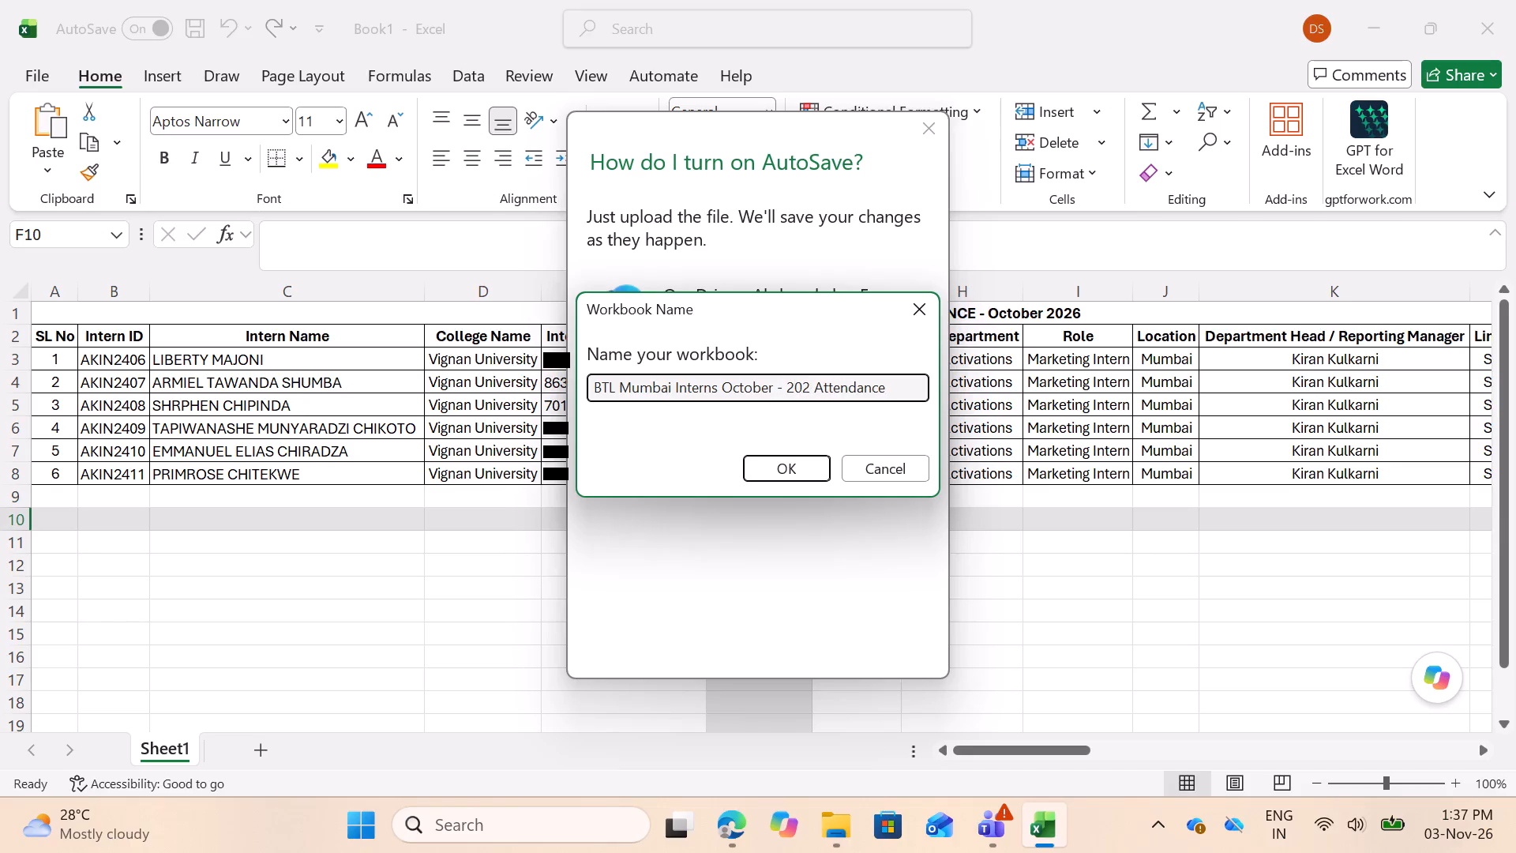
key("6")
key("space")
left_click_drag(902, 383, 827, 391)
key("ctrl+x")
left_click(595, 387)
key("ctrl+v")
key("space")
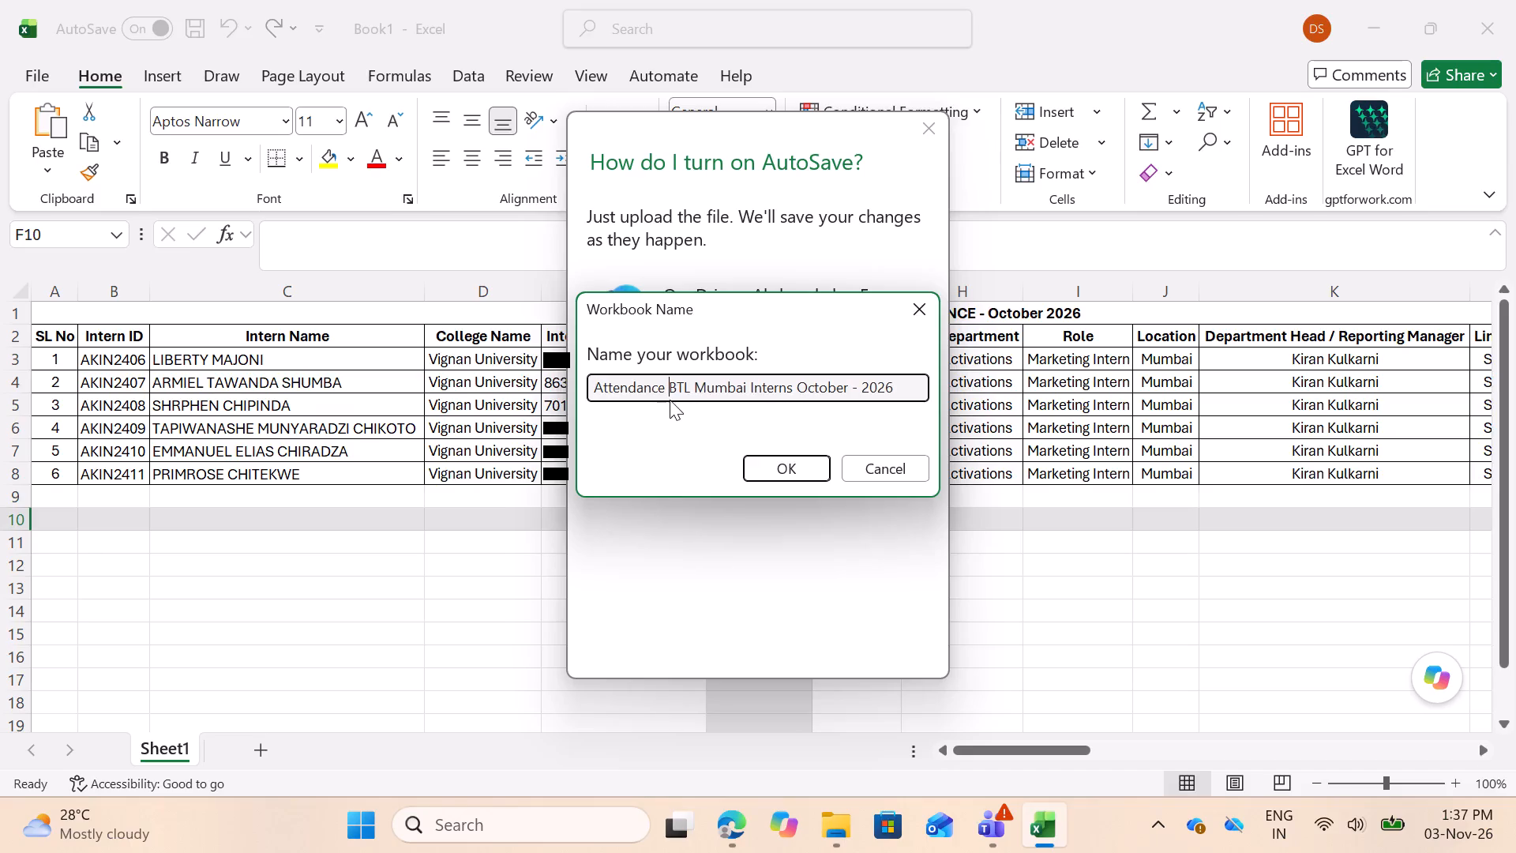
left_click(796, 468)
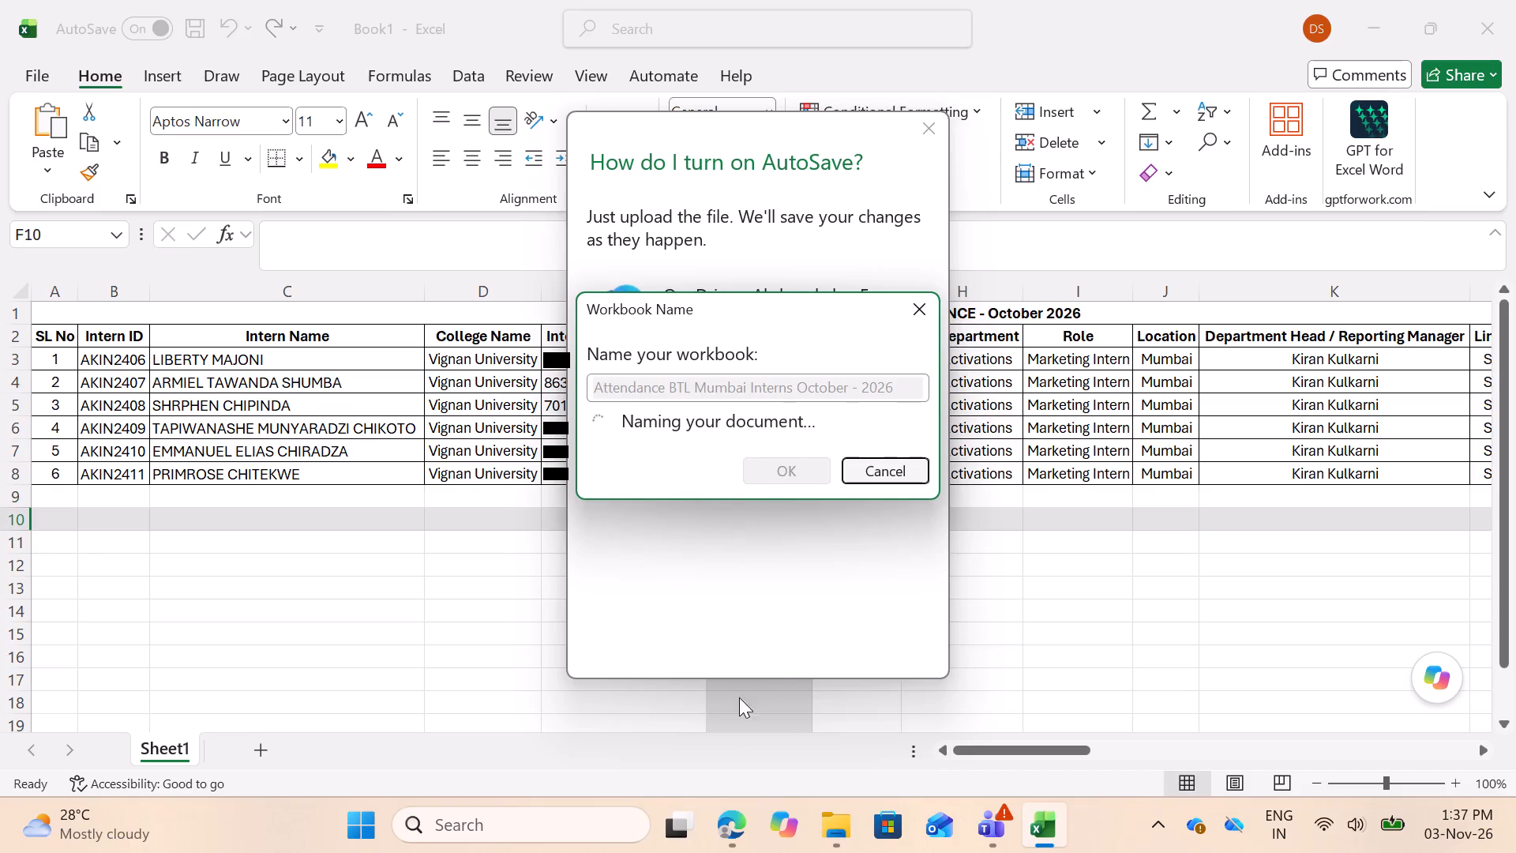
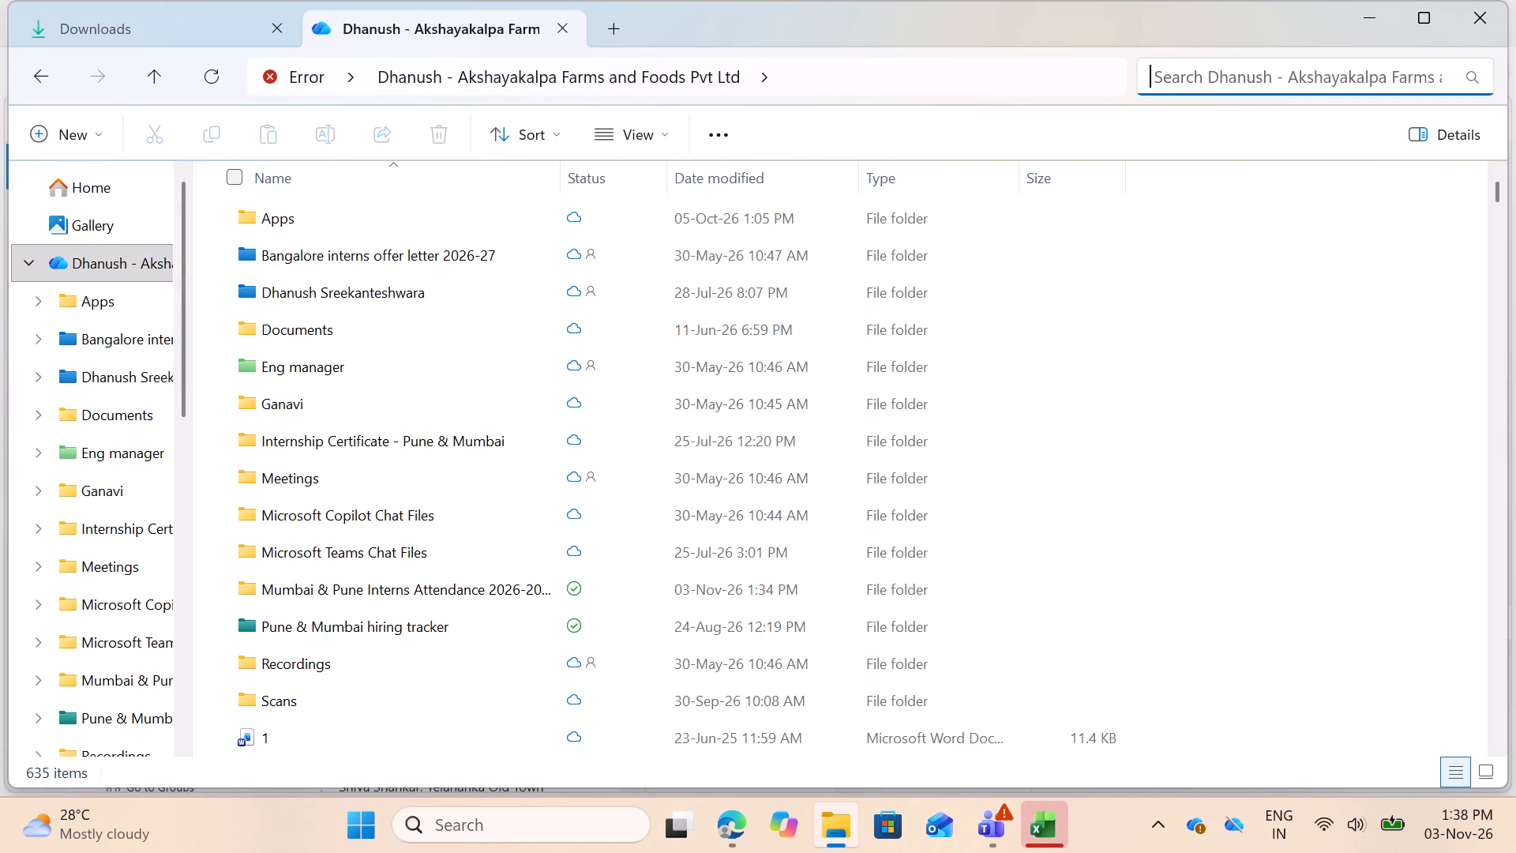
Search the Akshayakalpa Farms OneDrive folder for "BTL" and switch back to the interns' October attendance workbook in Excel.
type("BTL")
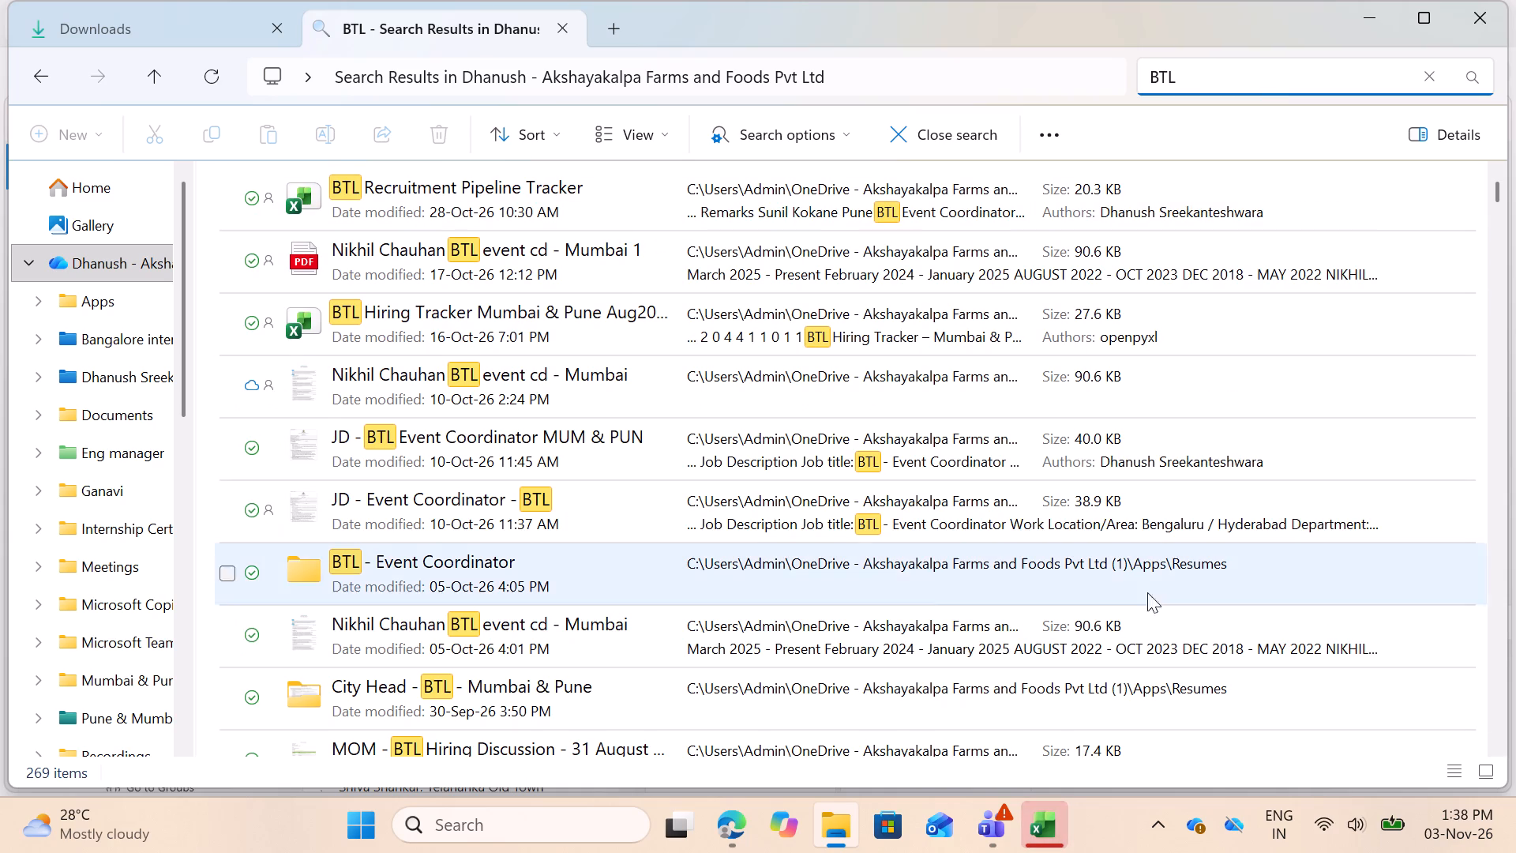
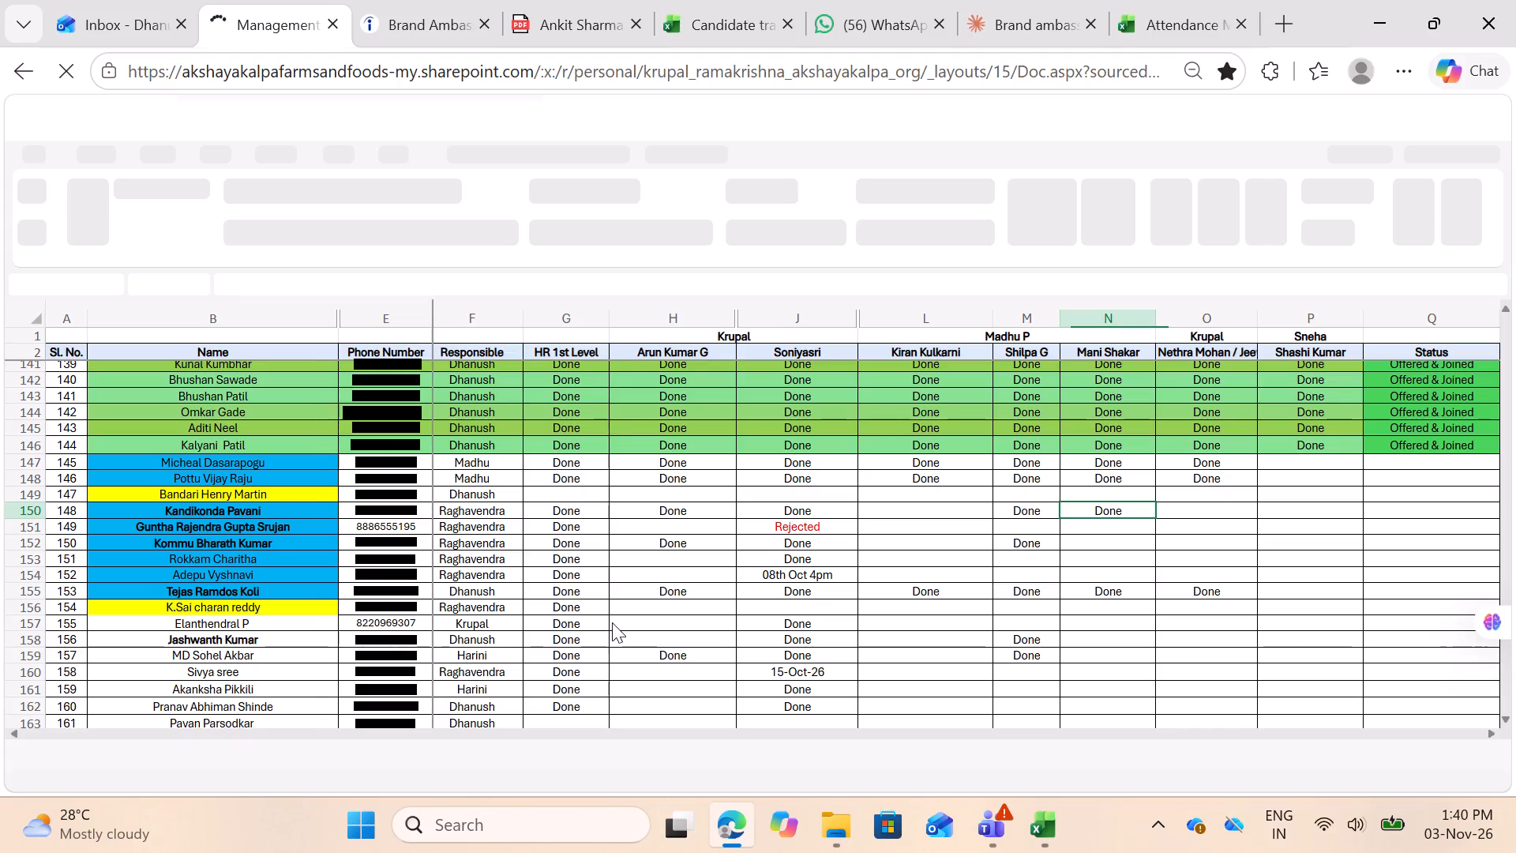
Examine the last candidate rows of the Master File sheet in the Management Trainee - Interview (Panel List) workbook.
scroll(632, 609, "down", 3)
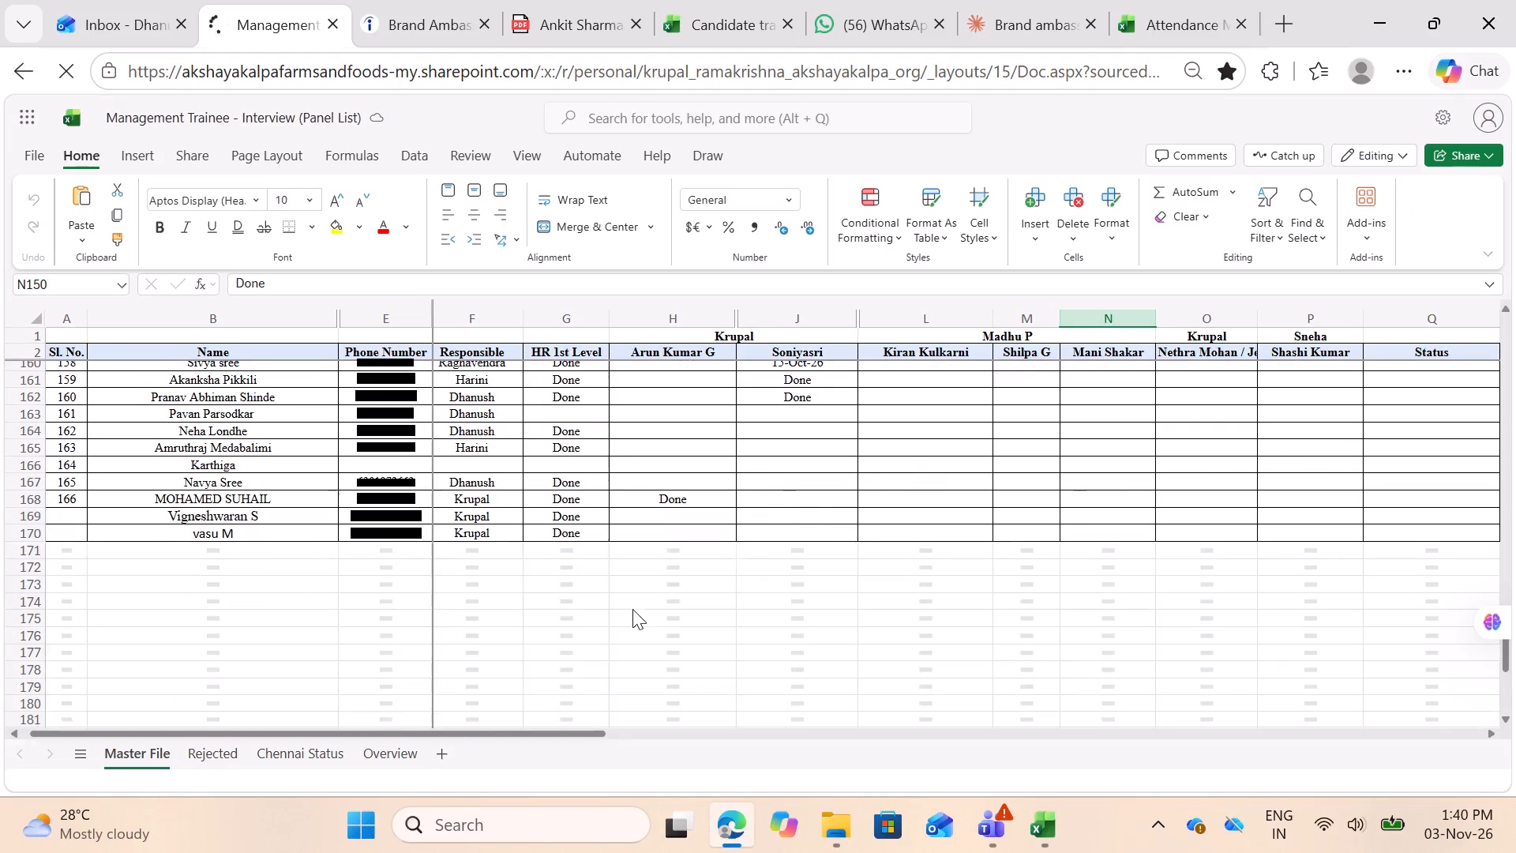
scroll(632, 609, "down", 1)
scroll(632, 609, "up", 3)
scroll(632, 609, "down", 2)
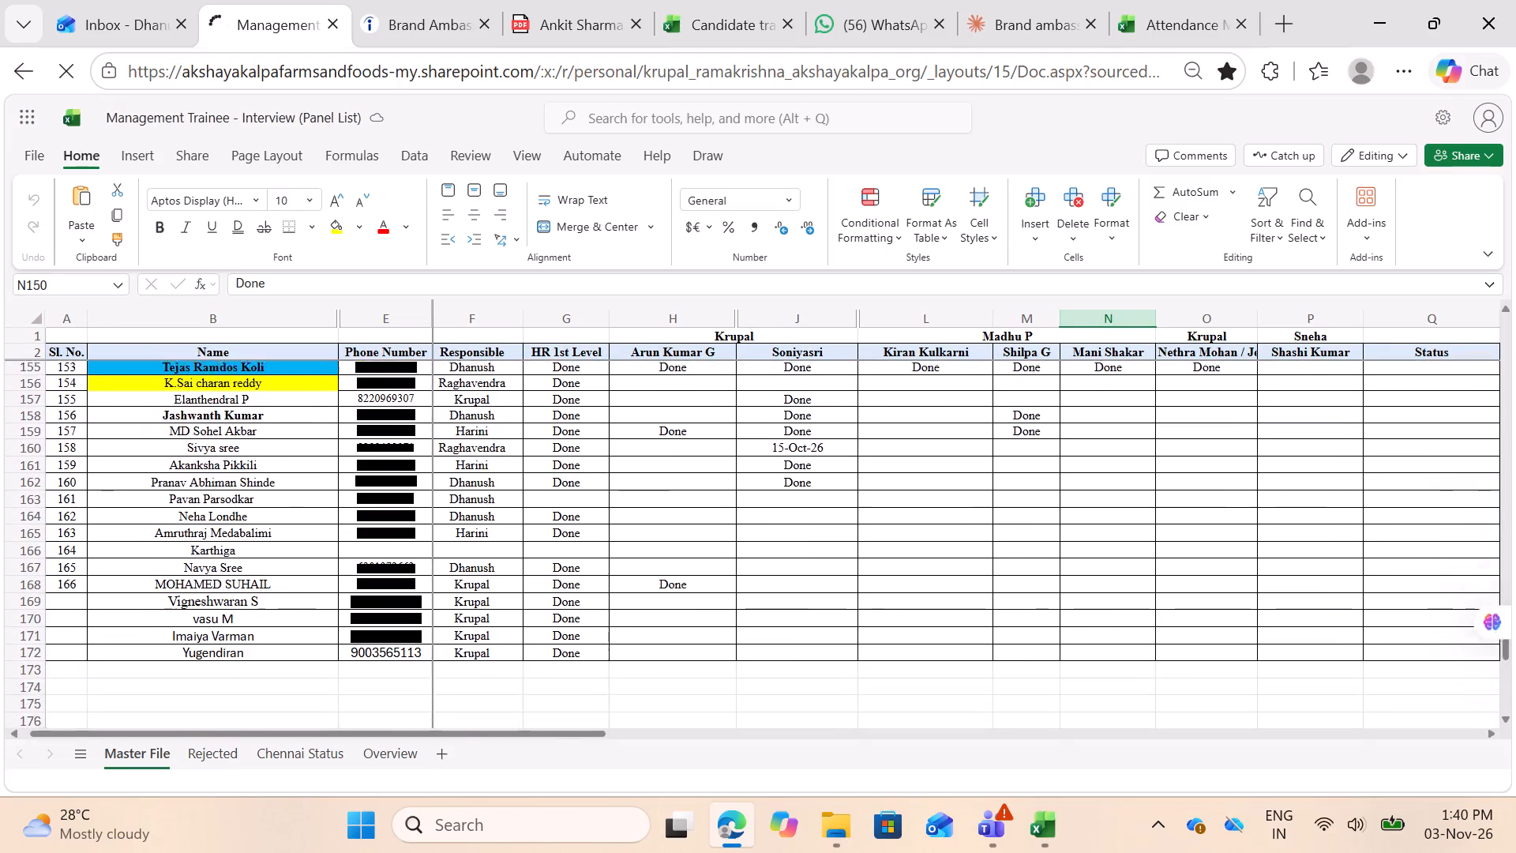